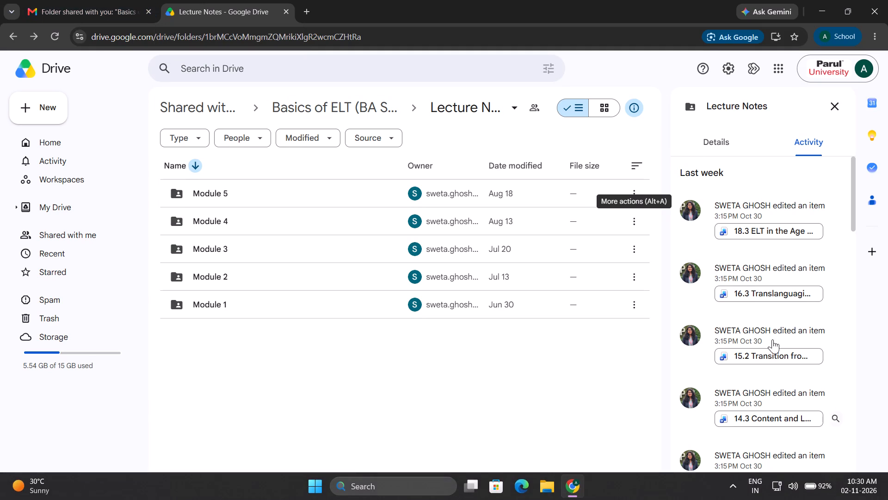
# Open the Module 1 folder inside Lecture Notes to view its chapter folders.
pyautogui.doubleClick(635, 306)
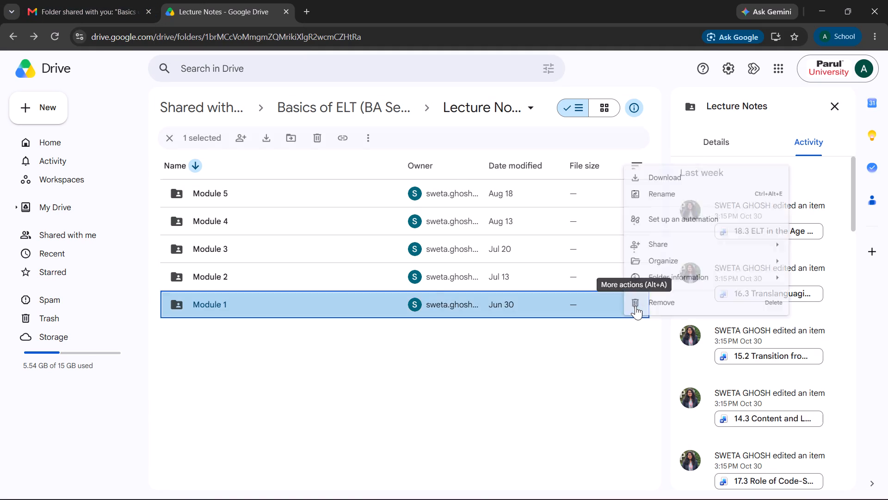
pyautogui.click(597, 351)
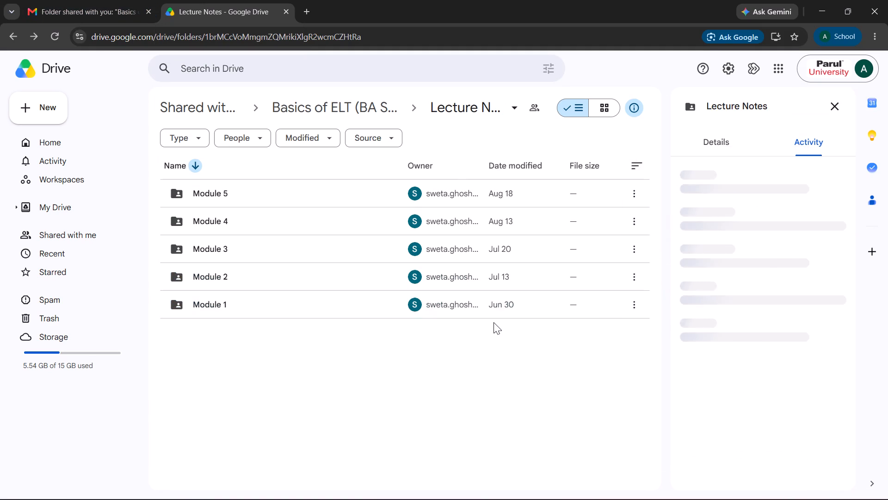
pyautogui.doubleClick(494, 306)
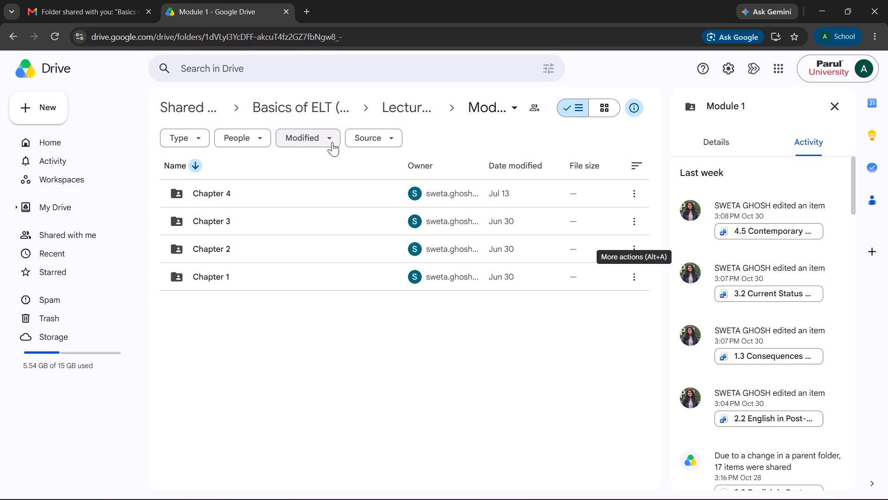
# Return to the Basics of ELT (BA Sem 5) folder and download the BA-Sem-5 Basics of Eng Lang Teach-1 Course Structure workbook.
pyautogui.doubleClick(302, 106)
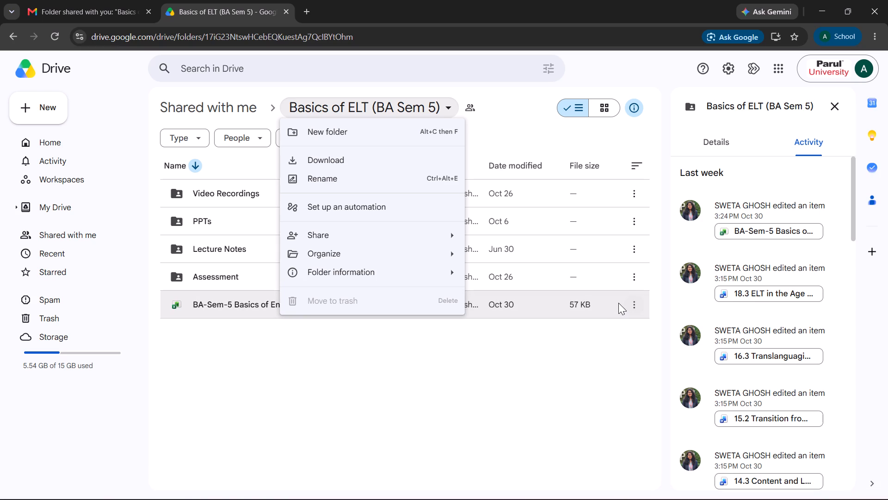
pyautogui.click(632, 306)
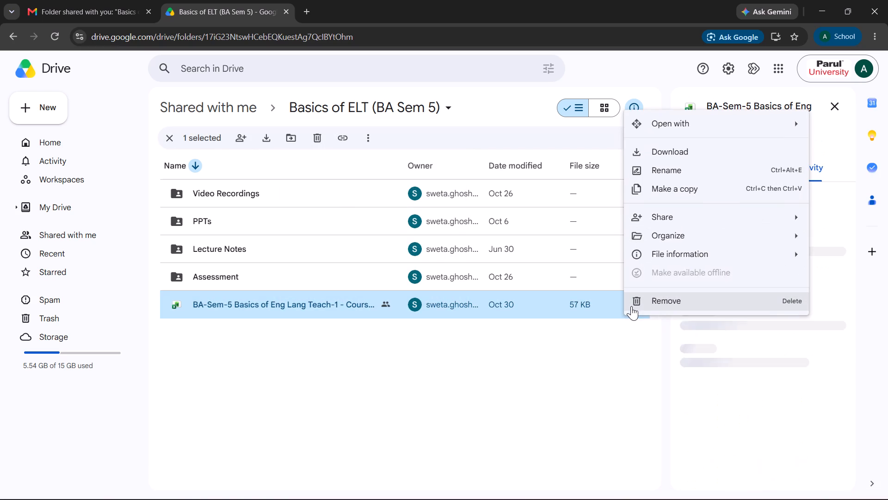
pyautogui.click(677, 154)
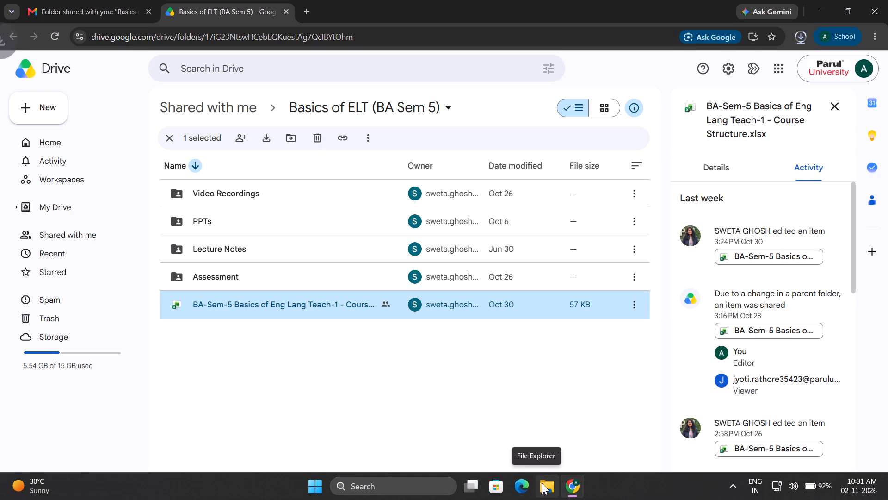
# Switch to File Explorer, open the downloaded BA-Sem-5 Course Structure workbook from Downloads in Excel, and enable editing.
pyautogui.click(542, 483)
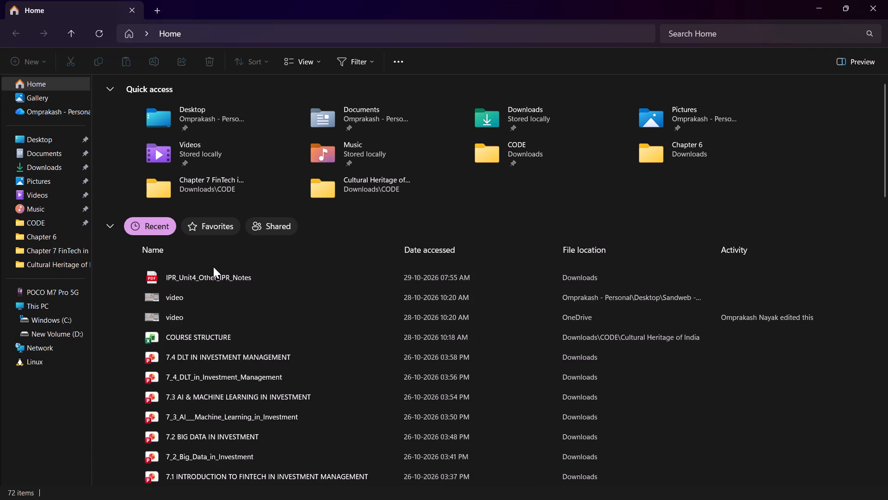
pyautogui.click(31, 163)
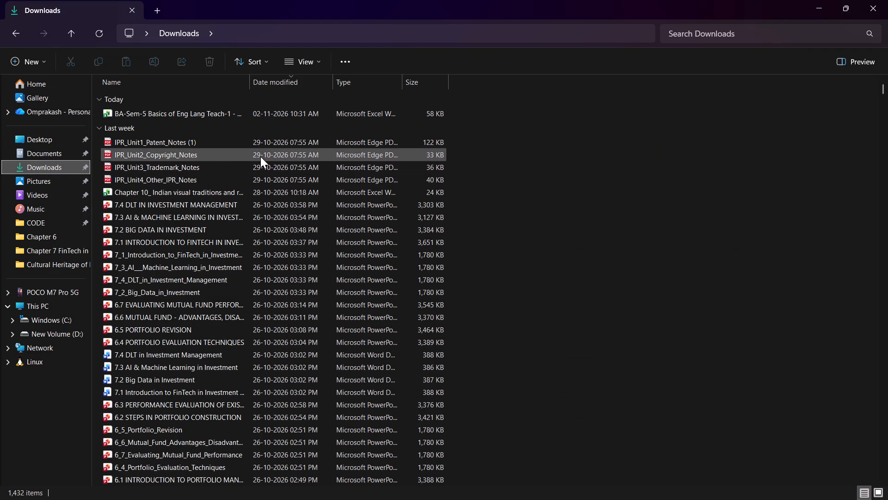
pyautogui.doubleClick(157, 112)
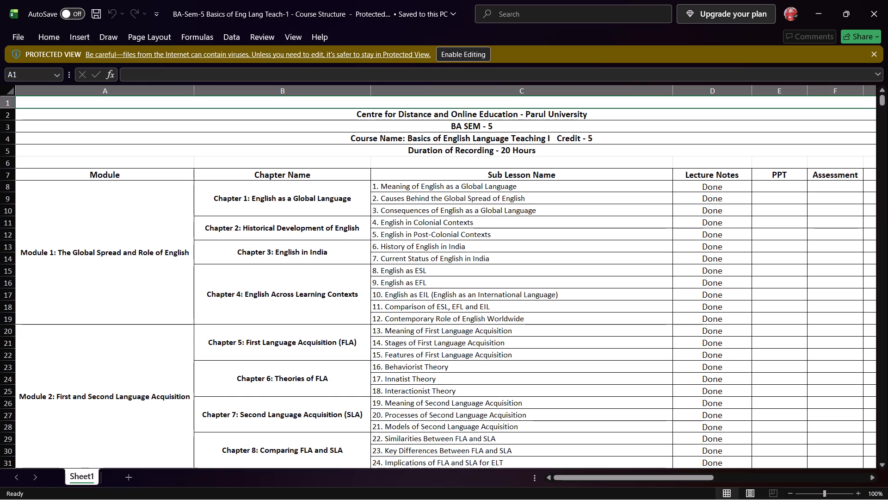
pyautogui.click(469, 50)
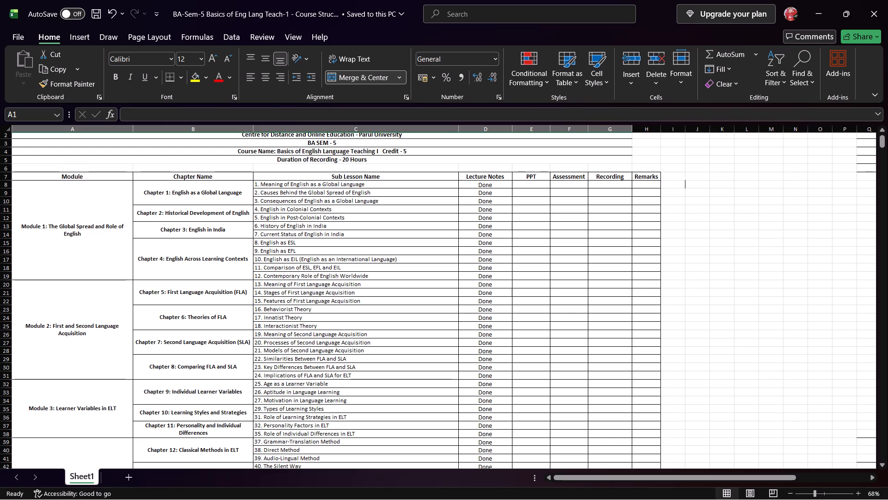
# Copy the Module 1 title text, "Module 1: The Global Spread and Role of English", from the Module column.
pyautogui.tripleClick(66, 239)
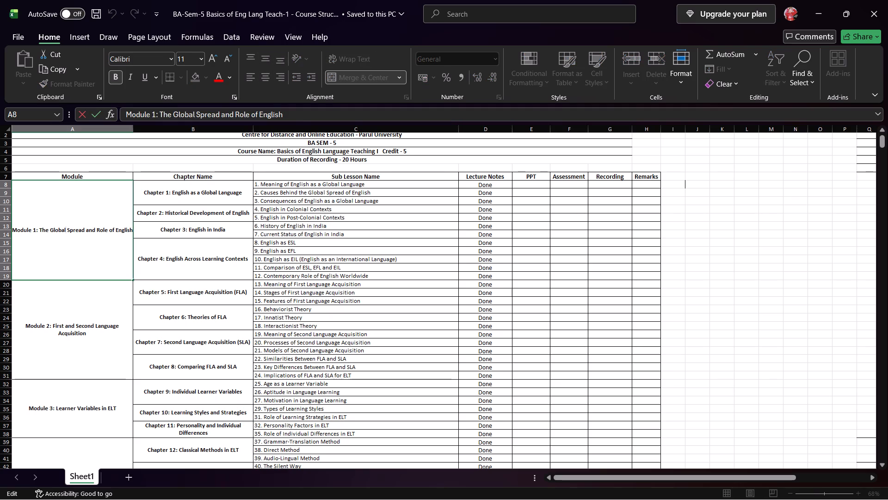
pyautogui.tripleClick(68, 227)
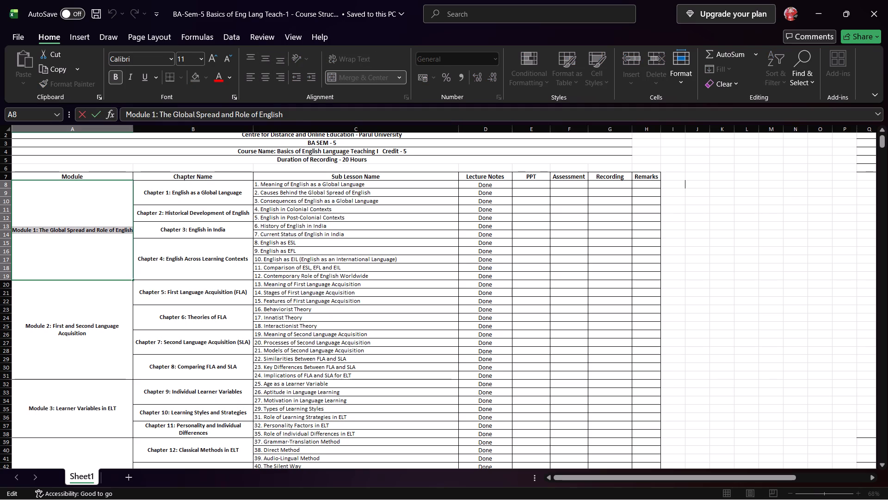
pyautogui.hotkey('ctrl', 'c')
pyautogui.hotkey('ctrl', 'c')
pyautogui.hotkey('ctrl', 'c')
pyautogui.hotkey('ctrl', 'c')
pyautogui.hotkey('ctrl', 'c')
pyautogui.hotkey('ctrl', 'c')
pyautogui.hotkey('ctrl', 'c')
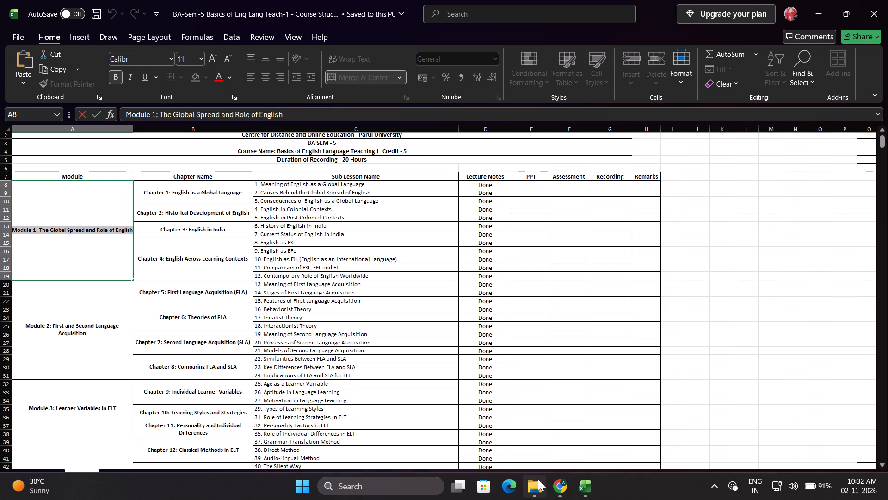
# Switch to File Explorer and create a new folder in the CODE folder under Downloads.
pyautogui.click(535, 480)
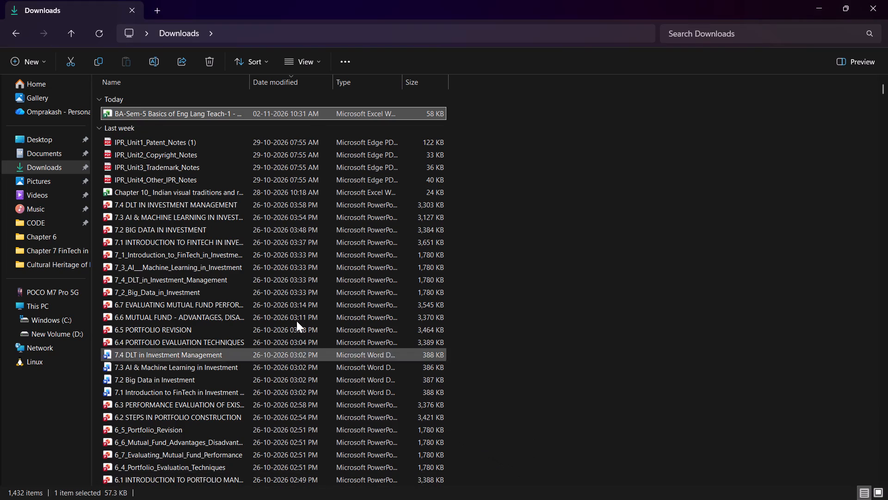
pyautogui.click(48, 218)
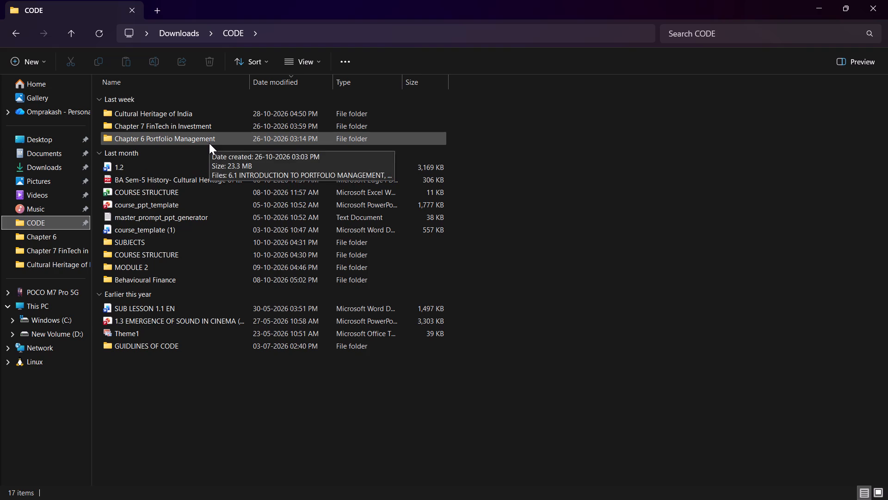
pyautogui.click(29, 62)
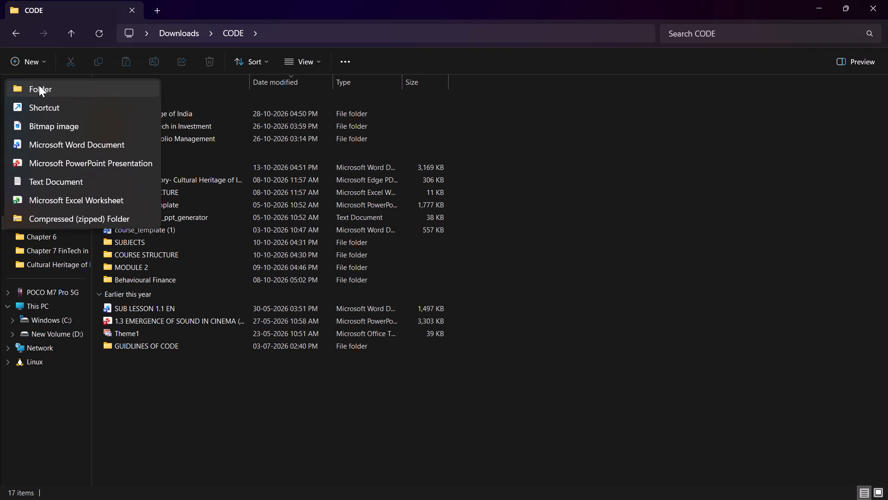
pyautogui.click(39, 85)
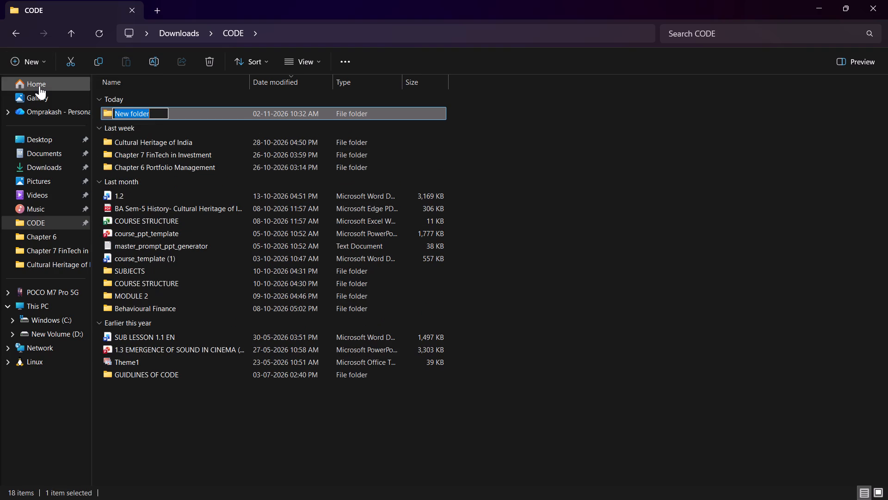
pyautogui.press('BackSpace')
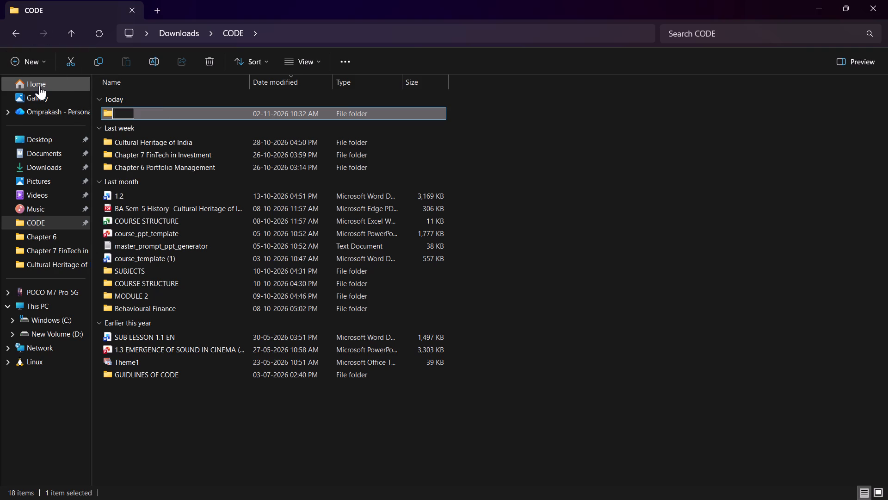
# Rename the new folder in CODE as Basics of English Language Teaching I, copying the course name from the workbook's heading in Excel.
pyautogui.hotkey('alt', 'Tab')
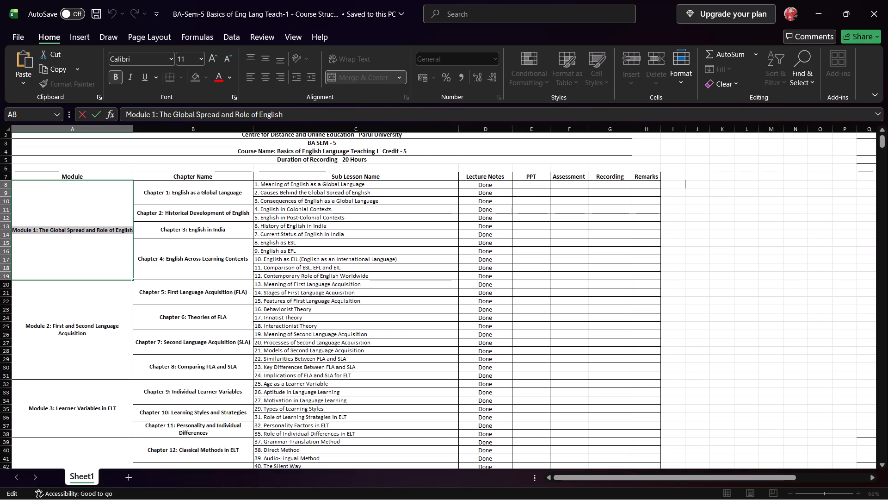
pyautogui.scroll(3, 111, 268)
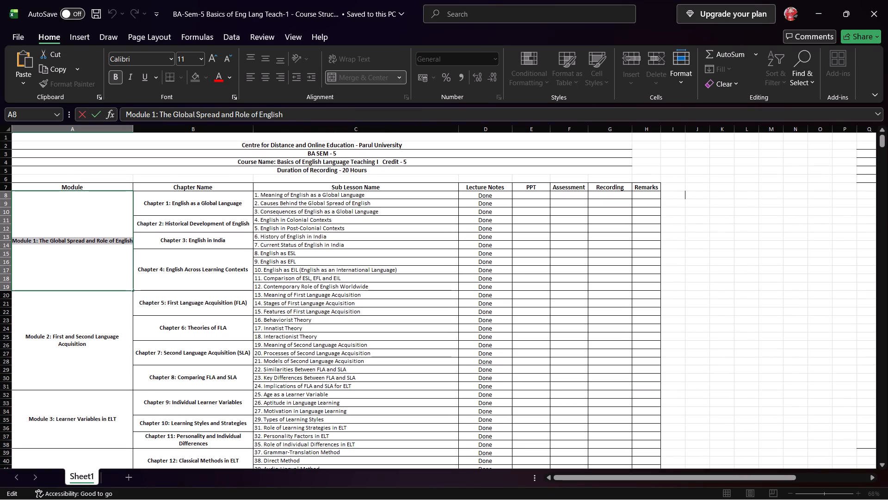
pyautogui.tripleClick(286, 162)
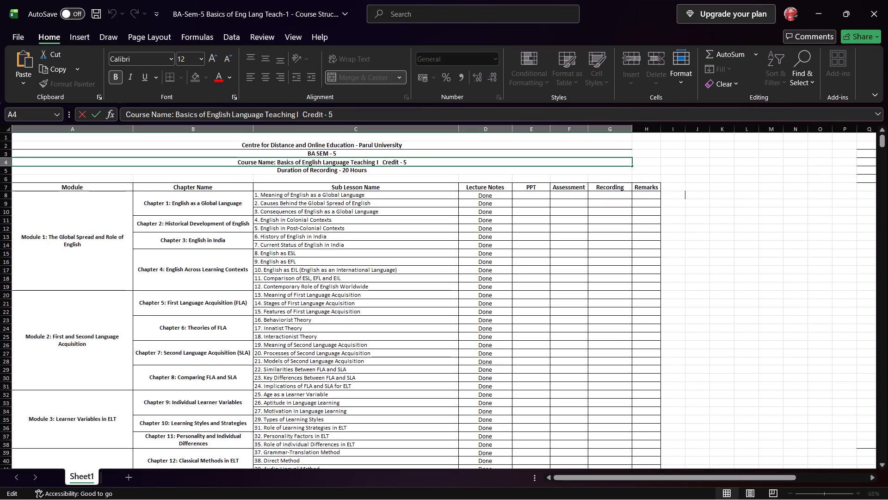
pyautogui.moveTo(277, 162); pyautogui.dragTo(317, 163)
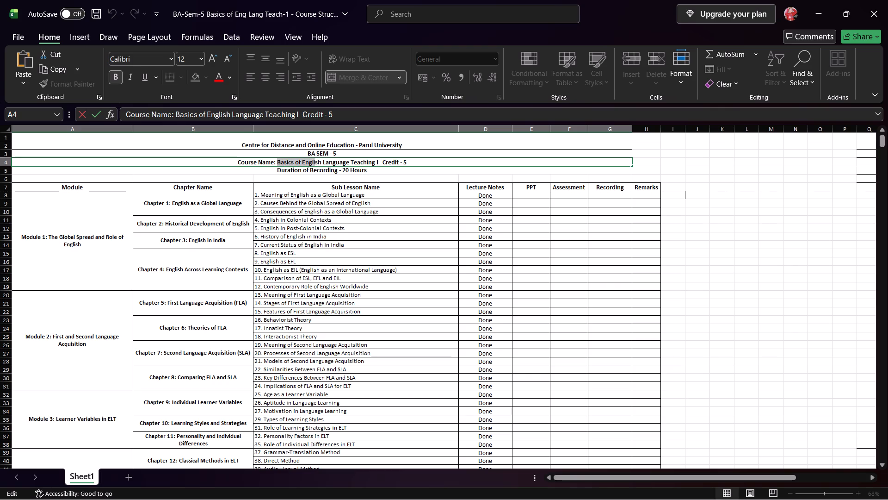
pyautogui.moveTo(317, 163); pyautogui.dragTo(367, 167)
pyautogui.moveTo(367, 167); pyautogui.dragTo(378, 169)
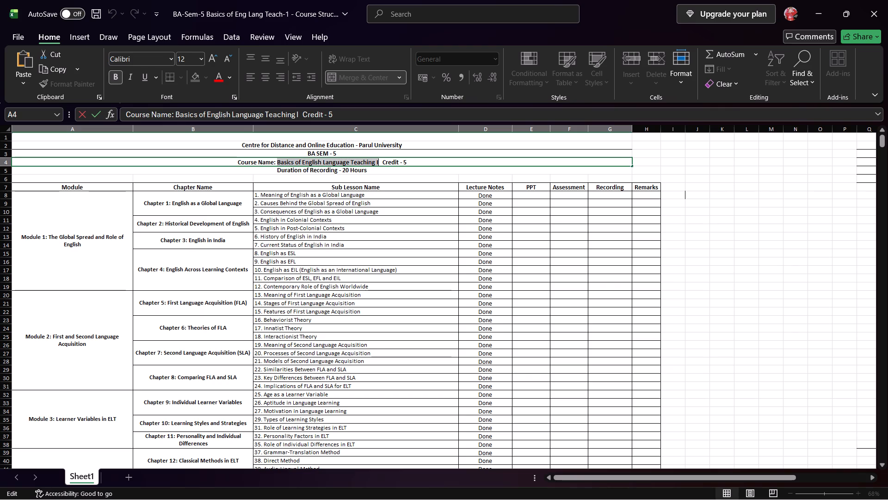
pyautogui.moveTo(378, 169); pyautogui.dragTo(379, 169)
pyautogui.hotkey('ctrl', 'c')
pyautogui.hotkey('alt', 'Tab')
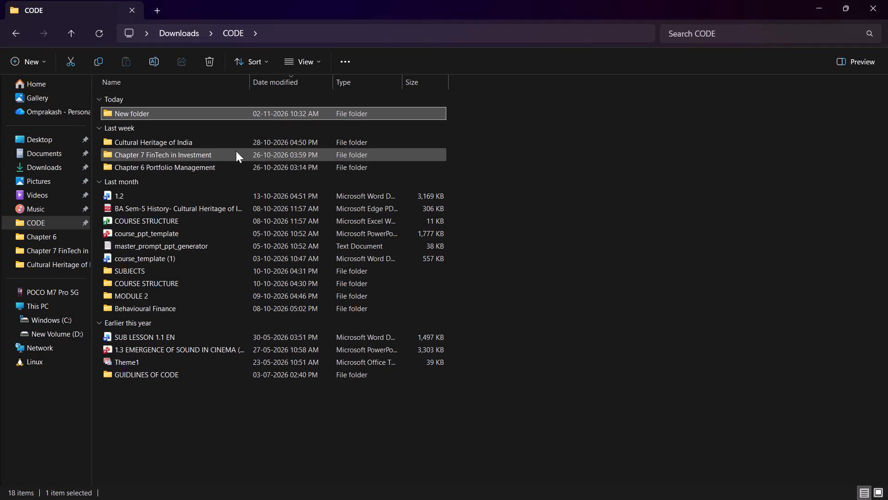
pyautogui.click(119, 112)
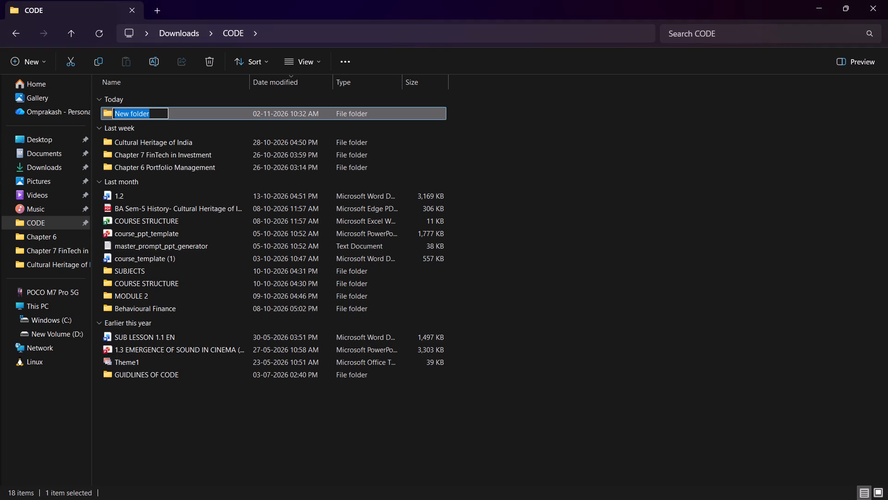
pyautogui.press('BackSpace')
pyautogui.hotkey('ctrl', 'v')
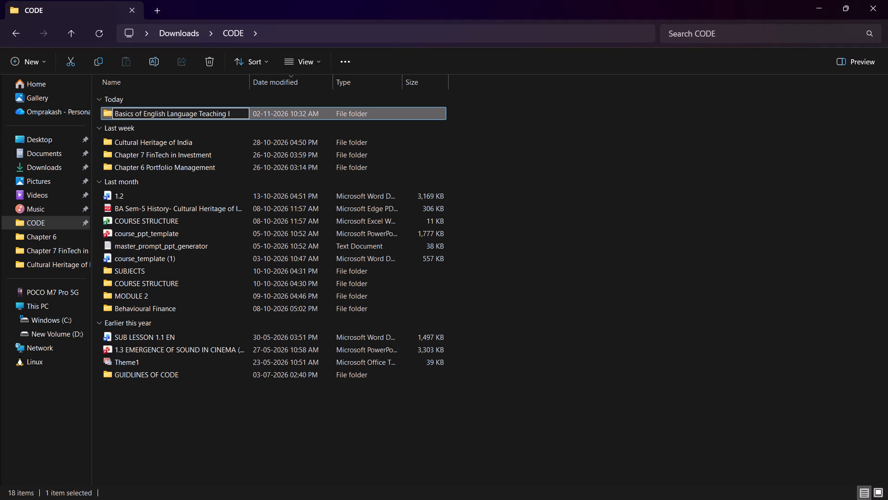
pyautogui.press('Return')
# Inside the Basics of English Language Teaching I folder, create a folder named Module 1 The Global Spread and Role of English, copying the title from Excel.
pyautogui.doubleClick(119, 112)
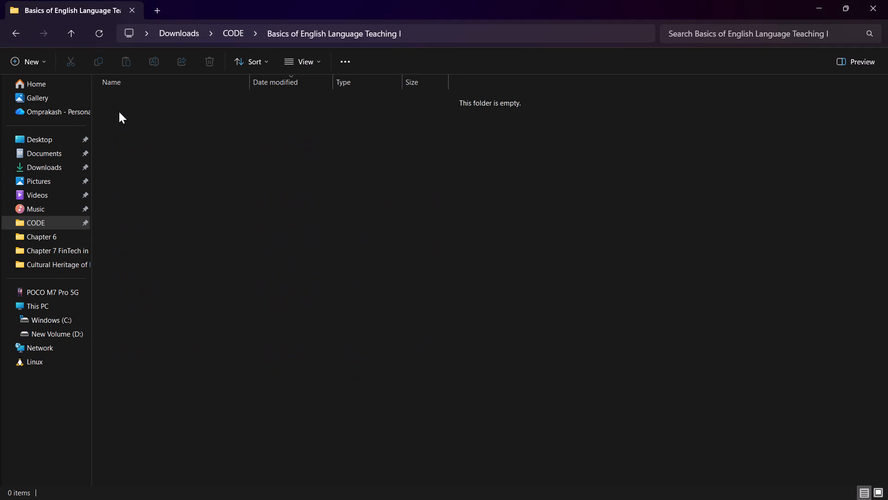
pyautogui.hotkey('alt', 'Tab')
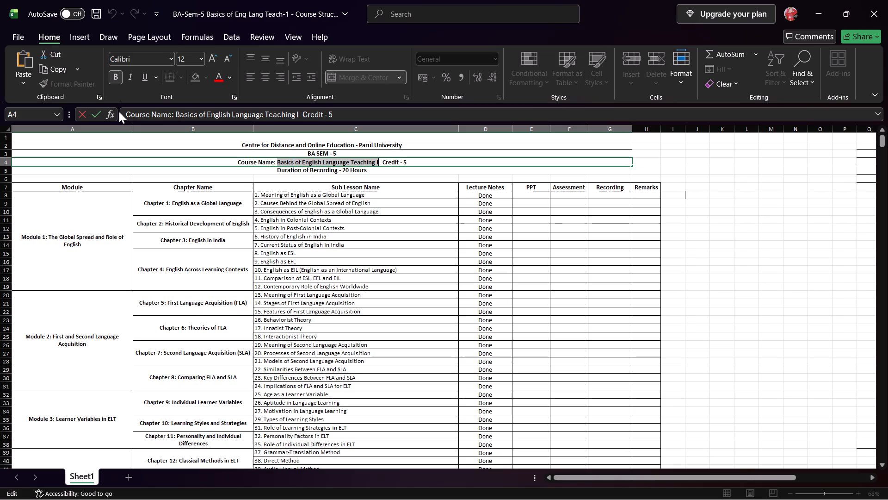
pyautogui.tripleClick(34, 247)
pyautogui.doubleClick(34, 247)
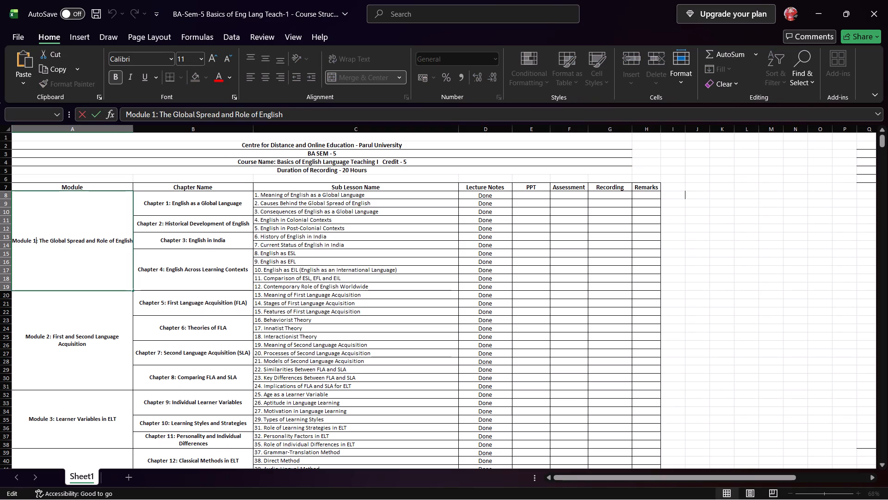
pyautogui.hotkey('ctrl', 'c')
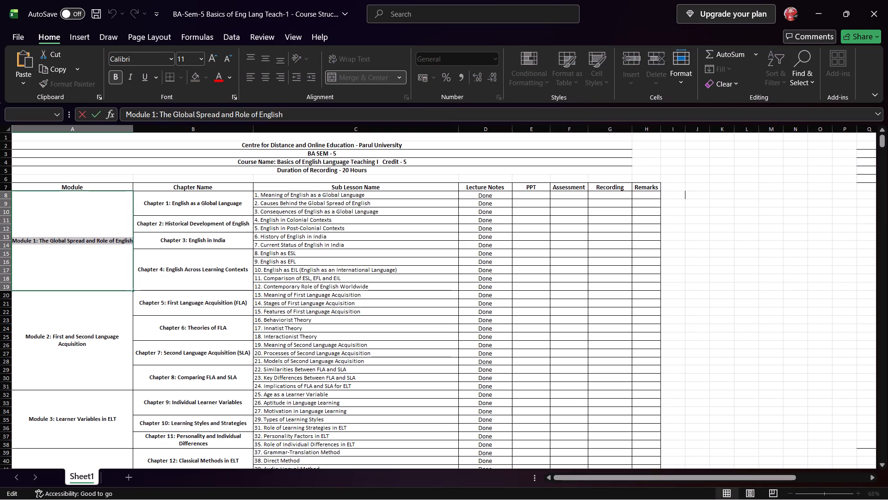
pyautogui.hotkey('alt', 'Tab')
pyautogui.click(15, 68)
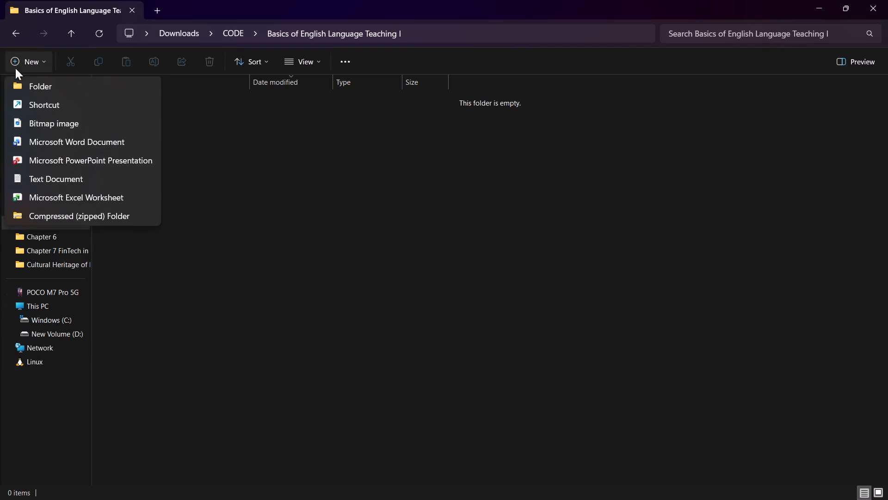
pyautogui.click(29, 92)
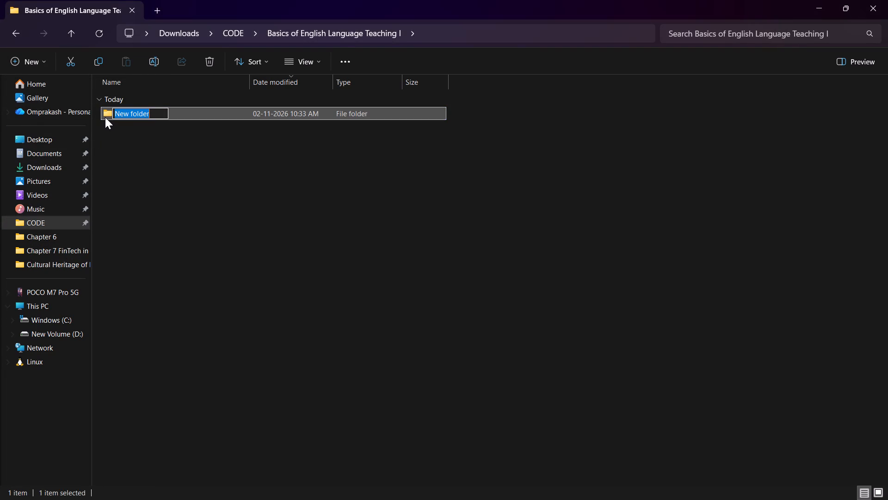
pyautogui.press('BackSpace')
pyautogui.hotkey('ctrl', 'v')
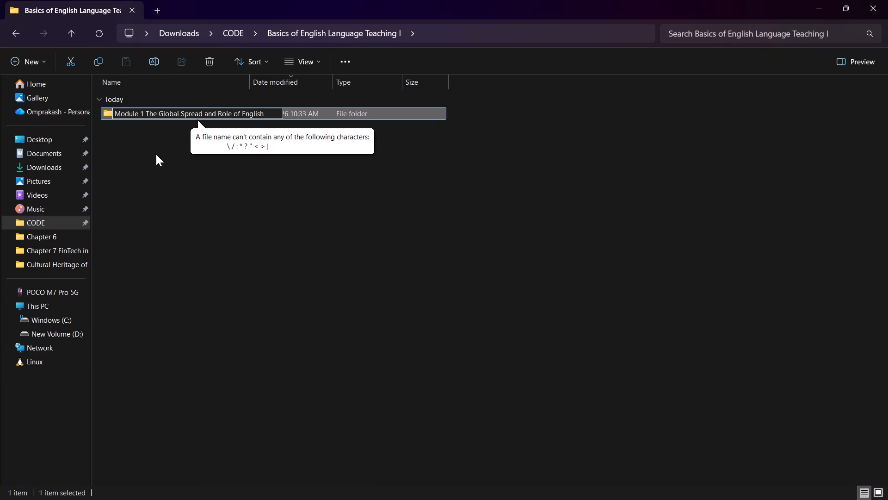
pyautogui.click(156, 154)
pyautogui.click(156, 154)
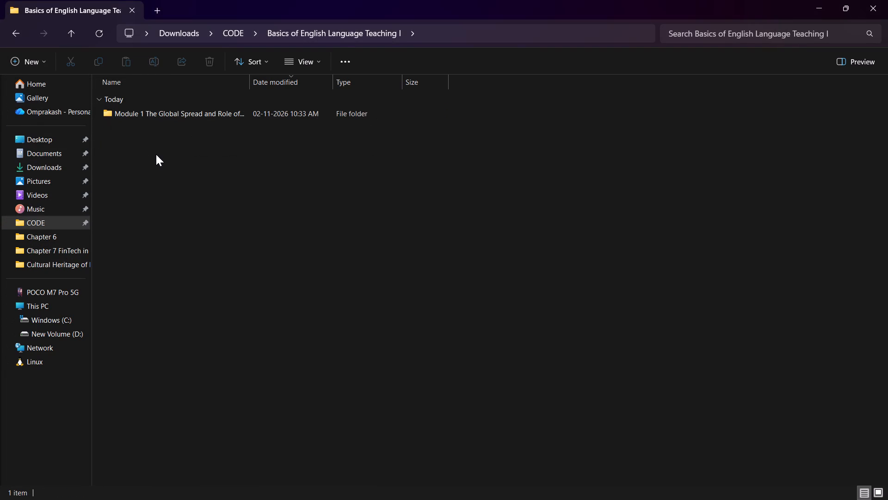
# Copy the Module 2 title from the Excel workbook and create a course subfolder named Module 2 First and Second Language Acquisition in File Explorer.
pyautogui.hotkey('alt', 'Tab')
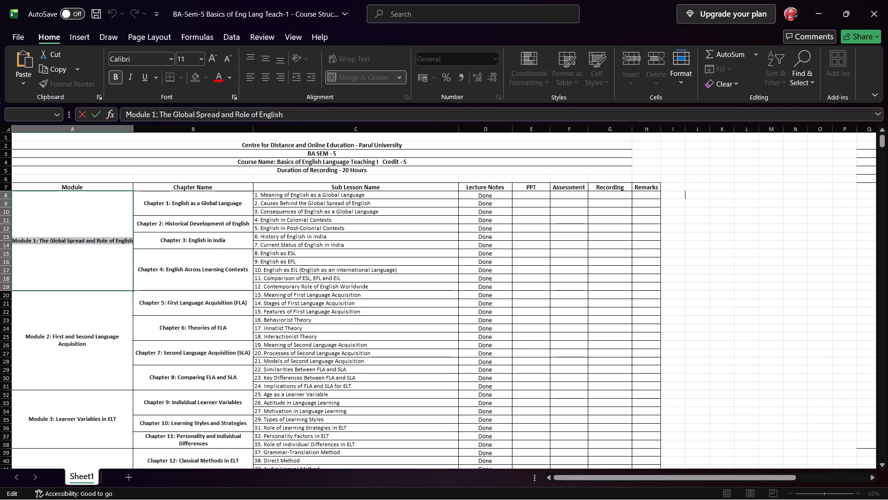
pyautogui.tripleClick(101, 348)
pyautogui.click(101, 348)
pyautogui.click(101, 348)
pyautogui.moveTo(101, 348); pyautogui.dragTo(101, 348)
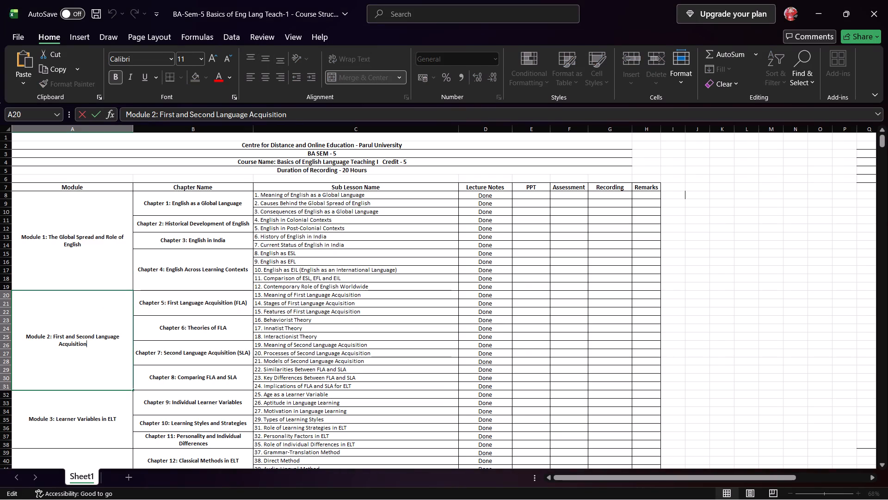
pyautogui.moveTo(101, 348); pyautogui.dragTo(0, 329)
pyautogui.hotkey('ctrl', 'c')
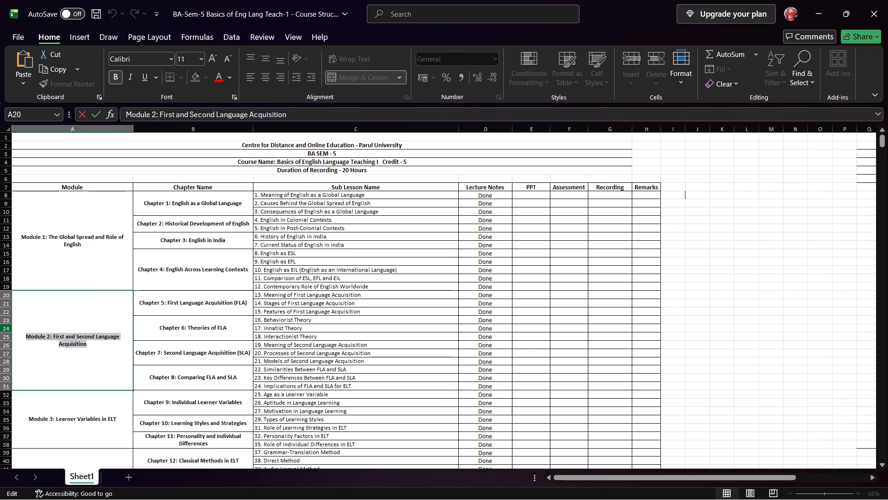
pyautogui.hotkey('alt', 'Tab')
pyautogui.click(27, 67)
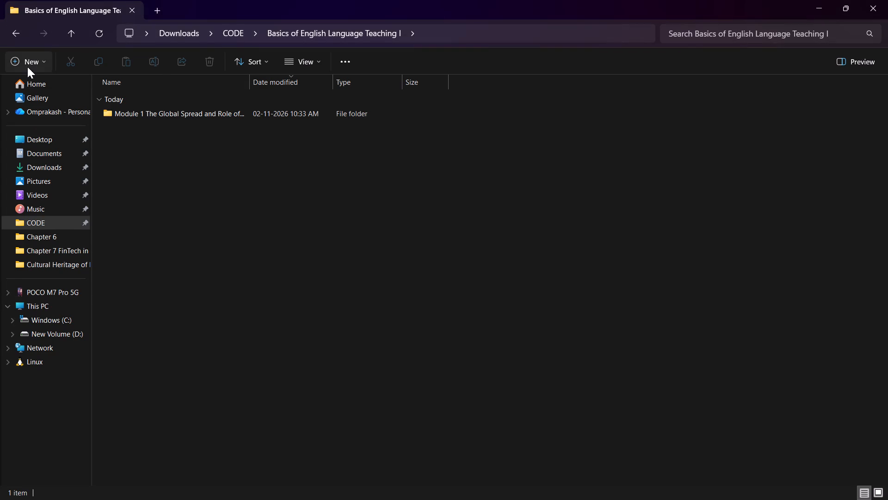
pyautogui.click(64, 83)
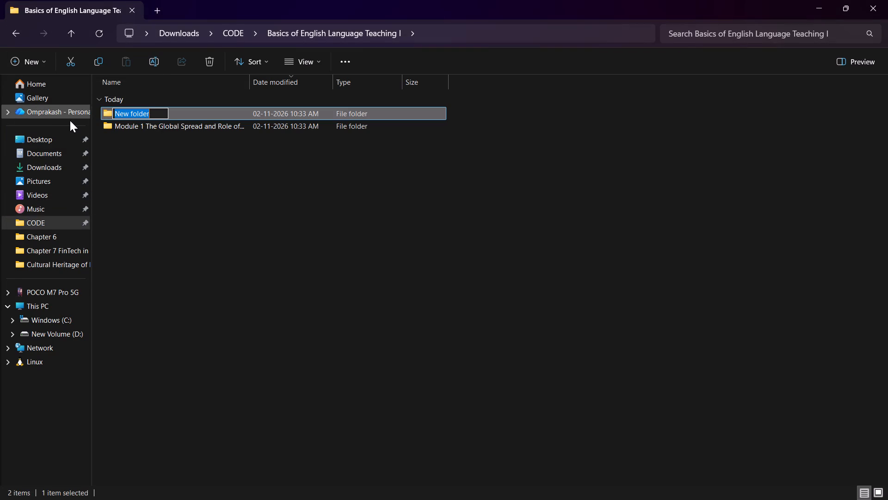
pyautogui.press('BackSpace')
pyautogui.hotkey('ctrl', 'v')
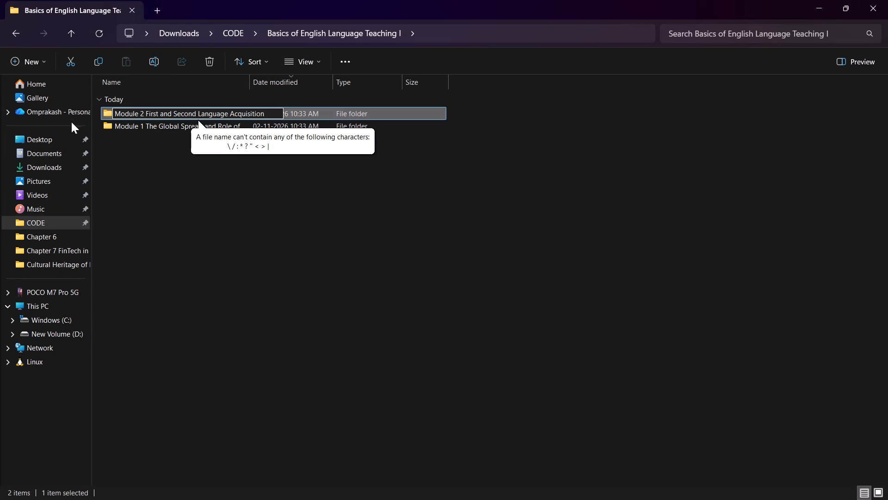
pyautogui.click(217, 260)
# Copy the Module 3 title from the Excel workbook and create a course subfolder named Module 3 Learner Variables in ELT in File Explorer.
pyautogui.hotkey('alt', 'Tab')
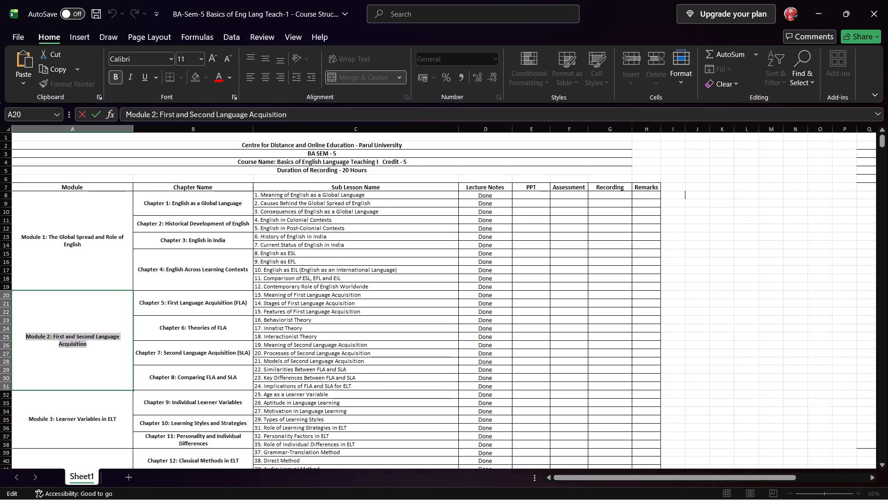
pyautogui.scroll(-5, 150, 271)
pyautogui.tripleClick(55, 313)
pyautogui.doubleClick(55, 313)
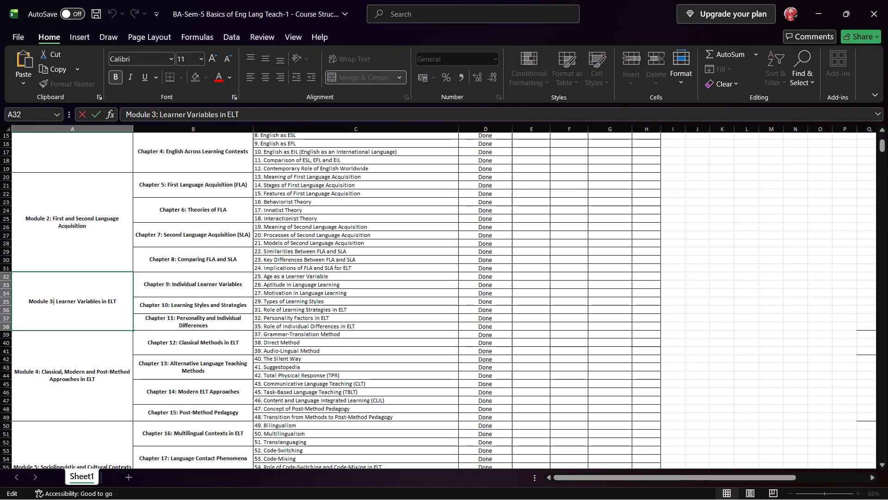
pyautogui.hotkey('ctrl', 'c')
pyautogui.hotkey('alt', 'Tab')
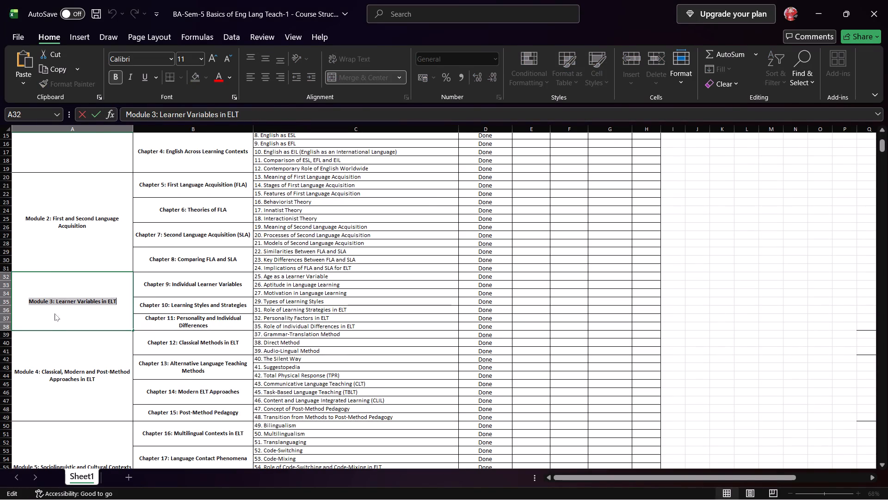
pyautogui.click(26, 66)
pyautogui.click(32, 83)
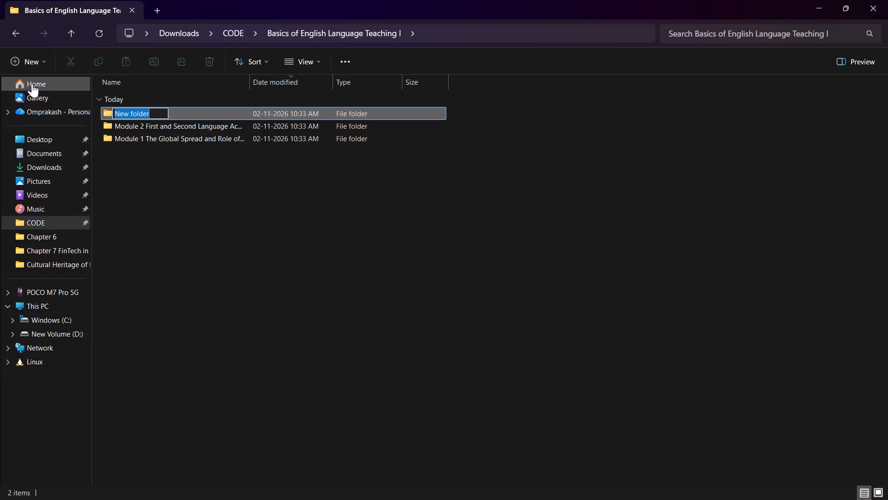
pyautogui.press('BackSpace')
pyautogui.hotkey('ctrl', 'v')
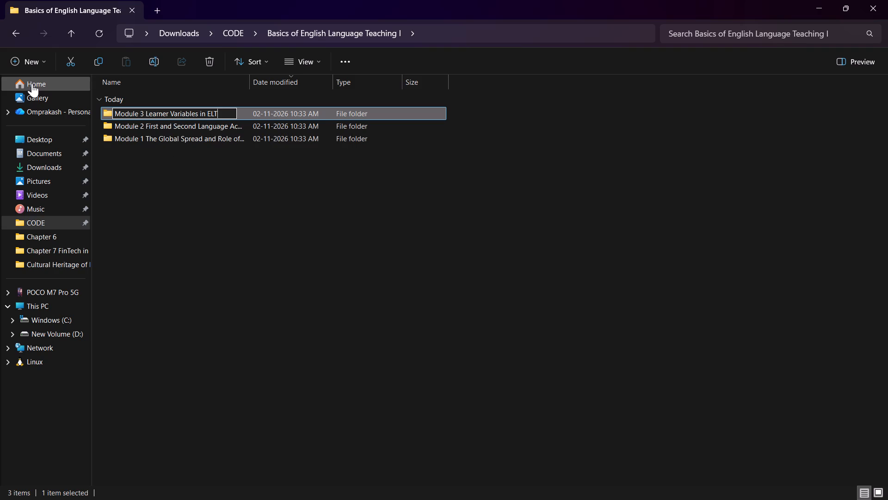
# Copy the Module 4 title from Excel and create a course subfolder named Module 4 Classical, Modern and Post-Method Approaches in ELT in File Explorer.
pyautogui.hotkey('alt', 'Tab')
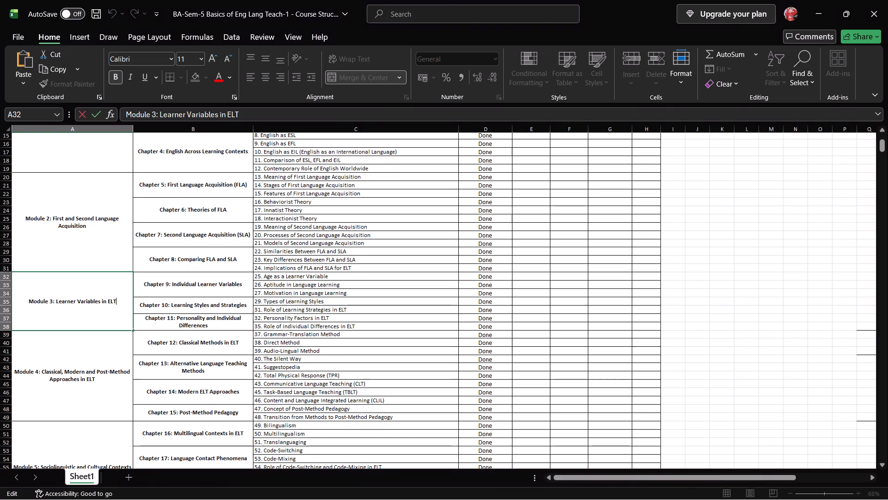
pyautogui.scroll(-5, 108, 360)
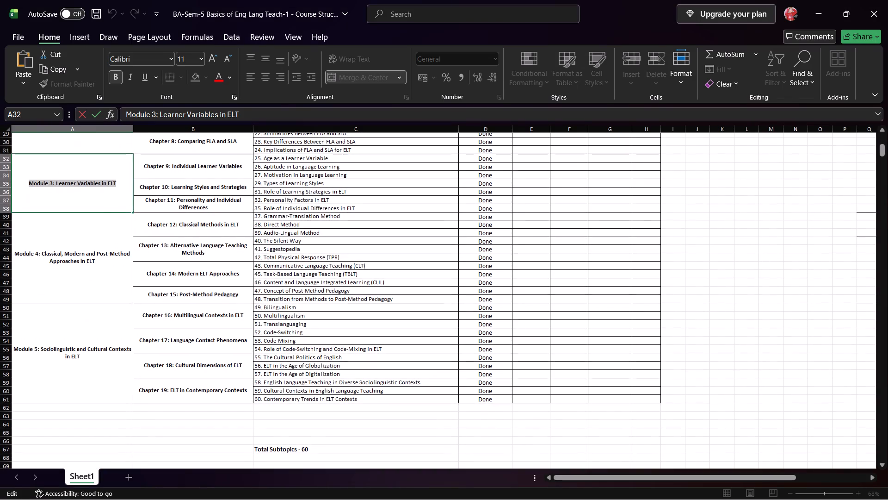
pyautogui.tripleClick(70, 254)
pyautogui.doubleClick(70, 254)
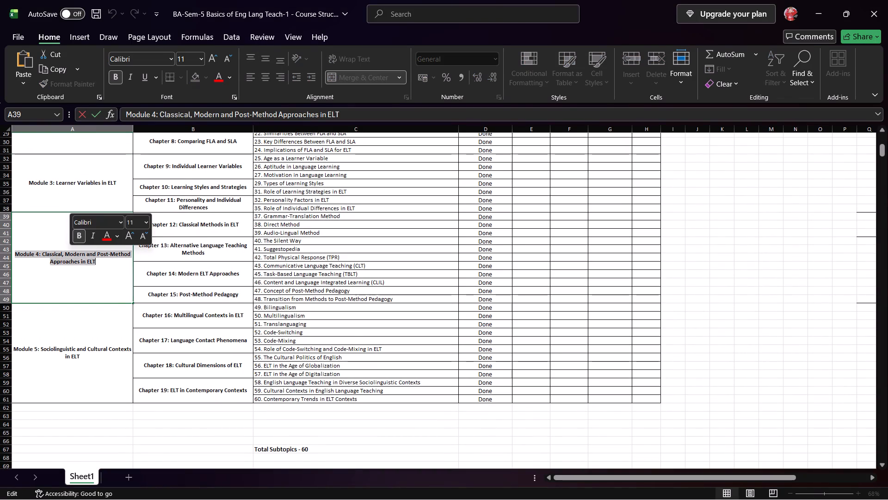
pyautogui.hotkey('ctrl', 'c')
pyautogui.hotkey('alt', 'Tab')
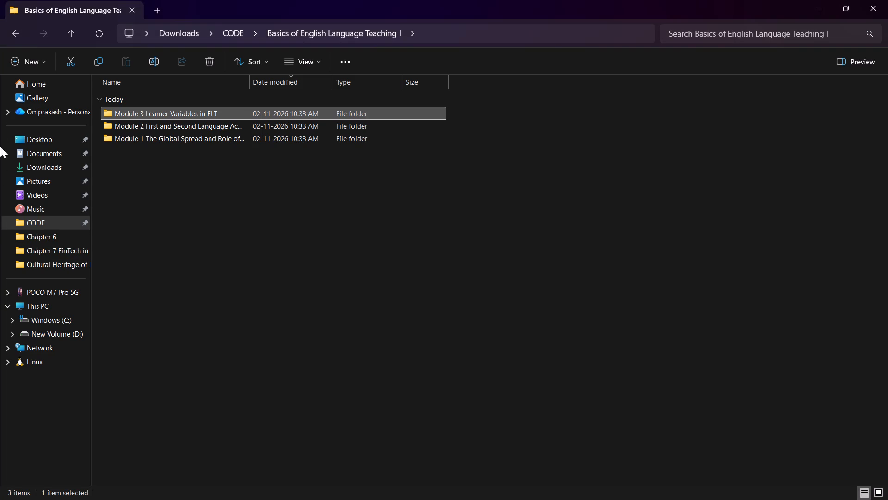
pyautogui.click(27, 62)
pyautogui.click(43, 83)
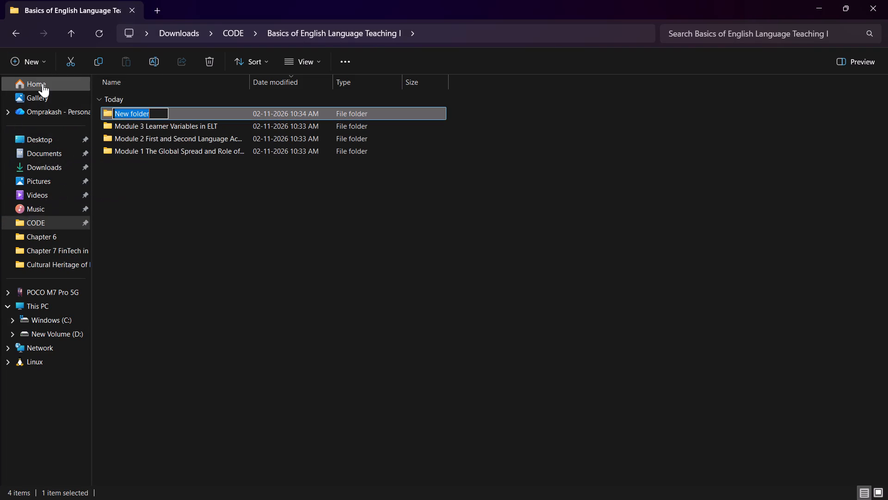
pyautogui.press('BackSpace')
pyautogui.hotkey('ctrl', 'v')
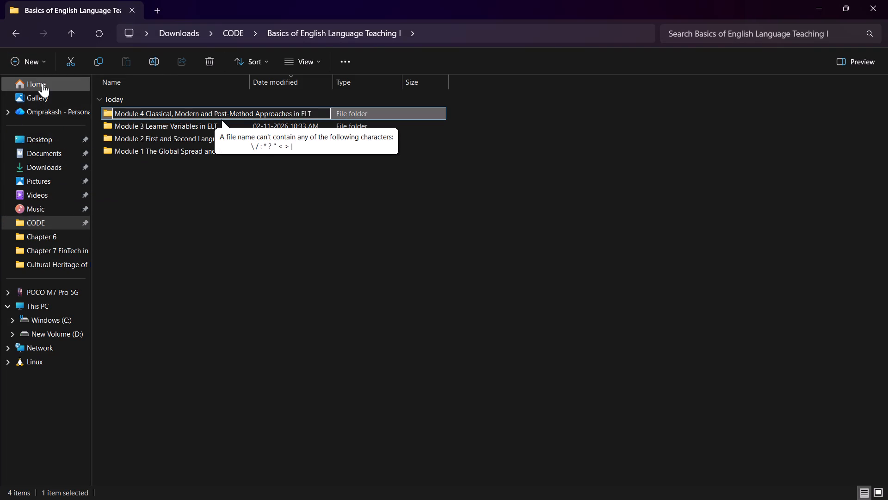
# Copy the Module 5 title from Excel and create a course subfolder named Module 5 Sociolinguistic and Cultural Contexts in ELT in File Explorer.
pyautogui.hotkey('alt', 'Tab')
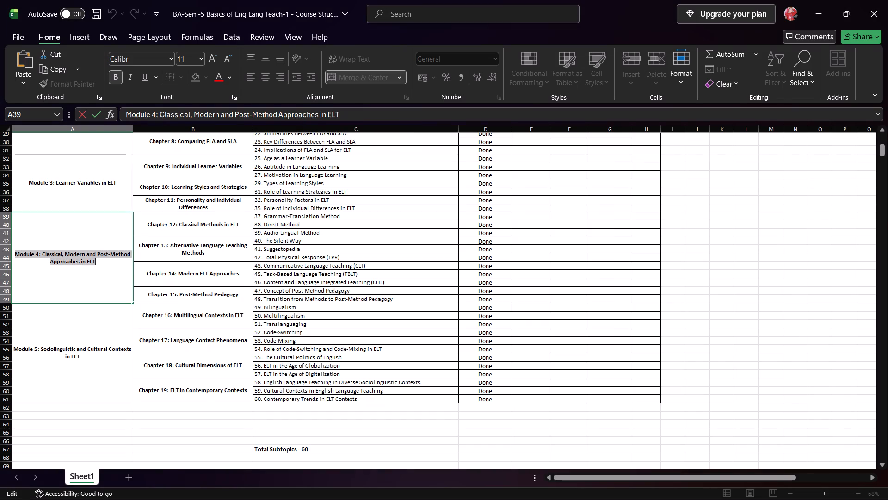
pyautogui.tripleClick(69, 352)
pyautogui.doubleClick(69, 352)
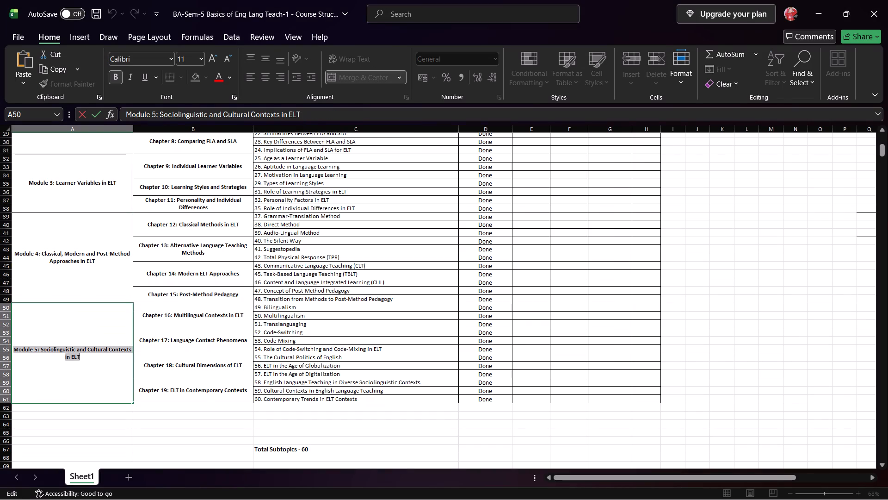
pyautogui.hotkey('ctrl', 'c')
pyautogui.hotkey('alt', 'Tab')
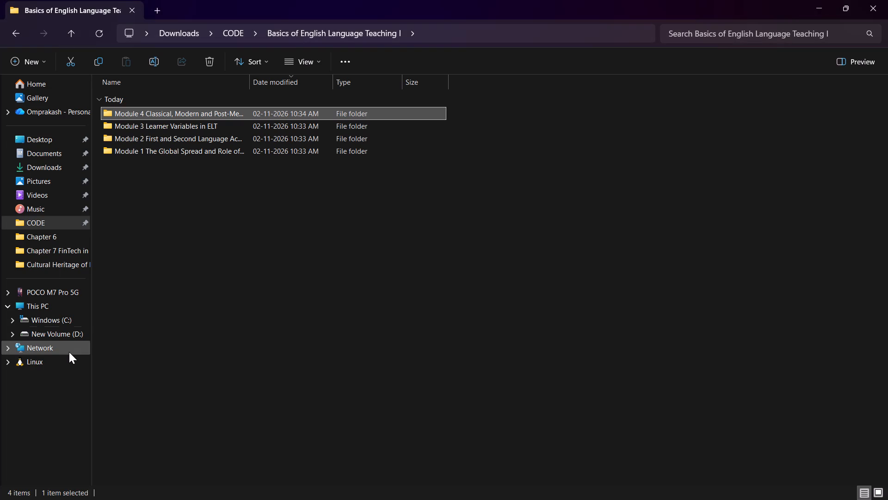
pyautogui.click(15, 64)
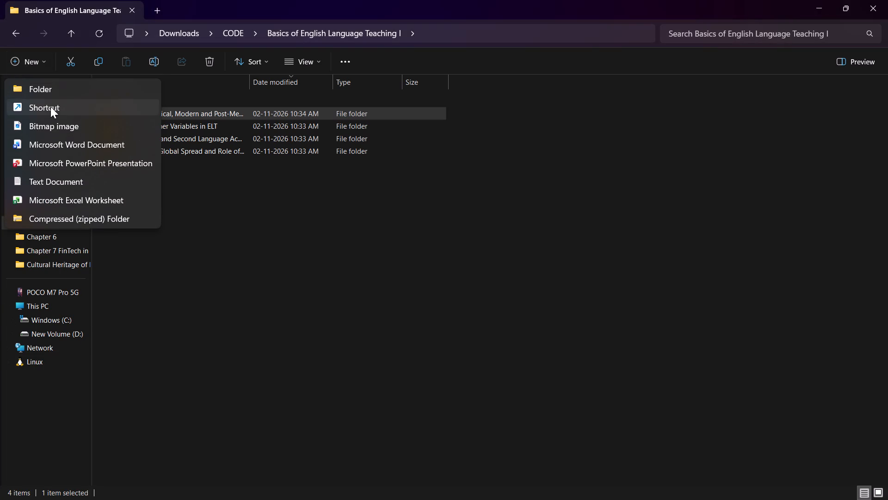
pyautogui.click(57, 86)
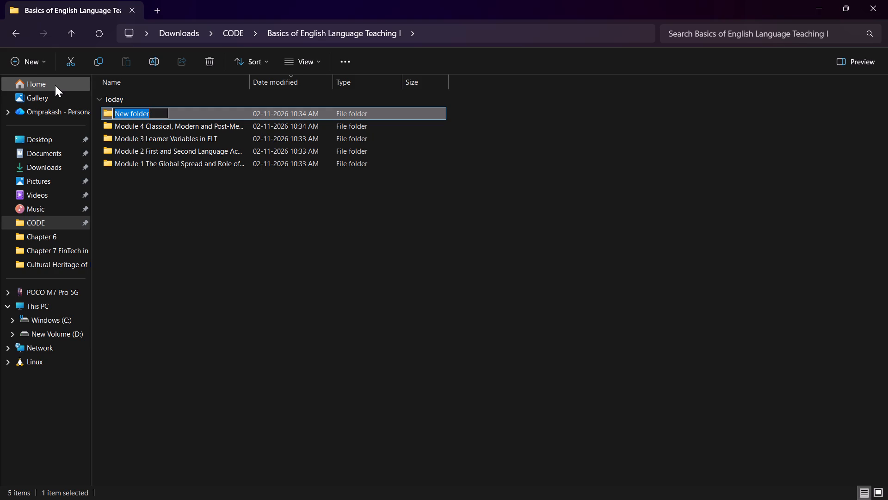
pyautogui.press('BackSpace')
pyautogui.hotkey('ctrl', 'v')
pyautogui.press('Return')
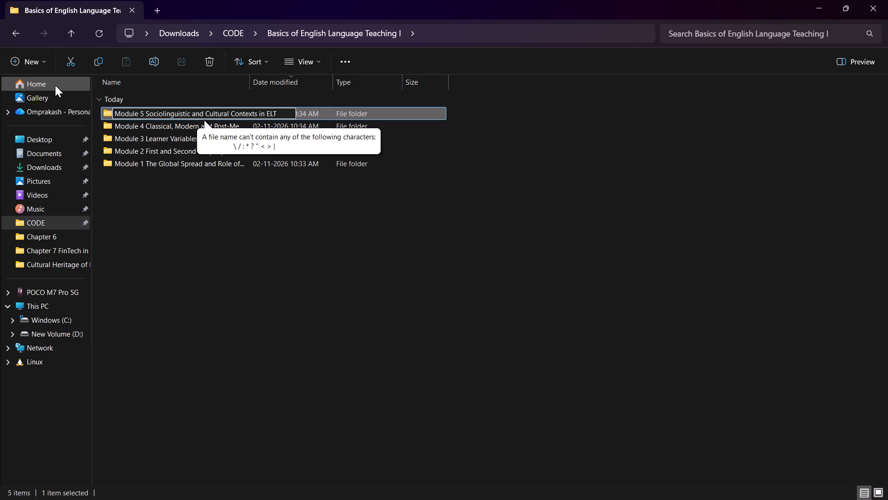
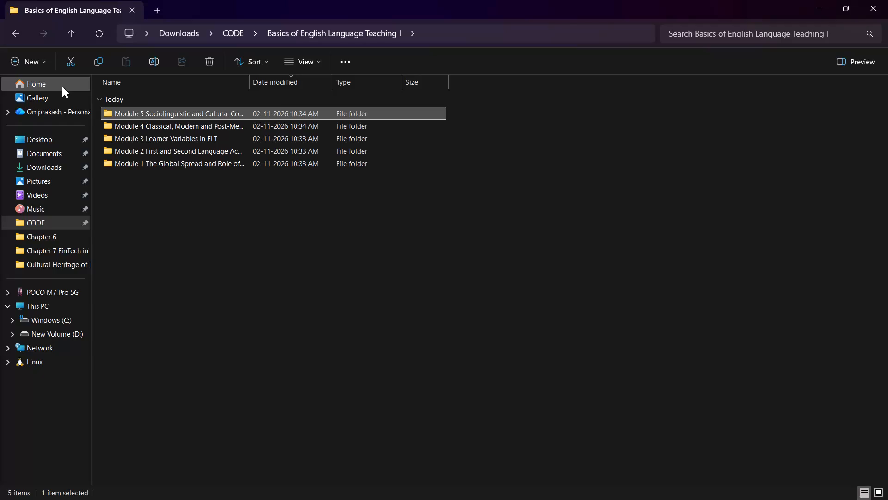
# Switch to Google Drive in Chrome and download the Chapter 1 folder from Module 1 of the Lecture Notes.
pyautogui.click(154, 303)
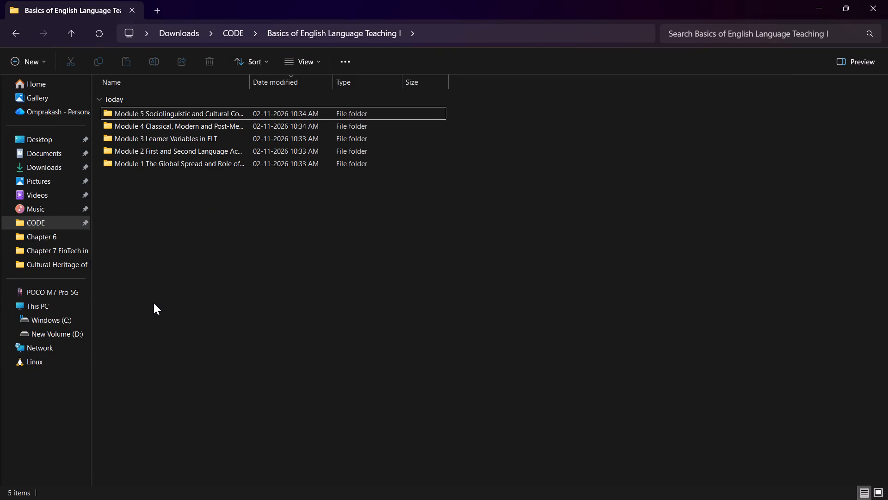
pyautogui.hotkey('alt', 'Tab')
pyautogui.hotkey('alt', 'Tab')
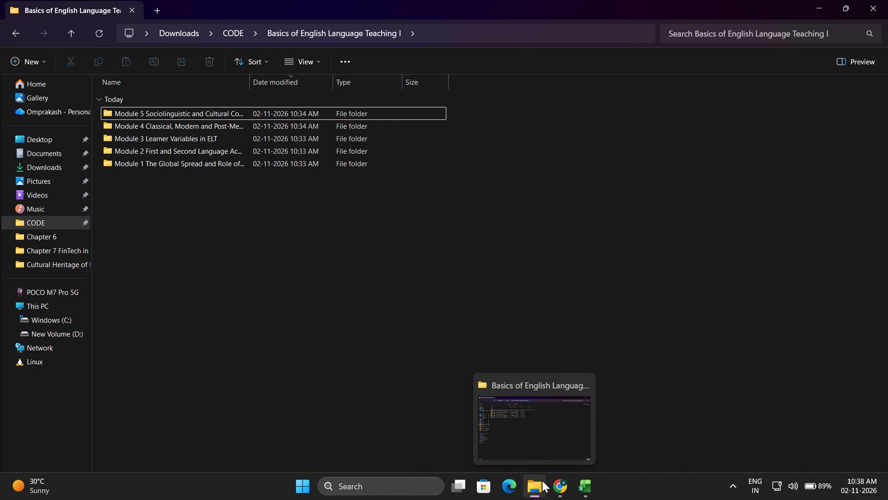
pyautogui.click(561, 487)
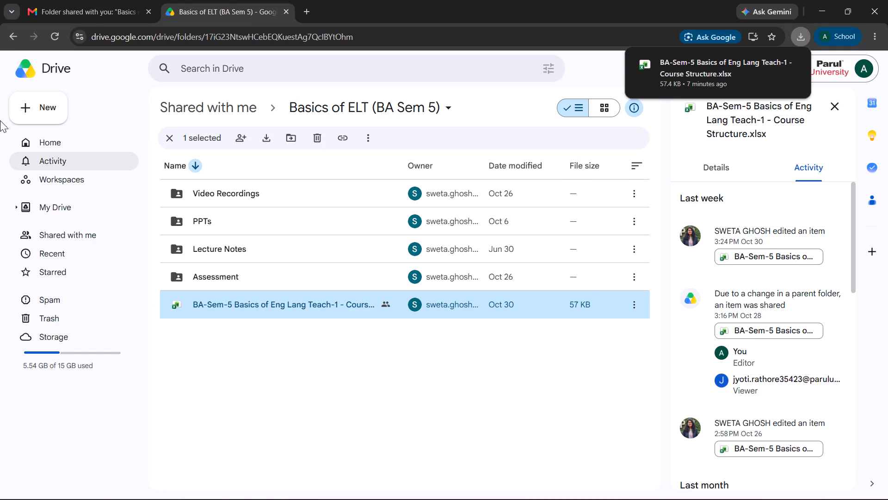
pyautogui.doubleClick(325, 249)
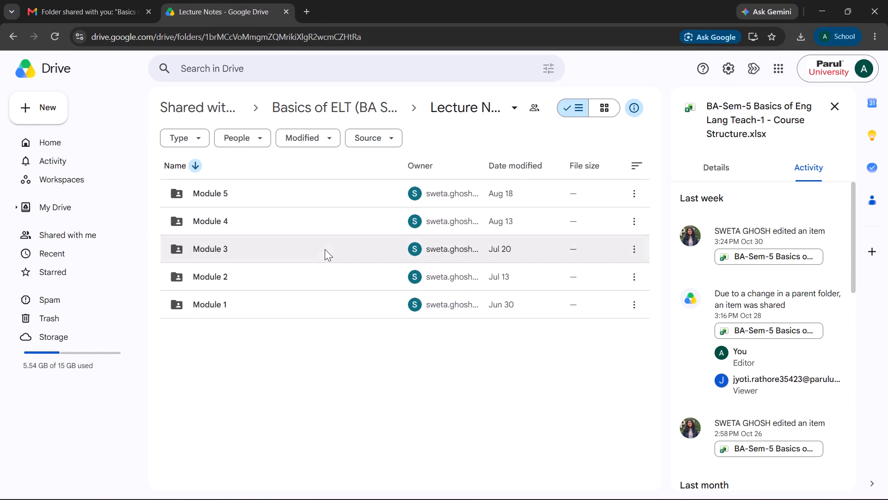
pyautogui.doubleClick(234, 296)
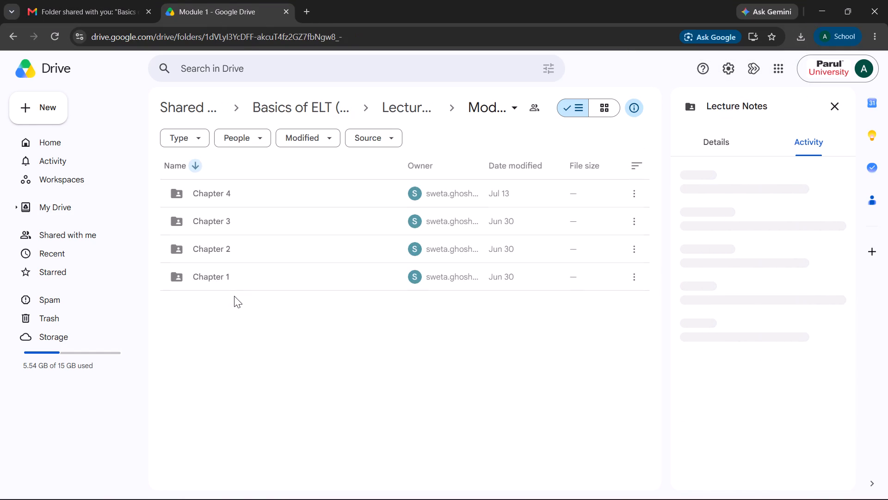
pyautogui.click(641, 274)
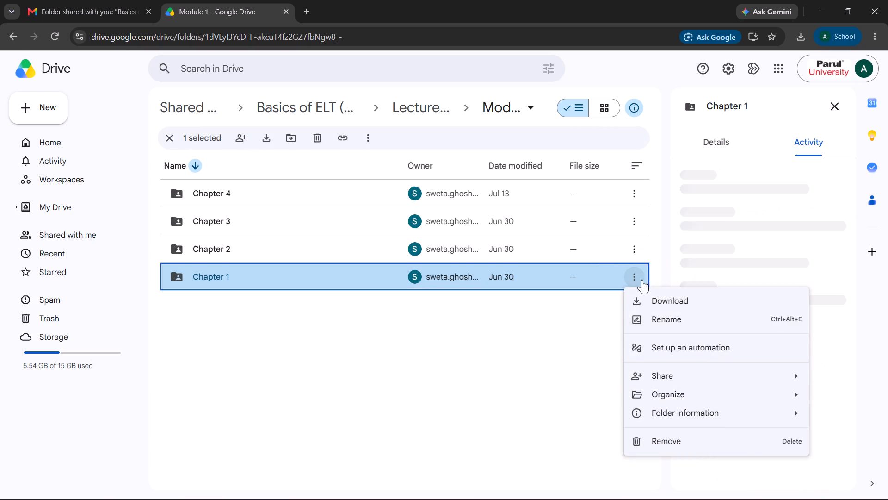
pyautogui.click(651, 297)
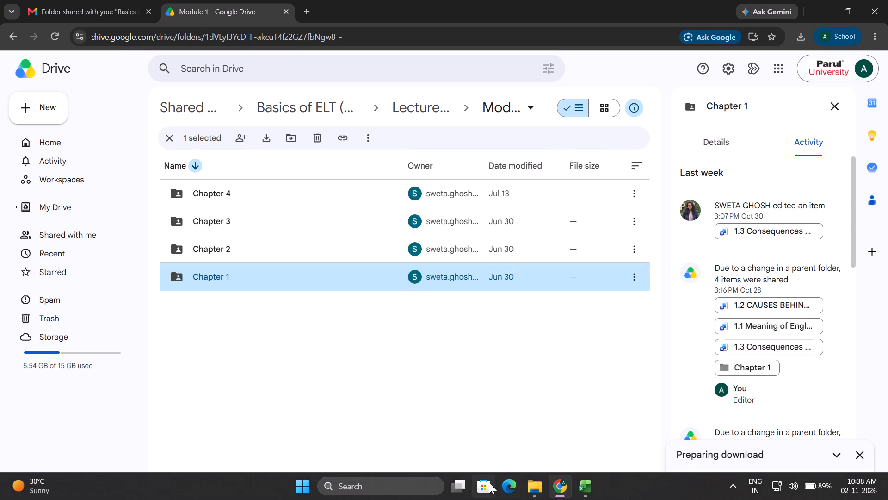
# Copy the Chapter 1 label from the Excel workbook and create a subfolder named Chapter 1 inside the local Module 1 folder in File Explorer.
pyautogui.click(536, 492)
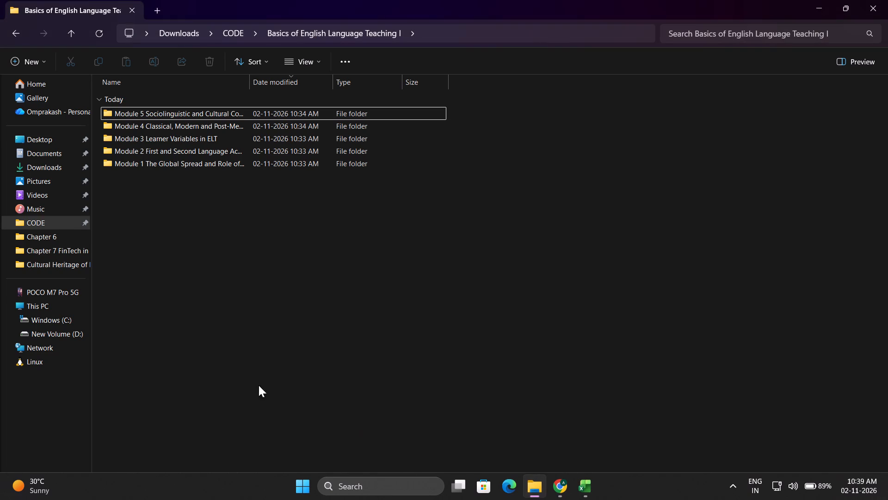
pyautogui.doubleClick(134, 162)
pyautogui.hotkey('alt', 'Tab')
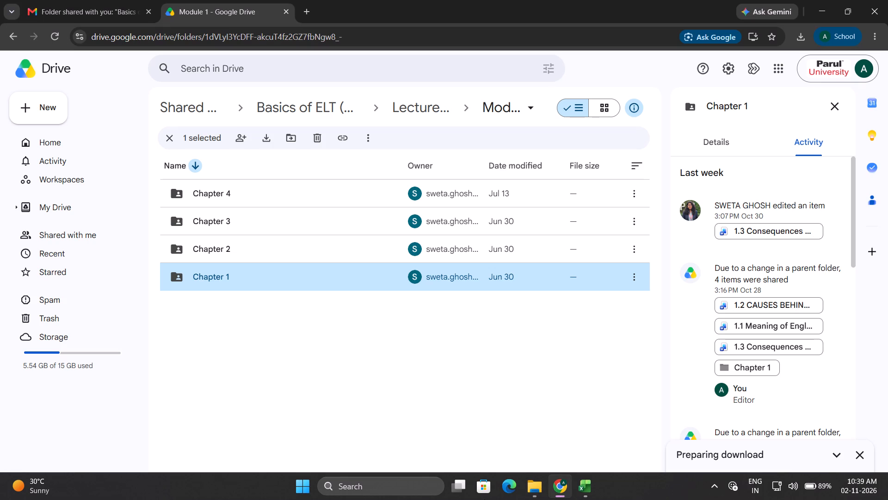
pyautogui.hotkey('alt', 'Tab')
pyautogui.click(582, 488)
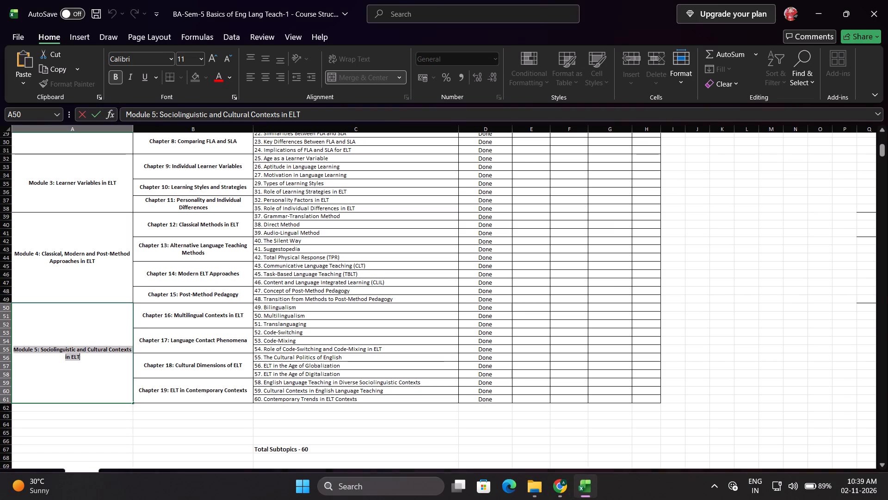
pyautogui.scroll(6, 170, 198)
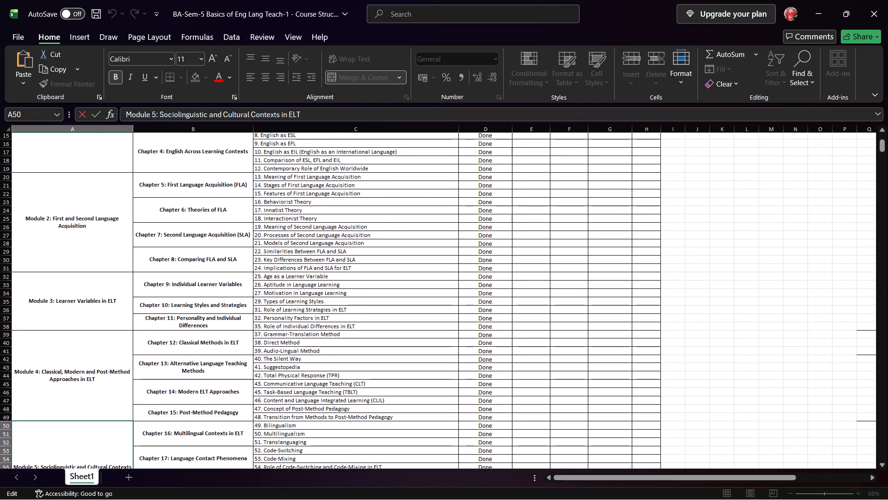
pyautogui.scroll(5, 170, 198)
pyautogui.tripleClick(170, 205)
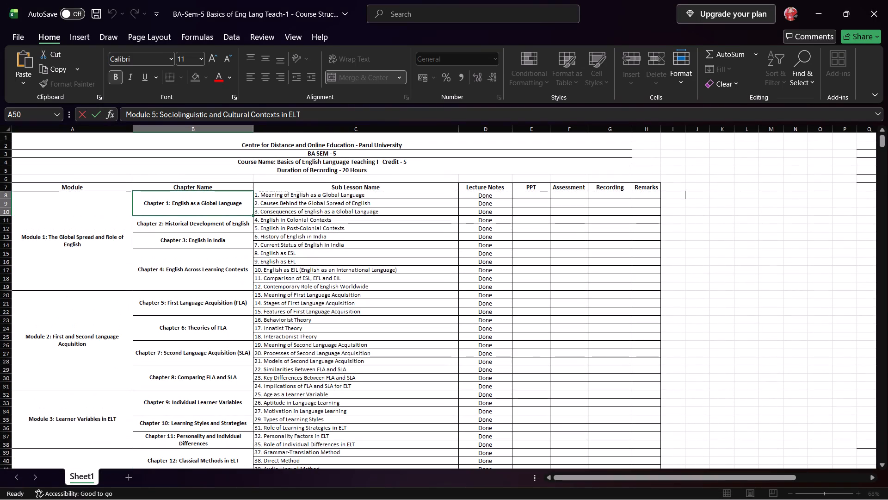
pyautogui.moveTo(168, 203); pyautogui.dragTo(138, 203)
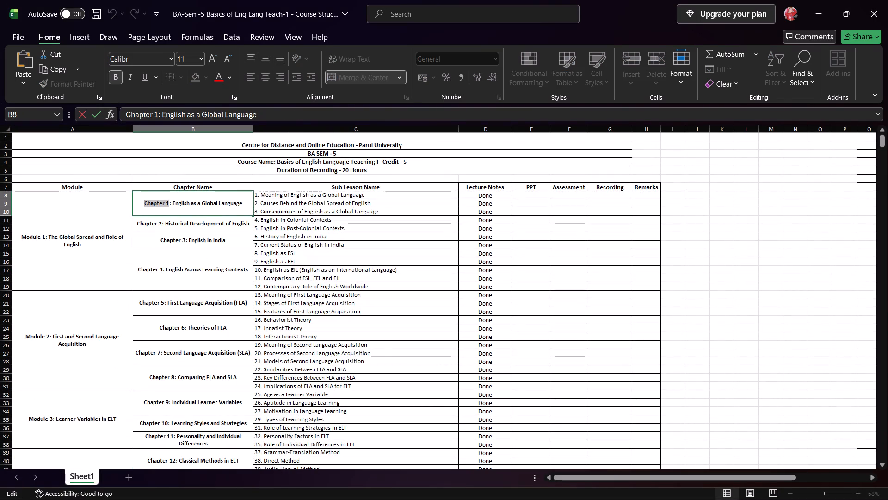
pyautogui.moveTo(138, 203); pyautogui.dragTo(136, 203)
pyautogui.hotkey('ctrl', 'c')
pyautogui.hotkey('alt', 'Tab')
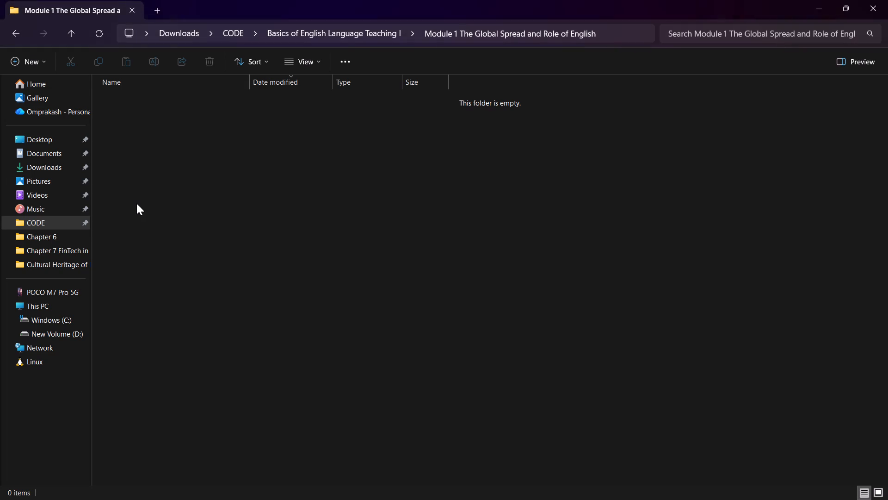
pyautogui.click(31, 64)
pyautogui.click(65, 81)
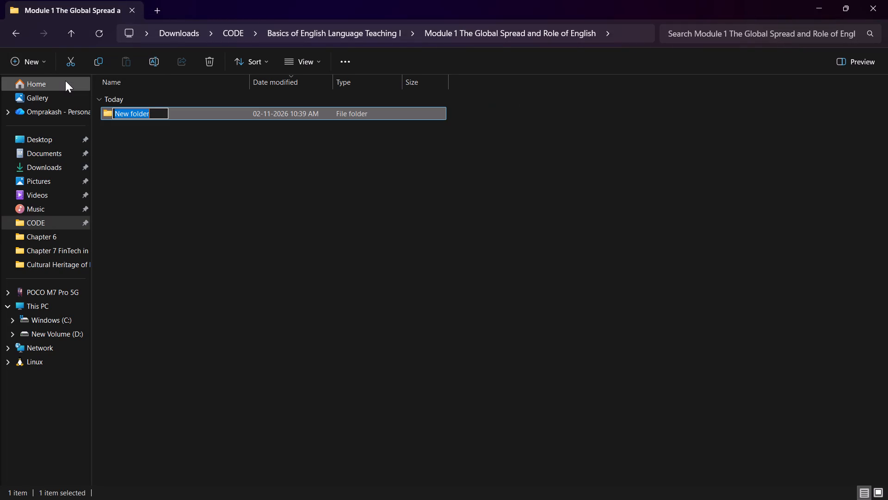
pyautogui.hotkey('ctrl', 'v')
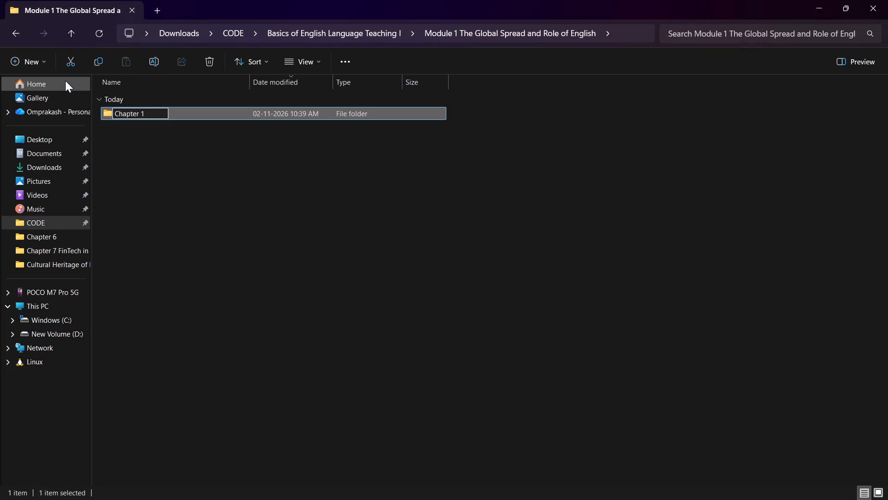
pyautogui.click(408, 217)
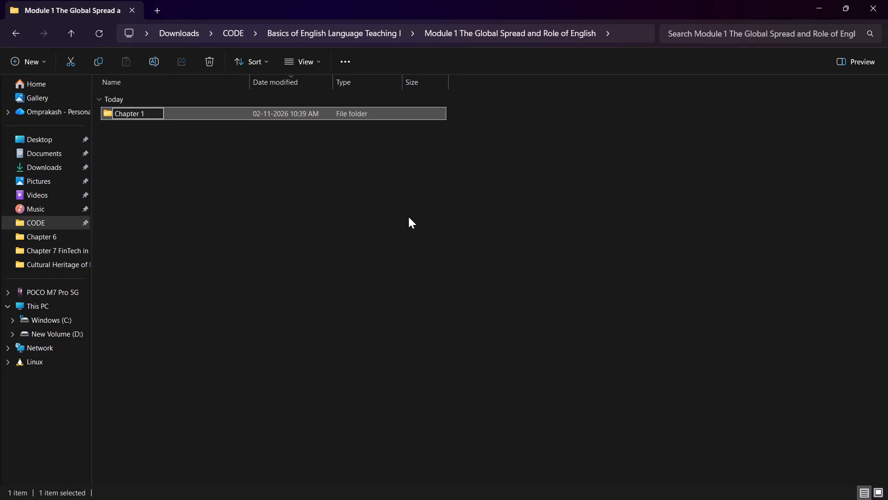
# Copy the Chapter 2 label from the Excel workbook and create a Module 1 subfolder named Chapter 2 in File Explorer.
pyautogui.hotkey('alt', 'Tab')
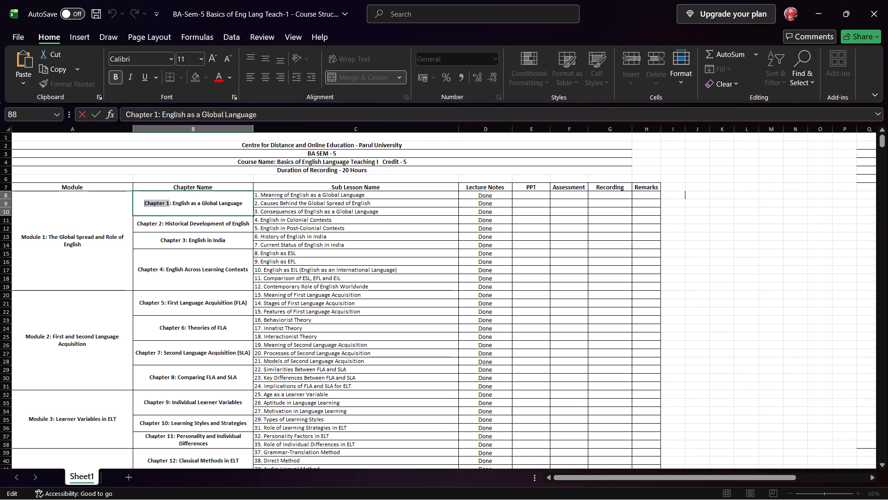
pyautogui.click(158, 224)
pyautogui.doubleClick(163, 225)
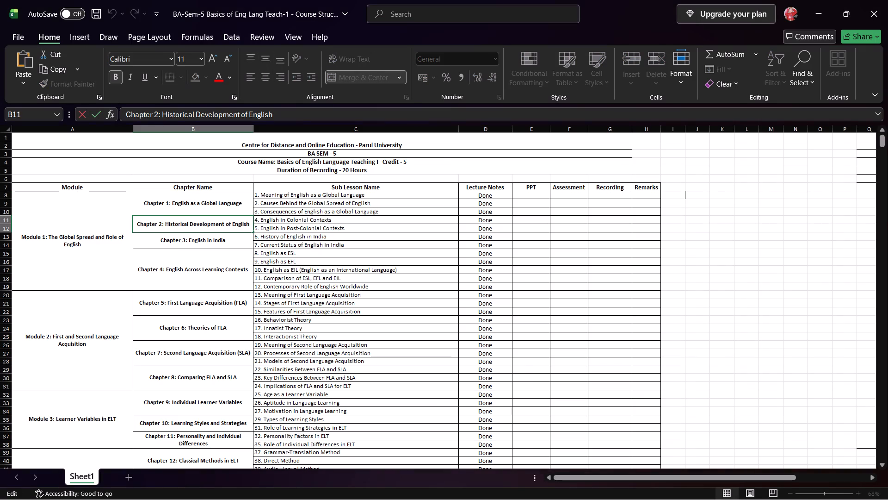
pyautogui.moveTo(160, 224); pyautogui.dragTo(130, 219)
pyautogui.hotkey('ctrl', 'c')
pyautogui.hotkey('alt', 'Tab')
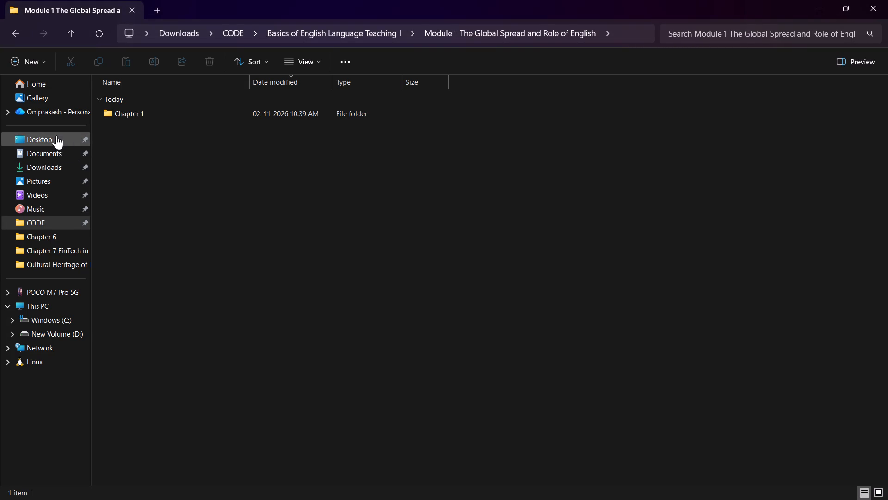
pyautogui.click(18, 61)
pyautogui.click(30, 87)
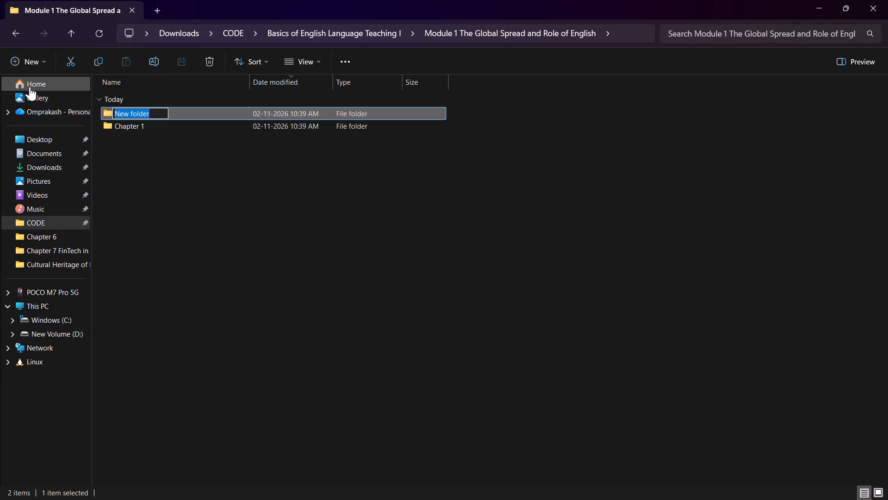
pyautogui.hotkey('ctrl', 'v')
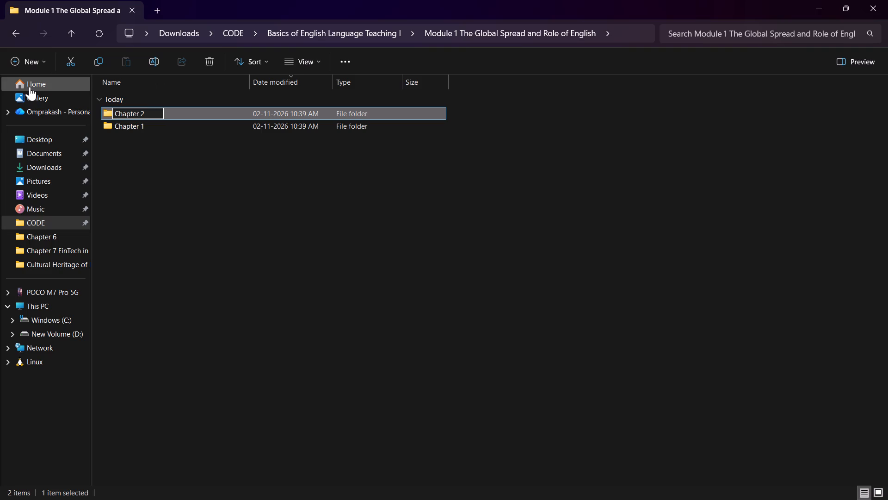
# Copy the Chapter 3 label from the Excel workbook and create a Module 1 subfolder named Chapter 3 in File Explorer.
pyautogui.hotkey('alt', 'Tab')
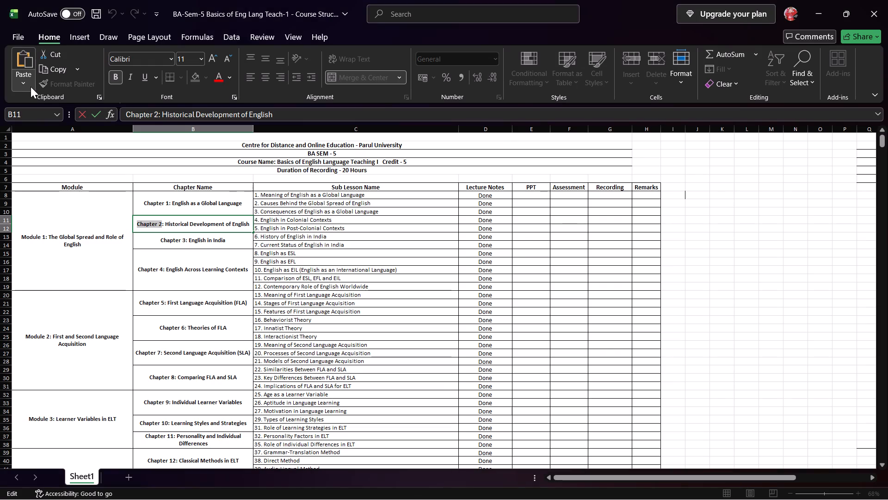
pyautogui.hotkey('alt', 'Tab')
pyautogui.hotkey('alt', 'Tab')
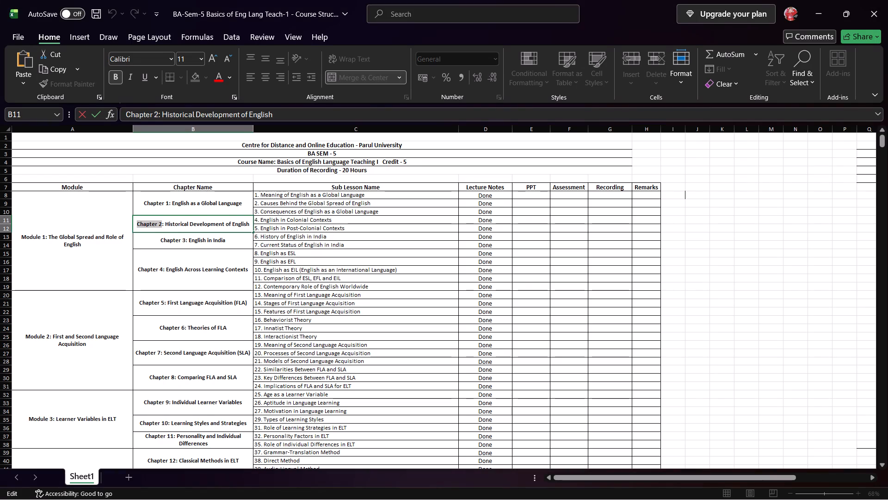
pyautogui.tripleClick(171, 240)
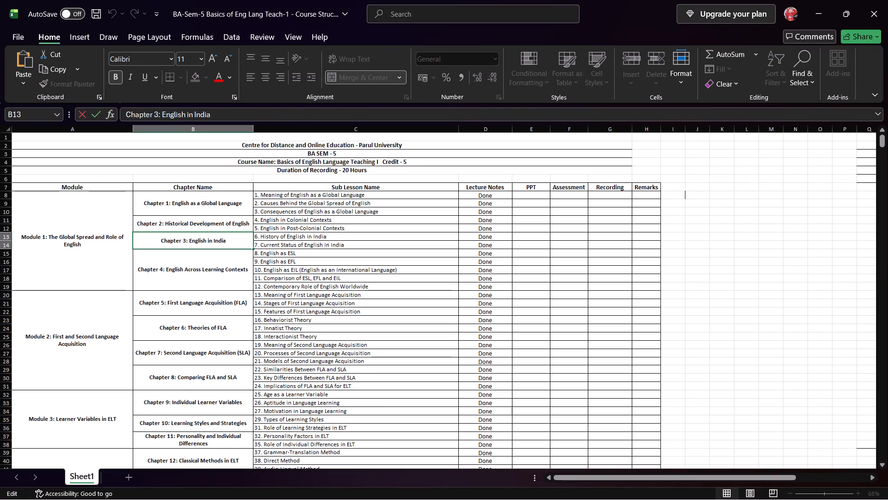
pyautogui.moveTo(184, 242); pyautogui.dragTo(166, 243)
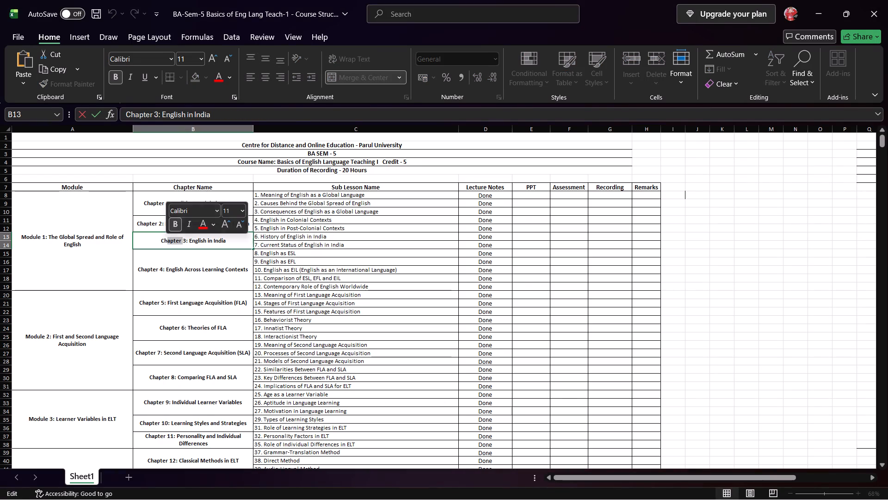
pyautogui.moveTo(185, 242); pyautogui.dragTo(154, 239)
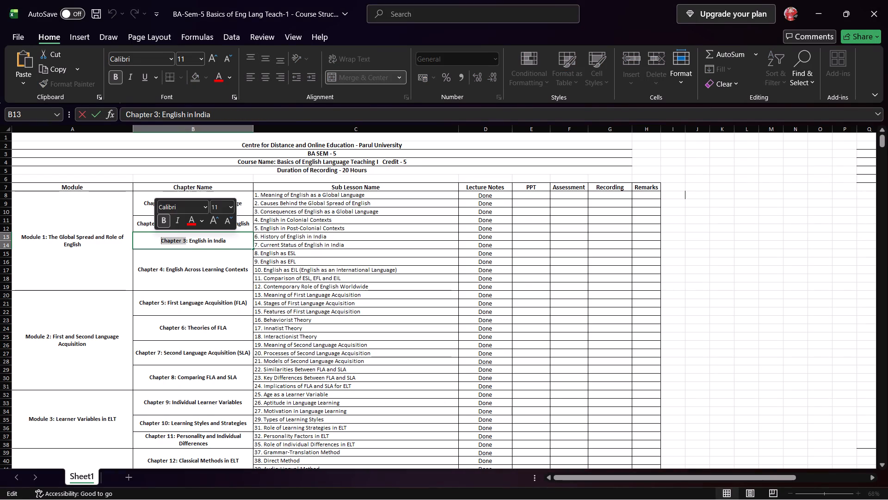
pyautogui.hotkey('ctrl', 'c')
pyautogui.hotkey('alt', 'Tab')
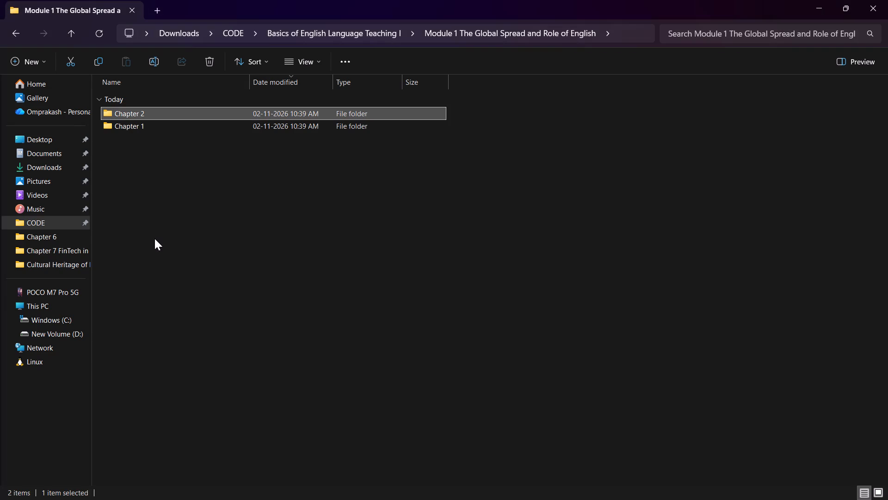
pyautogui.click(25, 52)
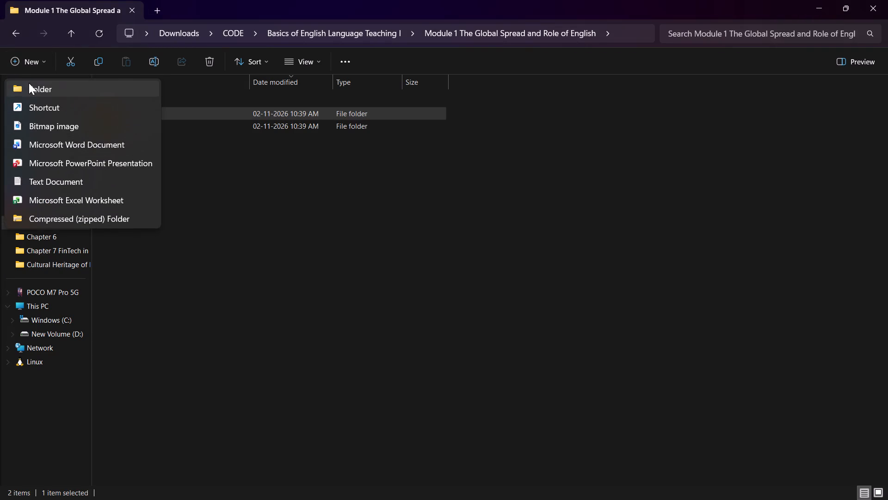
pyautogui.click(29, 83)
pyautogui.hotkey('ctrl', 'v')
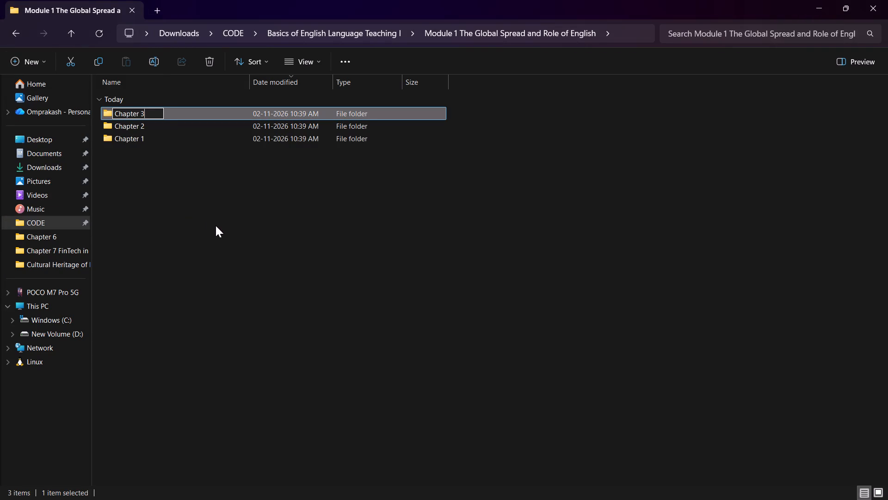
pyautogui.click(210, 241)
pyautogui.click(210, 241)
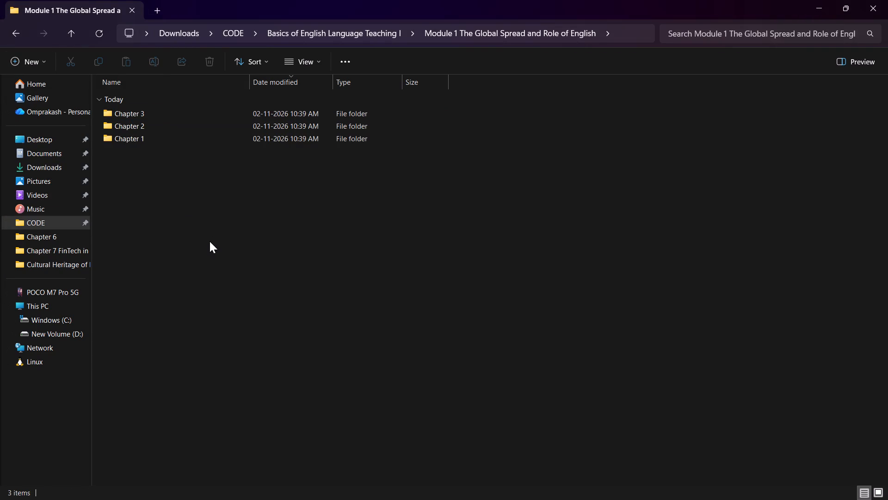
# Copy the Chapter 4 label from the Excel workbook and create a Module 1 subfolder named Chapter 4 in File Explorer.
pyautogui.hotkey('alt', 'Tab')
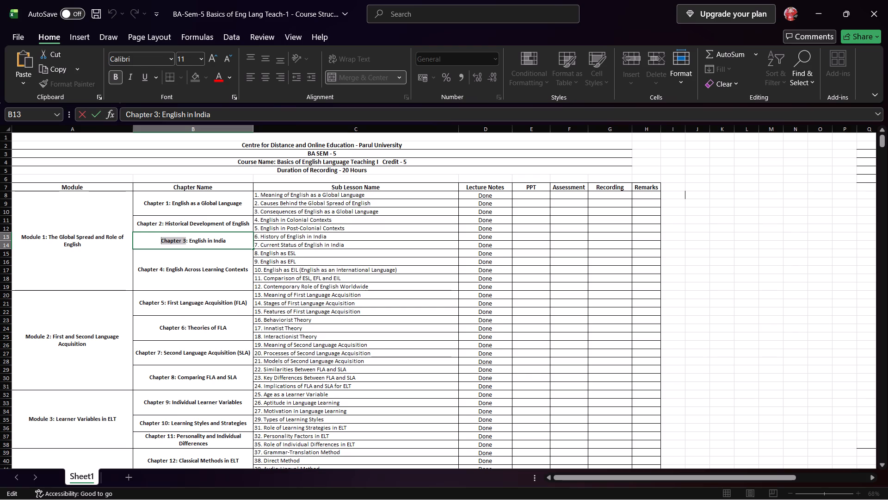
pyautogui.doubleClick(152, 274)
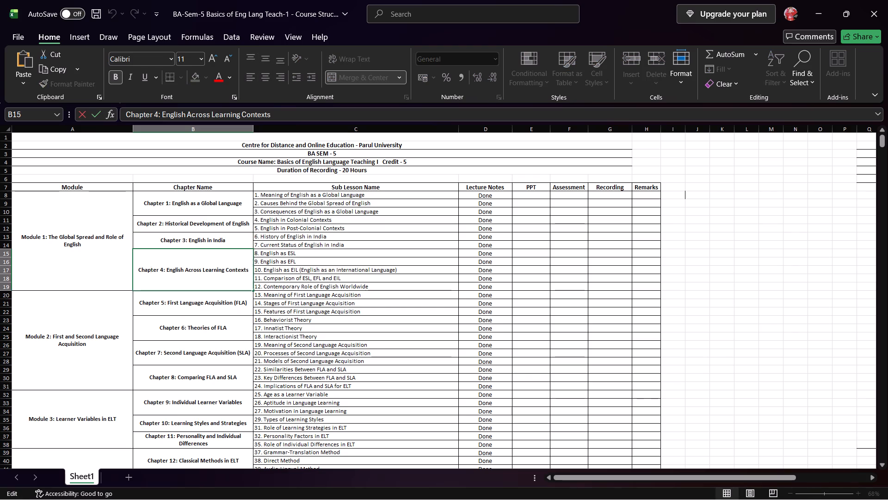
pyautogui.moveTo(162, 270); pyautogui.dragTo(136, 268)
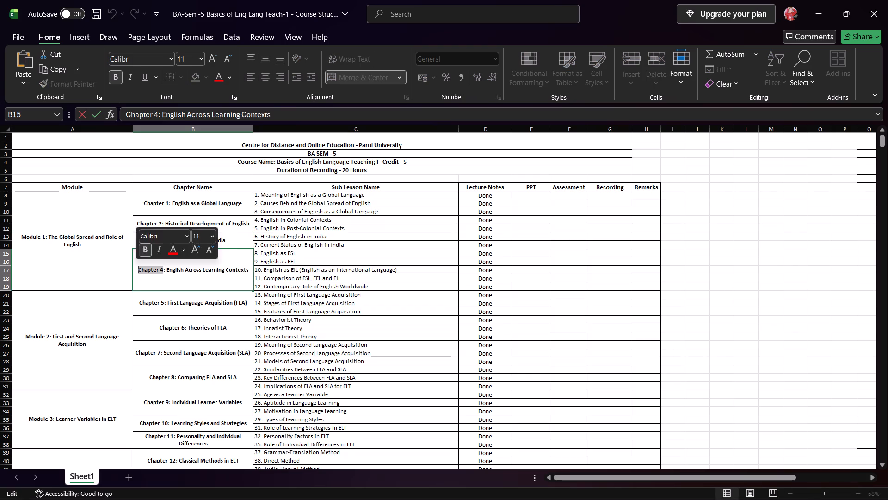
pyautogui.hotkey('ctrl', 'c')
pyautogui.hotkey('alt', 'Tab')
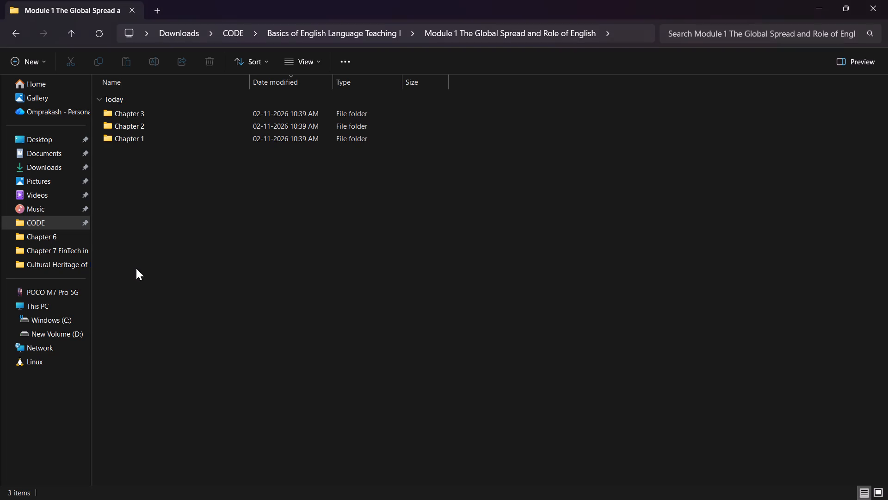
pyautogui.click(25, 61)
pyautogui.click(51, 85)
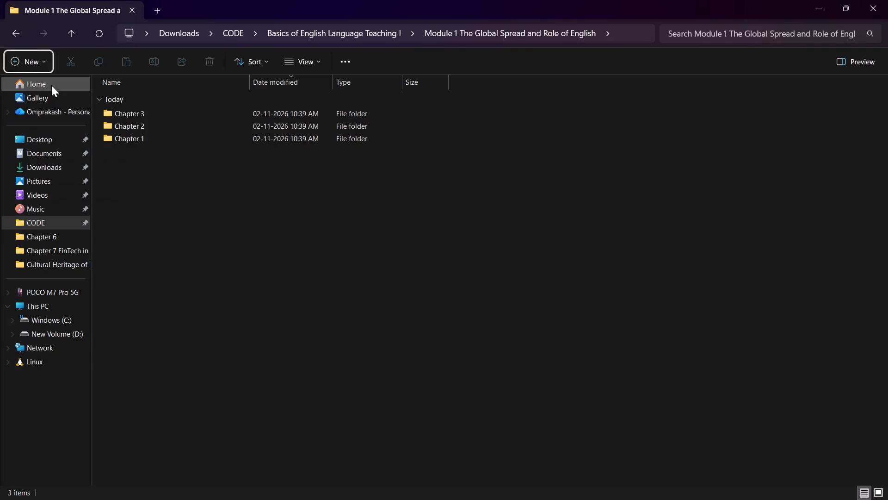
pyautogui.hotkey('ctrl', 'v')
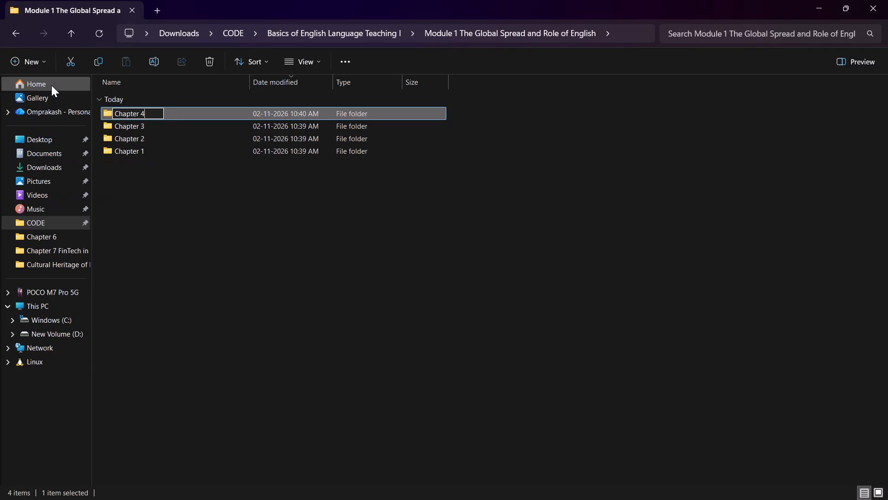
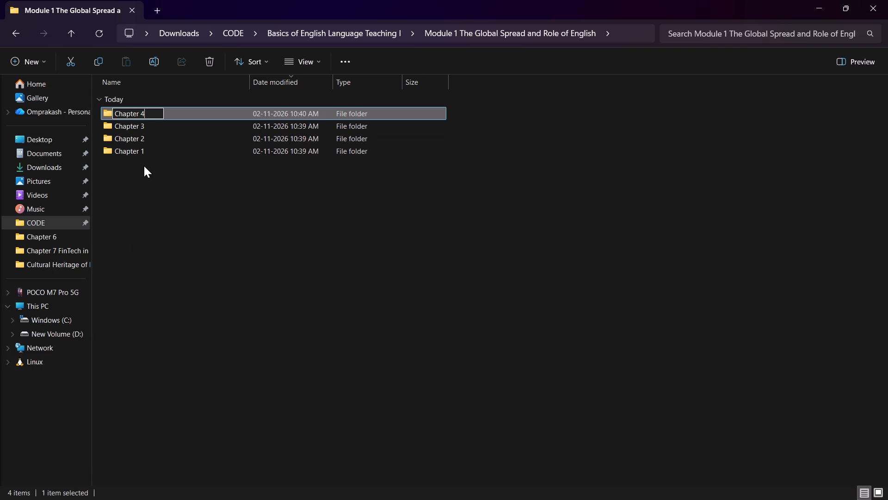
# Open the local Chapter 1 folder inside the Module 1 folder.
pyautogui.doubleClick(148, 146)
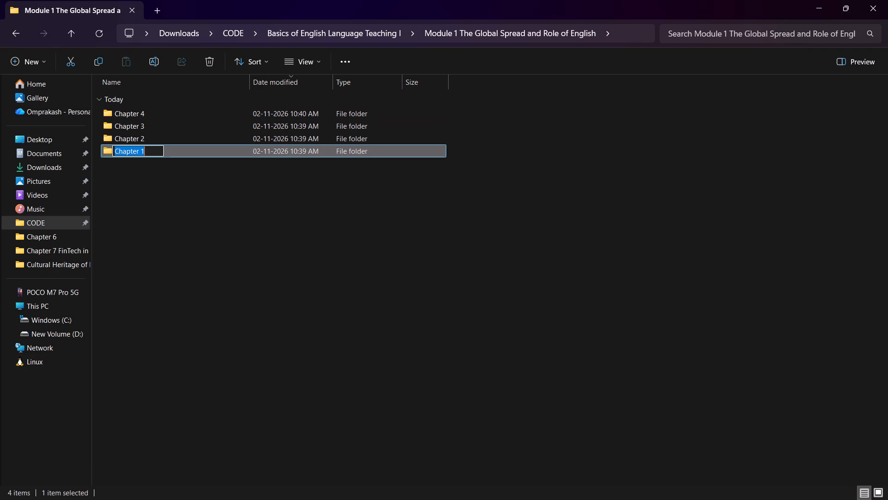
pyautogui.click(173, 227)
pyautogui.doubleClick(171, 152)
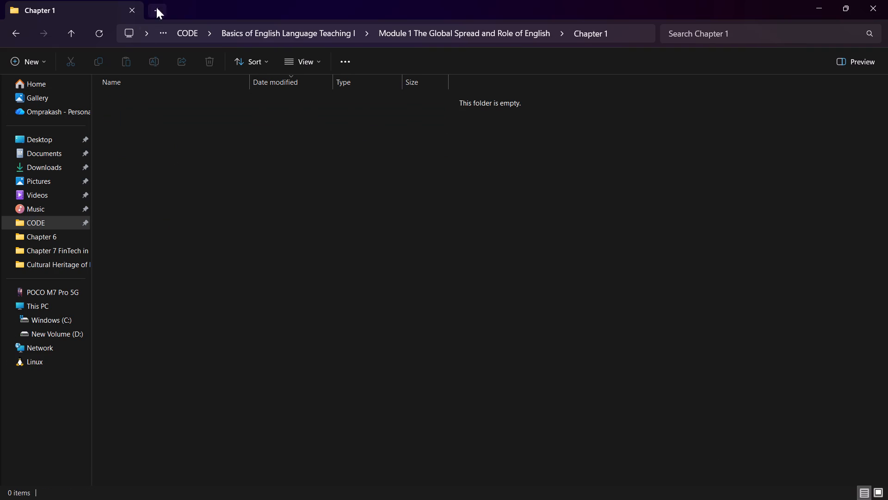
# In a new File Explorer tab, open 1.1 Meaning of English as a Global Language from the downloaded Chapter 1 zip and enable editing.
pyautogui.click(160, 11)
pyautogui.click(48, 171)
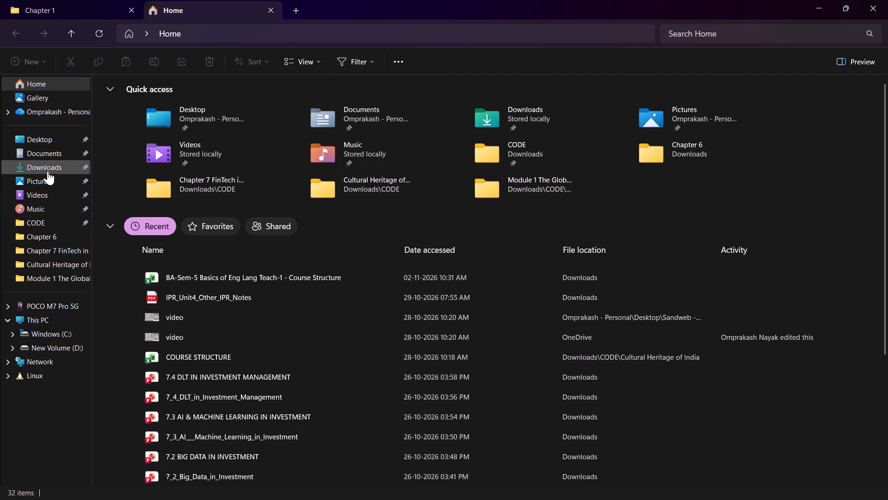
pyautogui.doubleClick(235, 118)
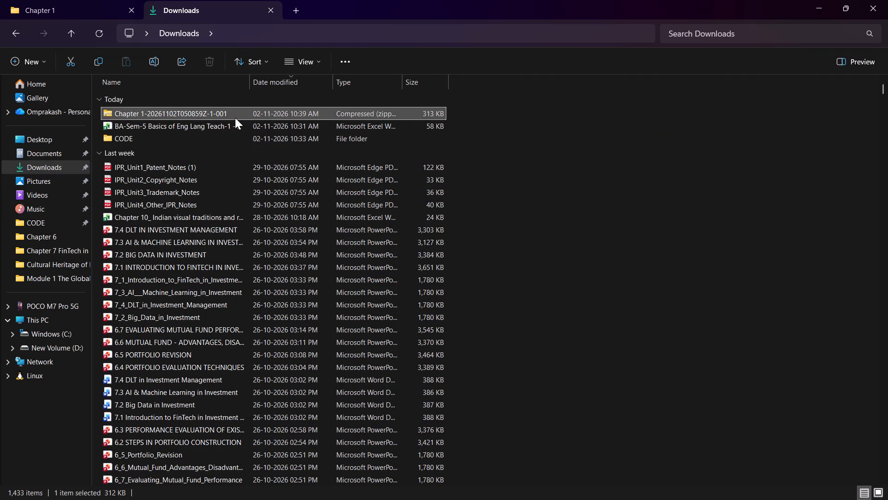
pyautogui.doubleClick(234, 104)
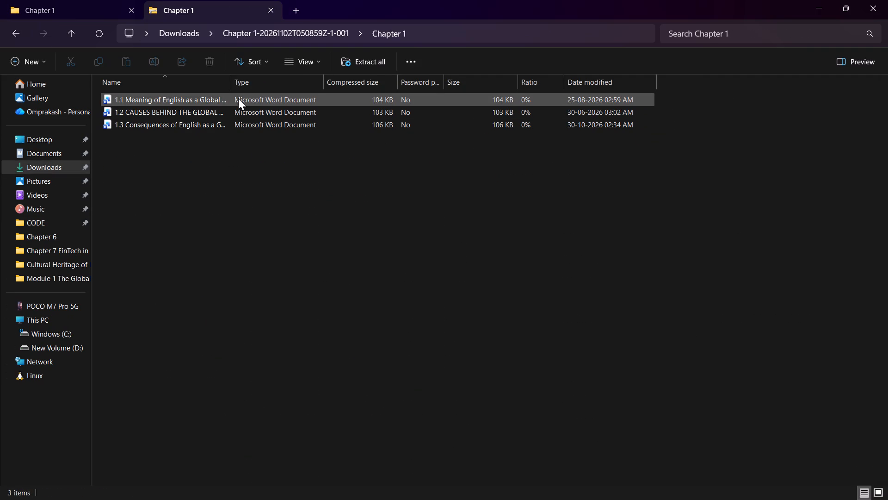
pyautogui.doubleClick(238, 98)
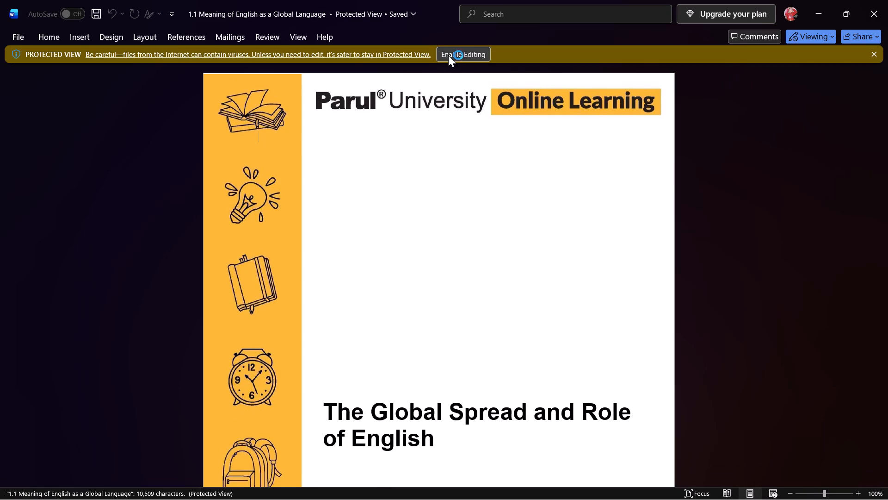
pyautogui.click(449, 55)
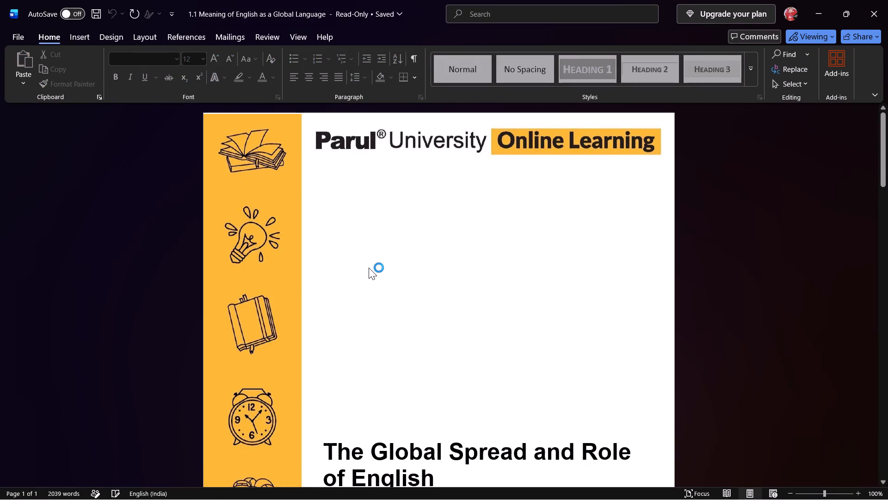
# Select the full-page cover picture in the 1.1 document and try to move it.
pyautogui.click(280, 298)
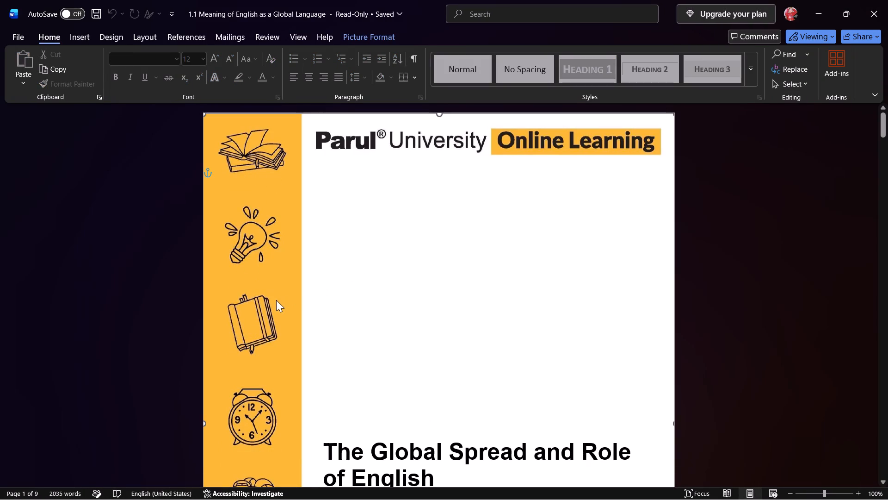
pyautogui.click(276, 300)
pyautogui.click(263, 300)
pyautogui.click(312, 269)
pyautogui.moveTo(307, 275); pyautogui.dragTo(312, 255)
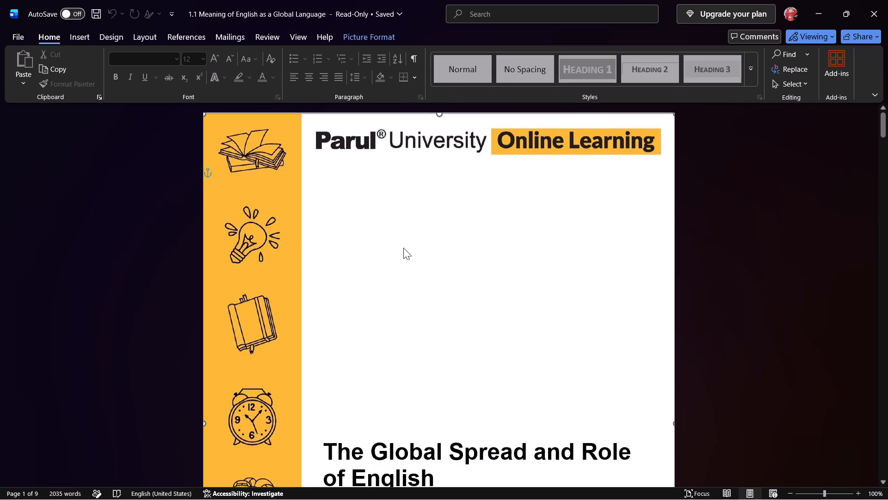
# Examine the cover page layout, its title box and the opening of Sub Lesson 1.1.
pyautogui.scroll(-10, 404, 418)
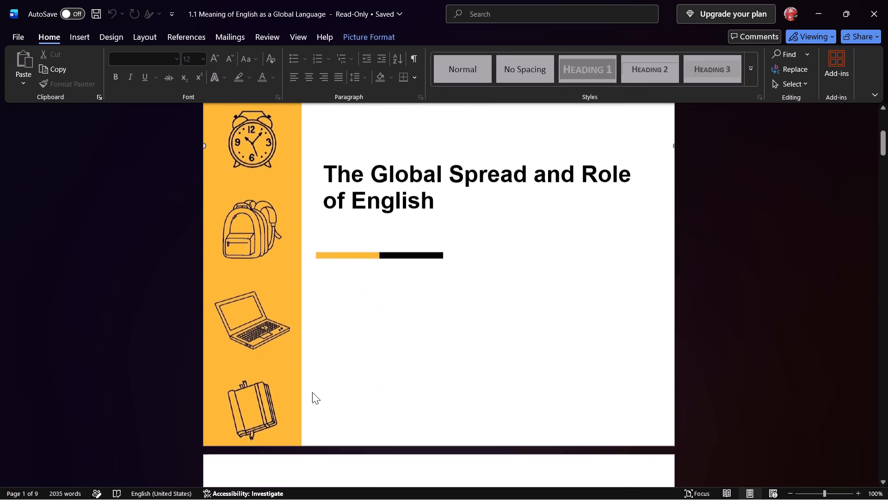
pyautogui.scroll(-11, 310, 392)
pyautogui.scroll(4, 310, 392)
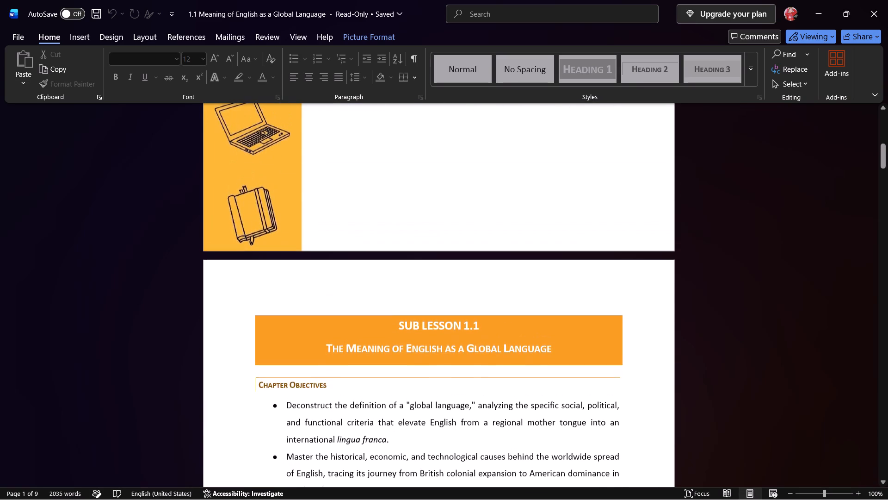
pyautogui.scroll(4, 310, 392)
pyautogui.scroll(-5, 235, 328)
pyautogui.scroll(7, 235, 328)
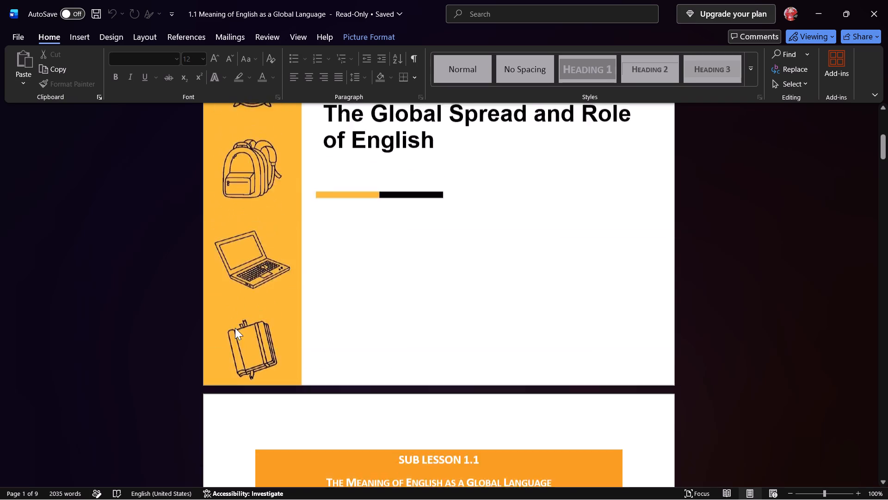
pyautogui.scroll(4, 235, 328)
pyautogui.click(416, 279)
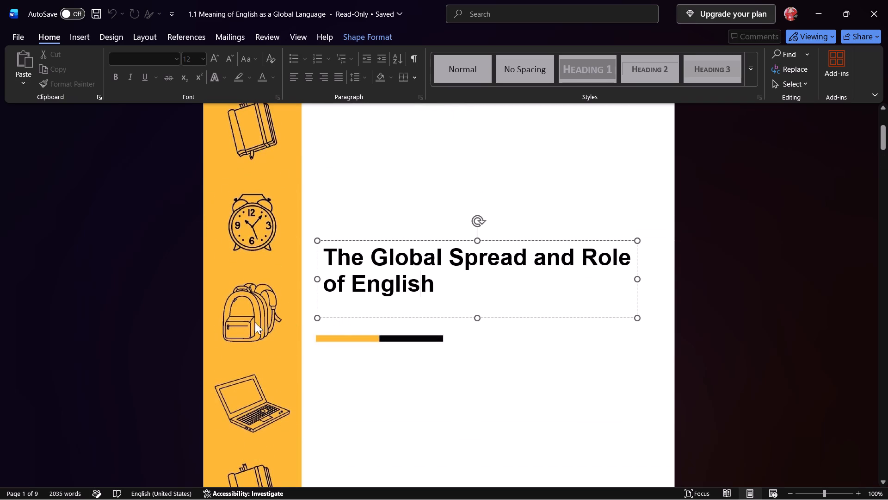
pyautogui.scroll(15, 246, 317)
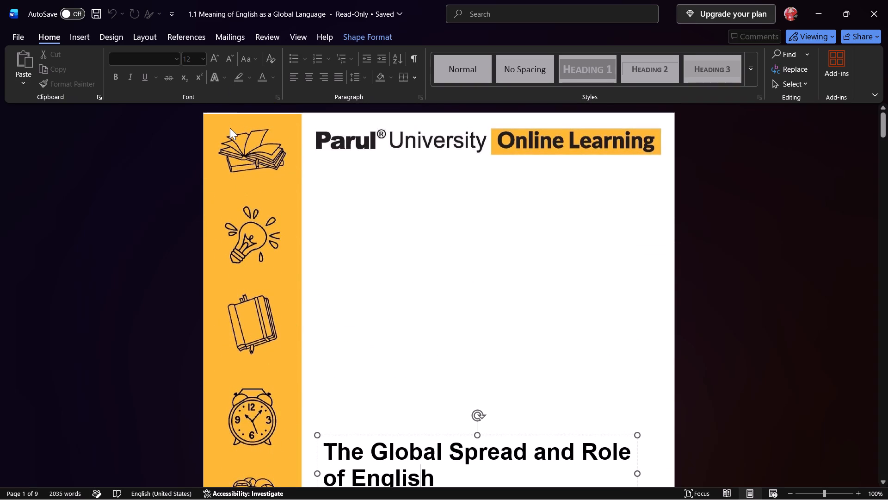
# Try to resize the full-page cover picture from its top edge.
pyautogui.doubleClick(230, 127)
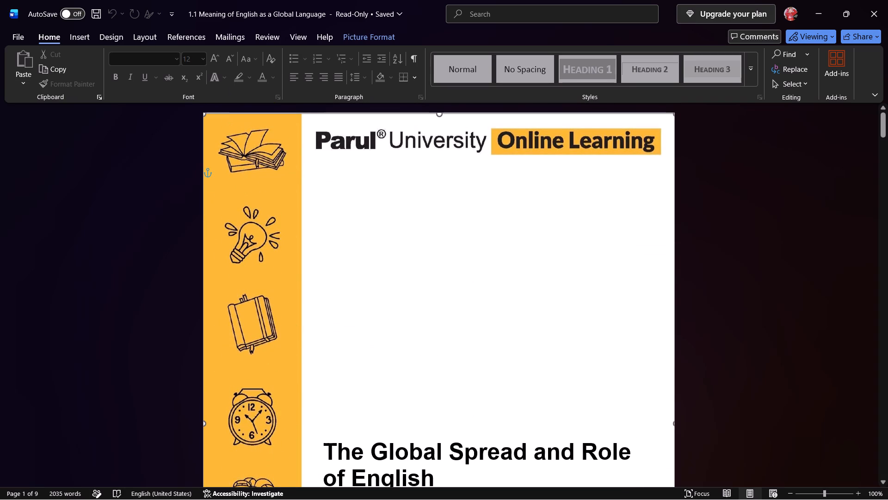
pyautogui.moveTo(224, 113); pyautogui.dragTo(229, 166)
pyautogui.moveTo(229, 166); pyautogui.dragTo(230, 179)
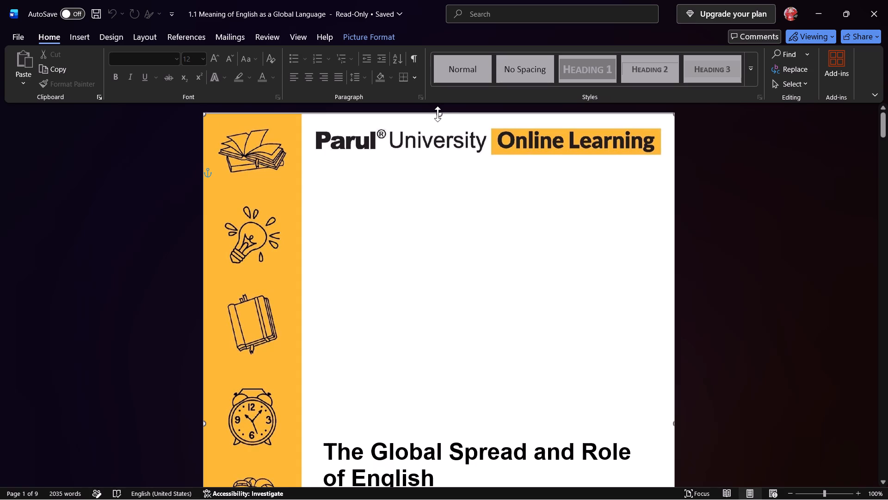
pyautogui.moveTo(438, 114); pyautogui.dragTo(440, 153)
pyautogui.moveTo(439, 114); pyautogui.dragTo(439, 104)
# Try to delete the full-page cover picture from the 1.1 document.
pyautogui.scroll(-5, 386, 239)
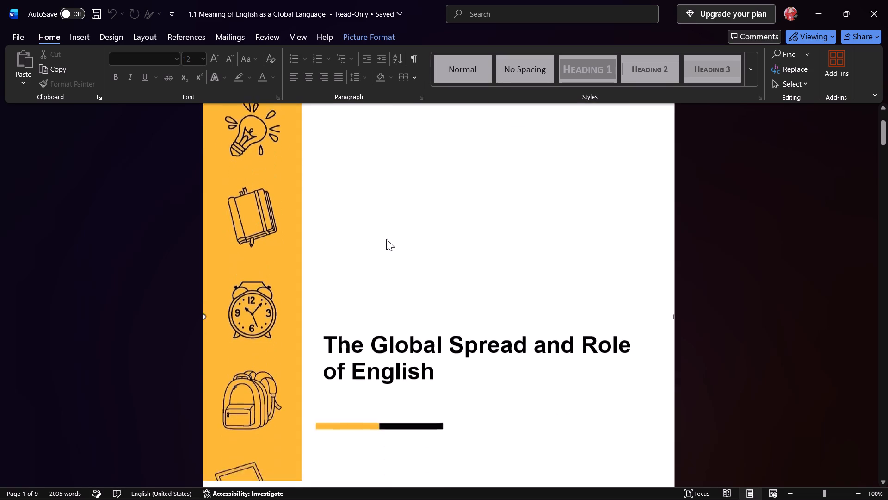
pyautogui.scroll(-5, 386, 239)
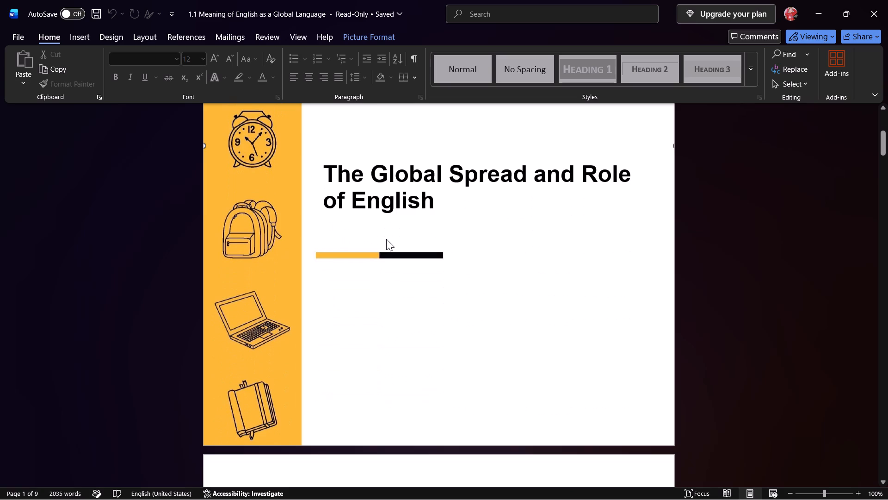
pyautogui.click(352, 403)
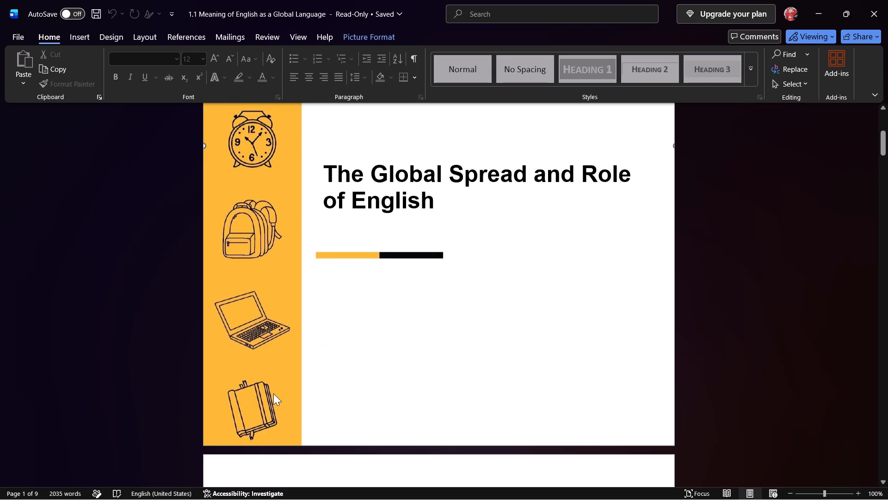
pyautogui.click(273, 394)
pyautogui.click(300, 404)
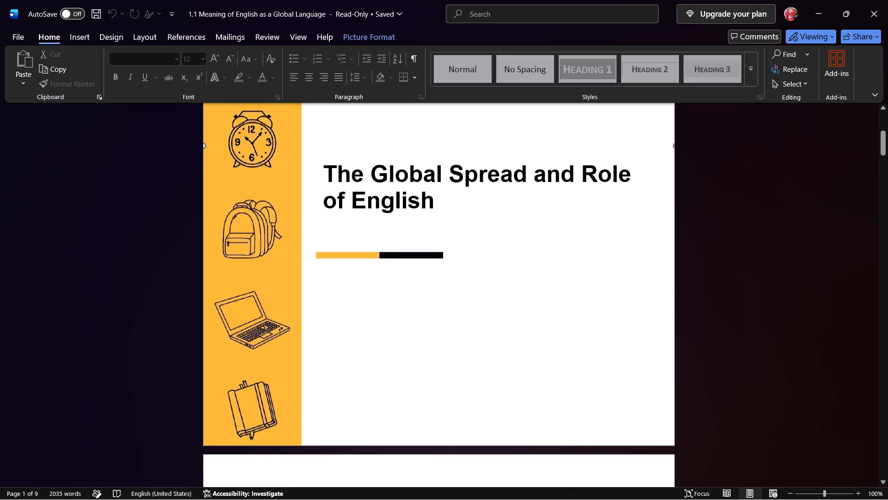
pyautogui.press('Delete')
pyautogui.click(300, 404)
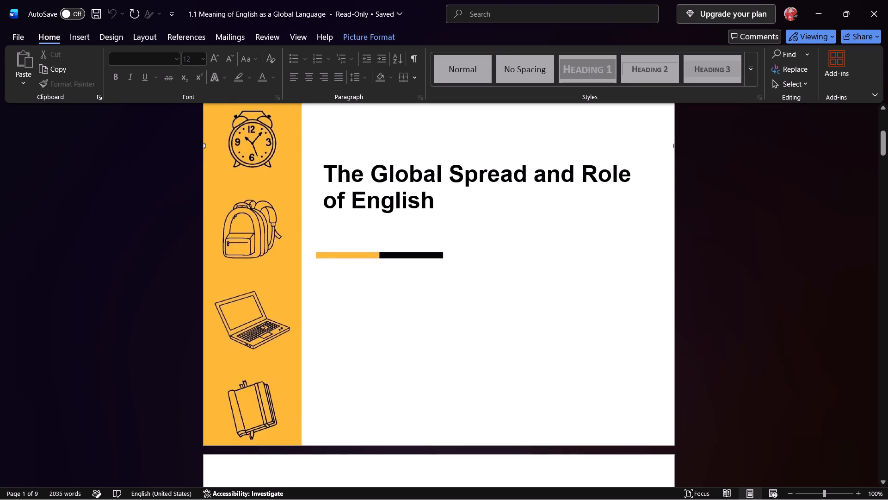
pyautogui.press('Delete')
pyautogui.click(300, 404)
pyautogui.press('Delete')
# Read through the chapter objectives and the first two numbered sections of the 1.1 document.
pyautogui.scroll(-6, 300, 404)
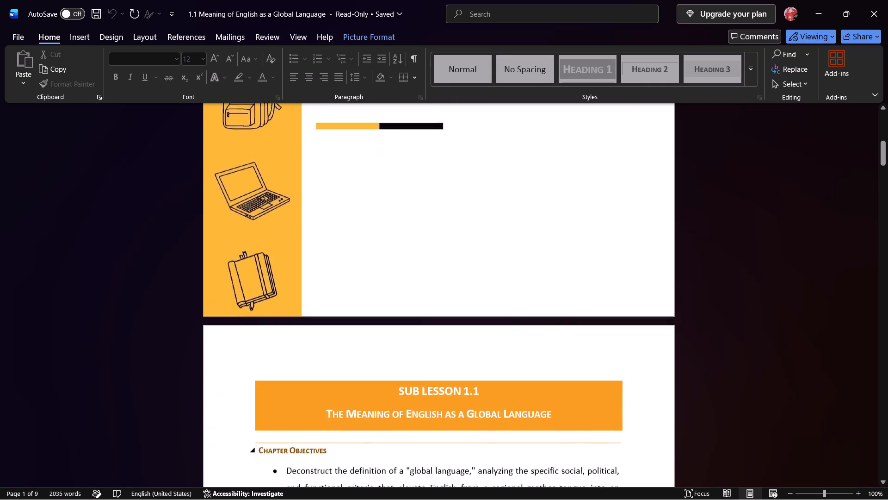
pyautogui.scroll(-10, 300, 404)
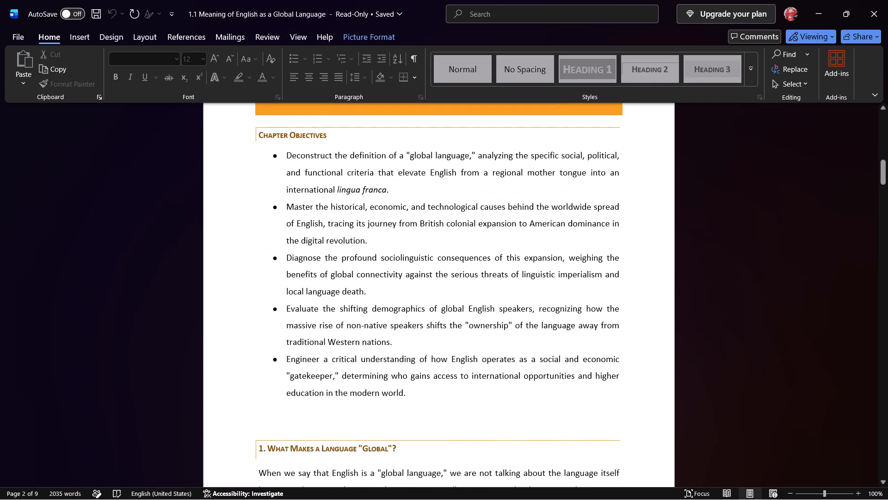
pyautogui.scroll(-19, 300, 404)
pyautogui.scroll(-6, 301, 404)
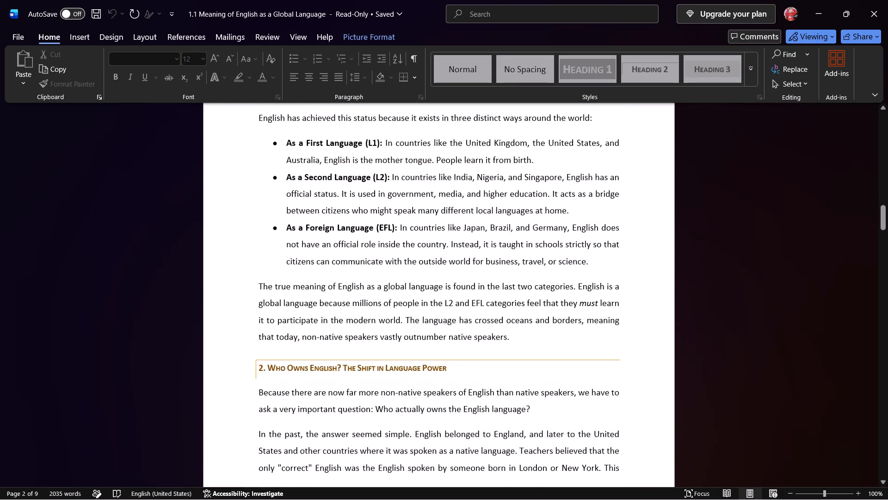
pyautogui.scroll(-6, 301, 404)
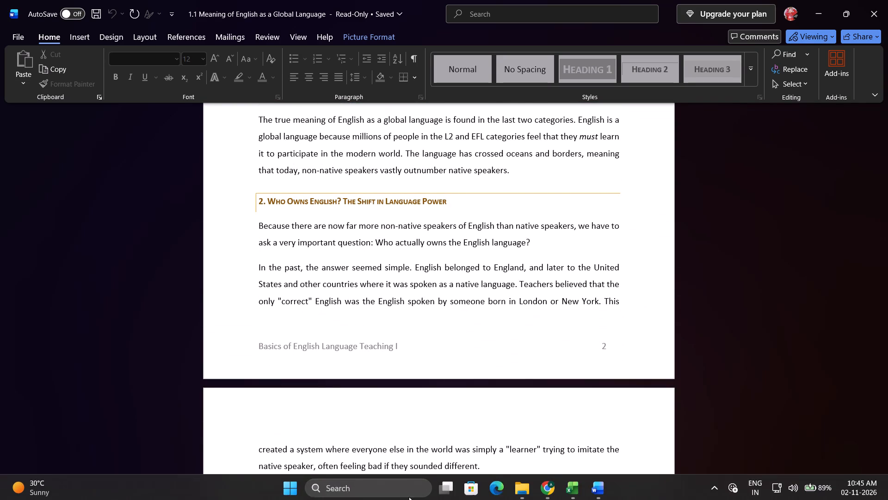
# Open the 1.2 Word document from the local CODE folder in a new File Explorer tab and view its cover page.
pyautogui.click(518, 485)
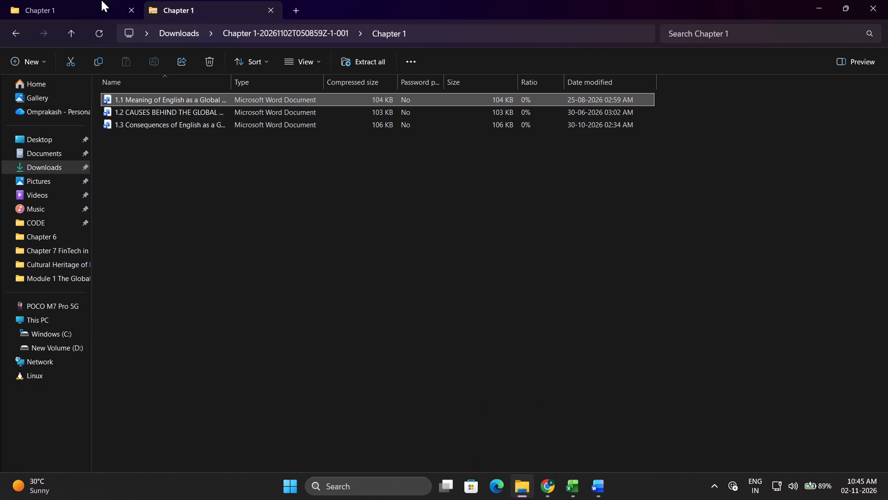
pyautogui.click(300, 12)
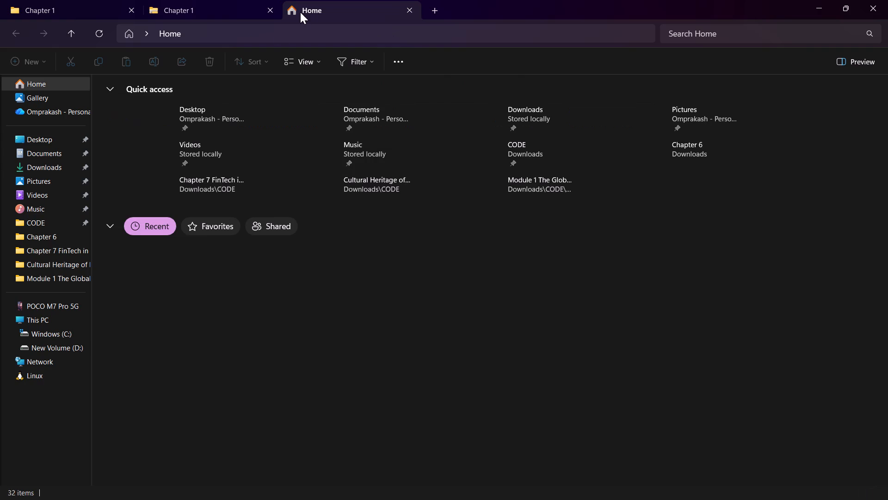
pyautogui.click(56, 221)
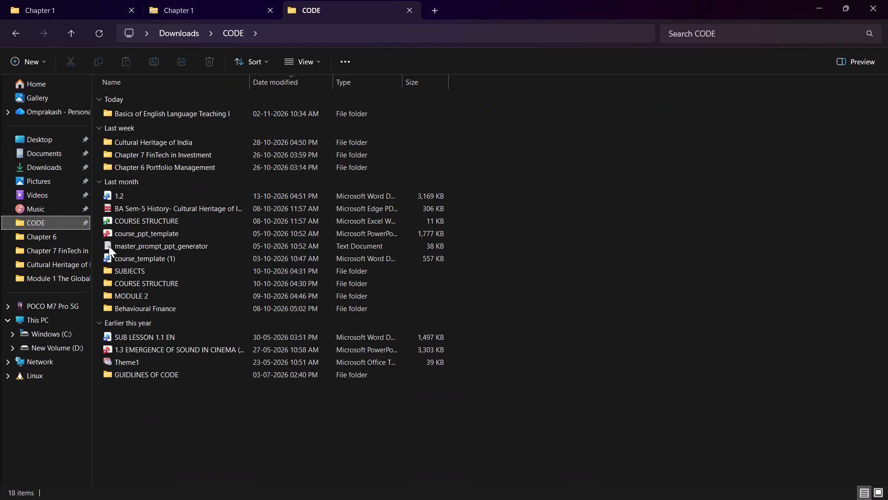
pyautogui.doubleClick(159, 197)
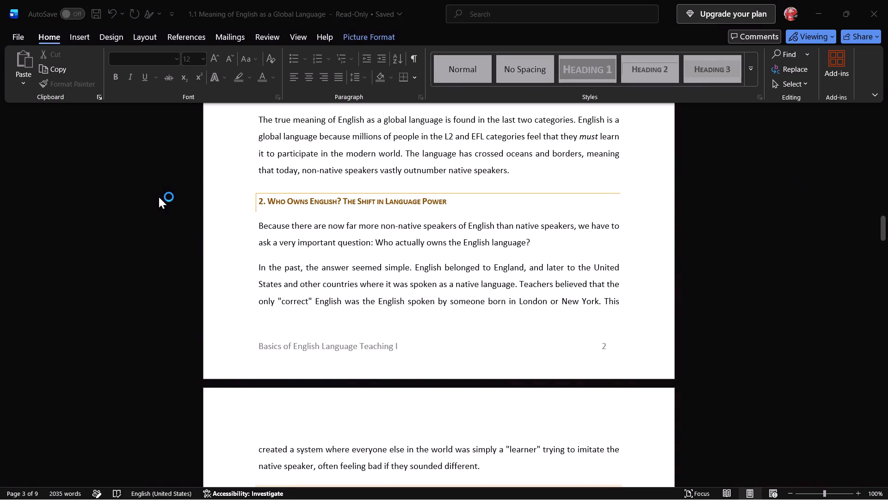
pyautogui.scroll(-6, 510, 297)
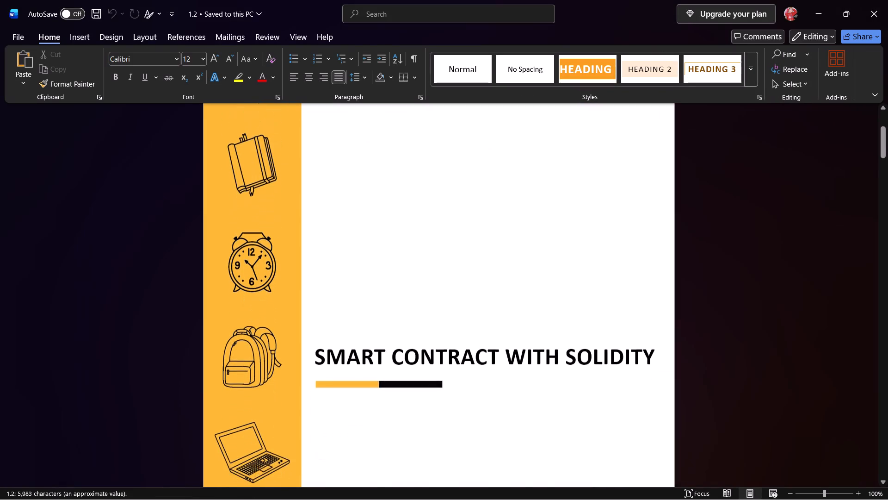
pyautogui.scroll(-4, 421, 272)
pyautogui.scroll(13, 416, 272)
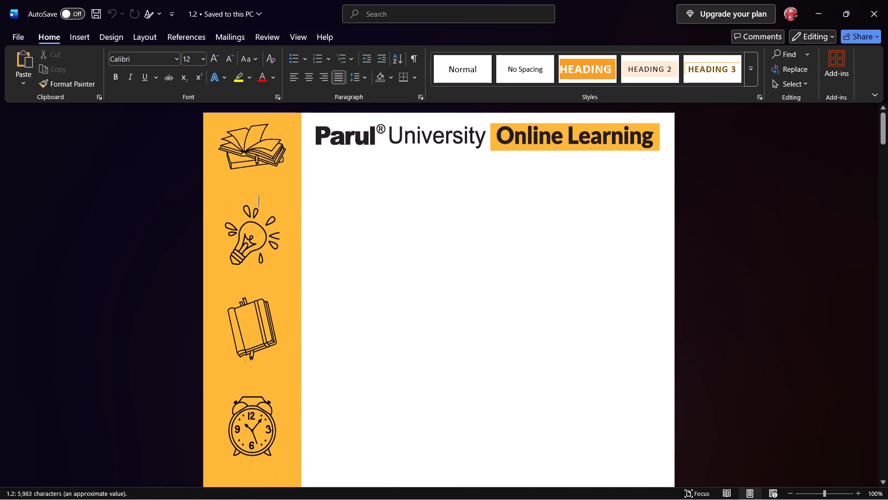
# Look over the 1.2 document's cover page and the header banner, objectives and introduction of its SUB LESSON 12.1 page.
pyautogui.click(337, 287)
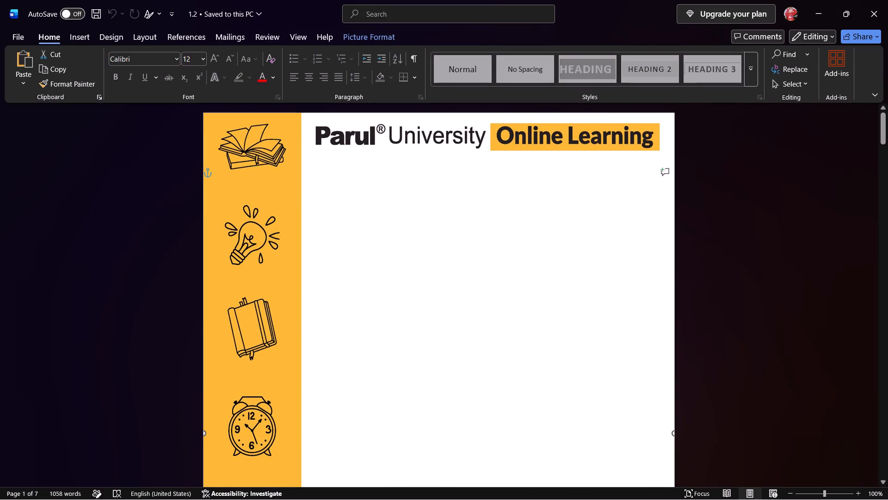
pyautogui.scroll(-10, 337, 287)
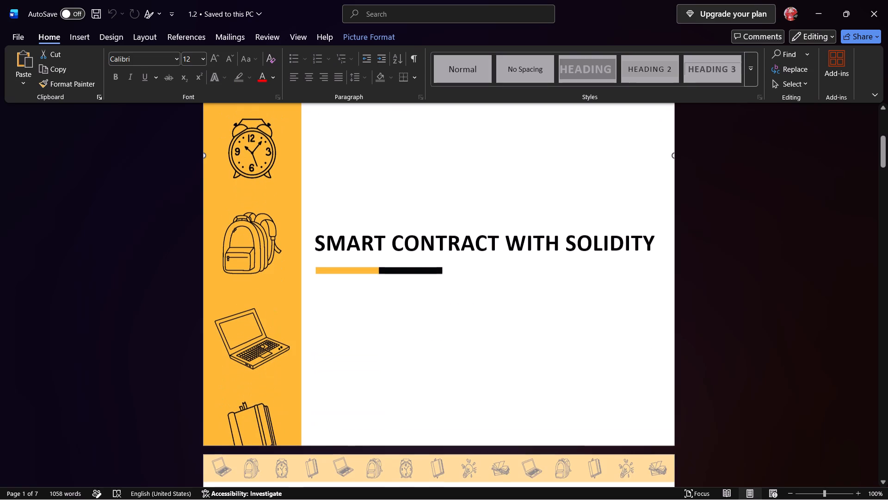
pyautogui.scroll(-1, 337, 287)
pyautogui.scroll(-10, 339, 234)
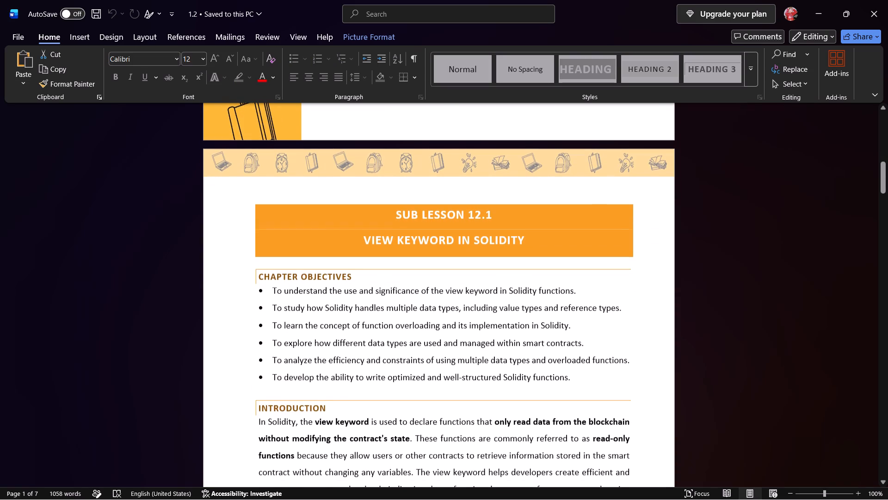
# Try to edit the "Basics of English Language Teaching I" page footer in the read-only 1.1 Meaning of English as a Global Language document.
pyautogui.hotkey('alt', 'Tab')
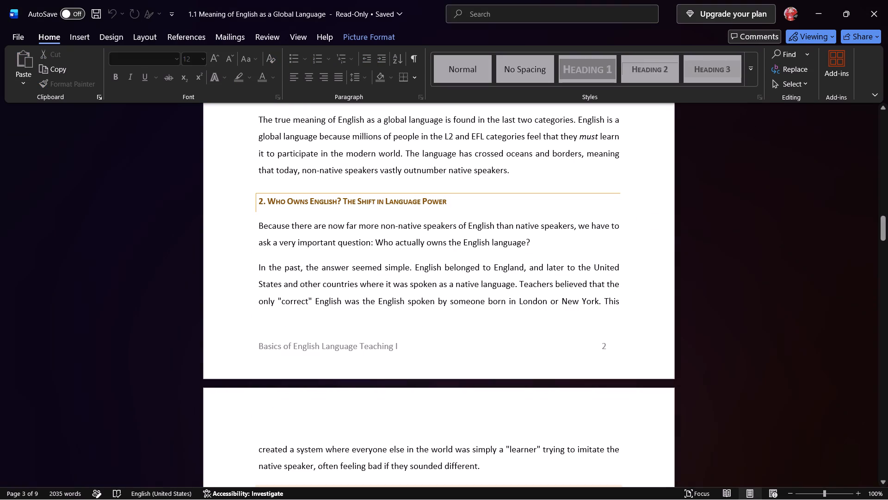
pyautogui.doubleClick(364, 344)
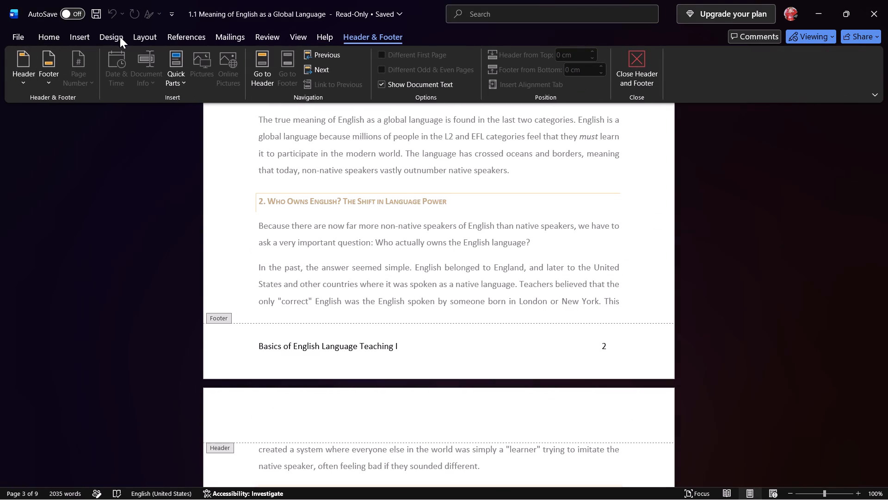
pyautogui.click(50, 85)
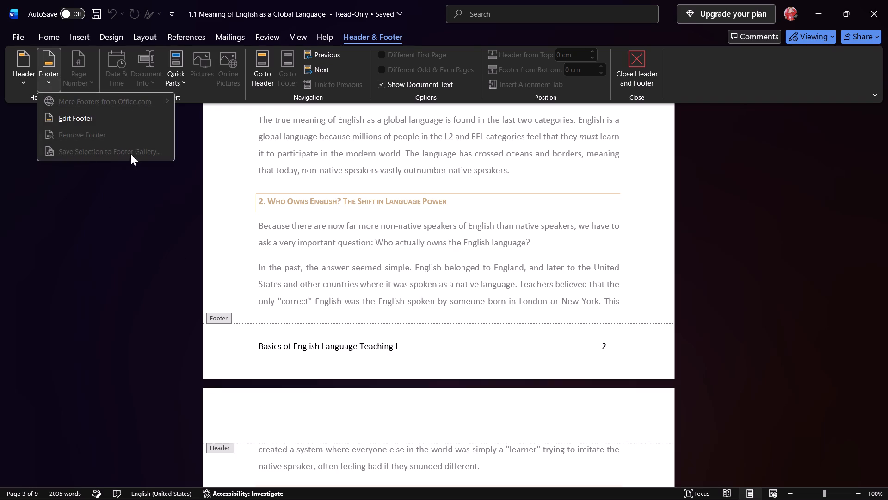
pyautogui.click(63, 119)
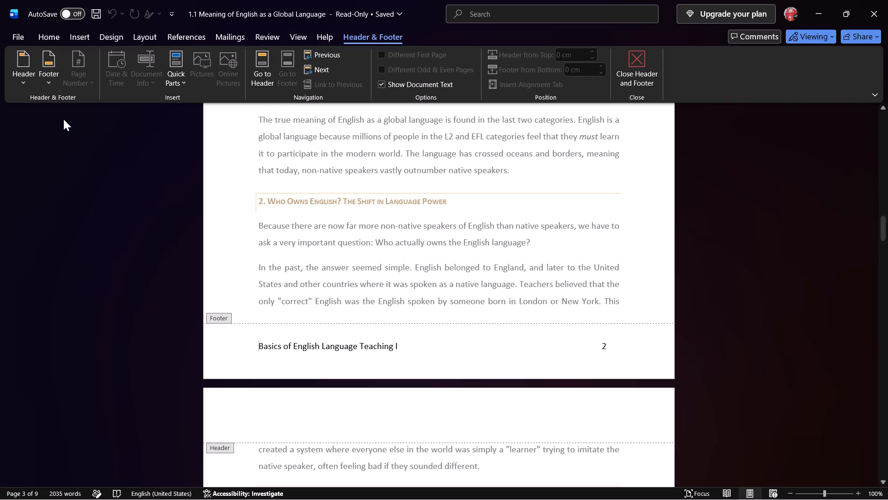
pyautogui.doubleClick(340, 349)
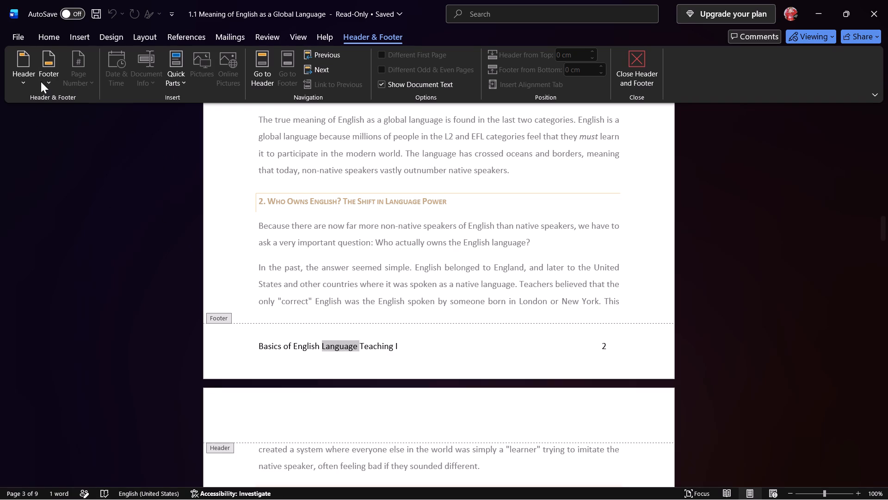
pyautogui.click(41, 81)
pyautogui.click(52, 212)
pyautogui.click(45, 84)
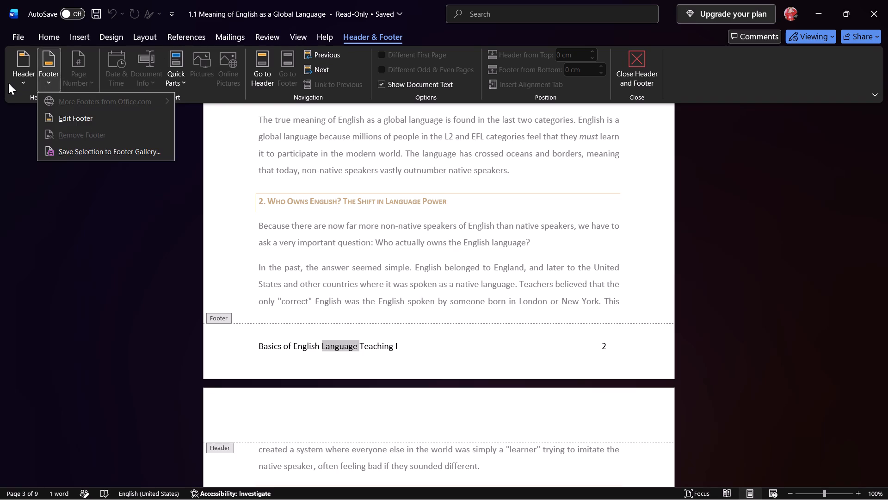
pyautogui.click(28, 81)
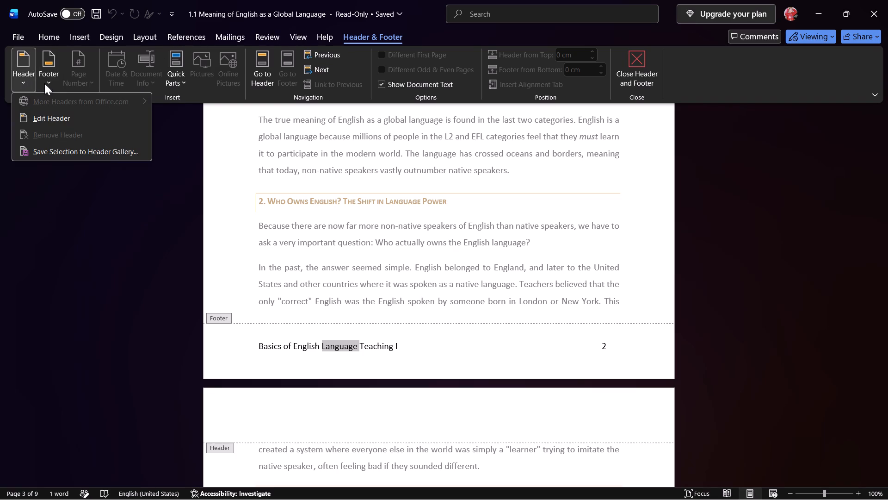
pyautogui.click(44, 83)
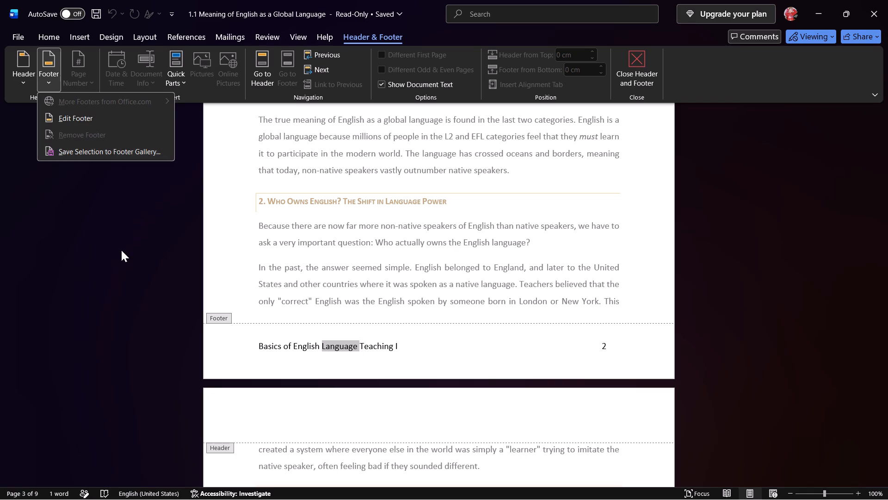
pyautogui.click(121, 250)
# Close the read-only 1.1 Meaning of English as a Global Language document without saving changes.
pyautogui.scroll(11, 555, 330)
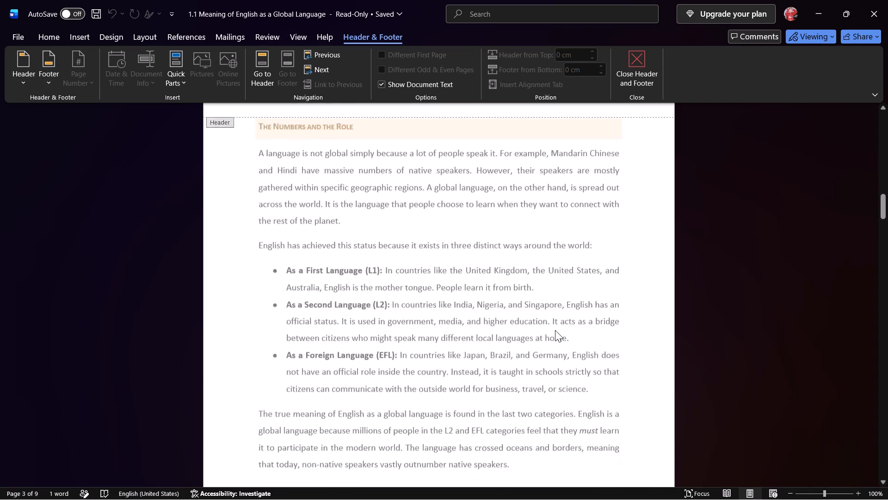
pyautogui.scroll(5, 555, 330)
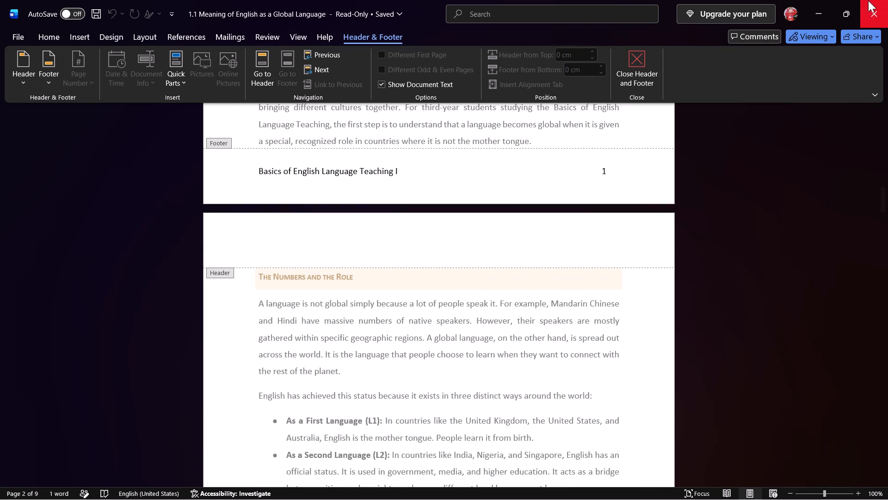
pyautogui.click(882, 17)
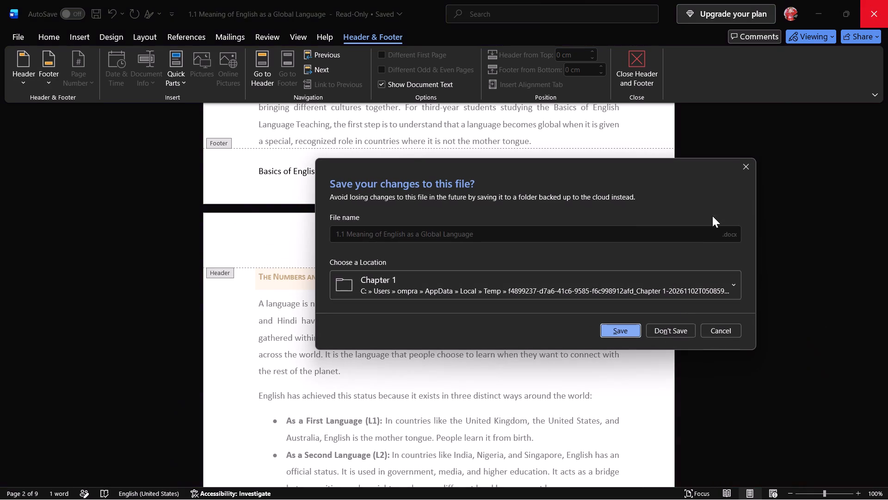
pyautogui.click(687, 332)
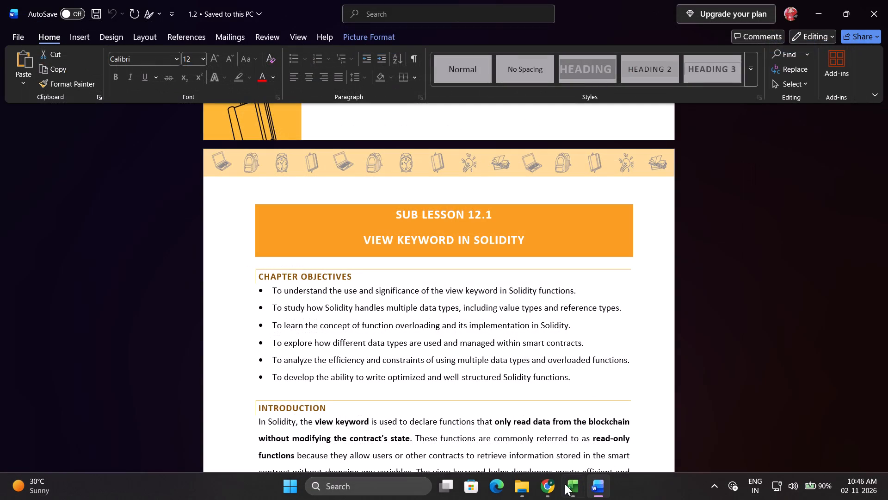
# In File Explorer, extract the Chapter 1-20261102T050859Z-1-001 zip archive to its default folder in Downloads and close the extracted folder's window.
pyautogui.click(520, 480)
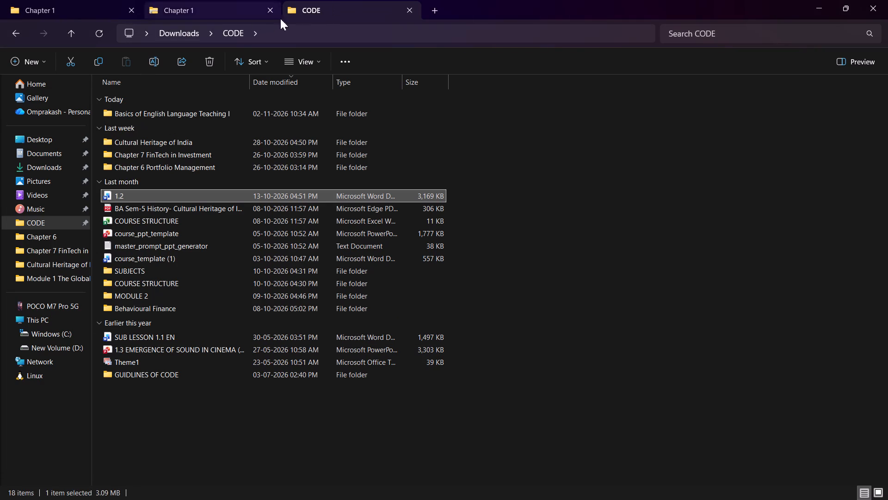
pyautogui.click(167, 7)
pyautogui.click(7, 33)
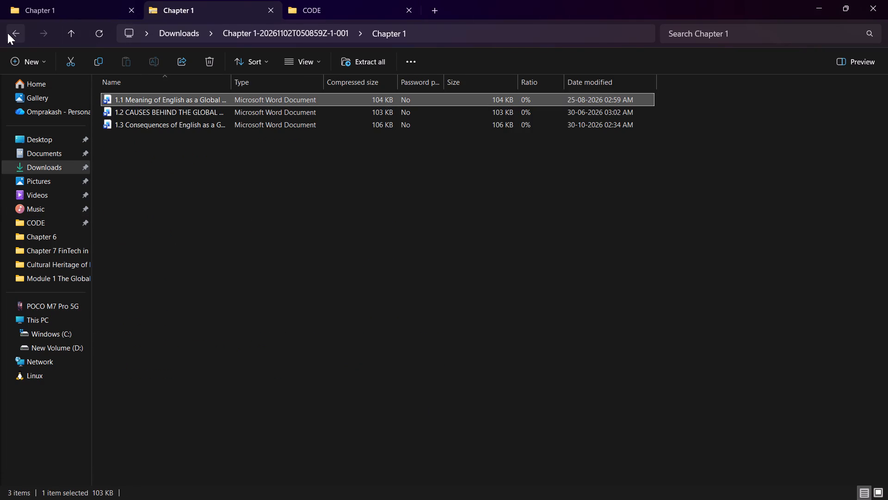
pyautogui.click(15, 36)
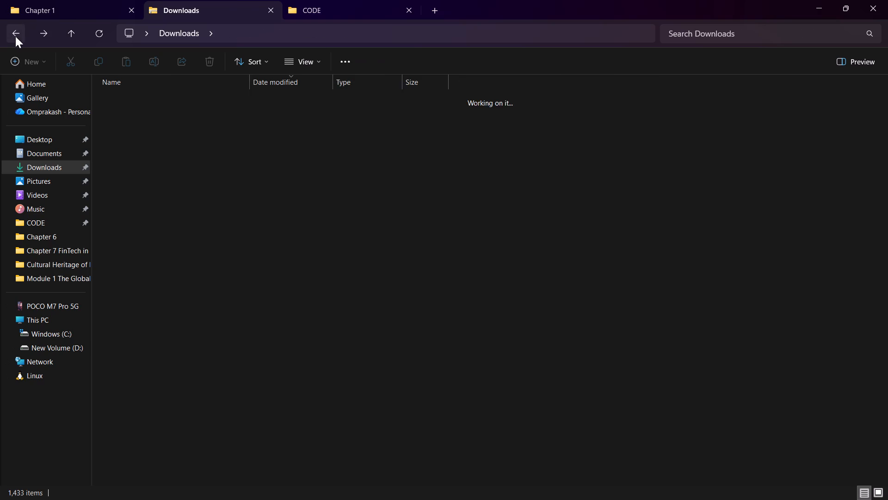
pyautogui.rightClick(192, 114)
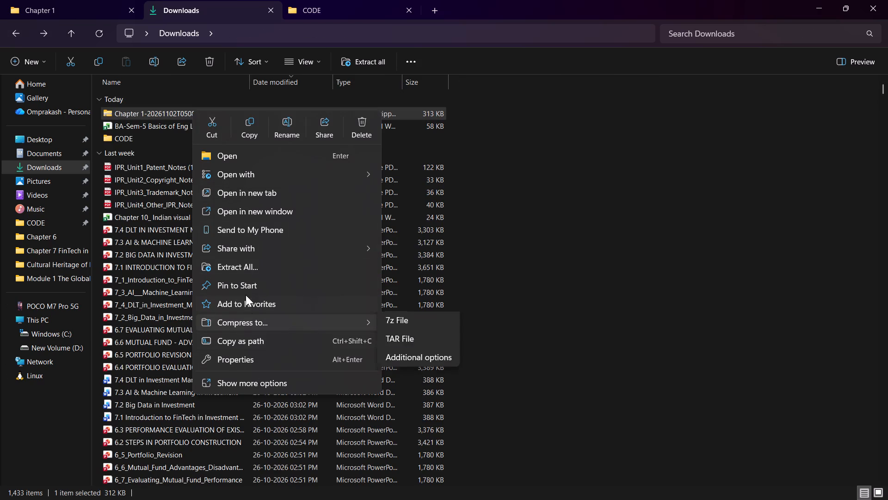
pyautogui.click(248, 269)
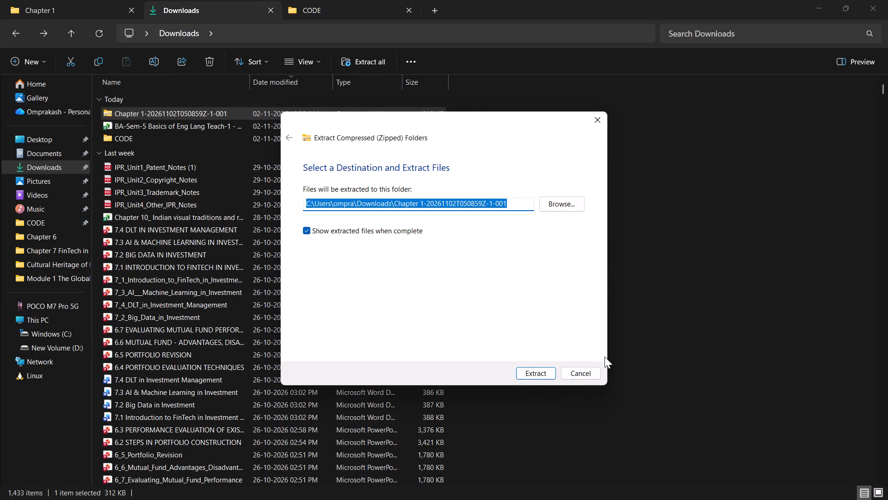
pyautogui.click(528, 375)
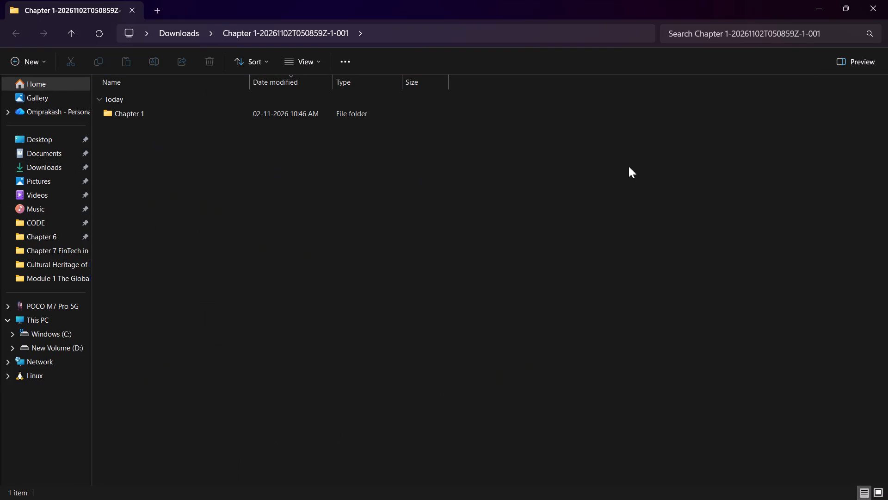
pyautogui.click(878, 5)
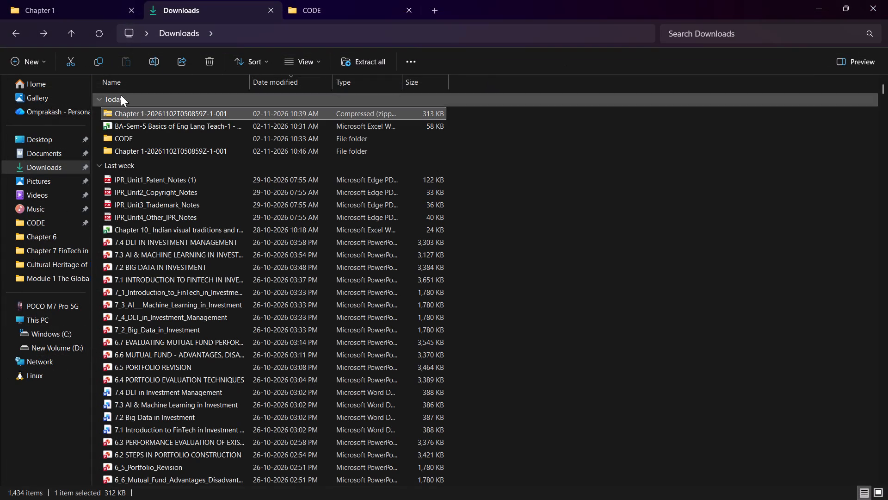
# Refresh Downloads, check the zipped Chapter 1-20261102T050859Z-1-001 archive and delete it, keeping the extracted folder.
pyautogui.click(99, 30)
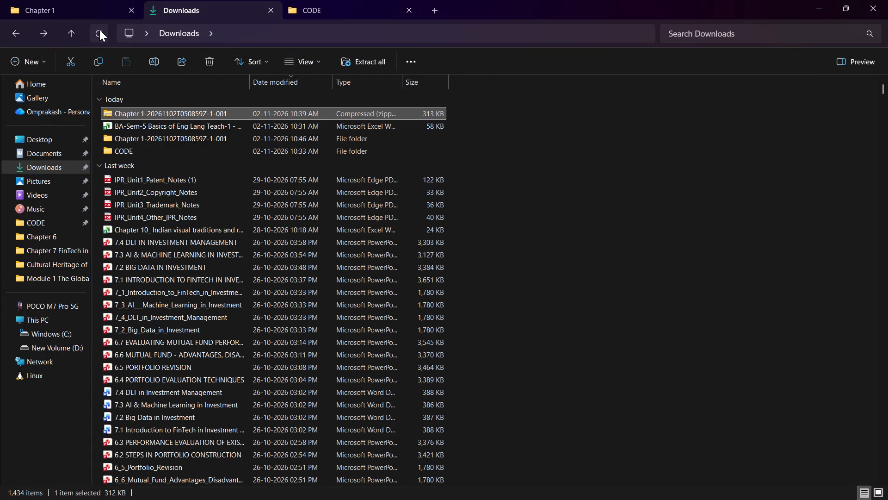
pyautogui.click(99, 30)
pyautogui.doubleClick(173, 113)
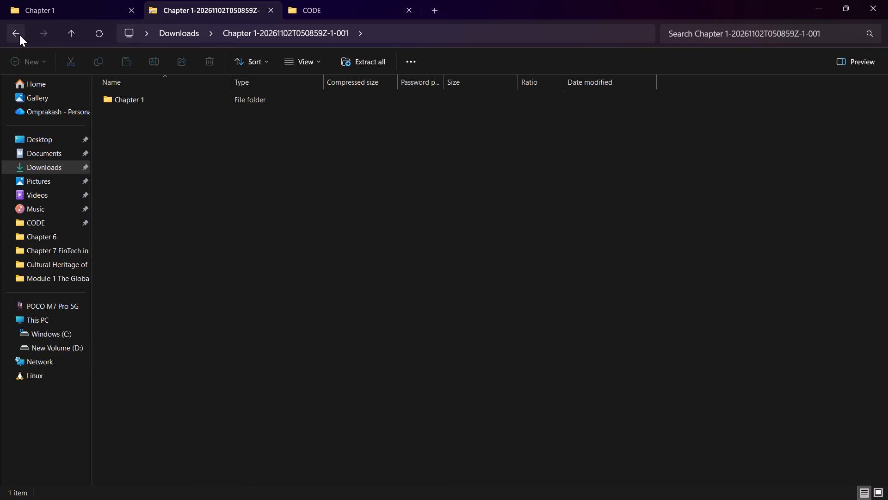
pyautogui.click(21, 33)
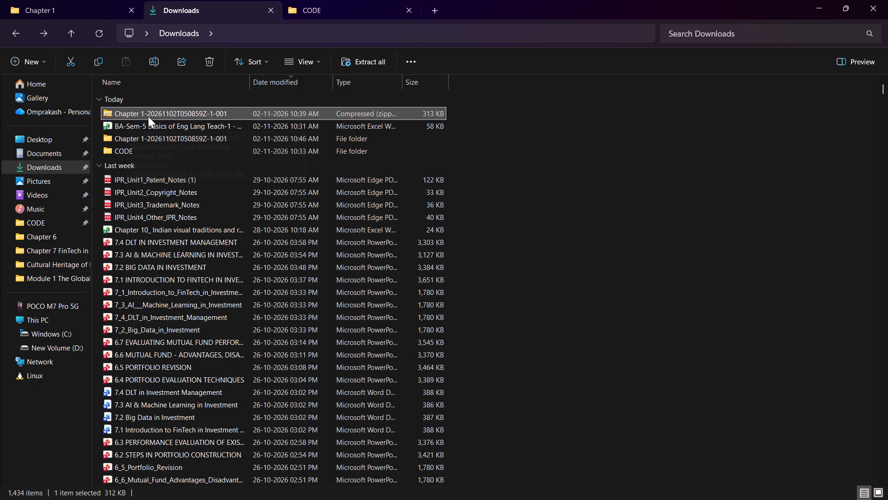
pyautogui.click(206, 58)
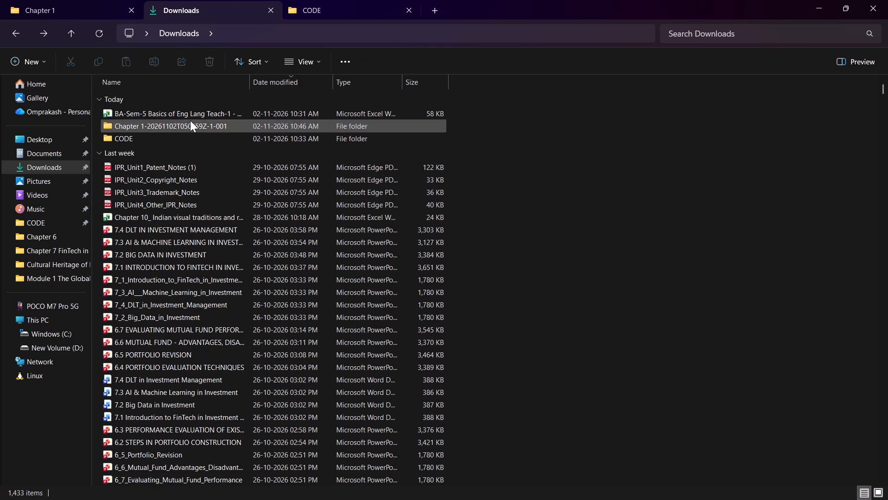
# Open the 1.1 Meaning of English as a Global Language document from the extracted Chapter 1 folder and enable editing.
pyautogui.doubleClick(190, 123)
pyautogui.doubleClick(191, 111)
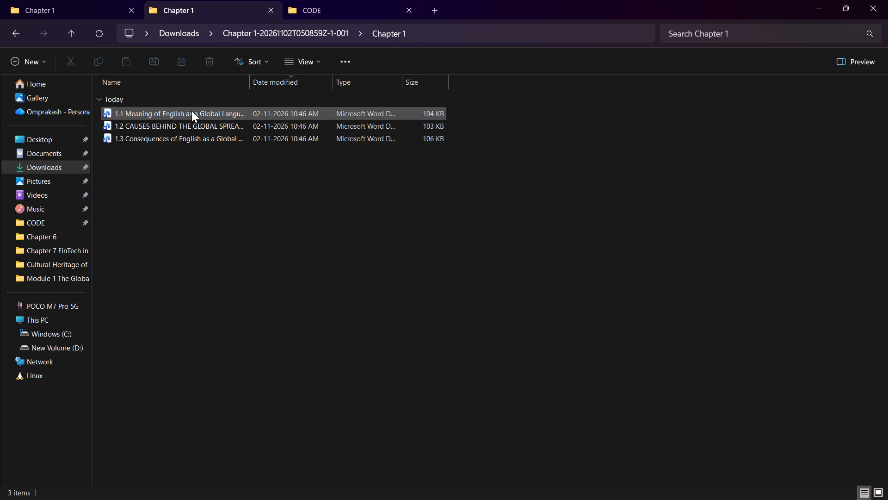
pyautogui.doubleClick(191, 111)
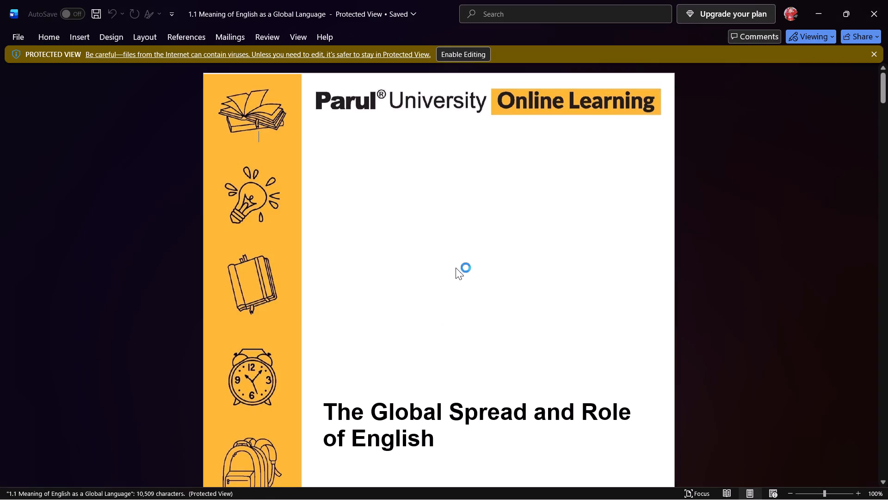
pyautogui.click(457, 55)
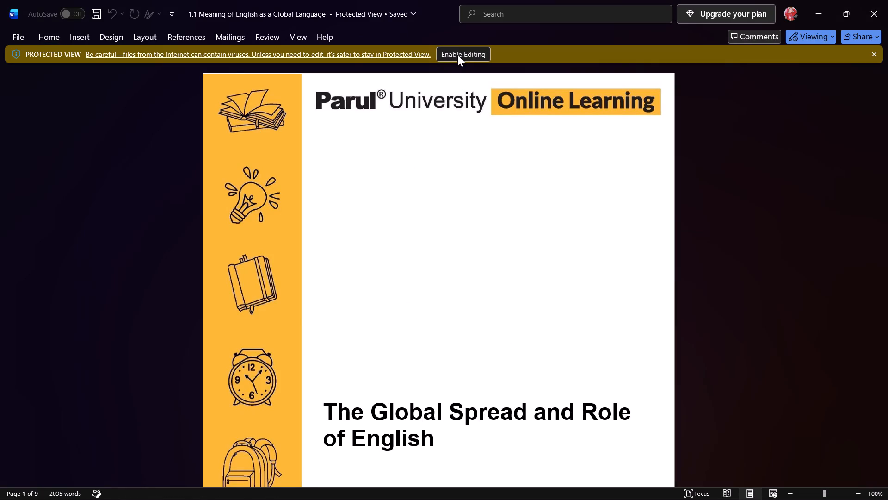
pyautogui.click(438, 289)
pyautogui.click(438, 289)
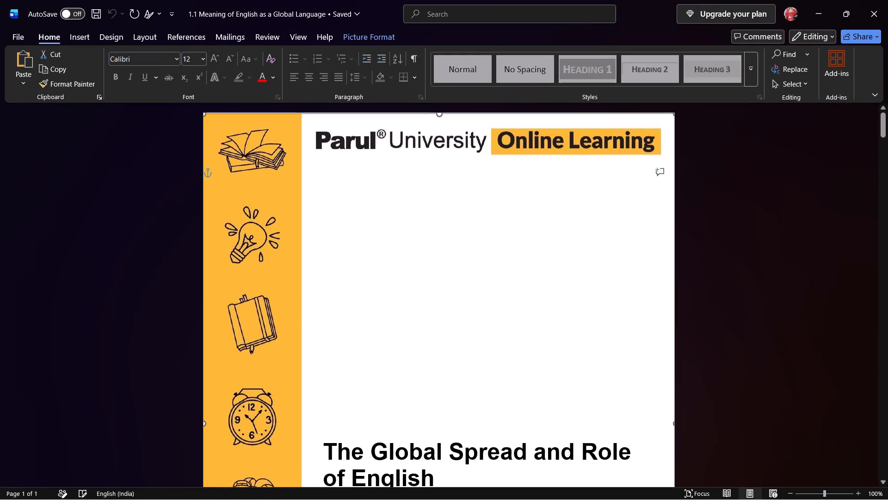
# Copy the lesson content from the Sub Lesson 1.1 heading through the last Key Takeaways bullet.
pyautogui.scroll(-19, 419, 339)
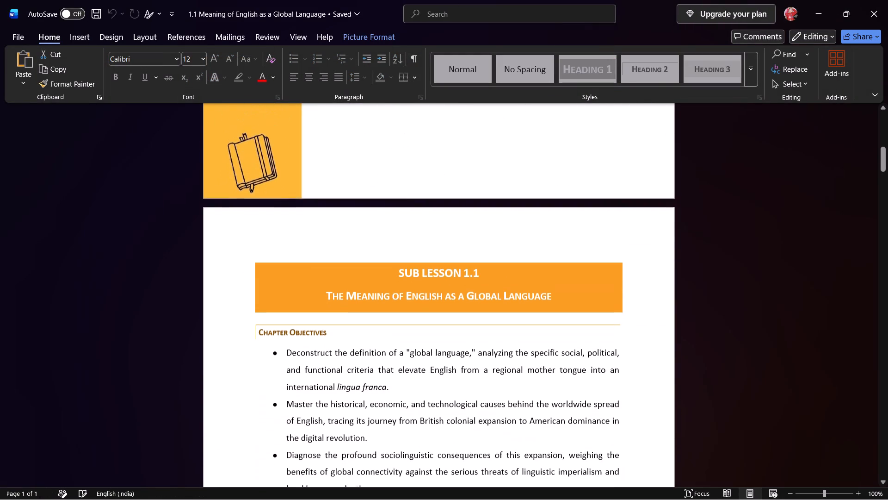
pyautogui.moveTo(382, 268); pyautogui.dragTo(740, 499)
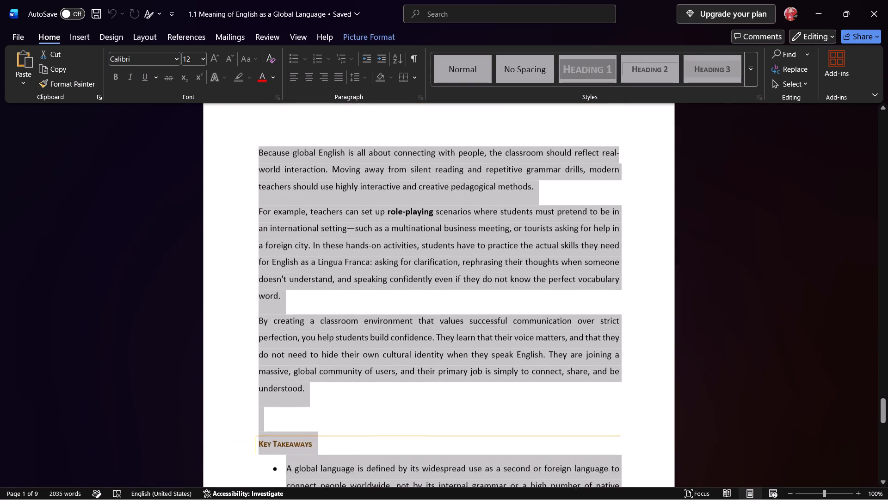
pyautogui.moveTo(740, 499); pyautogui.dragTo(709, 345)
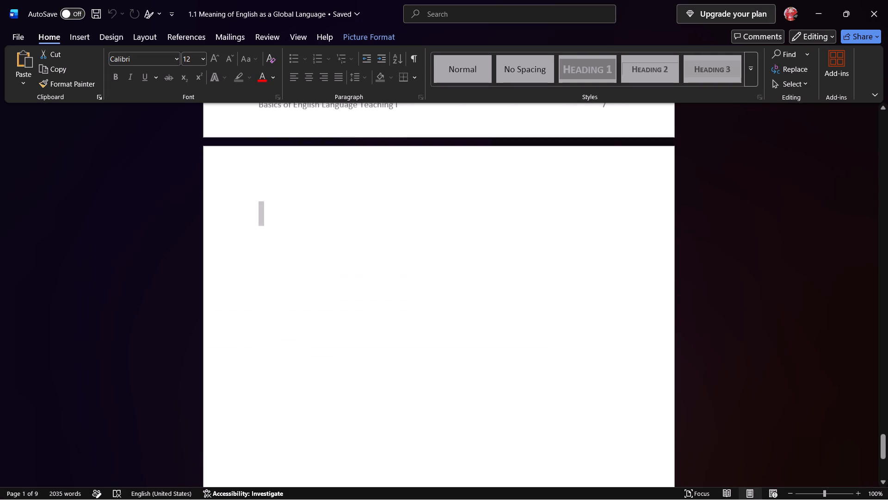
pyautogui.moveTo(709, 345); pyautogui.dragTo(681, 93)
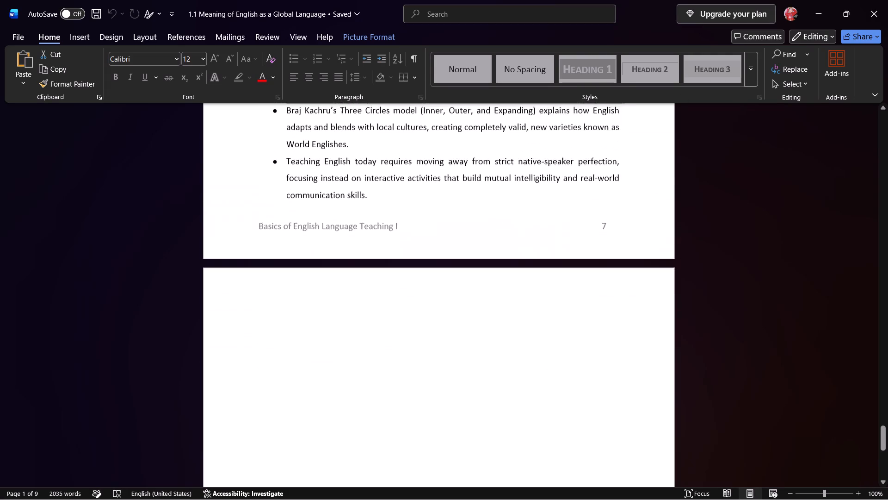
pyautogui.moveTo(681, 93); pyautogui.dragTo(661, 227)
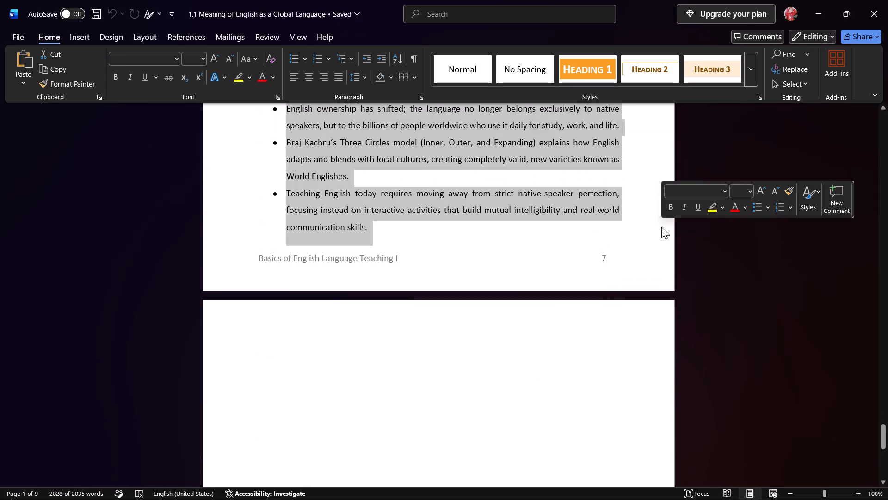
pyautogui.hotkey('ctrl', 'c')
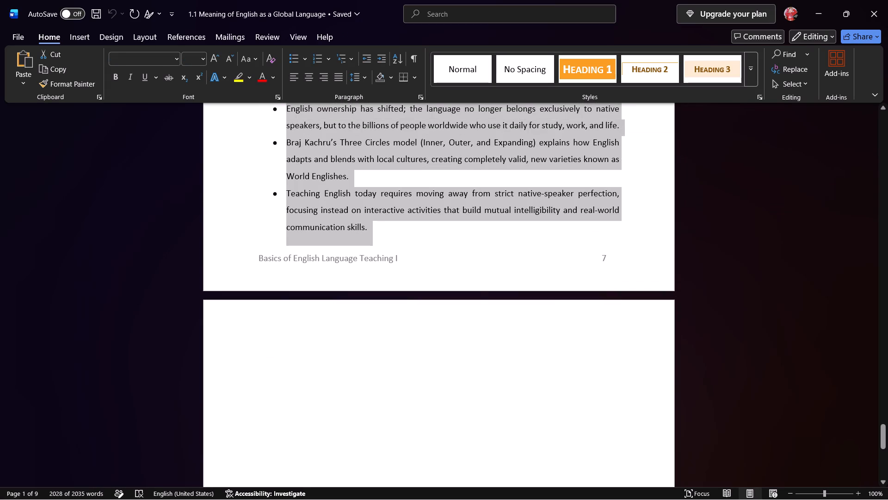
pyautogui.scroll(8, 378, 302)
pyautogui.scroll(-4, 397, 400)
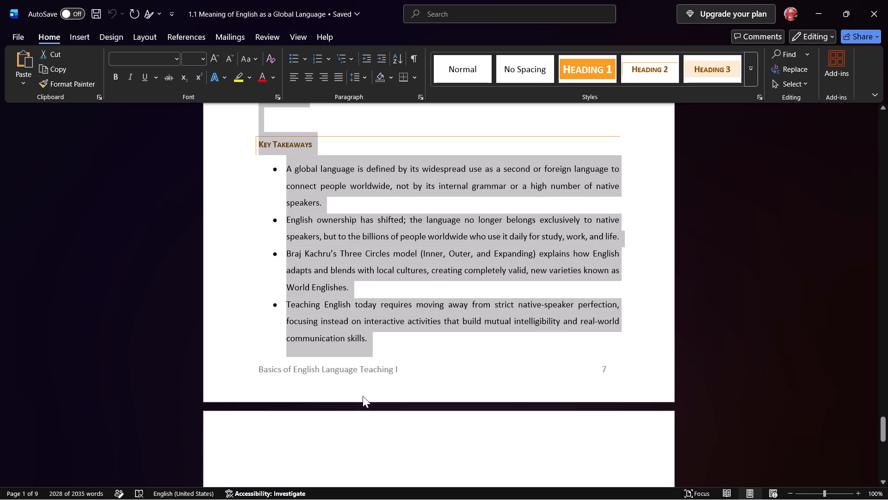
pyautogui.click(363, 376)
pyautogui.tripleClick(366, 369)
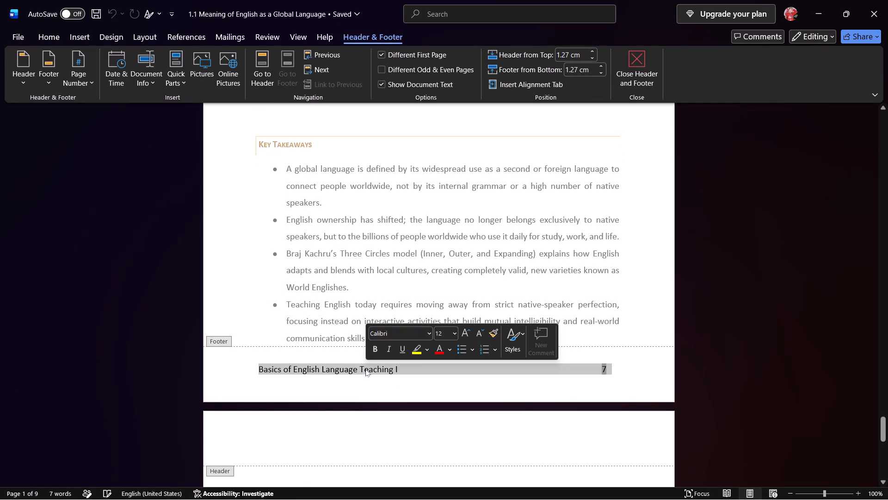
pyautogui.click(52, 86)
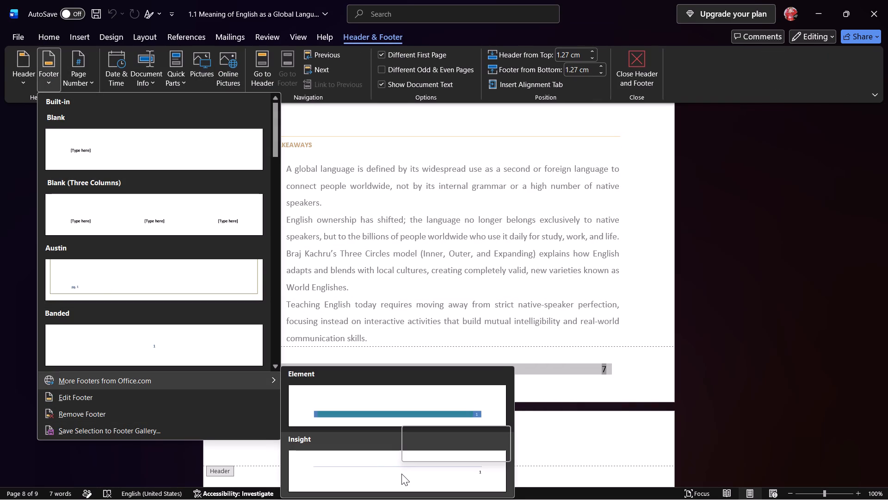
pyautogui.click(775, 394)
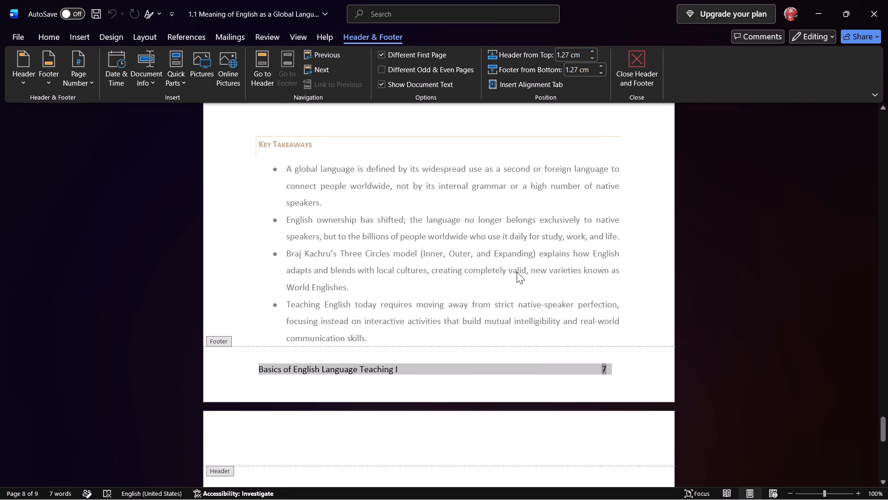
# In File Explorer, open the SUB LESSON 1.1 EN document from the CODE folder in Downloads.
pyautogui.hotkey('alt', 'Tab')
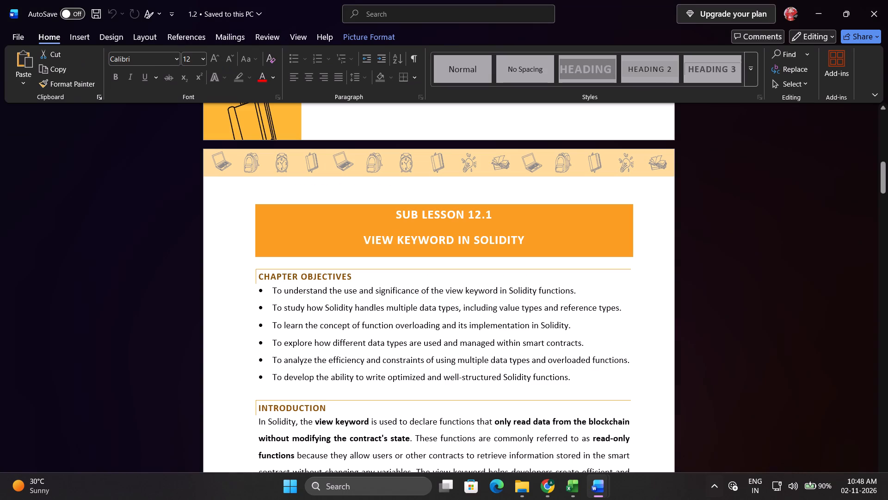
pyautogui.click(522, 483)
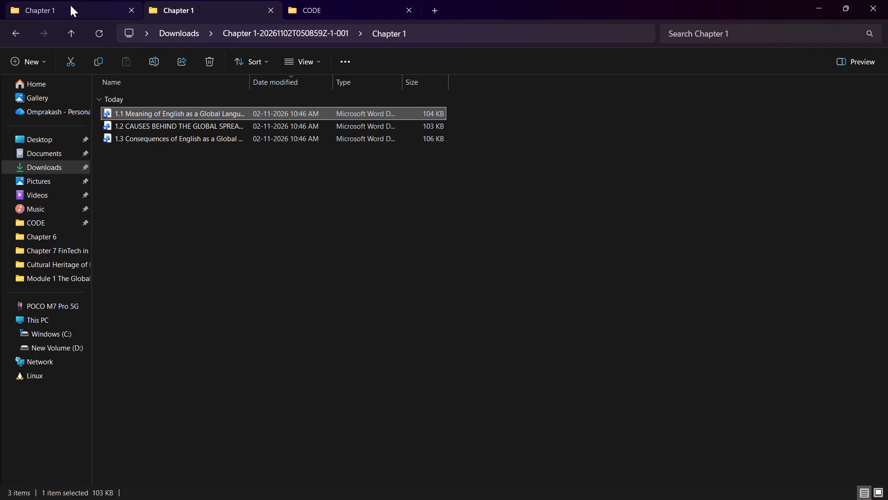
pyautogui.click(364, 11)
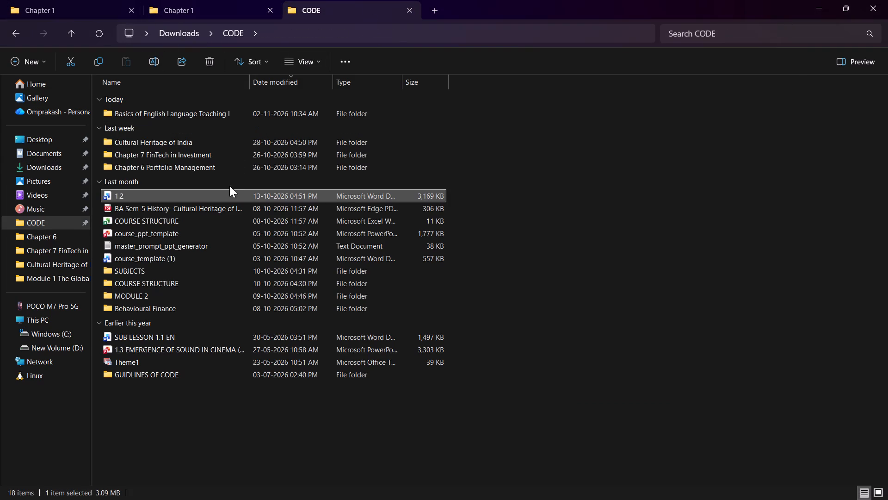
pyautogui.doubleClick(234, 333)
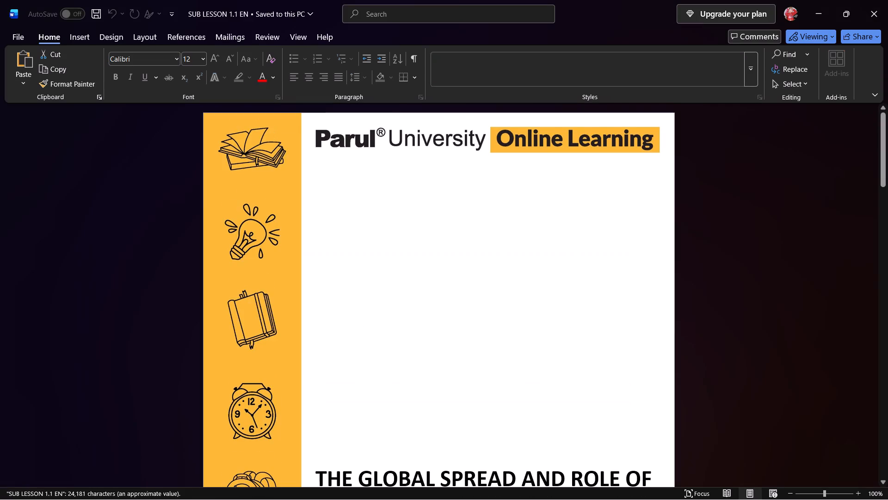
# Examine the layout of SUB LESSON 1.1 EN, including its cover page, header band, lesson headings and figure.
pyautogui.scroll(-12, 467, 264)
pyautogui.scroll(-19, 472, 251)
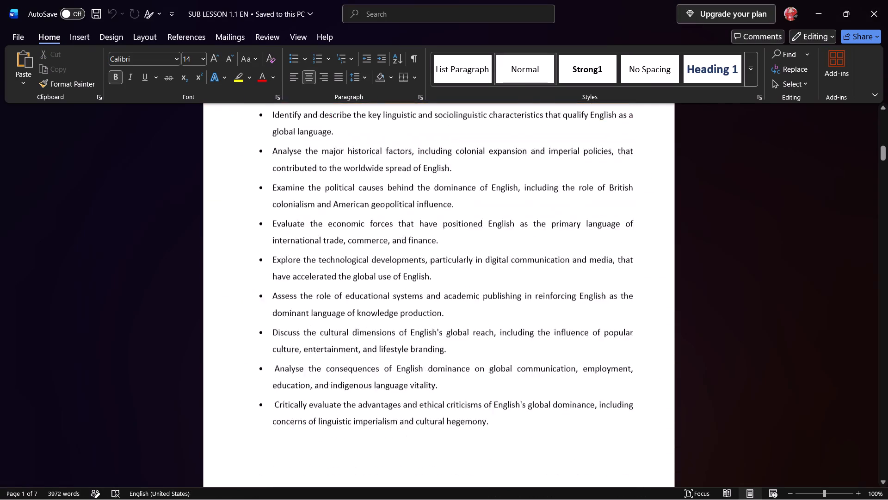
pyautogui.scroll(-20, 473, 249)
pyautogui.scroll(4, 479, 247)
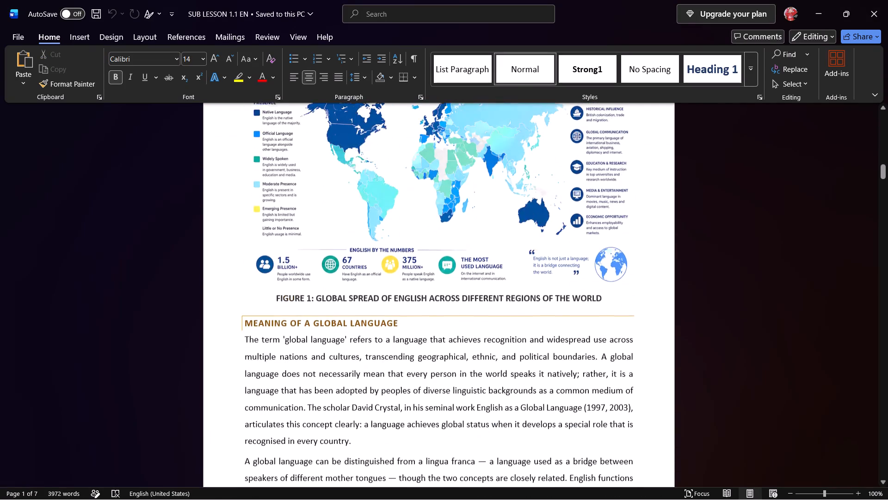
pyautogui.scroll(3, 479, 247)
pyautogui.scroll(20, 479, 247)
pyautogui.scroll(2, 479, 247)
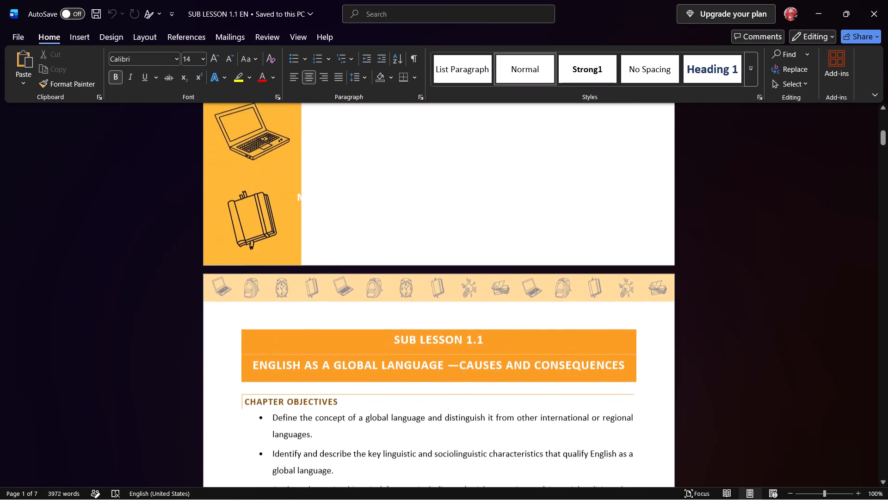
pyautogui.scroll(14, 479, 247)
# Replace everything in SUB LESSON 1.1 EN from the Sub Lesson 1.1 heading to the document's end with the copied lesson content.
pyautogui.scroll(-12, 479, 247)
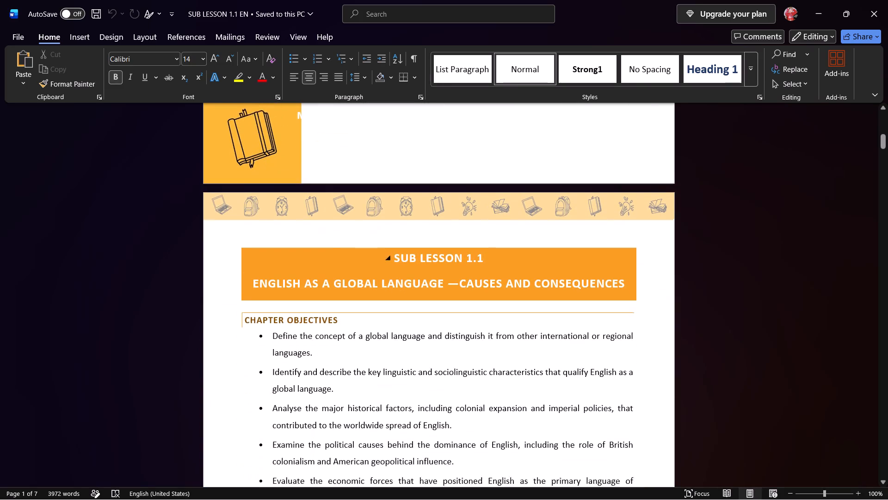
pyautogui.moveTo(272, 231); pyautogui.dragTo(671, 499)
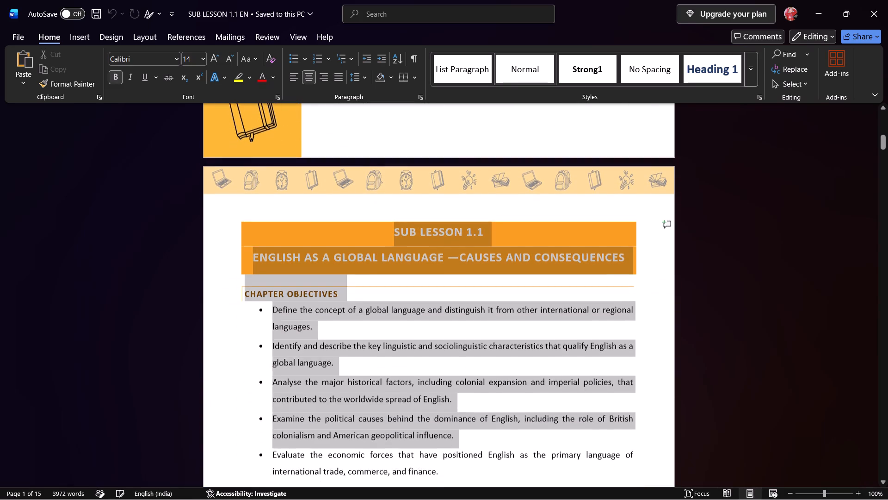
pyautogui.moveTo(671, 499); pyautogui.dragTo(673, 499)
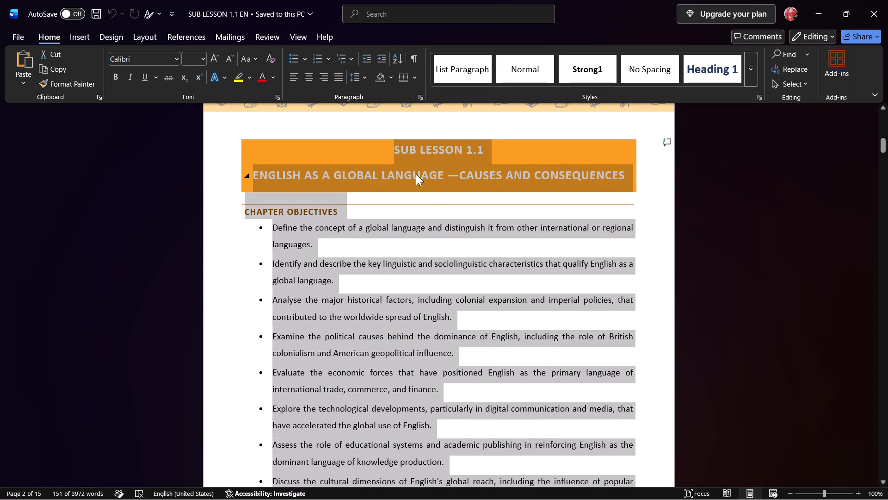
pyautogui.click(734, 200)
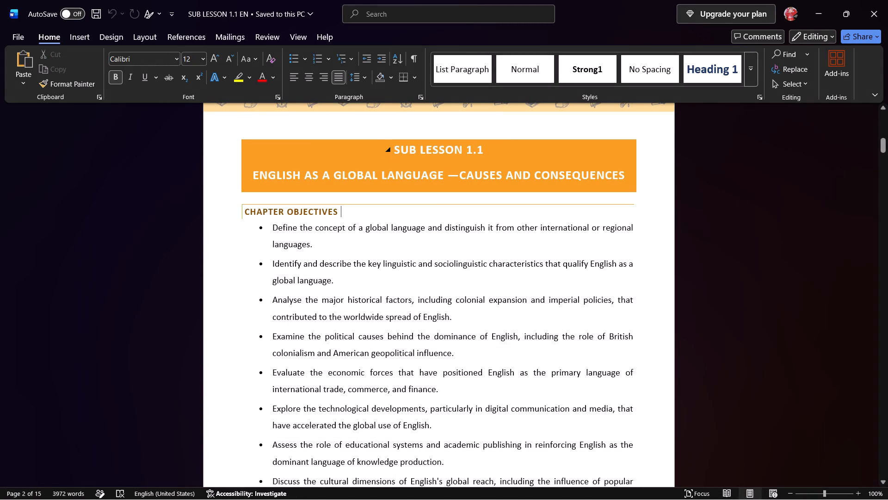
pyautogui.moveTo(392, 143); pyautogui.dragTo(714, 499)
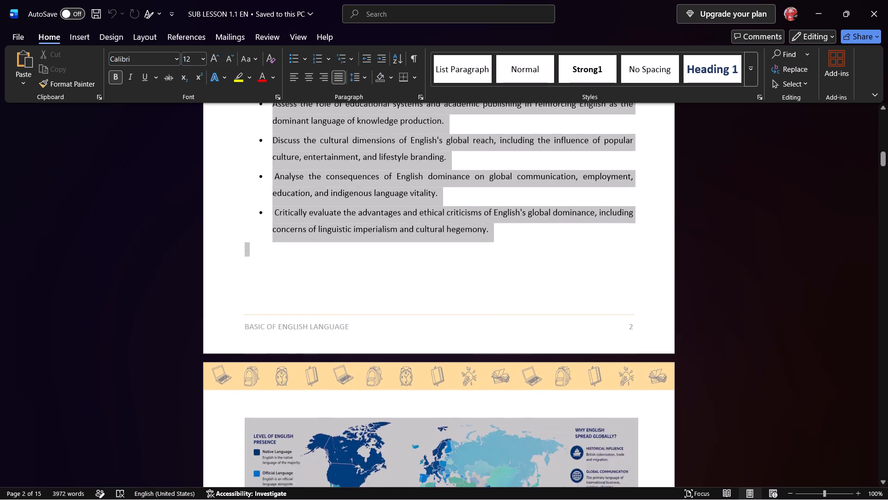
pyautogui.moveTo(714, 499); pyautogui.dragTo(715, 499)
pyautogui.scroll(8, 515, 281)
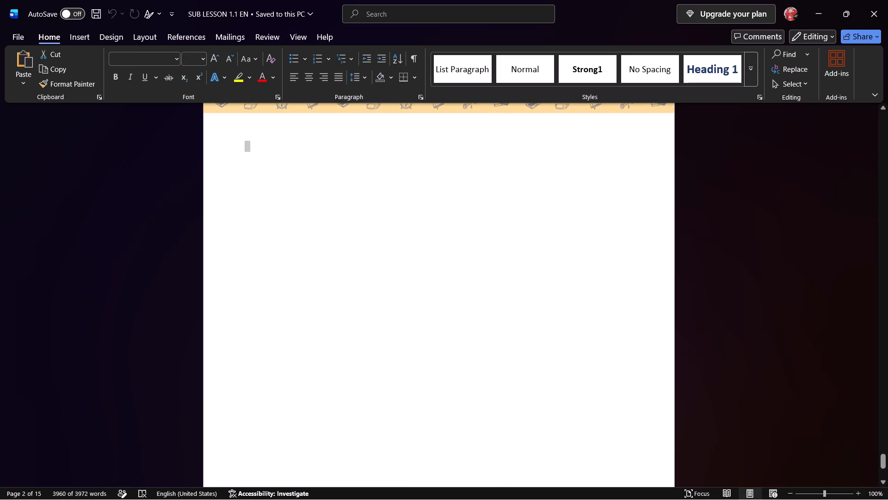
pyautogui.scroll(11, 514, 275)
pyautogui.hotkey('ctrl', 'v')
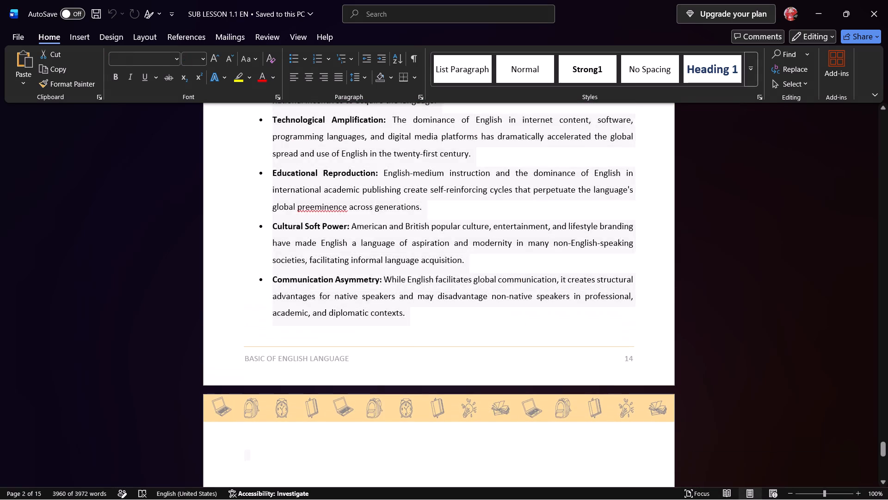
# Review the pasted lesson from Key Takeaways back to the Sub Lesson 1.1 heading, checking its headings, bullets and spacing.
pyautogui.scroll(20, 514, 275)
pyautogui.scroll(4, 514, 275)
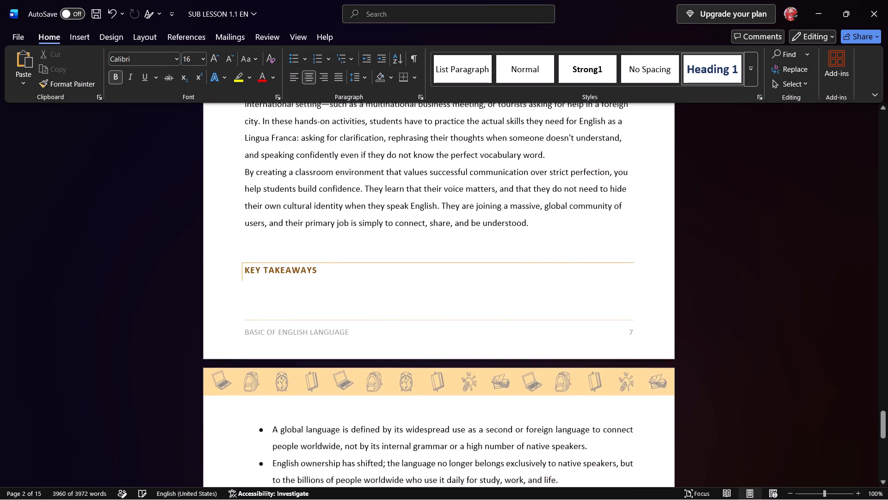
pyautogui.scroll(18, 514, 275)
pyautogui.scroll(7, 514, 275)
pyautogui.scroll(-8, 514, 275)
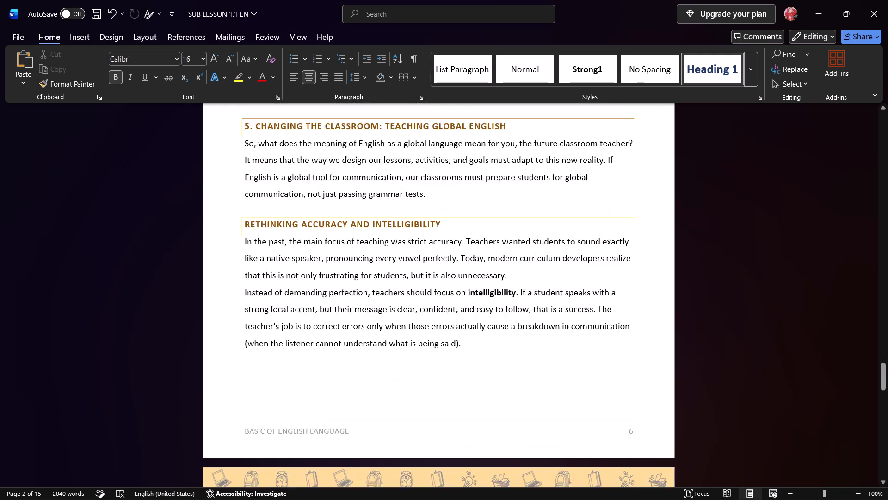
pyautogui.scroll(2, 514, 275)
pyautogui.scroll(-7, 514, 275)
pyautogui.scroll(20, 514, 275)
pyautogui.scroll(20, 514, 275)
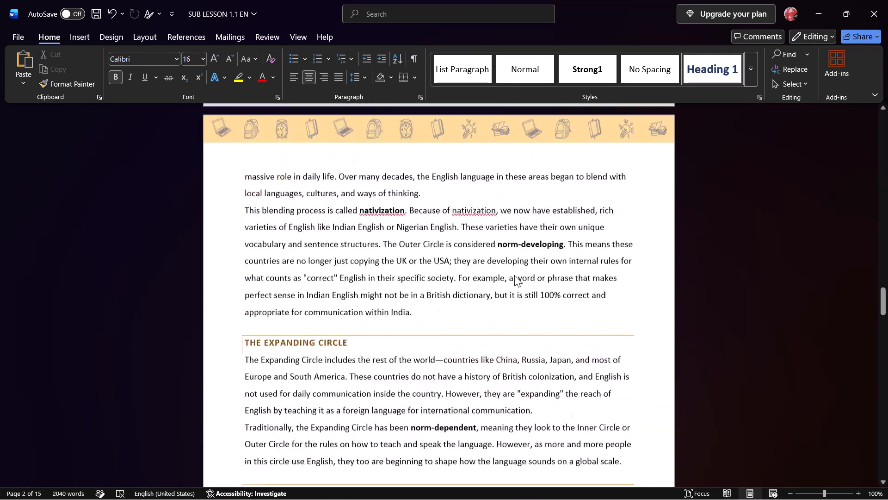
pyautogui.scroll(20, 514, 275)
pyautogui.scroll(20, 514, 275)
pyautogui.scroll(2, 514, 275)
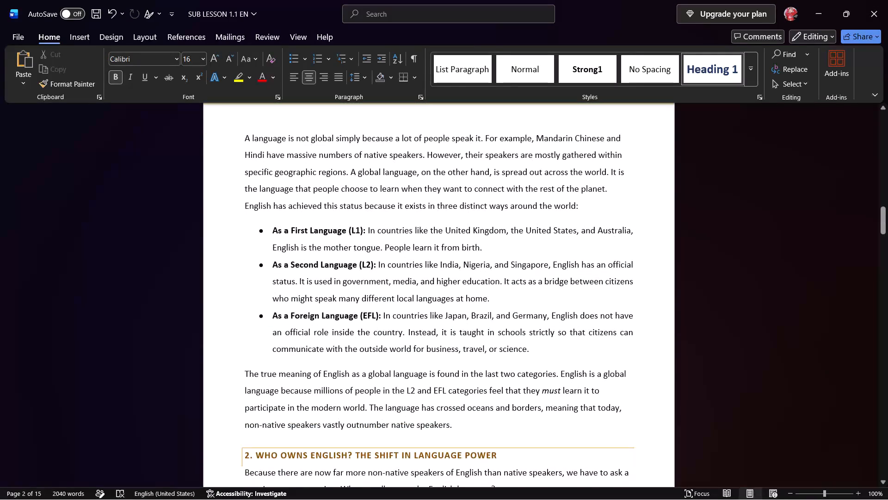
pyautogui.scroll(20, 514, 275)
pyautogui.scroll(11, 514, 275)
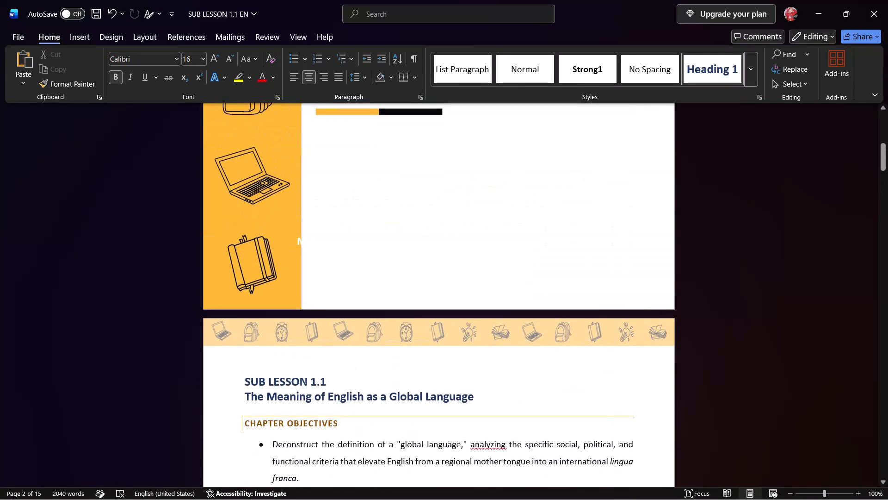
# Check the open 1.2 Solidity document and close it.
pyautogui.hotkey('alt', 'Tab')
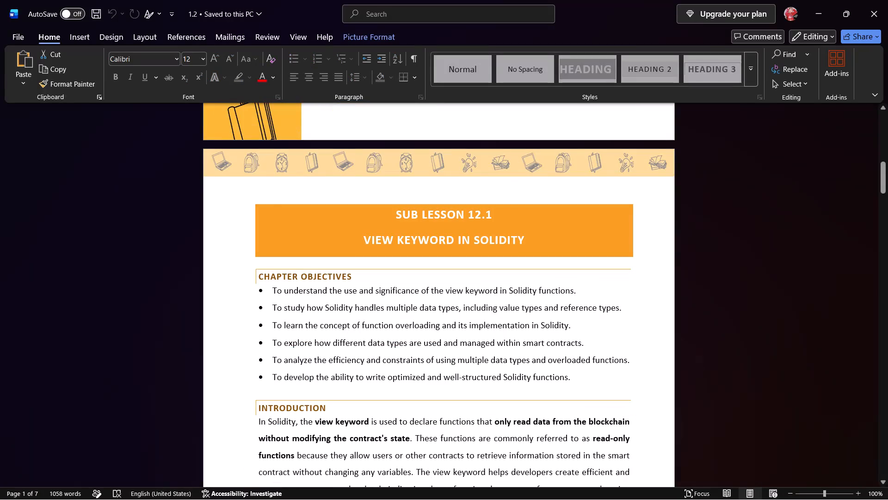
pyautogui.hotkey('alt', 'Tab')
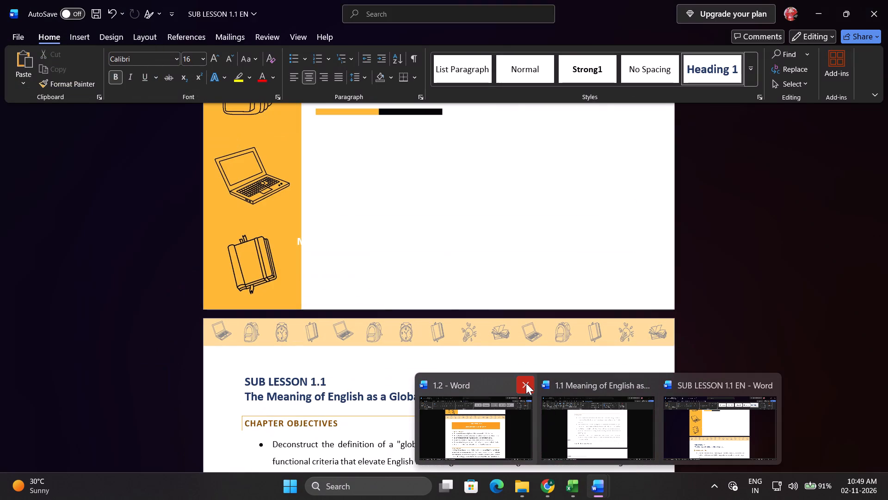
pyautogui.click(526, 383)
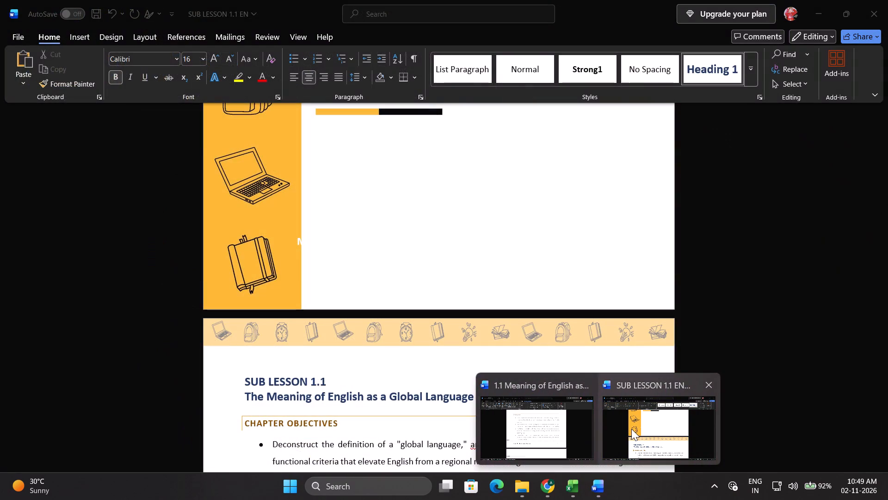
# Exit footer editing in the 1.1 Meaning of English as a Global Language document and return to SUB LESSON 1.1 EN.
pyautogui.click(583, 432)
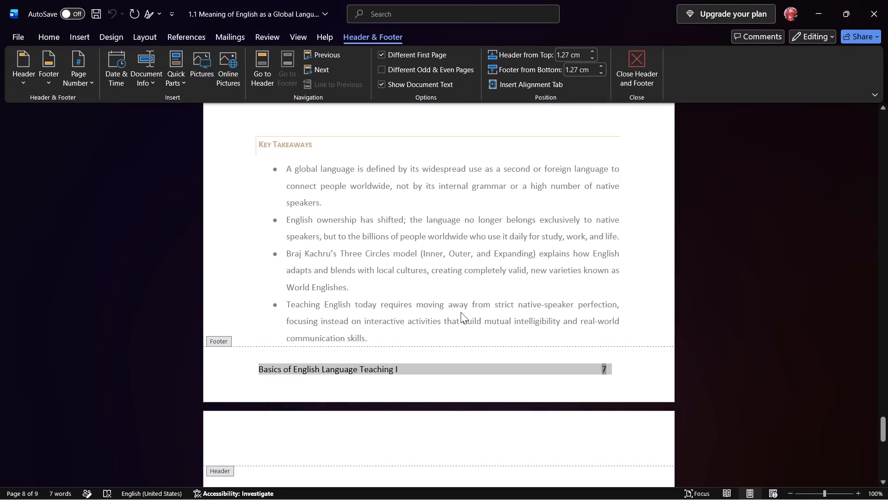
pyautogui.doubleClick(461, 309)
pyautogui.hotkey('alt', 'Tab')
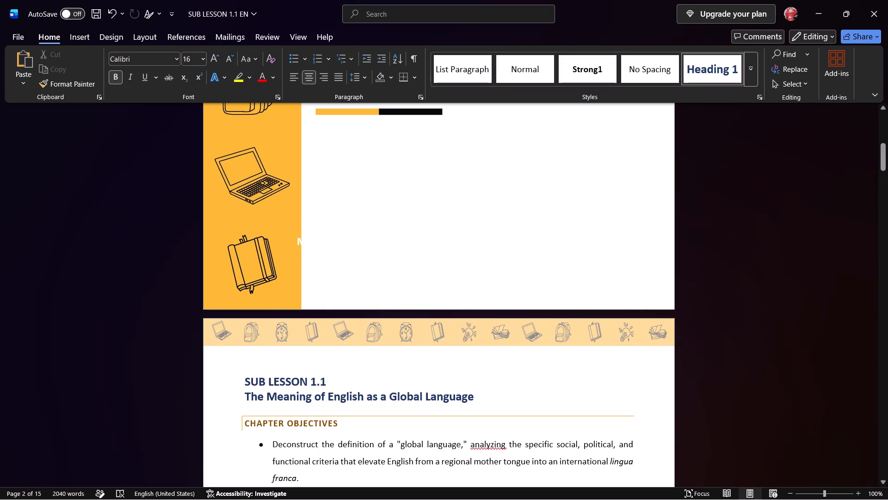
# Apply the Normal style to the empty orange line below the last Key Takeaways bullet.
pyautogui.scroll(-5, 441, 386)
pyautogui.moveTo(883, 170); pyautogui.dragTo(887, 343)
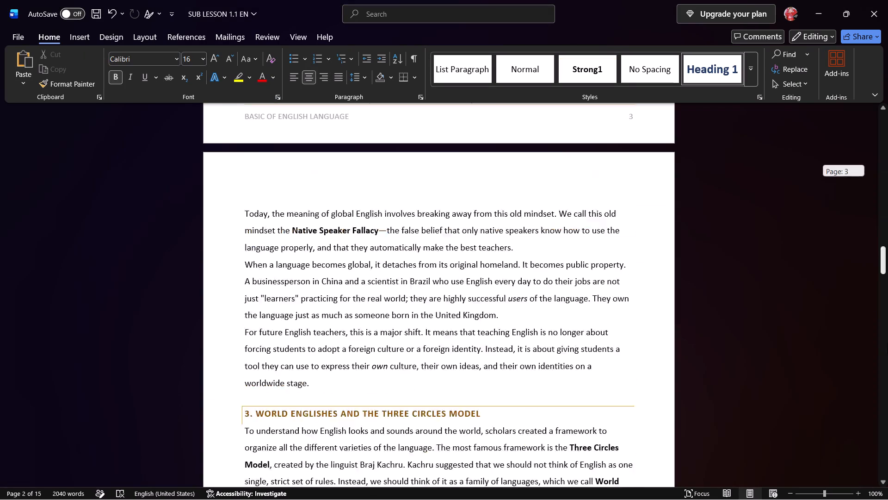
pyautogui.moveTo(887, 343); pyautogui.dragTo(879, 443)
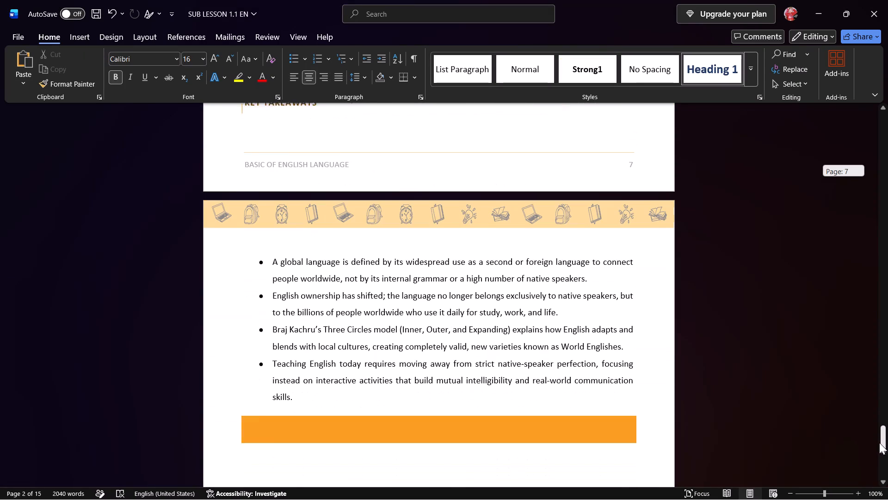
pyautogui.moveTo(879, 443); pyautogui.dragTo(879, 443)
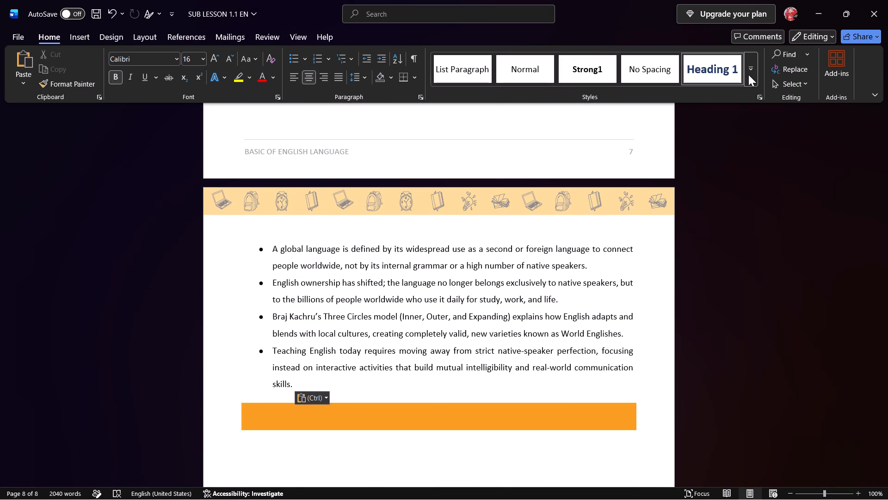
pyautogui.click(748, 75)
pyautogui.click(529, 62)
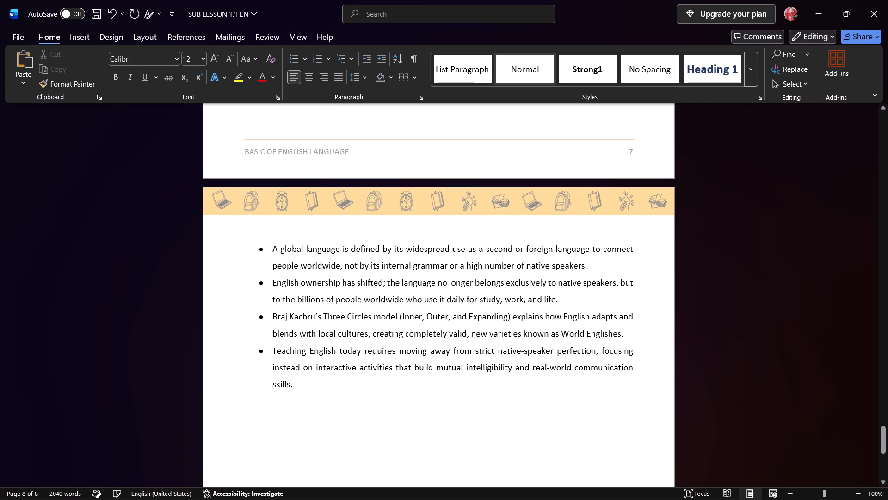
pyautogui.click(676, 375)
# Apply the Heading 3 style to the Key Takeaways heading.
pyautogui.scroll(7, 376, 352)
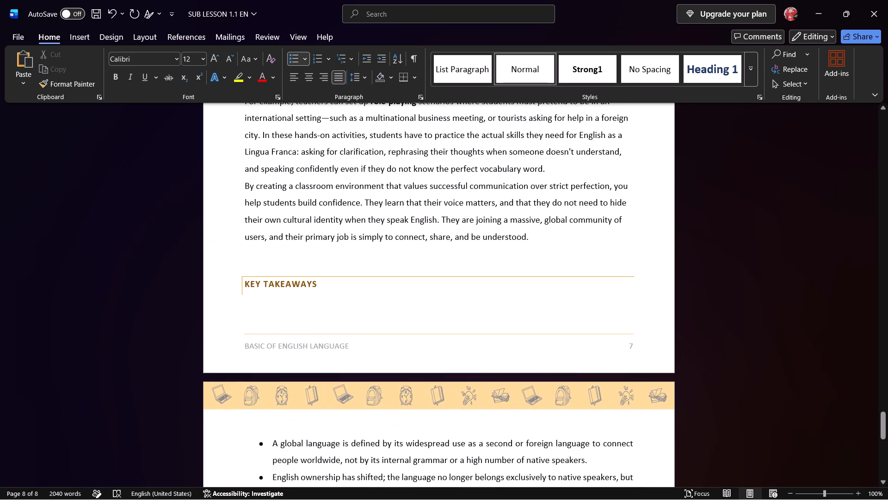
pyautogui.click(296, 280)
pyautogui.click(749, 75)
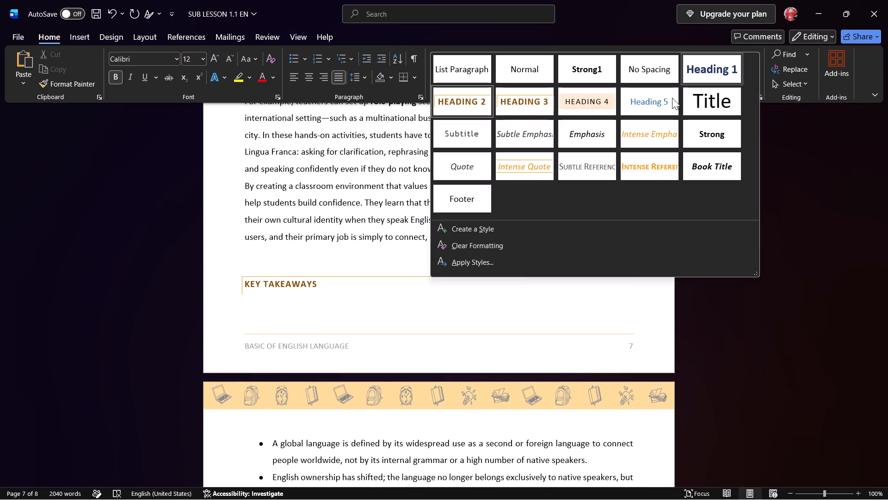
pyautogui.click(536, 99)
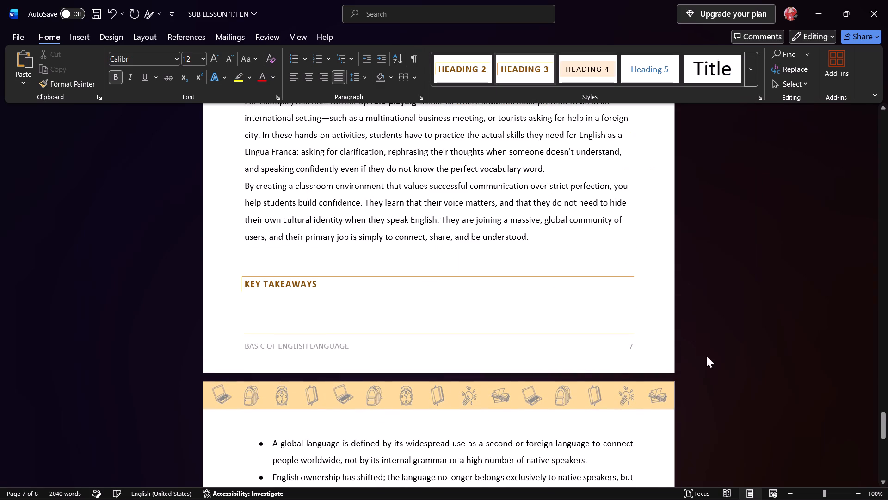
# Review the lesson from Key Takeaways back to the Sub Lesson 1.1 title, checking it against the 1.1 Meaning of English document.
pyautogui.scroll(5, 698, 315)
pyautogui.scroll(6, 429, 256)
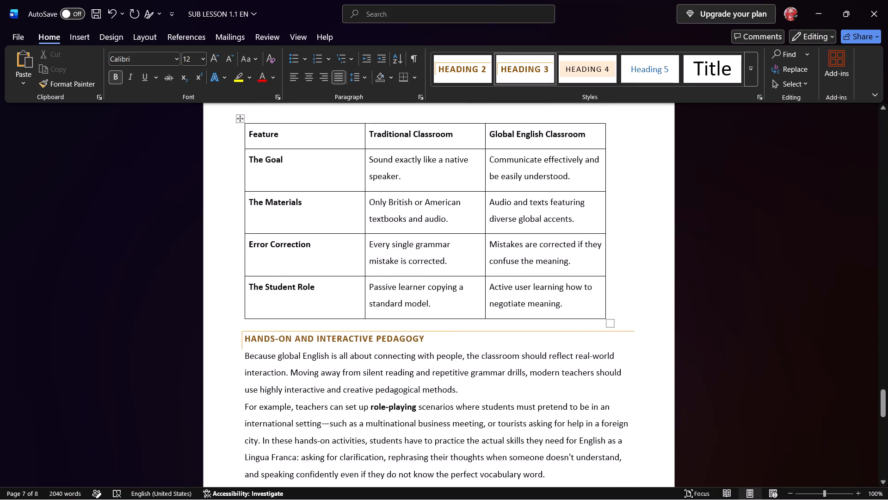
pyautogui.scroll(16, 425, 259)
pyautogui.hotkey('alt', 'Tab')
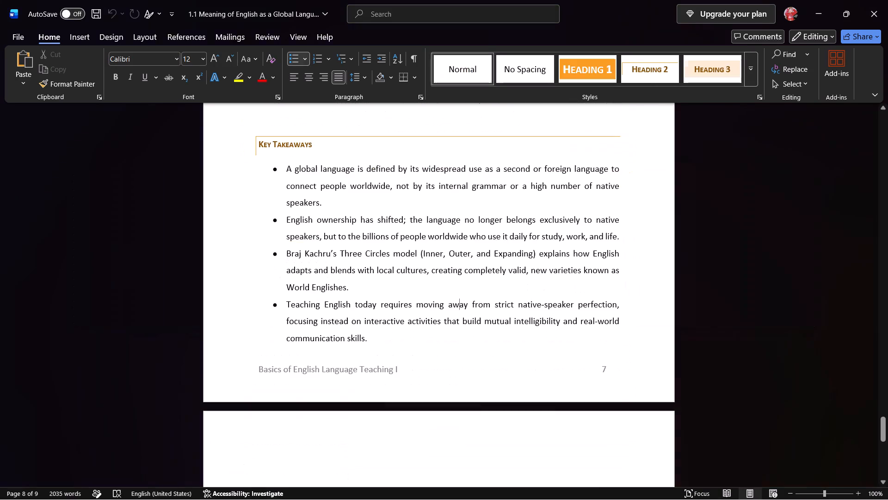
pyautogui.hotkey('alt', 'Tab')
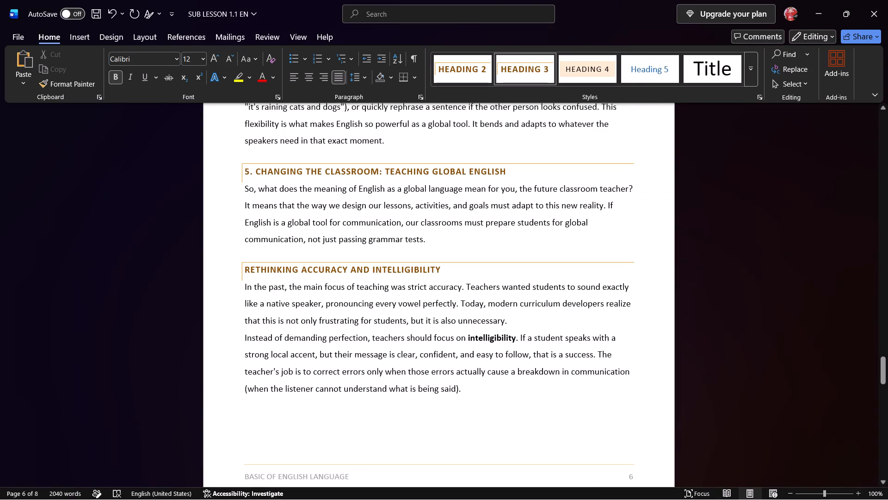
pyautogui.scroll(7, 509, 445)
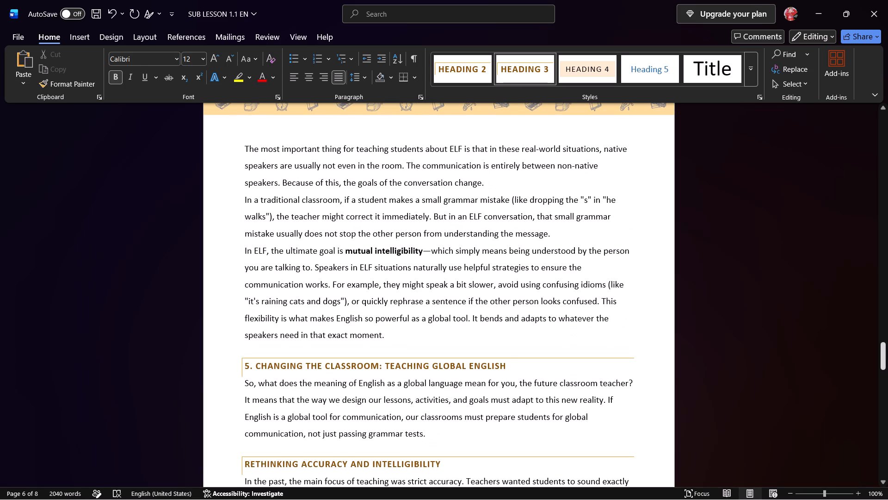
pyautogui.moveTo(886, 361); pyautogui.dragTo(879, 166)
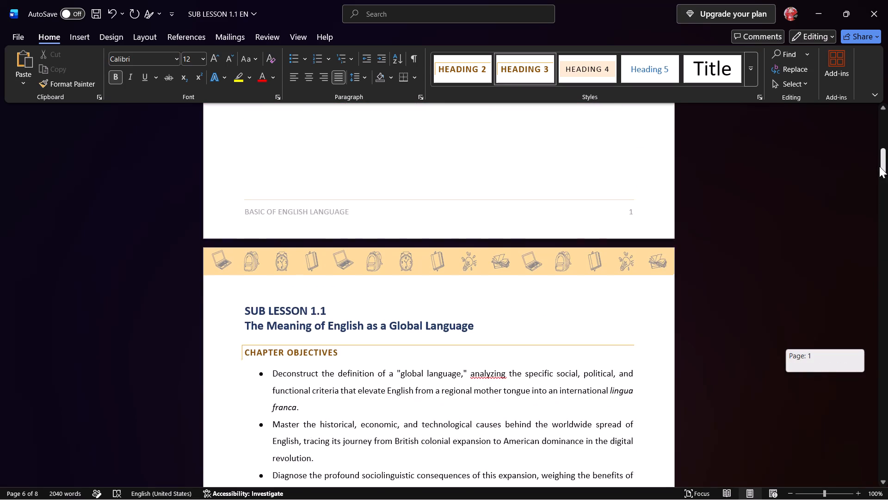
pyautogui.moveTo(879, 166); pyautogui.dragTo(879, 166)
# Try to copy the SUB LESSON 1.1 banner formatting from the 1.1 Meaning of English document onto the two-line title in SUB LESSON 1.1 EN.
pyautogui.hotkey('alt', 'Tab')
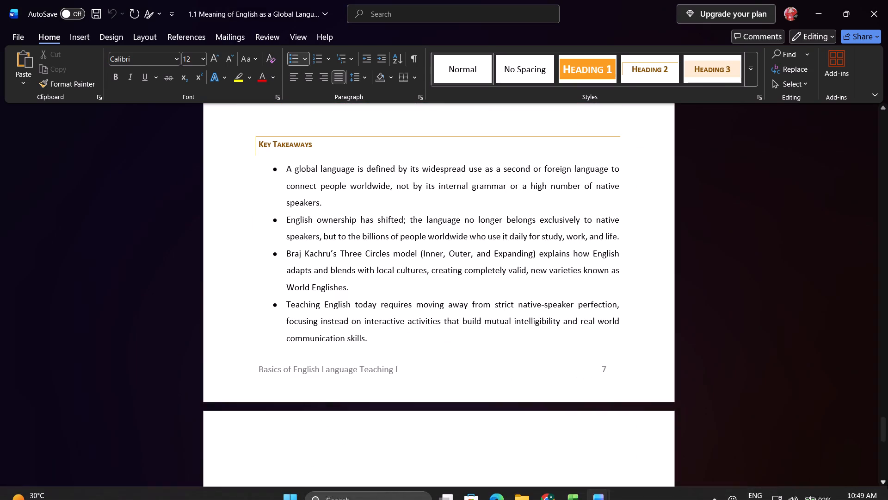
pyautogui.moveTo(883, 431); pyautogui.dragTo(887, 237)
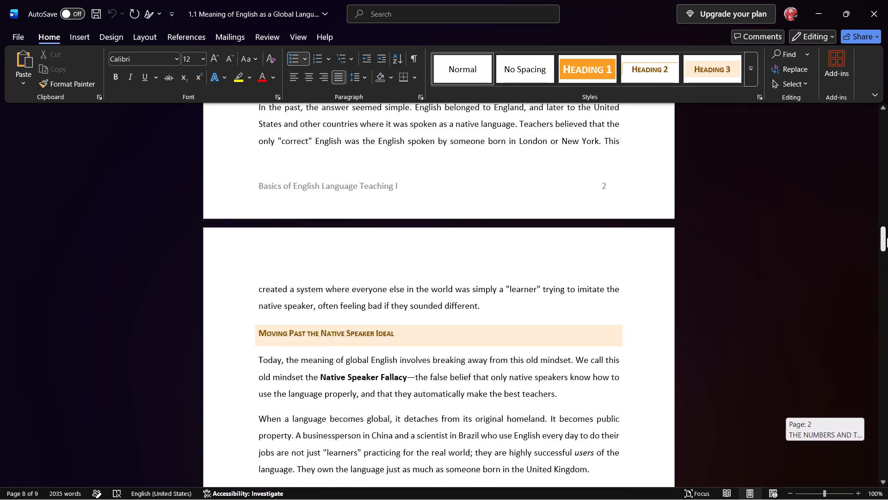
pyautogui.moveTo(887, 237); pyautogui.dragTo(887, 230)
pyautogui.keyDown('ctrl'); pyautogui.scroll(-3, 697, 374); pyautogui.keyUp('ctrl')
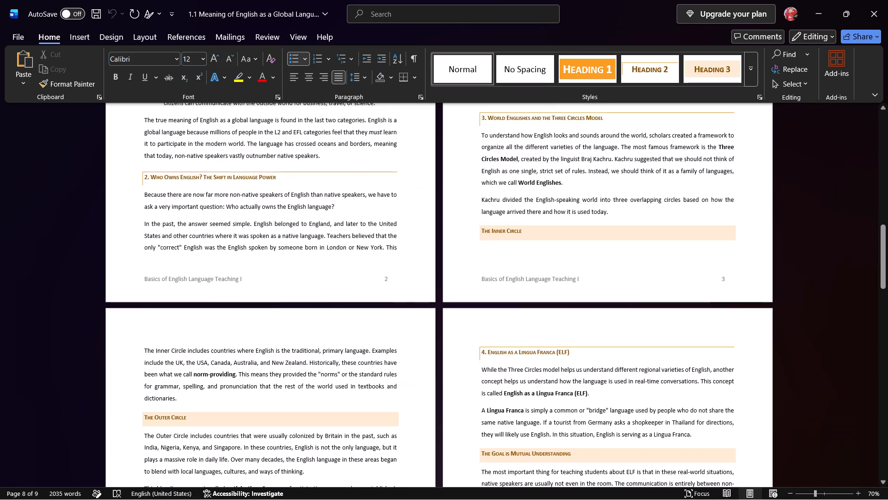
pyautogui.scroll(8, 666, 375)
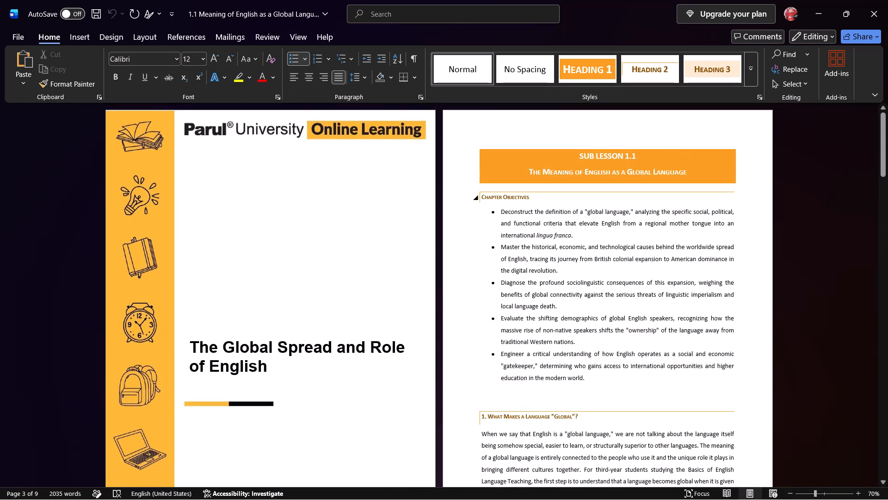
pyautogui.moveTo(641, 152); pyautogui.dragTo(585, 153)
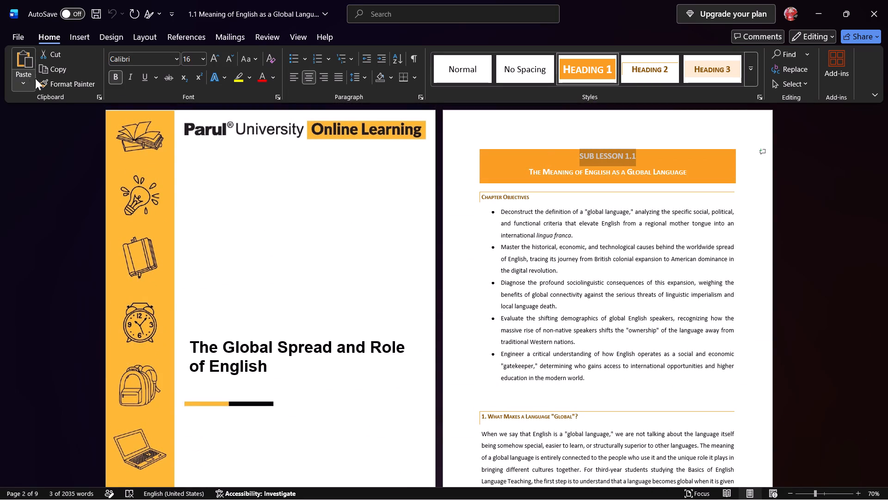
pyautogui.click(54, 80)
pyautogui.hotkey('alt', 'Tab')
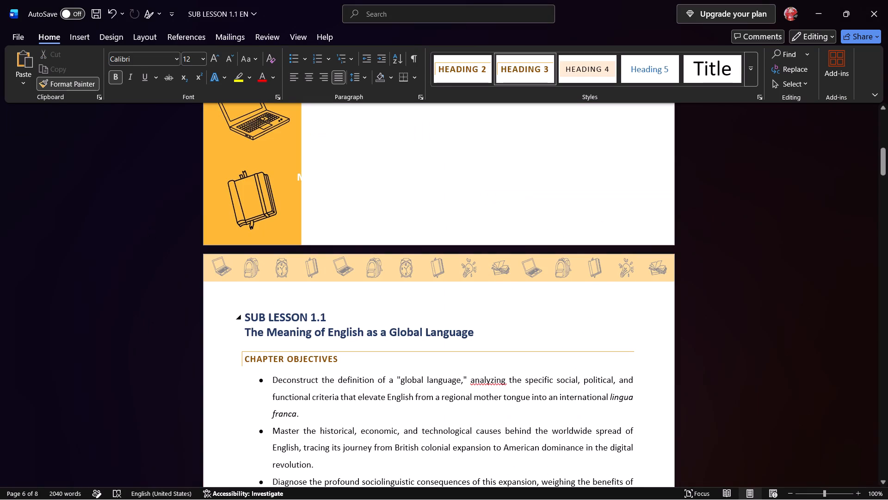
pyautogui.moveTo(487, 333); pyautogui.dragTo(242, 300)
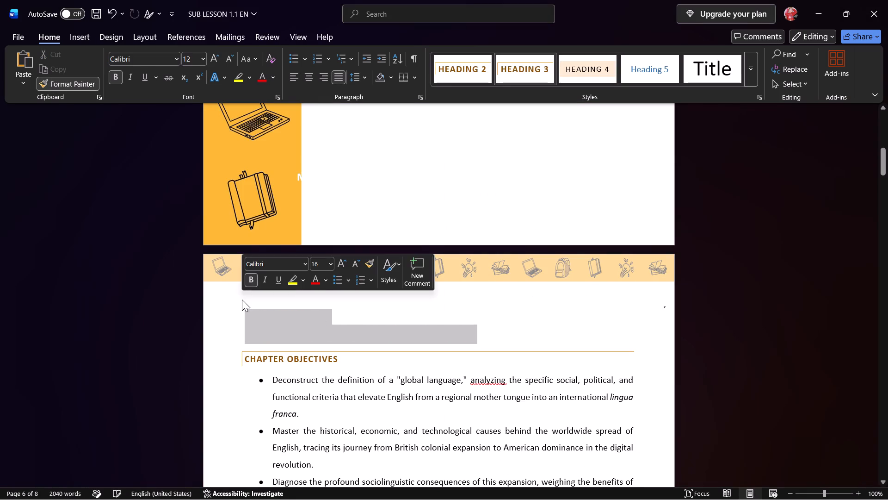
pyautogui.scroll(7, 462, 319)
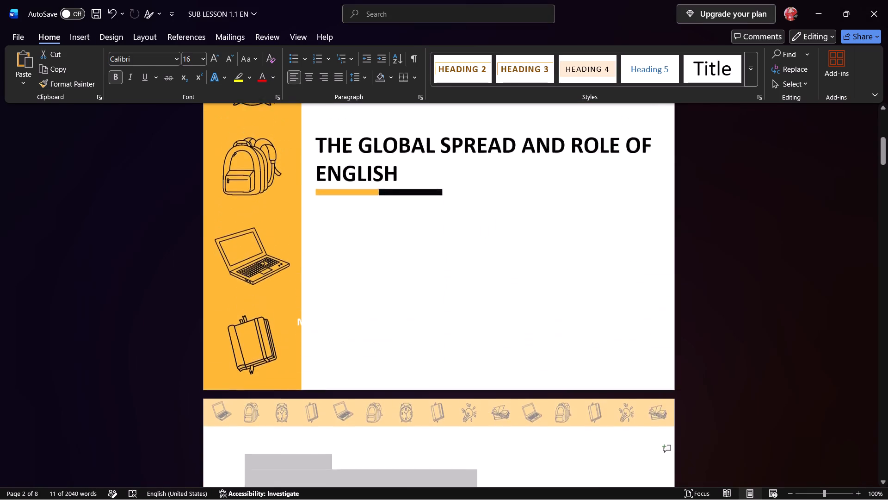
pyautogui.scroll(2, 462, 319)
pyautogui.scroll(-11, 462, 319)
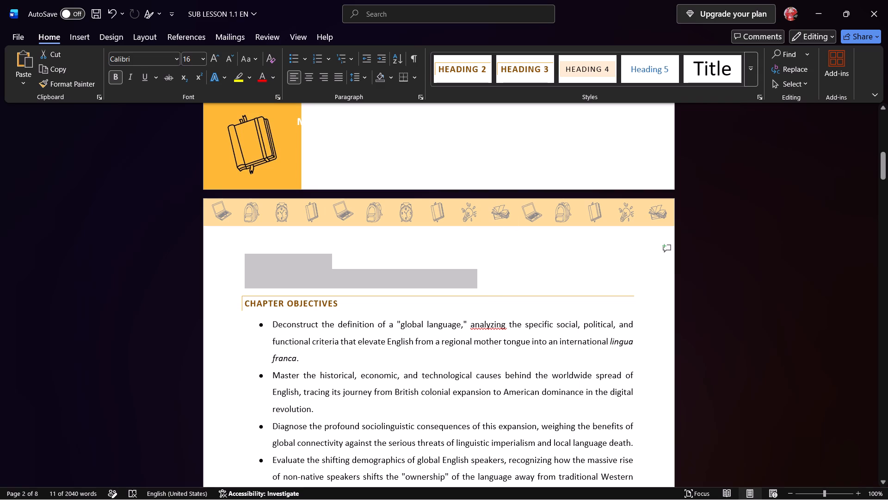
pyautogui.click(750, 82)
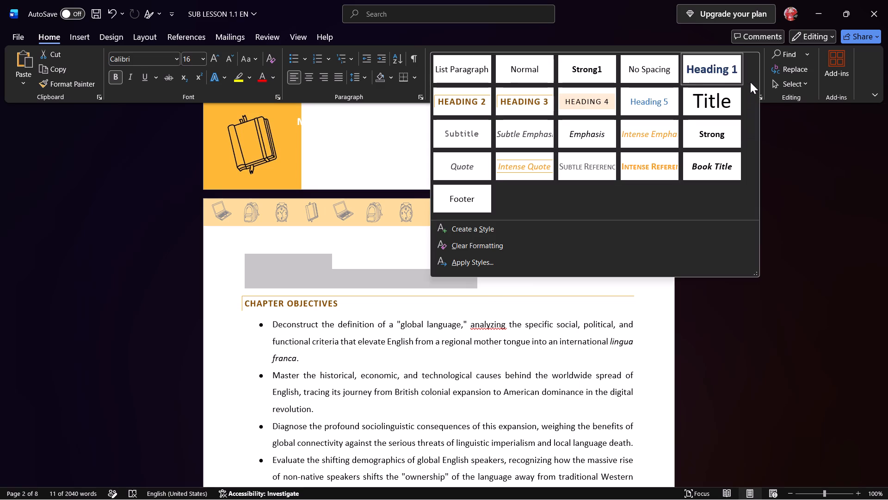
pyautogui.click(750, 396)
# Open the 1.2 Solidity document from File Explorer and select its orange two-line SUB LESSON 12.1 heading.
pyautogui.hotkey('alt', 'Tab')
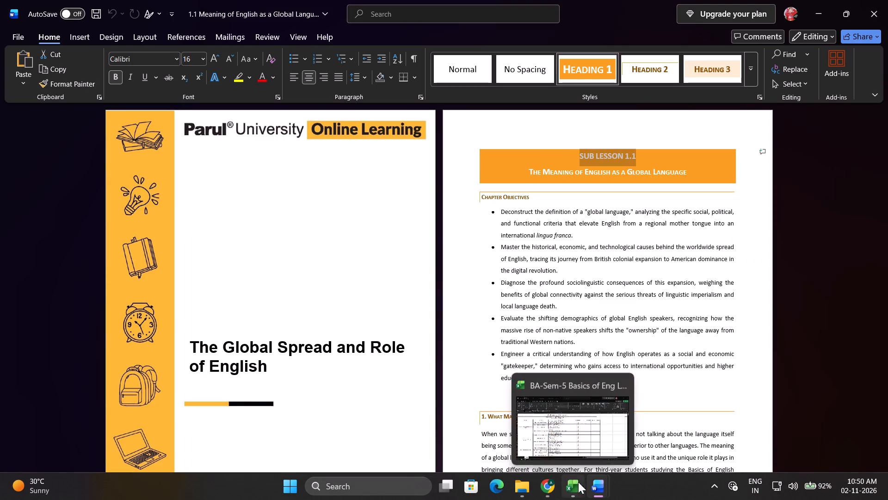
pyautogui.click(520, 483)
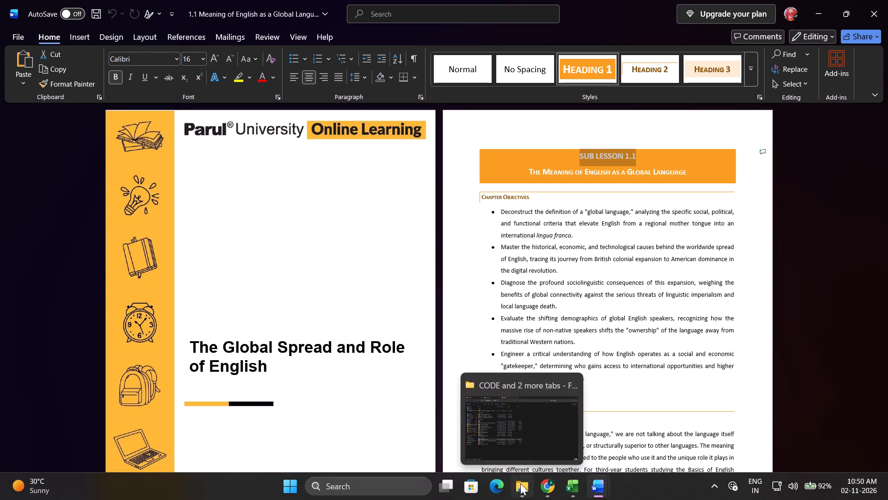
pyautogui.doubleClick(120, 200)
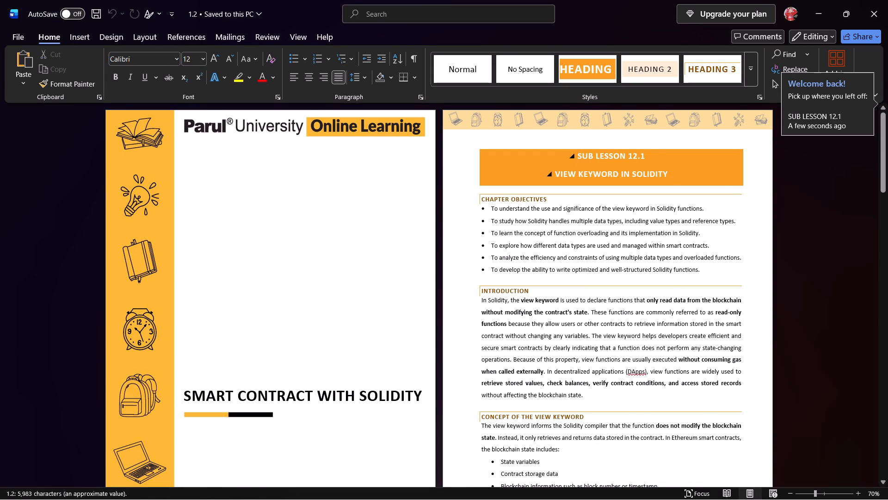
pyautogui.moveTo(673, 176); pyautogui.dragTo(576, 145)
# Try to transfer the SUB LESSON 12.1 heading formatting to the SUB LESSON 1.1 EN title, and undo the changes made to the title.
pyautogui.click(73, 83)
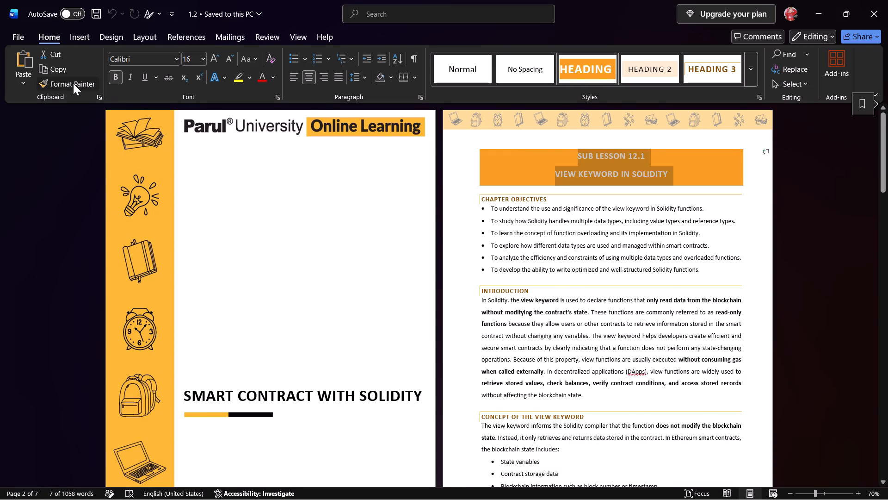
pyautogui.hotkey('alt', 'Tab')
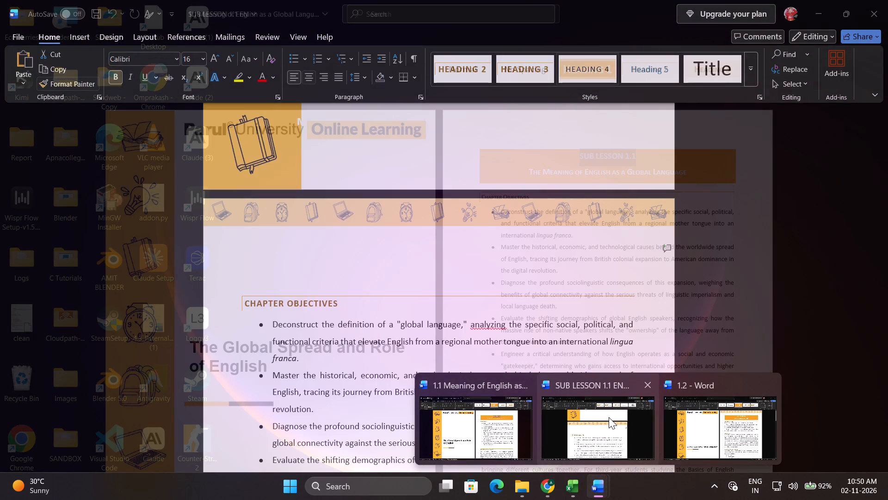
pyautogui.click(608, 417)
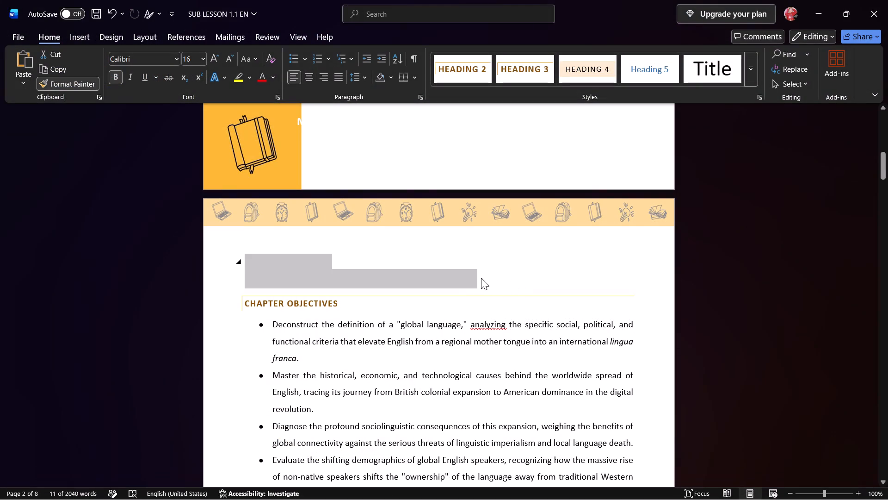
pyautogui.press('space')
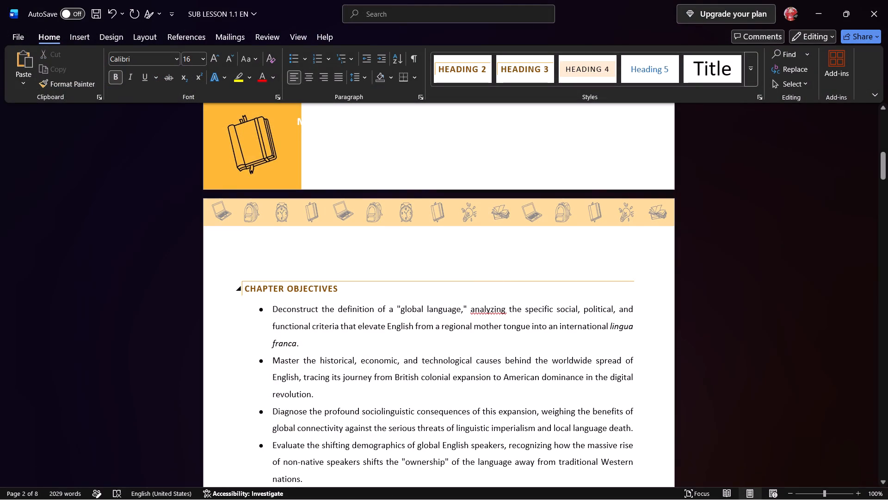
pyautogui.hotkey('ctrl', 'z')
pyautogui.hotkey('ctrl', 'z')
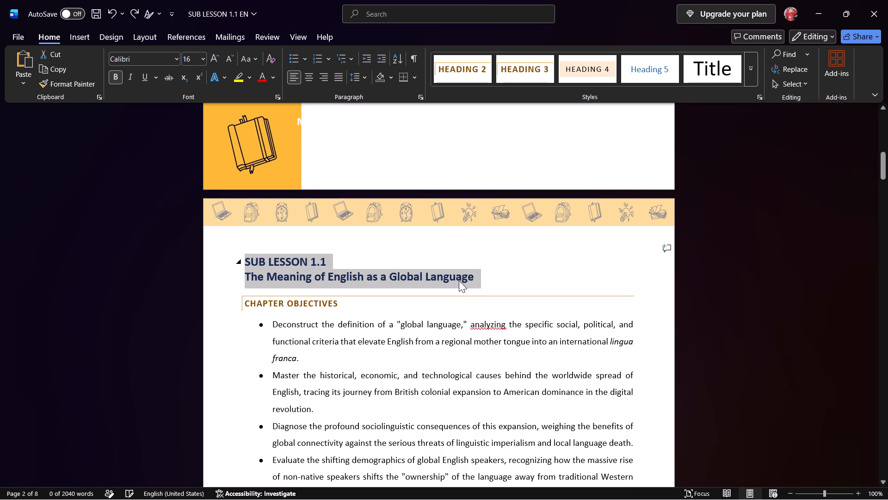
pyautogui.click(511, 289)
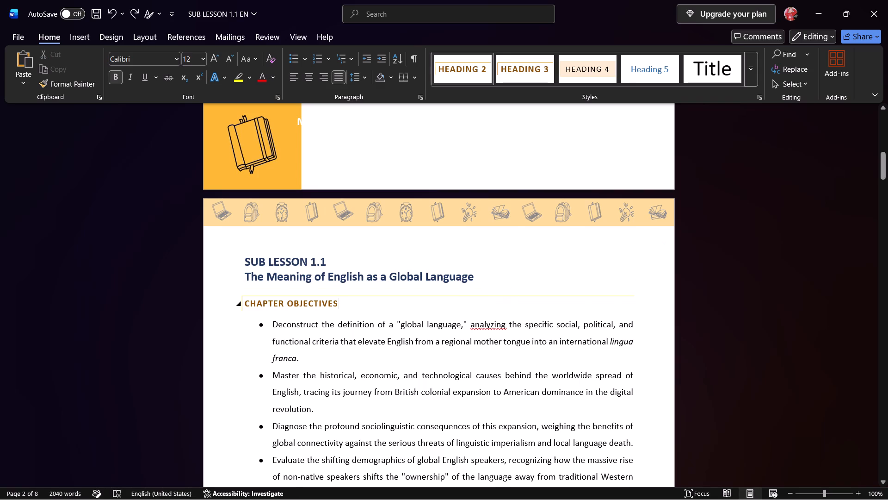
# Copy the selected SUB LESSON 12.1 heading's formatting from the 1.2 document onto the two-line title in SUB LESSON 1.1 EN.
pyautogui.hotkey('alt', 'Tab')
pyautogui.hotkey('alt', 'Tab')
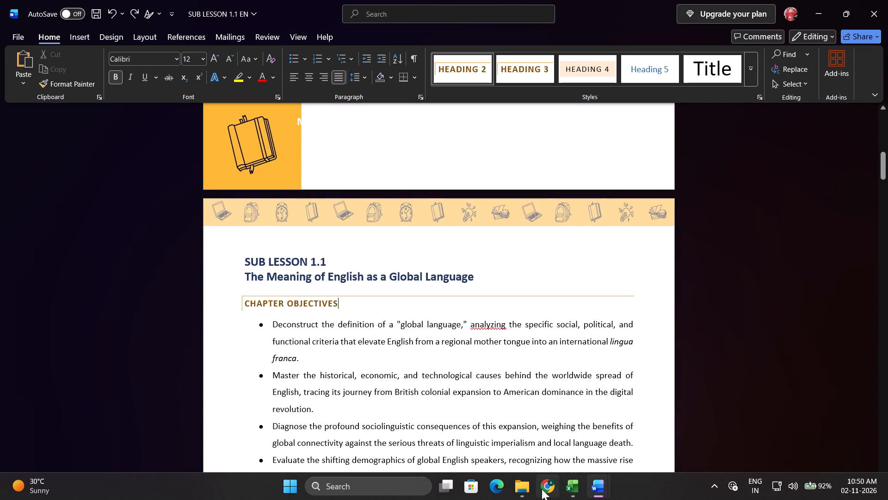
pyautogui.click(694, 440)
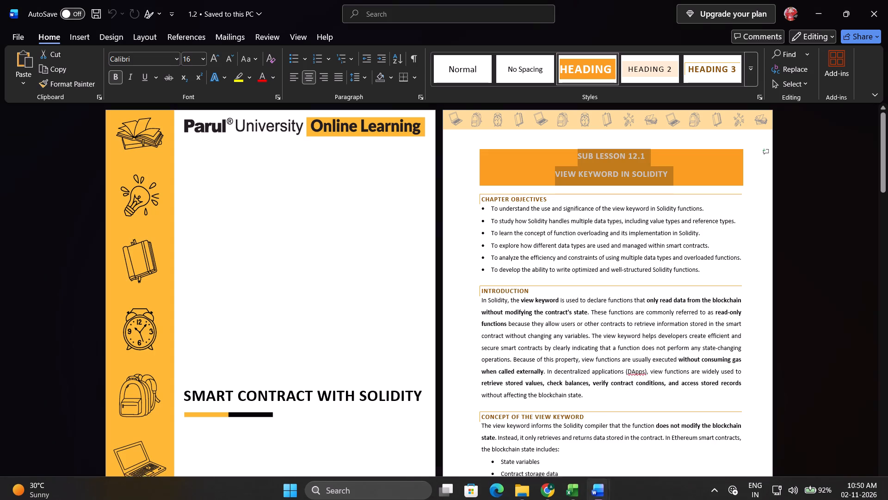
pyautogui.click(55, 83)
pyautogui.hotkey('alt', 'Tab')
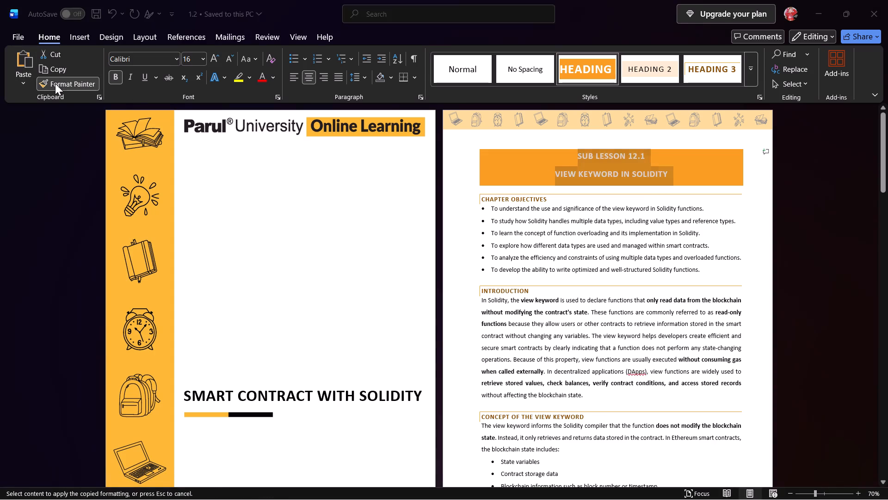
pyautogui.moveTo(490, 282); pyautogui.dragTo(259, 258)
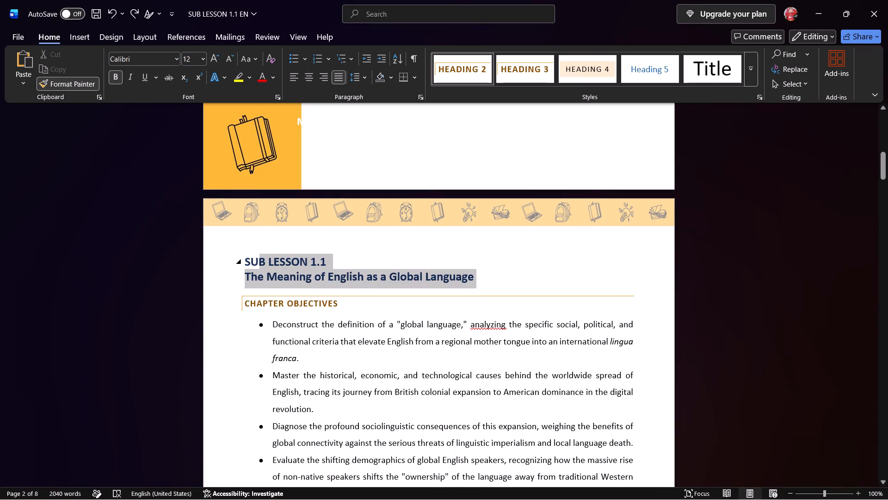
# Apply the copied SUB LESSON 12.1 heading formatting to both lines of the SUB LESSON 1.1 title in SUB LESSON 1.1 EN.
pyautogui.moveTo(259, 258); pyautogui.dragTo(234, 255)
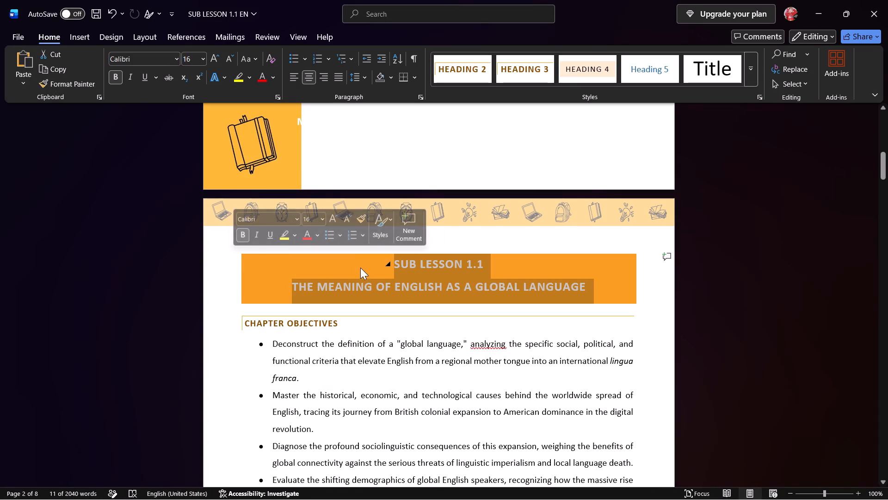
pyautogui.click(360, 268)
# Select the whole SUB LESSON 1.1 EN document and apply one uniform line spacing to all its text.
pyautogui.scroll(-10, 299, 351)
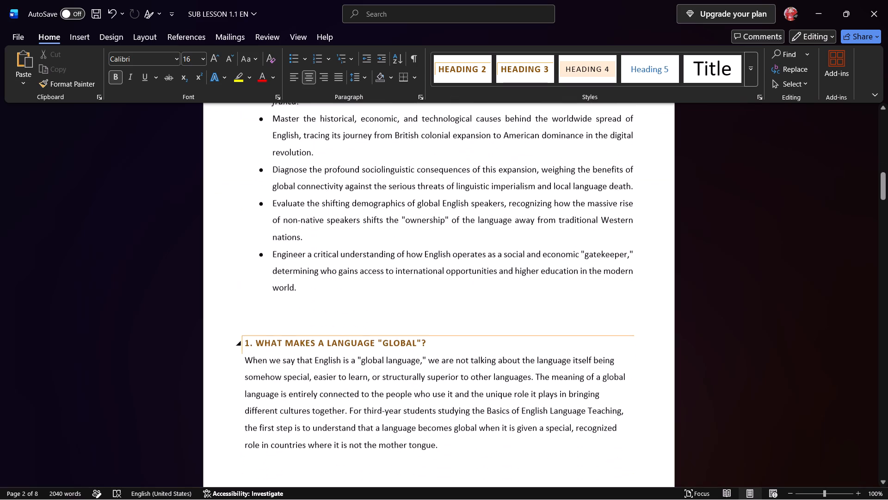
pyautogui.scroll(5, 299, 351)
pyautogui.scroll(-3, 299, 351)
pyautogui.scroll(1, 299, 351)
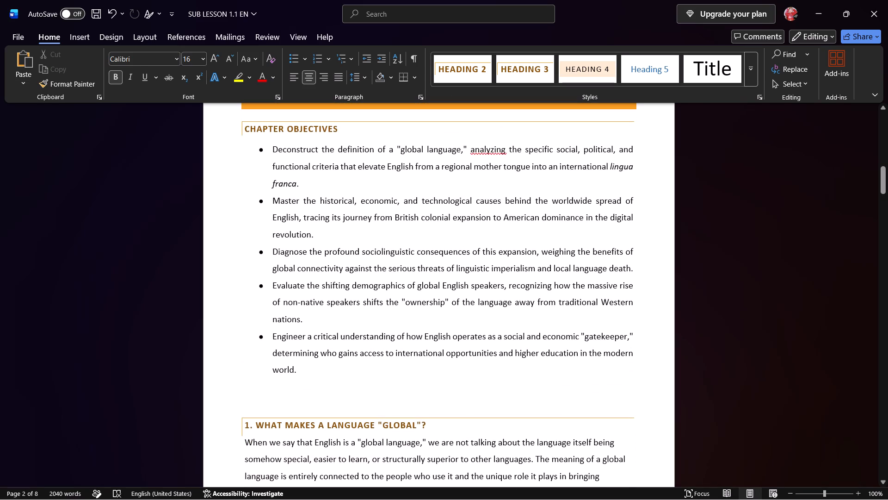
pyautogui.hotkey('ctrl', 'a')
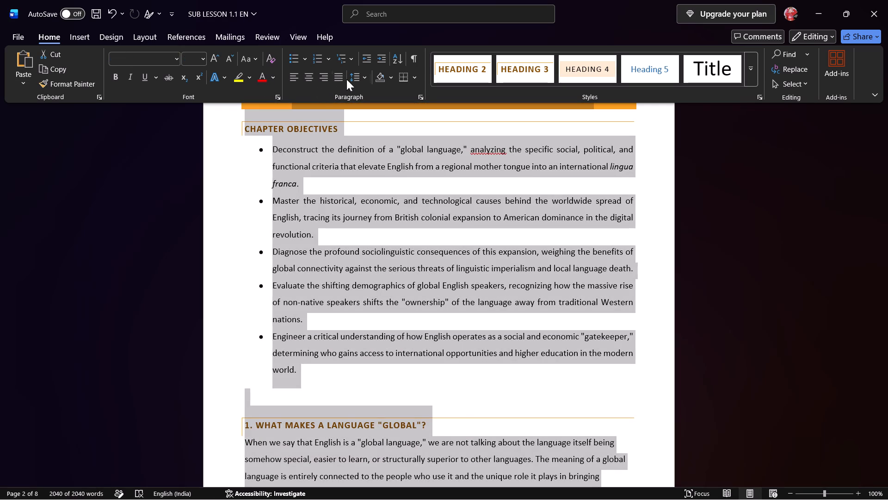
pyautogui.click(361, 81)
pyautogui.click(388, 125)
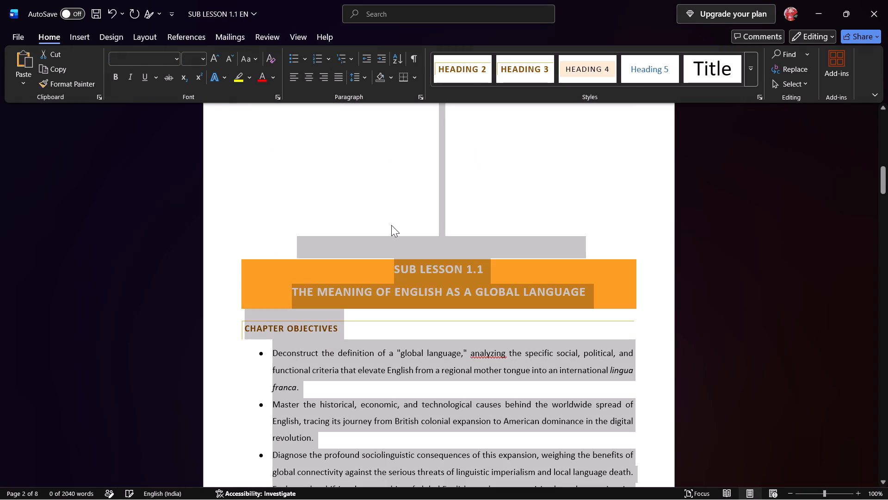
# Delete the empty lines and stray spaces above the orange SUB LESSON 1.1 title so it starts at the top of page 2.
pyautogui.click(391, 213)
pyautogui.scroll(3, 392, 209)
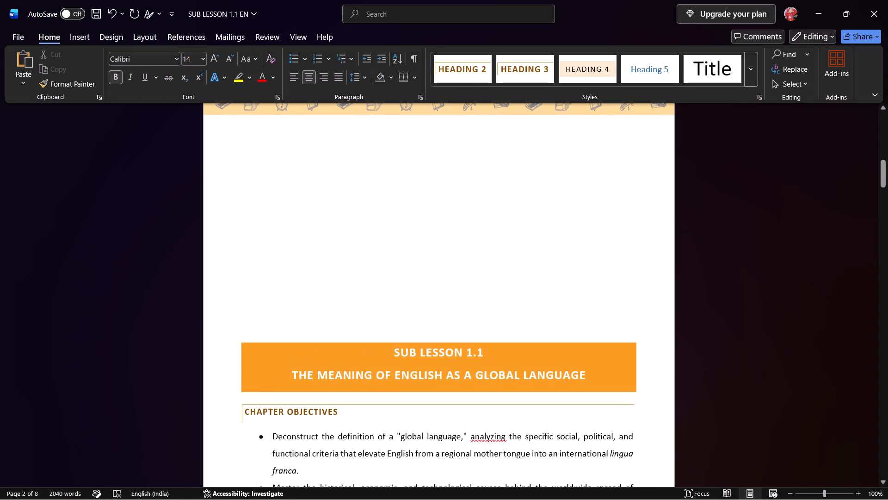
pyautogui.press('Delete')
pyautogui.press('Delete')
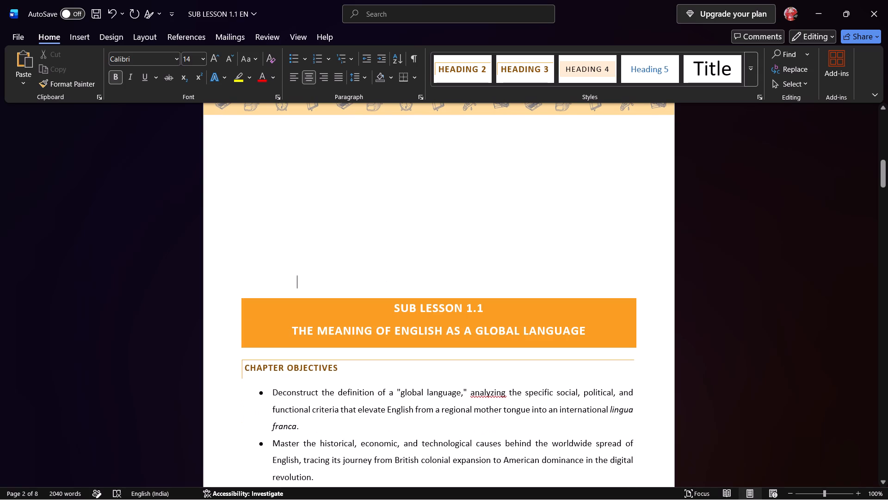
pyautogui.press('Delete')
pyautogui.press('Delete')
pyautogui.press('Delete')
pyautogui.press('Delete')
pyautogui.press('Delete')
pyautogui.press('Delete')
pyautogui.press('Delete')
pyautogui.press('Delete')
pyautogui.press('Delete')
pyautogui.press('Delete')
pyautogui.press('Delete')
pyautogui.press('Delete')
pyautogui.press('Delete')
pyautogui.press('Delete')
pyautogui.press('Delete')
pyautogui.press('Delete')
pyautogui.press('Delete')
pyautogui.press('Delete')
pyautogui.press('Delete')
pyautogui.press('Delete')
pyautogui.press('Delete')
pyautogui.press('Delete')
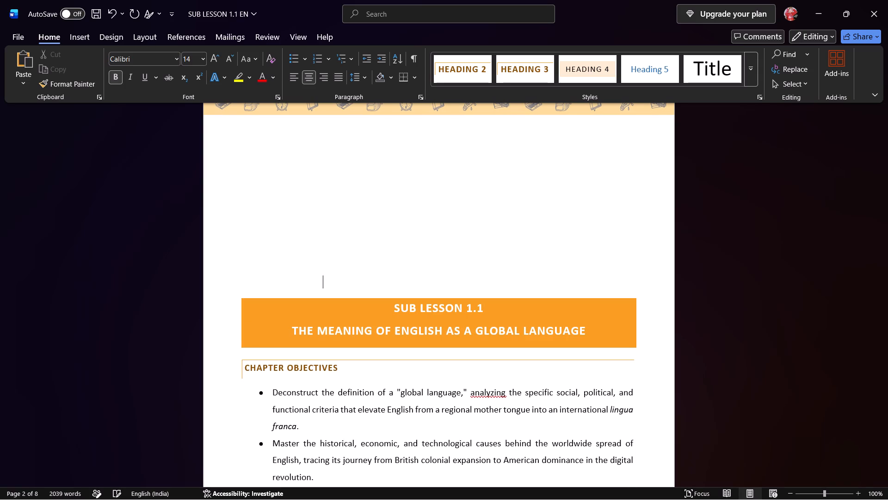
pyautogui.press('Delete')
pyautogui.press('Delete')
pyautogui.press('Delete')
pyautogui.press('Delete')
pyautogui.press('Delete')
pyautogui.press('Delete')
pyautogui.press('Delete')
pyautogui.press('Delete')
pyautogui.press('Delete')
pyautogui.press('Delete')
pyautogui.press('Delete')
pyautogui.press('Delete')
pyautogui.press('Delete')
pyautogui.press('Delete')
pyautogui.press('Delete')
pyautogui.click(432, 162)
pyautogui.press('Delete')
pyautogui.press('Delete')
pyautogui.press('Delete')
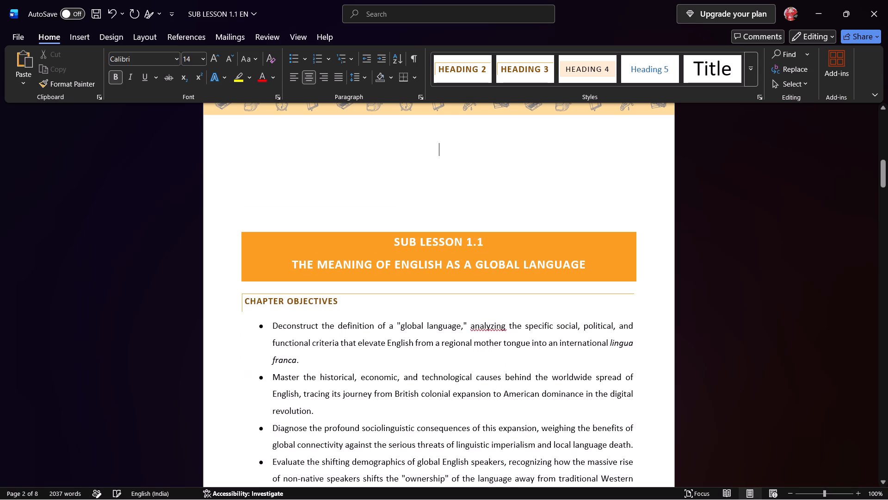
pyautogui.press('Delete')
pyautogui.press('Delete')
pyautogui.press('Delete')
pyautogui.press('Delete')
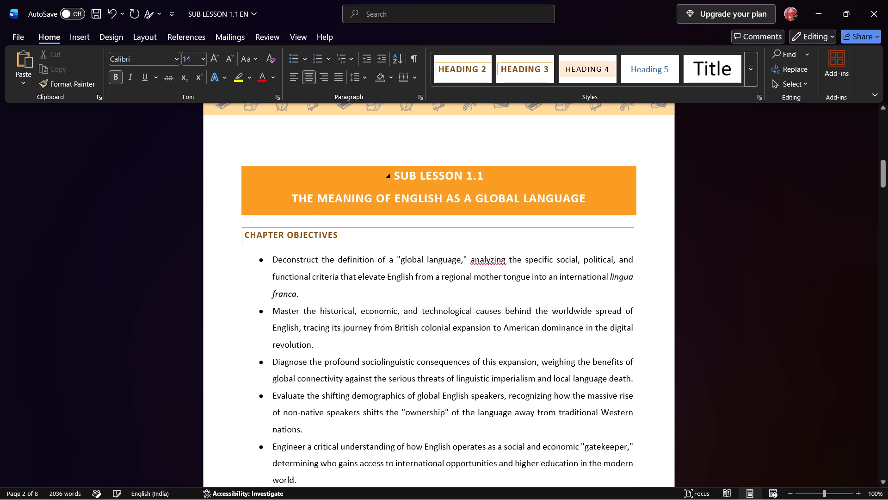
pyautogui.press('Delete')
pyautogui.press('Delete')
pyautogui.press('Delete')
pyautogui.press('Delete')
pyautogui.press('Delete')
pyautogui.press('Delete')
pyautogui.press('Delete')
pyautogui.press('Delete')
pyautogui.press('Delete')
pyautogui.press('Delete')
pyautogui.press('Delete')
pyautogui.press('Delete')
pyautogui.press('Delete')
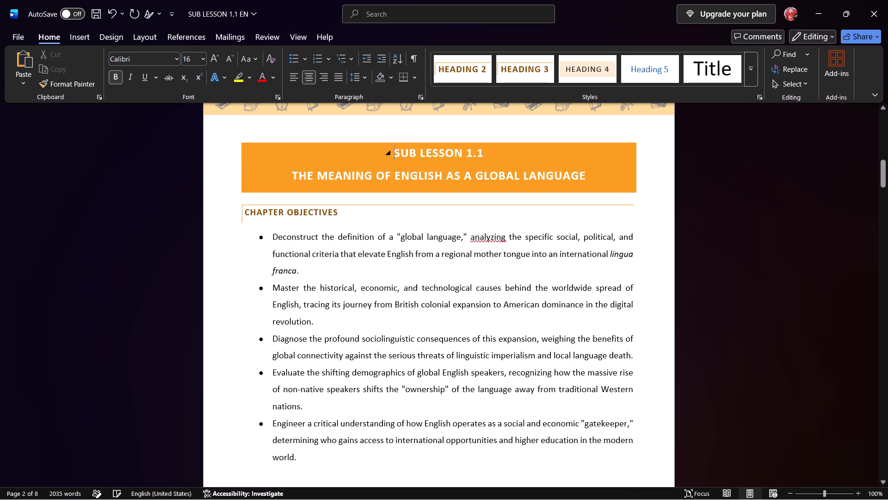
# Delete the empty paragraph between the last chapter objective and the heading 1. WHAT MAKES A LANGUAGE "GLOBAL"?
pyautogui.scroll(-4, 328, 273)
pyautogui.scroll(2, 328, 273)
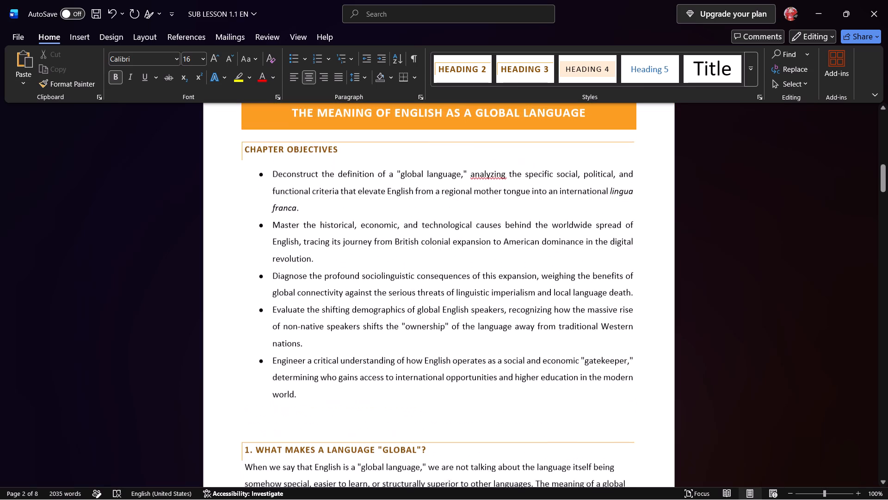
pyautogui.scroll(-5, 328, 273)
pyautogui.click(270, 281)
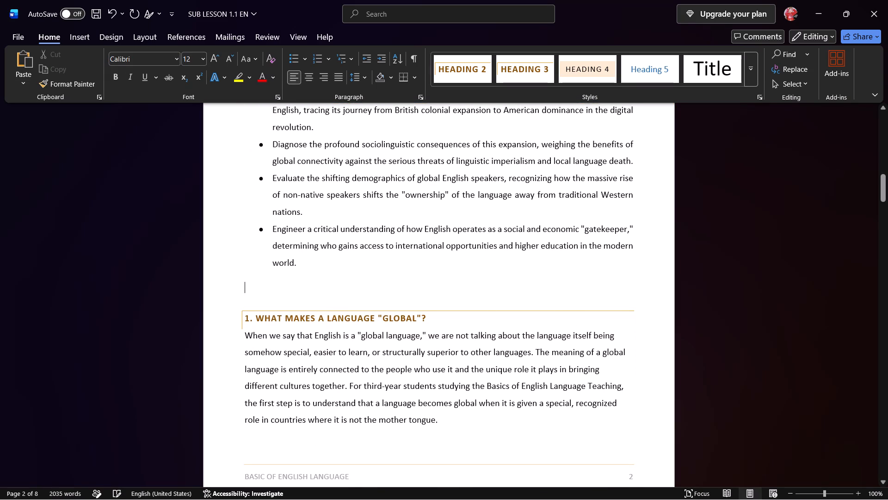
pyautogui.press('Delete')
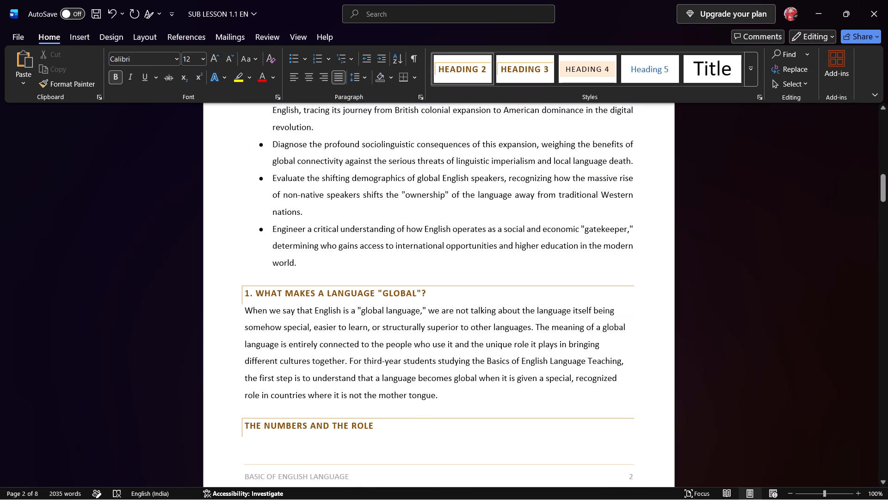
# Check the subheading styling in the 1.1 Meaning of English document, and apply Heading 4 to THE NUMBERS AND THE ROLE in SUB LESSON 1.1 EN.
pyautogui.hotkey('alt', 'Tab')
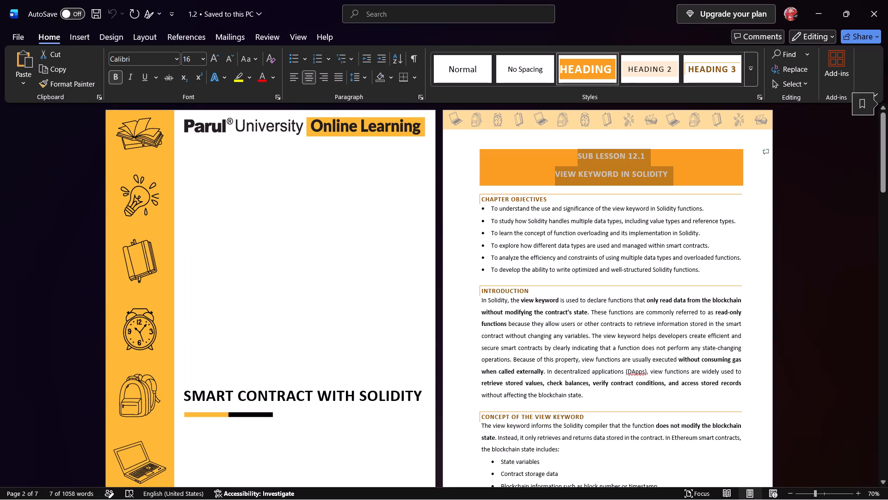
pyautogui.hotkey('alt', 'Tab')
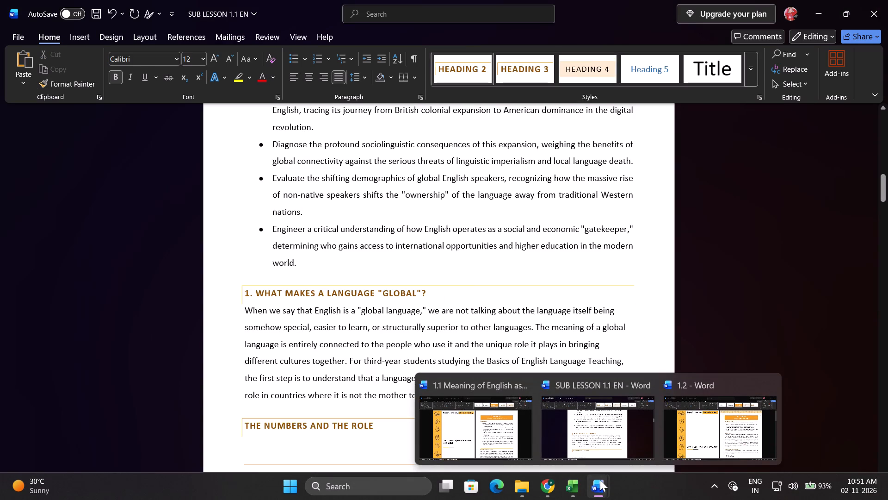
pyautogui.click(506, 437)
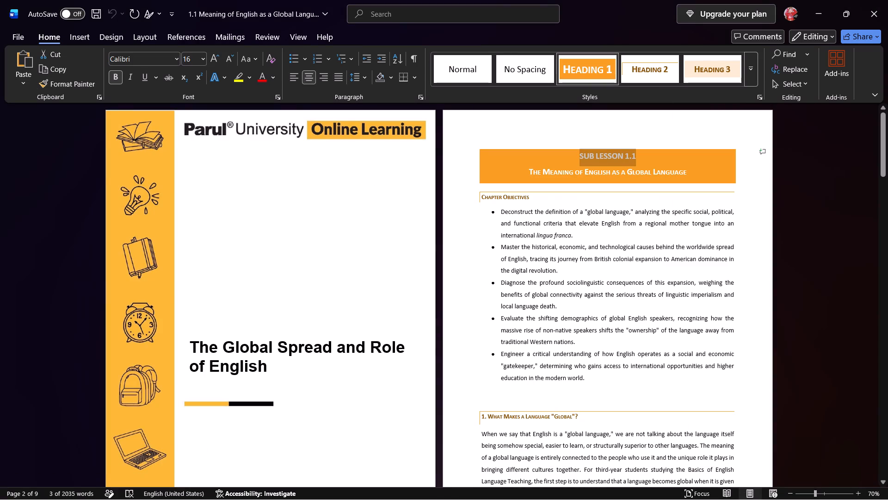
pyautogui.scroll(-17, 551, 420)
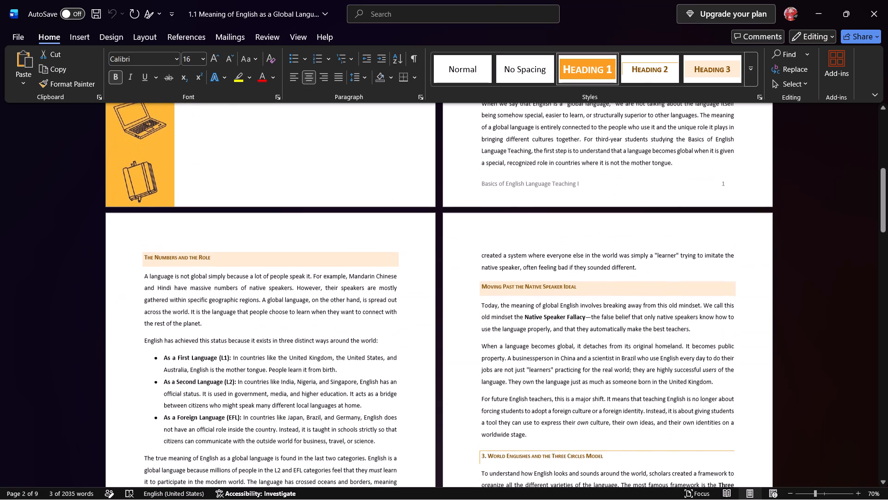
pyautogui.hotkey('alt', 'Tab')
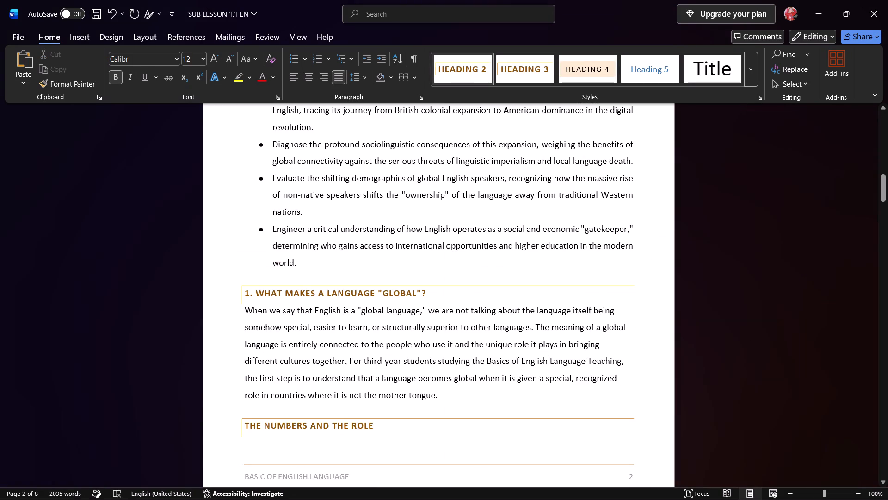
pyautogui.moveTo(385, 428); pyautogui.dragTo(249, 433)
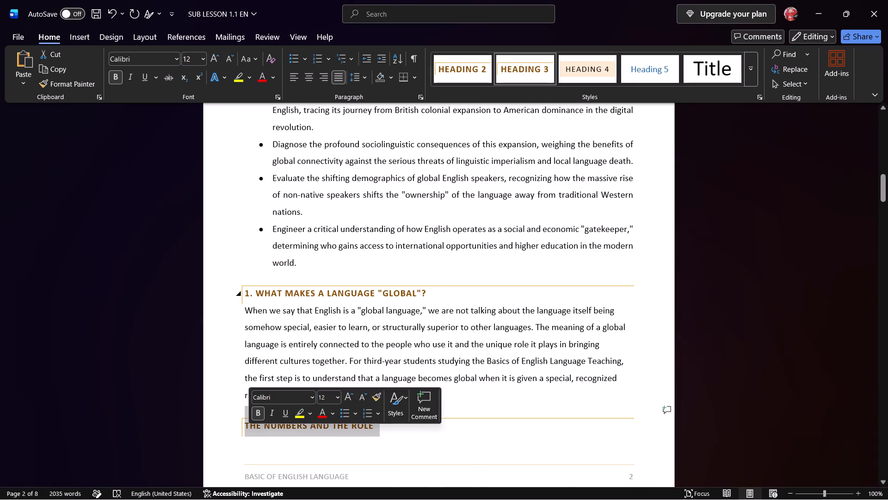
pyautogui.click(603, 72)
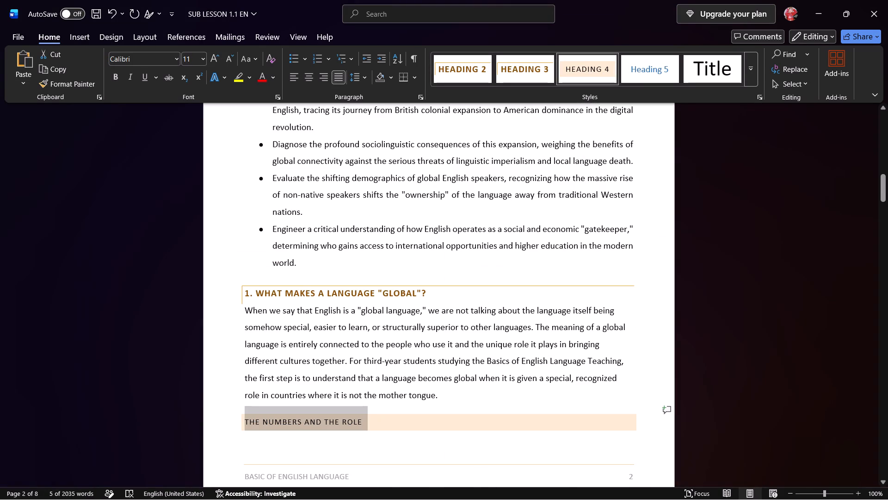
# Remove the number prefix "1." from the heading WHAT MAKES A LANGUAGE "GLOBAL"?
pyautogui.click(256, 291)
pyautogui.press('BackSpace')
pyautogui.press('BackSpace')
pyautogui.press('BackSpace')
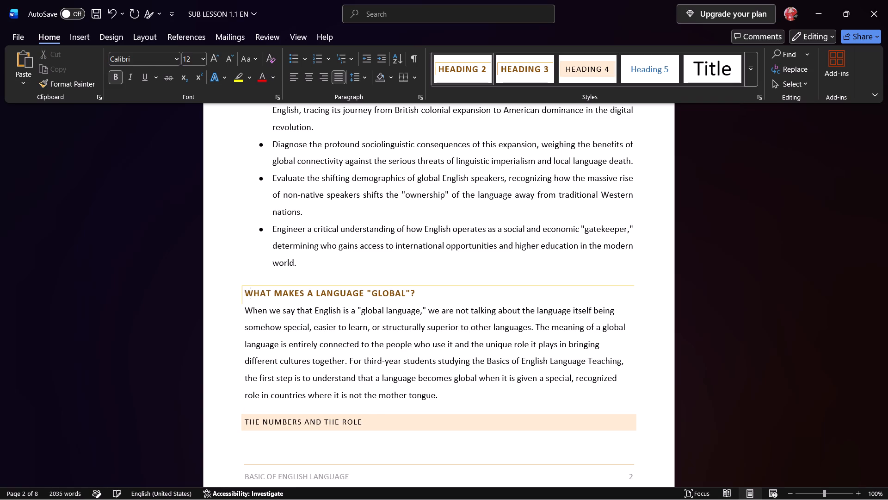
# Compare the following section with the 1.1 reference document and remove the prefix "2." from WHO OWNS ENGLISH? THE SHIFT IN LANGUAGE POWER.
pyautogui.scroll(-16, 328, 321)
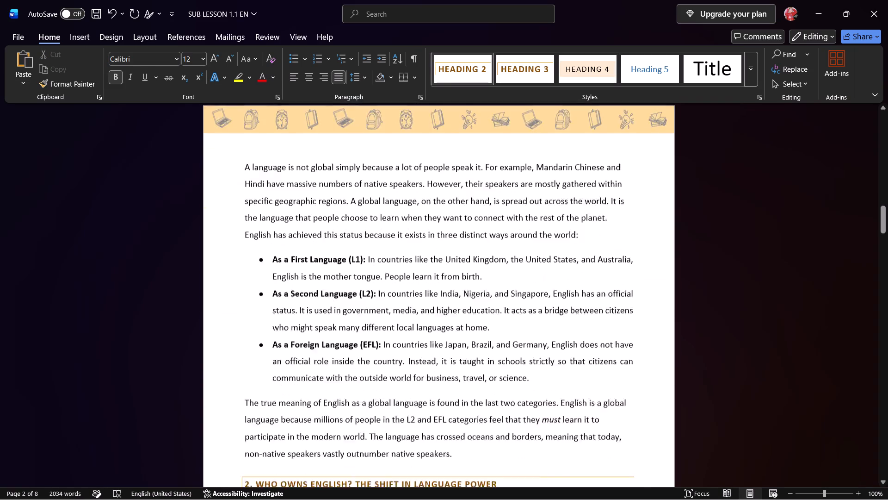
pyautogui.scroll(-5, 328, 321)
pyautogui.hotkey('alt', 'Tab')
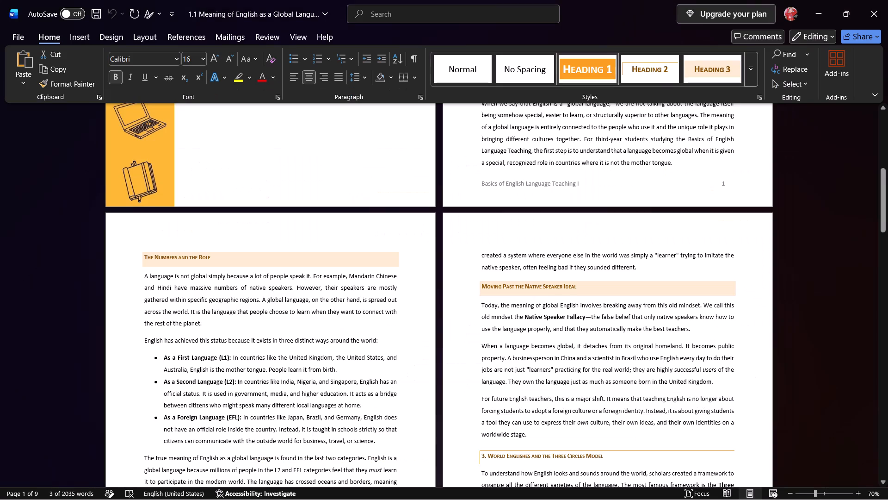
pyautogui.scroll(-4, 328, 321)
pyautogui.hotkey('alt', 'Tab')
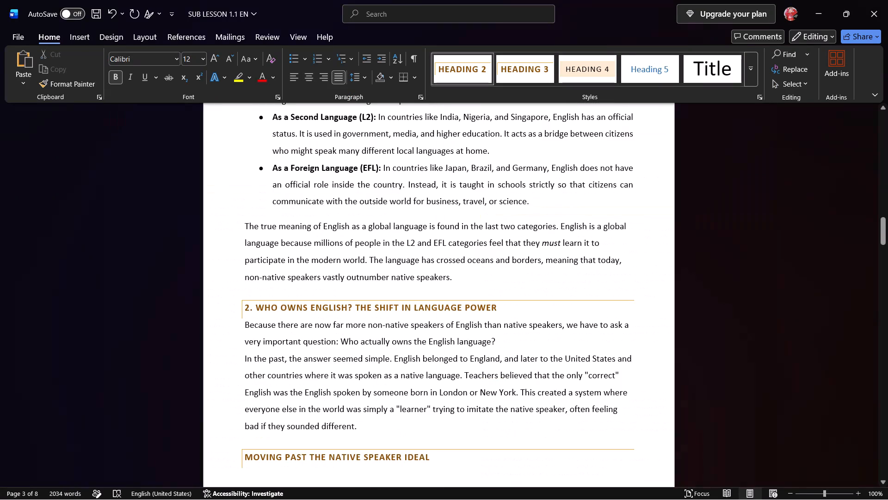
pyautogui.click(253, 310)
pyautogui.press('Delete')
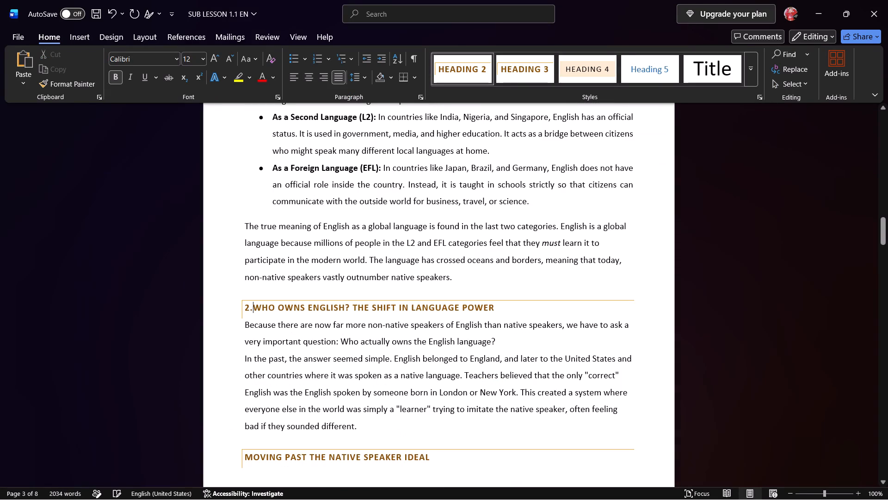
pyautogui.press('BackSpace')
pyautogui.press('BackSpace')
# Apply the Heading 4 style to the subheading MOVING PAST THE NATIVE SPEAKER IDEAL.
pyautogui.click(315, 455)
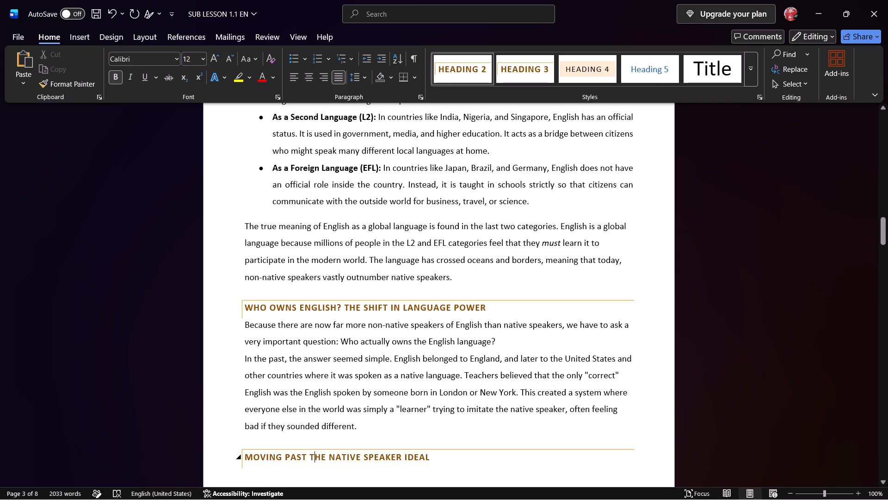
pyautogui.click(609, 69)
# Remove the number prefix "3." from the heading WORLD ENGLISHES AND THE THREE CIRCLES MODEL.
pyautogui.scroll(-5, 496, 321)
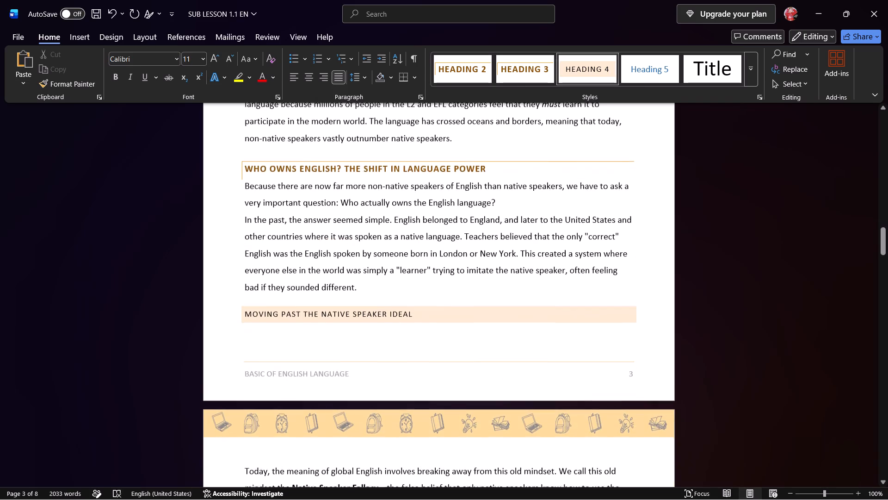
pyautogui.scroll(-17, 493, 329)
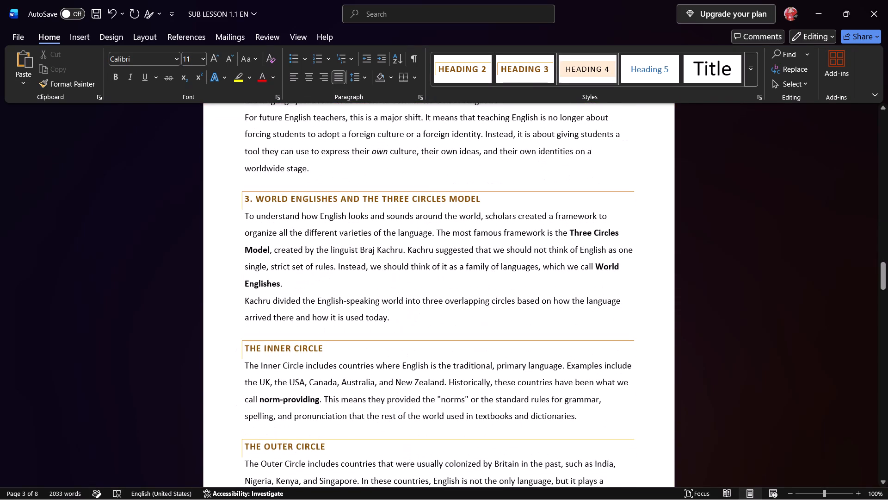
pyautogui.click(255, 200)
pyautogui.press('BackSpace')
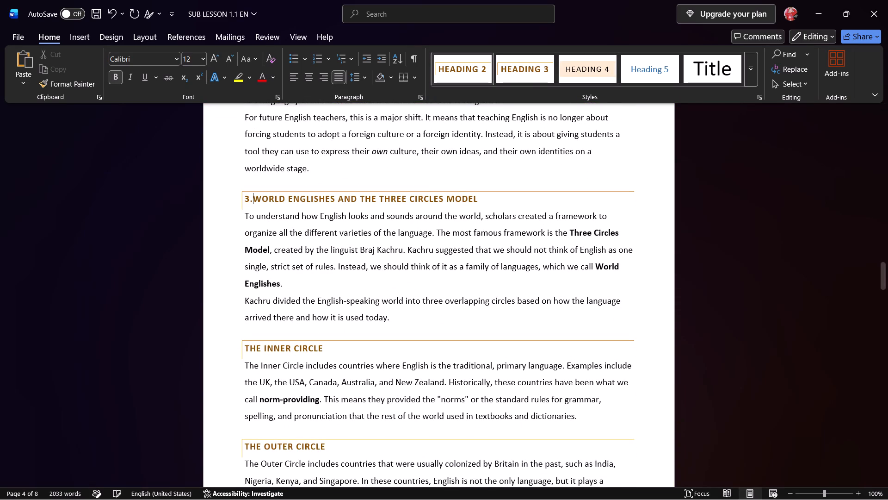
pyautogui.press('BackSpace')
pyautogui.press('BackSpace')
# Apply the Heading 4 style to the subheadings THE INNER CIRCLE, THE OUTER CIRCLE and THE EXPANDING CIRCLE.
pyautogui.click(264, 346)
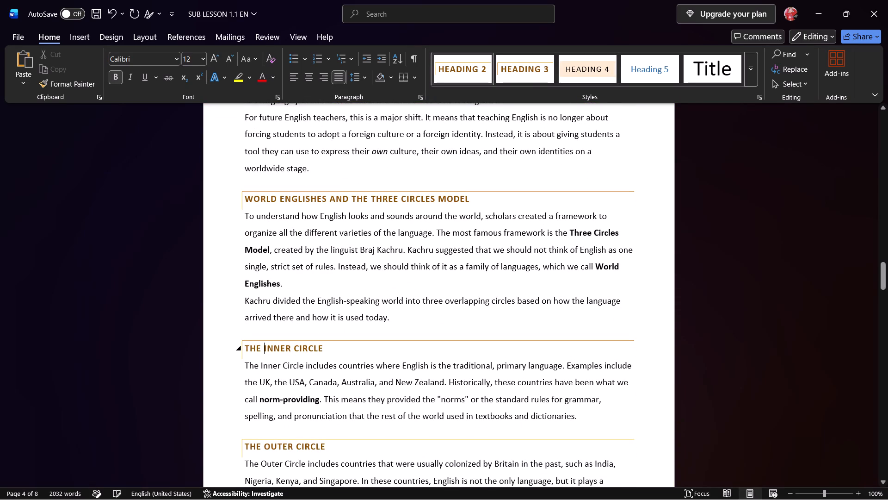
pyautogui.click(567, 77)
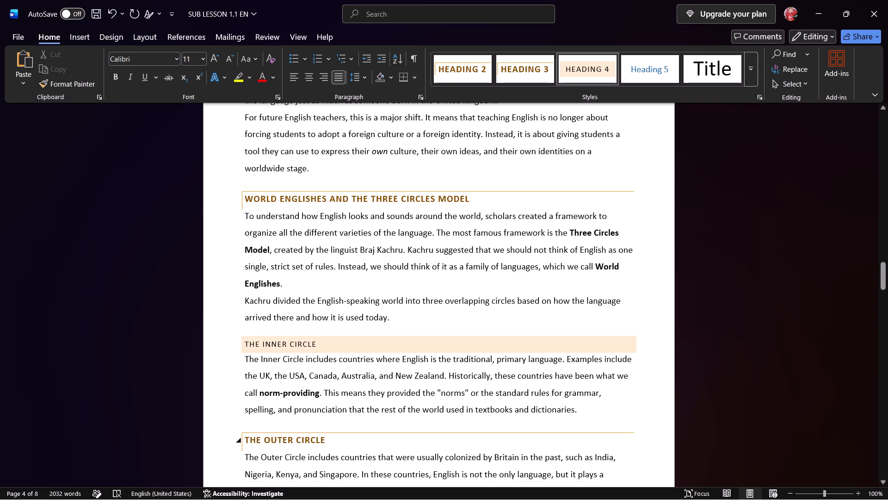
pyautogui.click(300, 437)
pyautogui.click(585, 67)
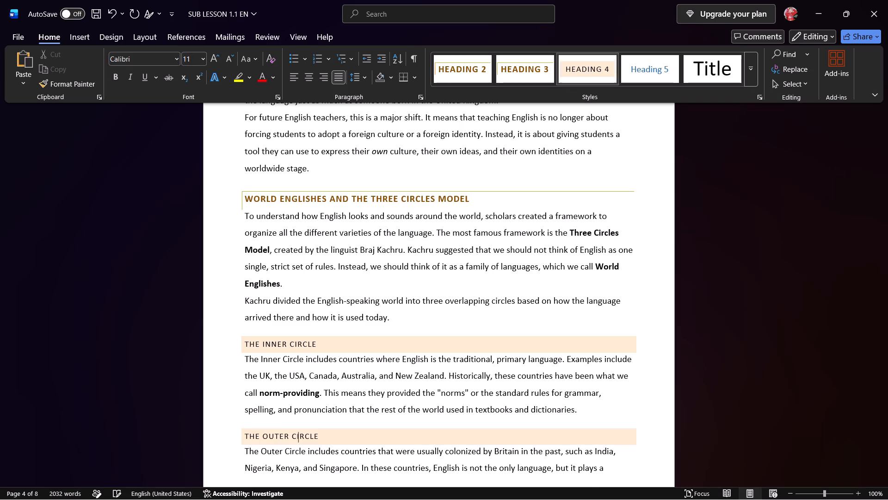
pyautogui.scroll(-17, 457, 311)
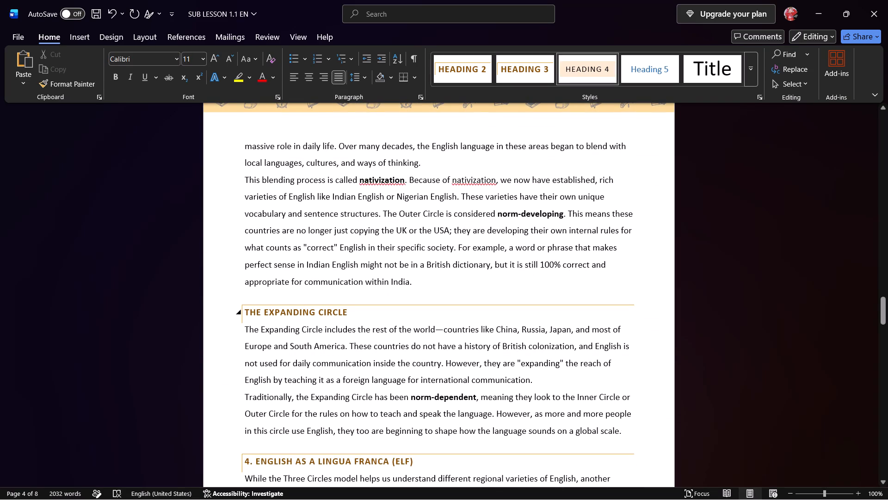
pyautogui.click(323, 314)
pyautogui.click(588, 66)
# Remove the number prefix "4." from the heading ENGLISH AS A LINGUA FRANCA (ELF).
pyautogui.scroll(-5, 462, 284)
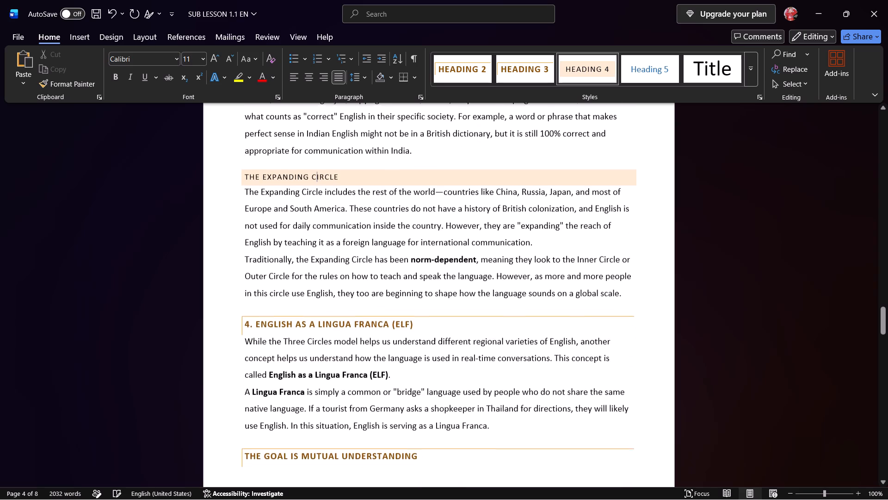
pyautogui.click(351, 312)
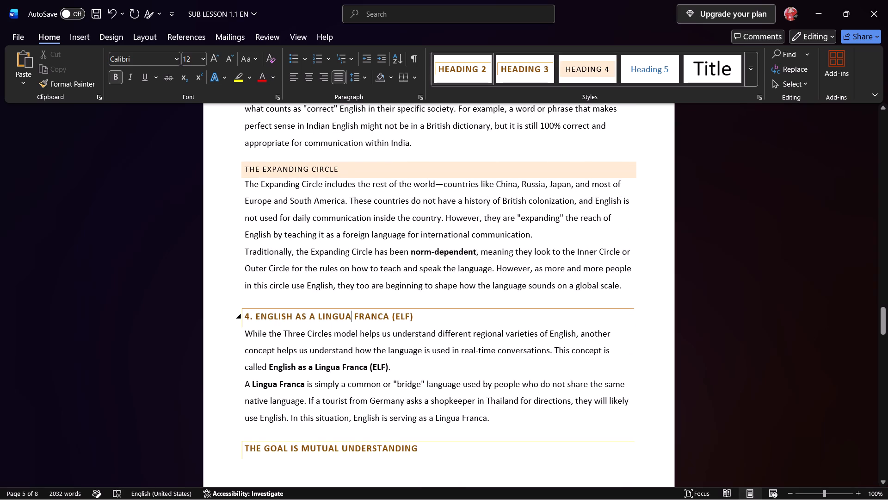
pyautogui.click(256, 314)
pyautogui.press('BackSpace')
pyautogui.press('BackSpace')
pyautogui.press('BackSpace')
# Apply the Heading 4 style to the subheading THE GOAL IS MUTUAL UNDERSTANDING.
pyautogui.click(301, 455)
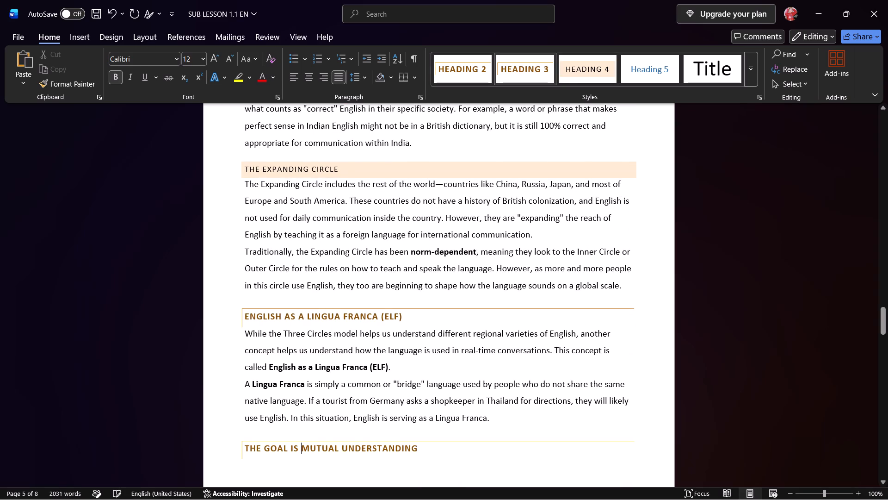
pyautogui.click(591, 68)
# Remove the number prefix "5." from the heading CHANGING THE CLASSROOM: TEACHING GLOBAL ENGLISH.
pyautogui.scroll(-14, 408, 370)
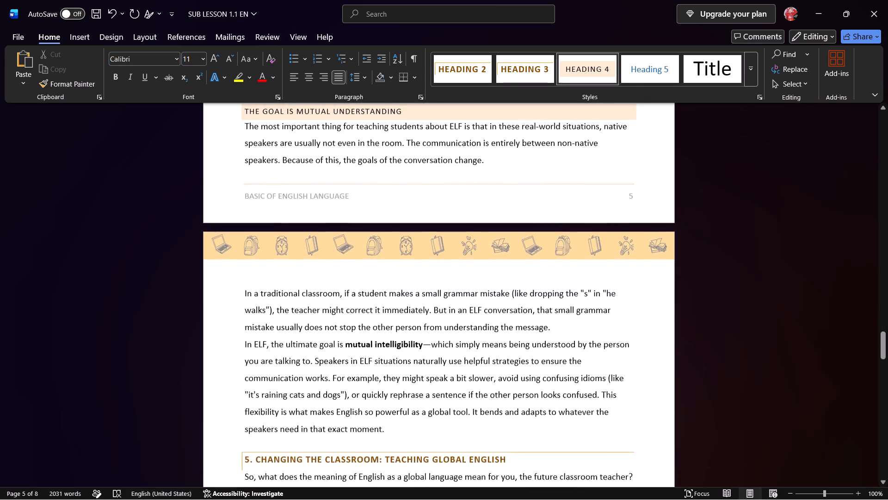
pyautogui.scroll(-3, 407, 370)
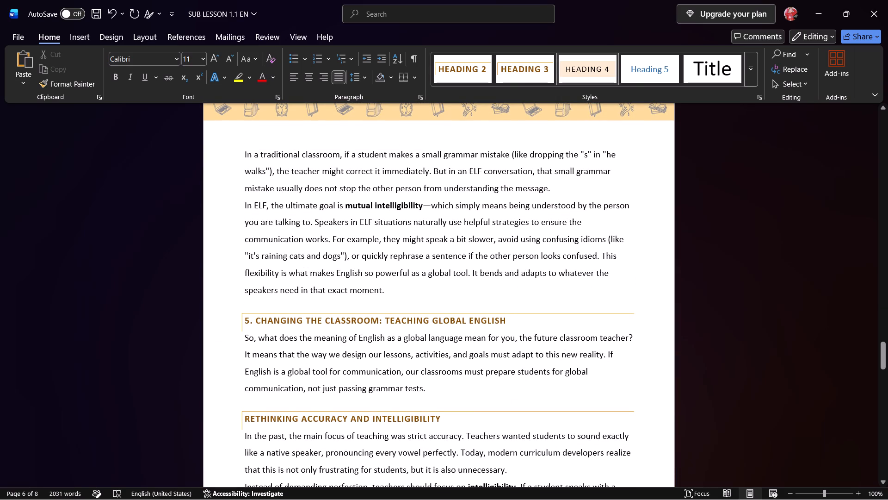
pyautogui.click(254, 319)
pyautogui.press('BackSpace')
pyautogui.press('BackSpace')
pyautogui.press('BackSpace')
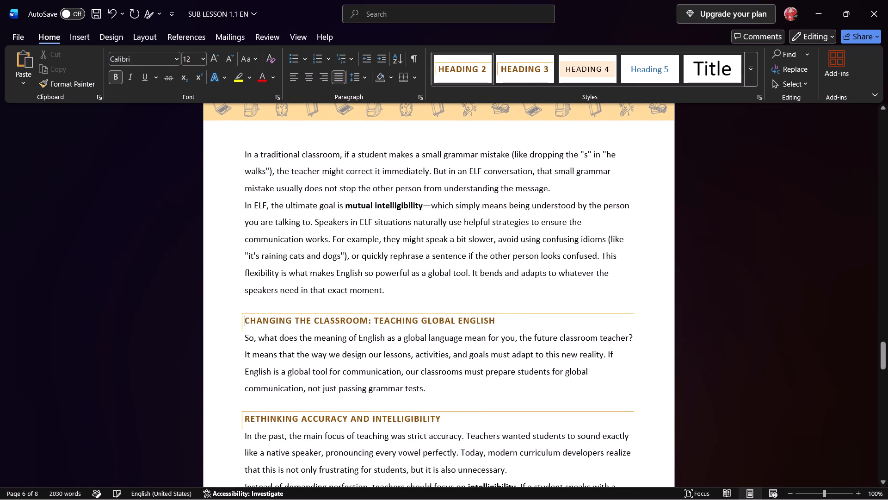
# Apply the Heading 4 style to the subheading RETHINKING ACCURACY AND INTELLIGIBILITY.
pyautogui.click(315, 423)
pyautogui.click(598, 65)
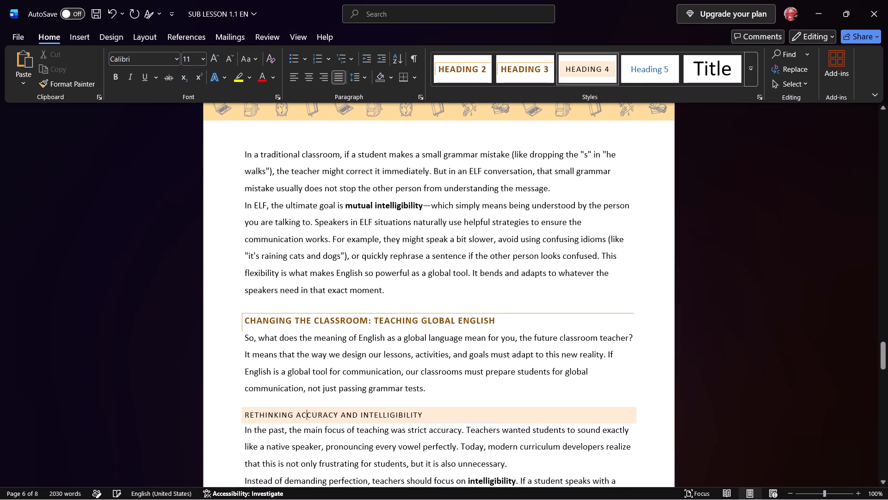
# Compare the heading levels around the classroom comparison table and HANDS-ON AND INTERACTIVE PEDAGOGY with the 1.1 reference document.
pyautogui.scroll(-19, 272, 380)
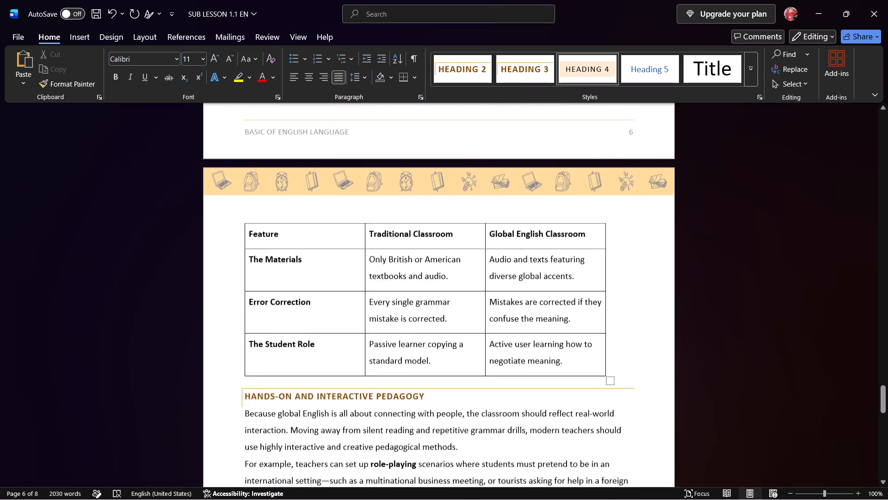
pyautogui.scroll(-7, 272, 380)
pyautogui.scroll(-3, 473, 350)
pyautogui.scroll(3, 411, 369)
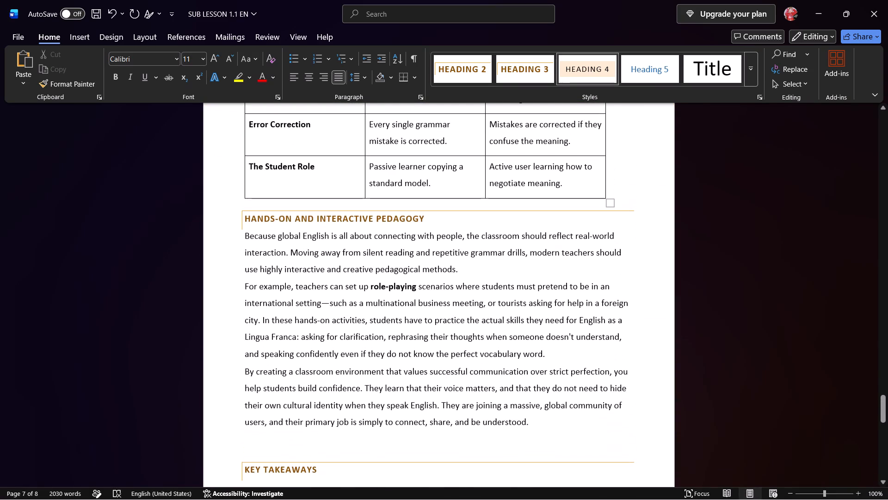
pyautogui.hotkey('alt', 'Tab')
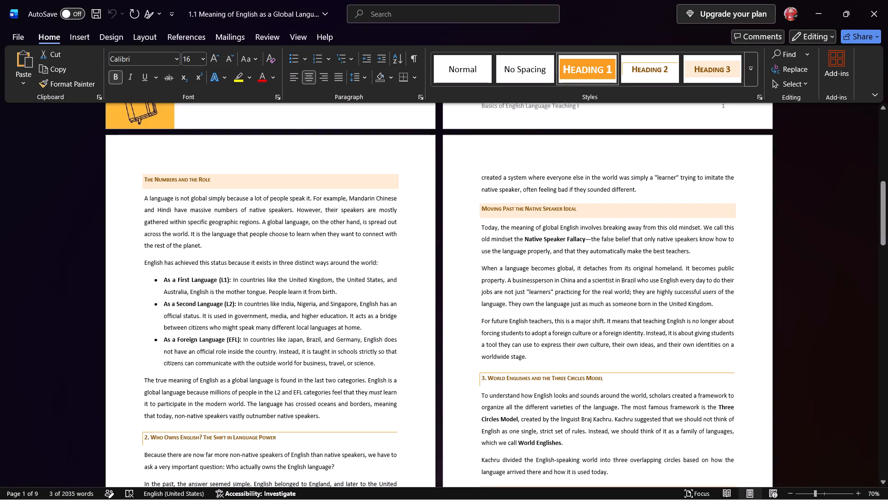
pyautogui.scroll(-19, 407, 362)
pyautogui.scroll(-2, 407, 361)
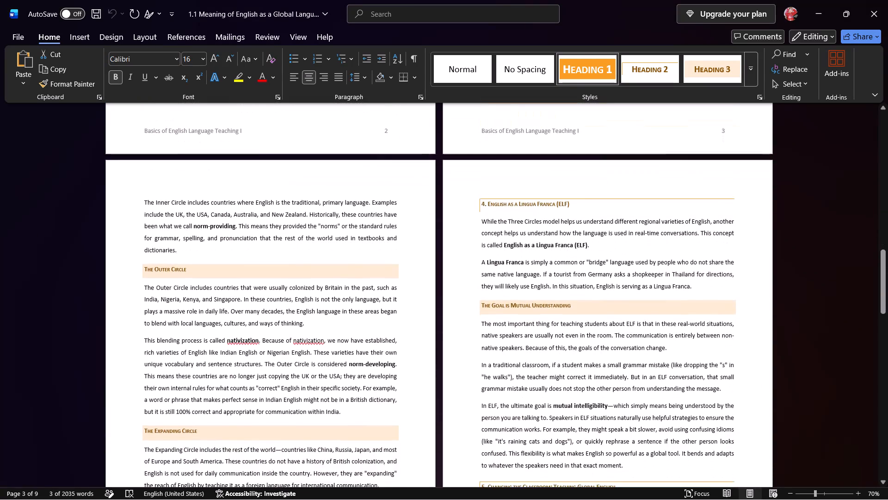
pyautogui.scroll(-17, 407, 361)
pyautogui.scroll(-7, 407, 361)
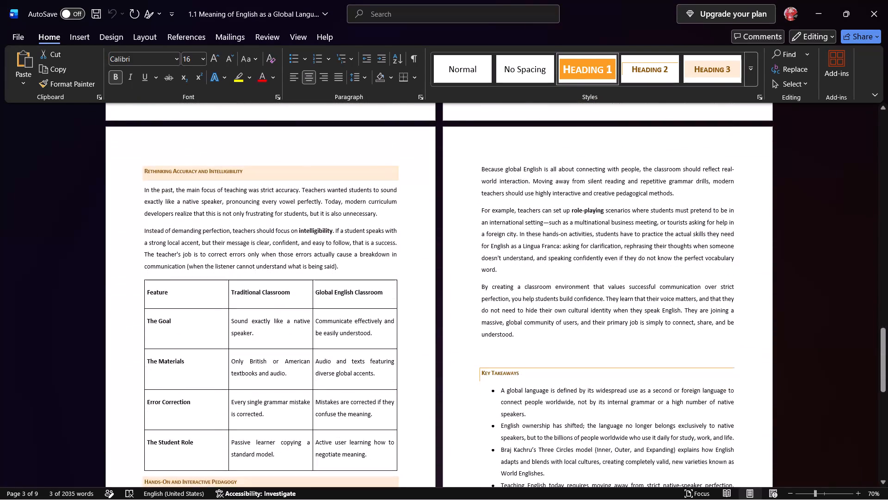
pyautogui.scroll(-4, 407, 361)
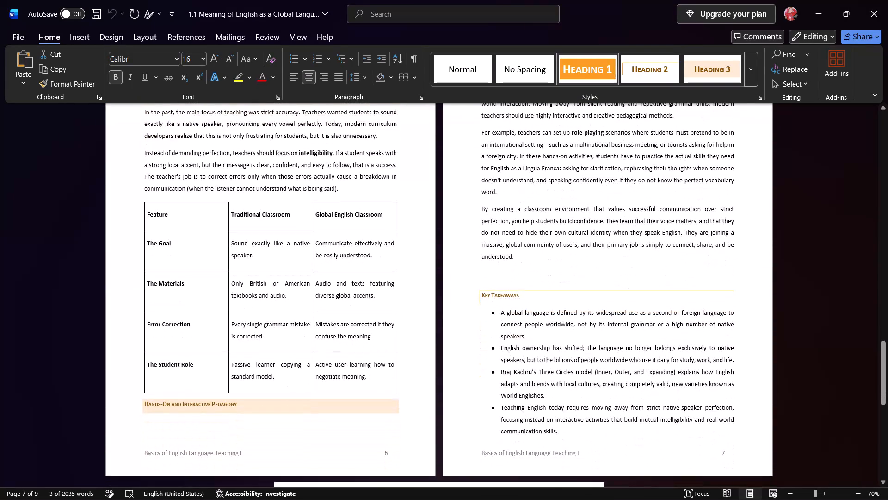
pyautogui.scroll(1, 407, 361)
pyautogui.hotkey('alt', 'Tab')
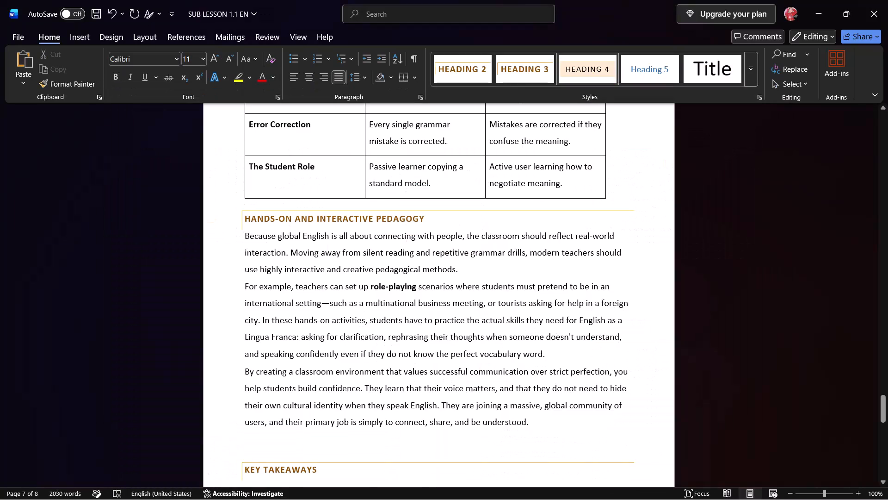
# Apply the Heading 4 style to the subheading HANDS-ON AND INTERACTIVE PEDAGOGY below the comparison table.
pyautogui.click(389, 217)
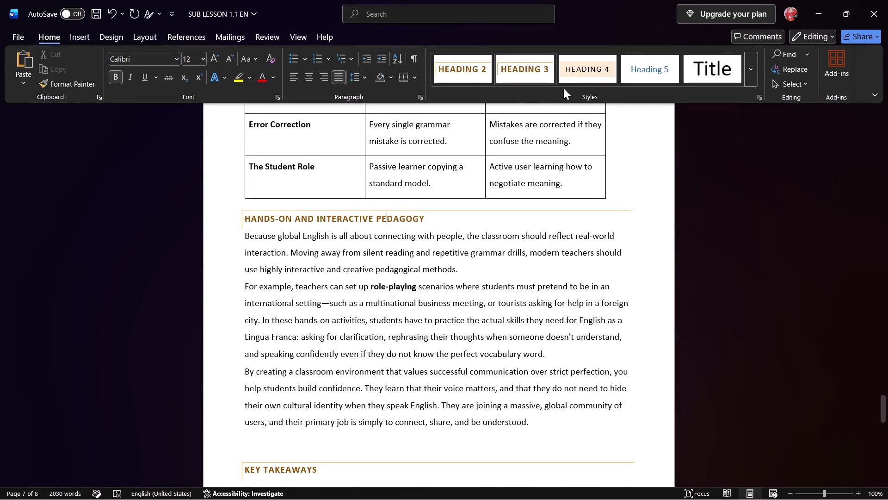
pyautogui.click(573, 75)
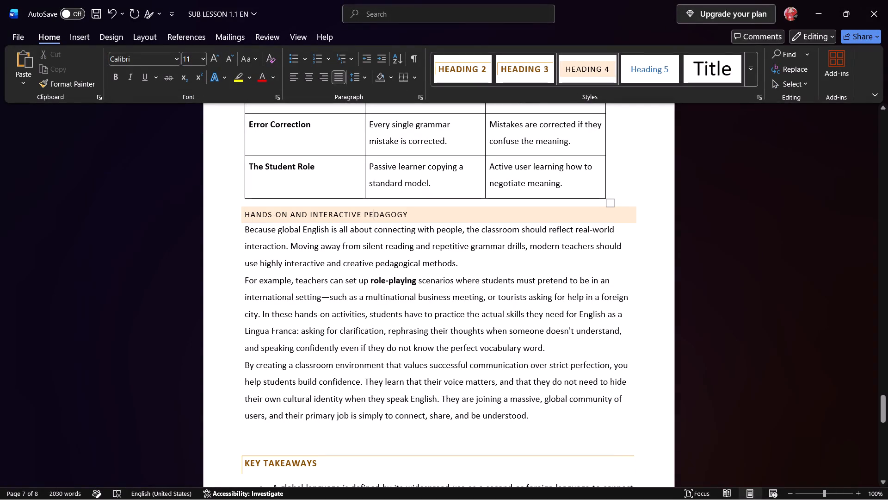
# Set the line spacing of the whole SUB LESSON 1.1 EN document to 1.5.
pyautogui.click(249, 435)
pyautogui.scroll(-10, 271, 425)
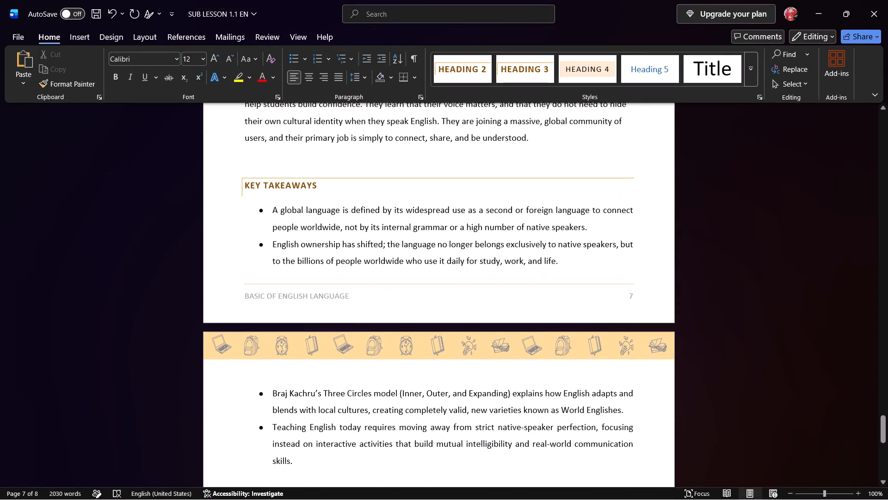
pyautogui.scroll(6, 304, 368)
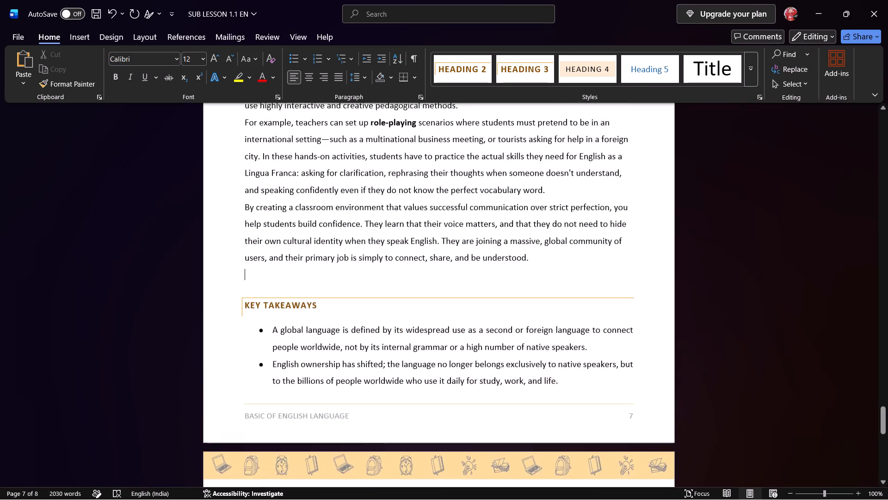
pyautogui.scroll(2, 304, 368)
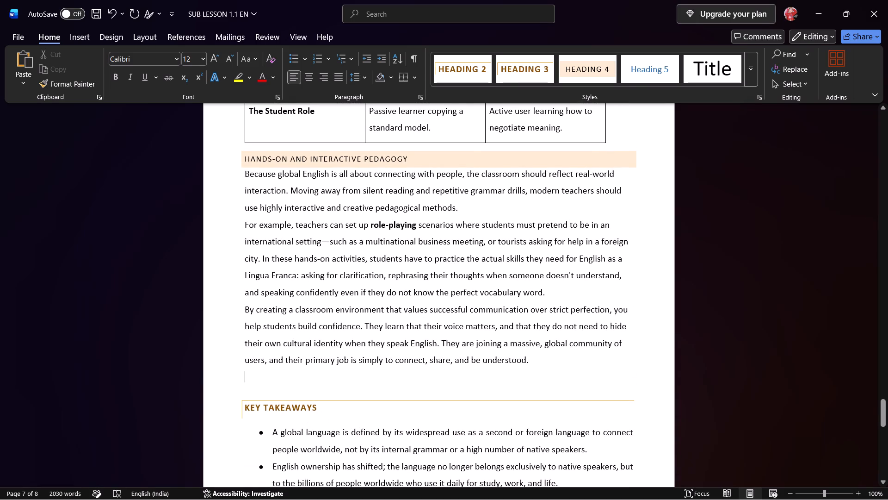
pyautogui.hotkey('ctrl', 'a')
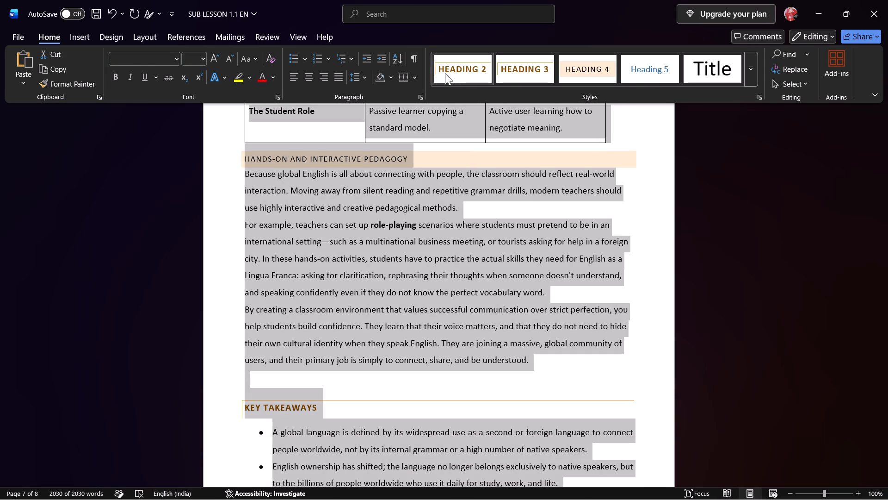
pyautogui.click(362, 77)
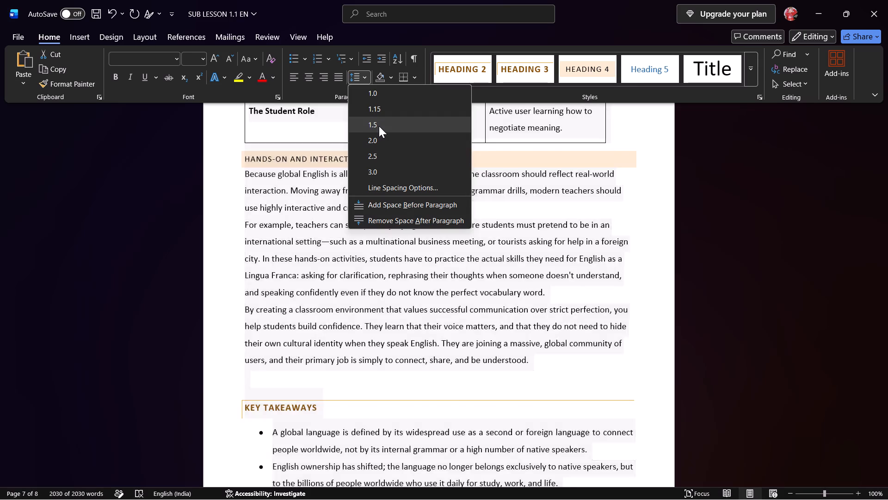
pyautogui.click(379, 126)
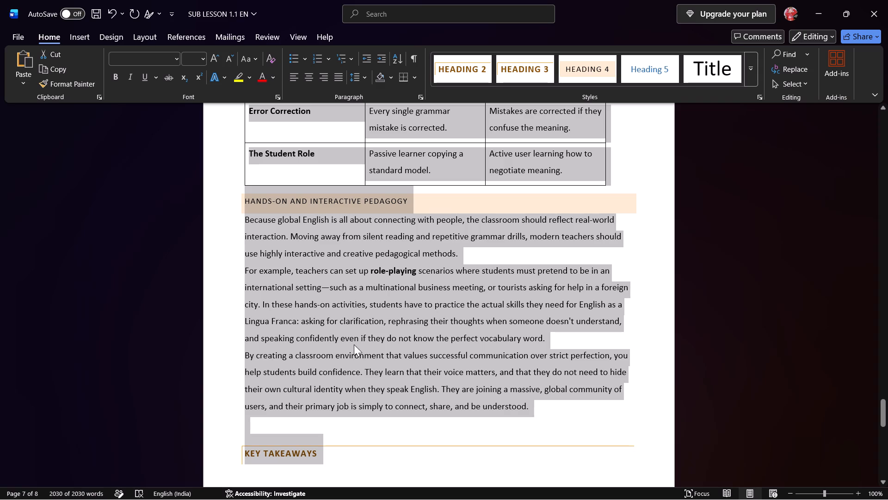
# Decrease the indent of all the bullet points under CHAPTER OBJECTIVES by one level.
pyautogui.click(307, 447)
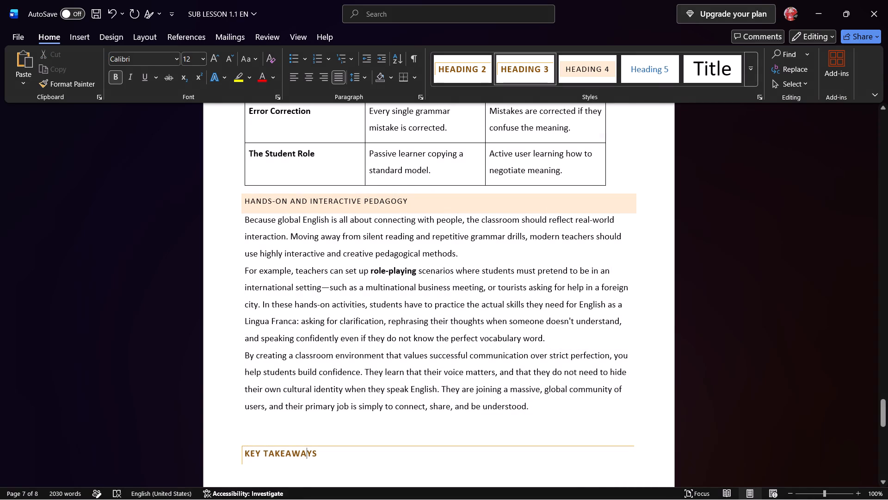
pyautogui.keyDown('ctrl'); pyautogui.scroll(-3, 359, 401); pyautogui.keyUp('ctrl')
pyautogui.scroll(14, 359, 401)
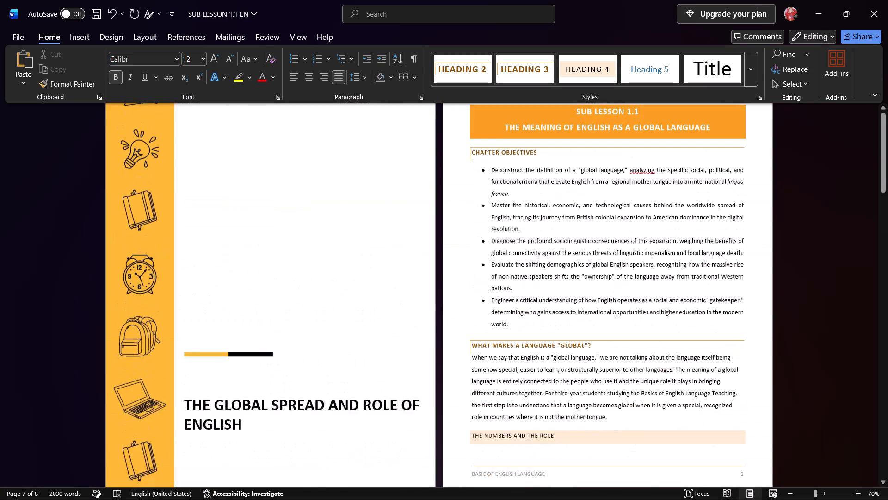
pyautogui.moveTo(527, 368); pyautogui.dragTo(461, 252)
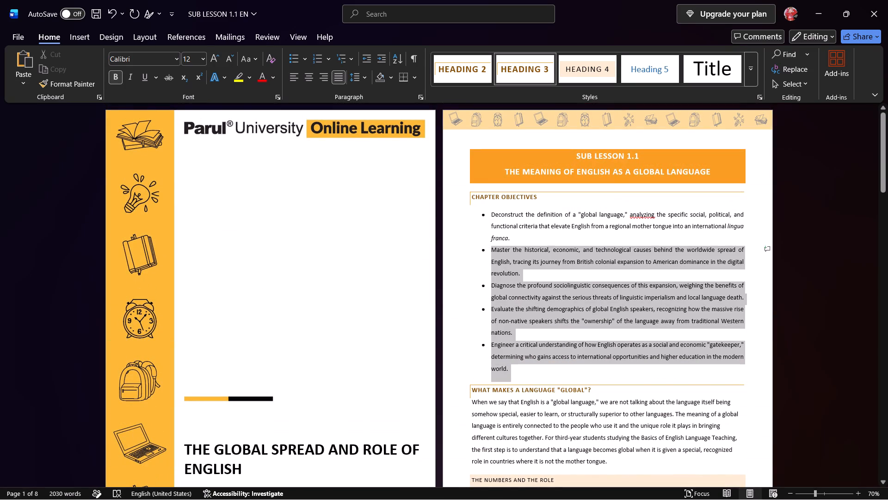
pyautogui.moveTo(461, 252); pyautogui.dragTo(462, 209)
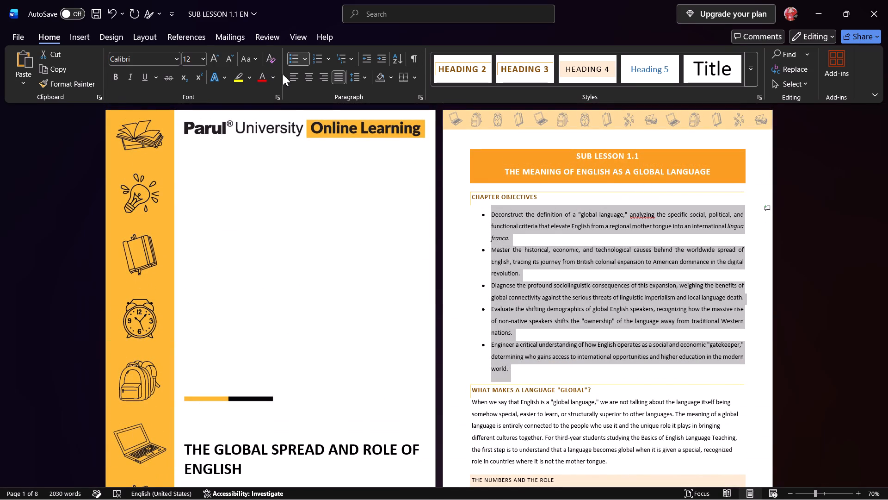
pyautogui.click(365, 57)
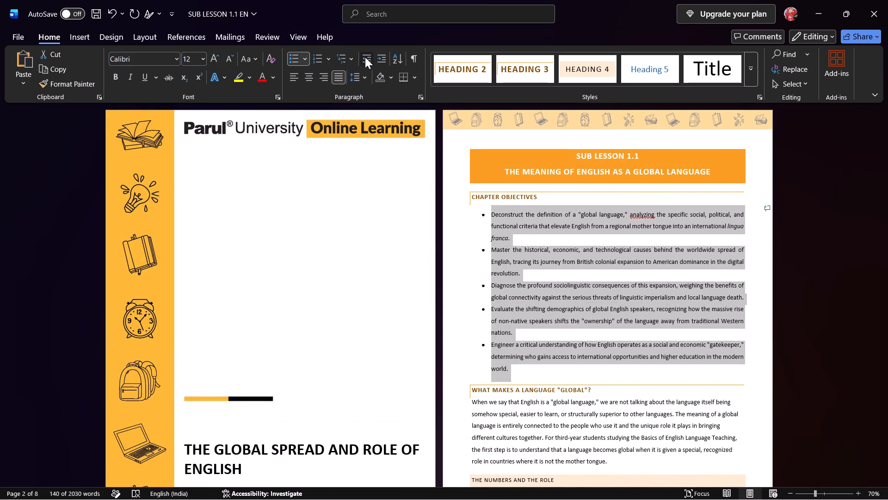
pyautogui.click(522, 350)
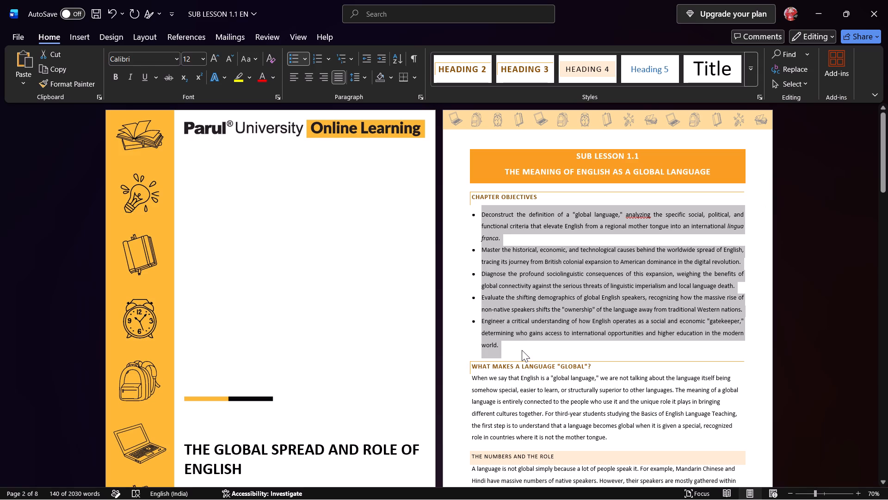
# Delete the text box containing the title THE GLOBAL SPREAD AND ROLE OF ENGLISH from the cover page.
pyautogui.scroll(-3, 522, 350)
pyautogui.click(227, 412)
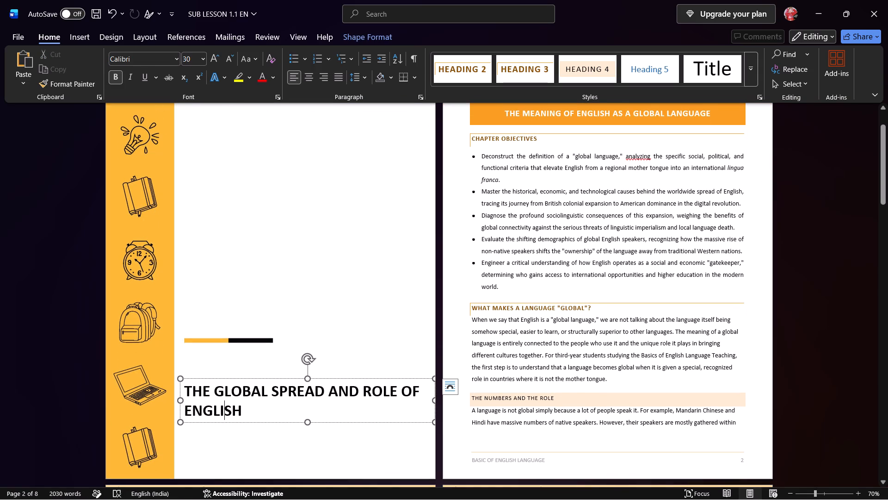
pyautogui.click(257, 422)
pyautogui.press('Delete')
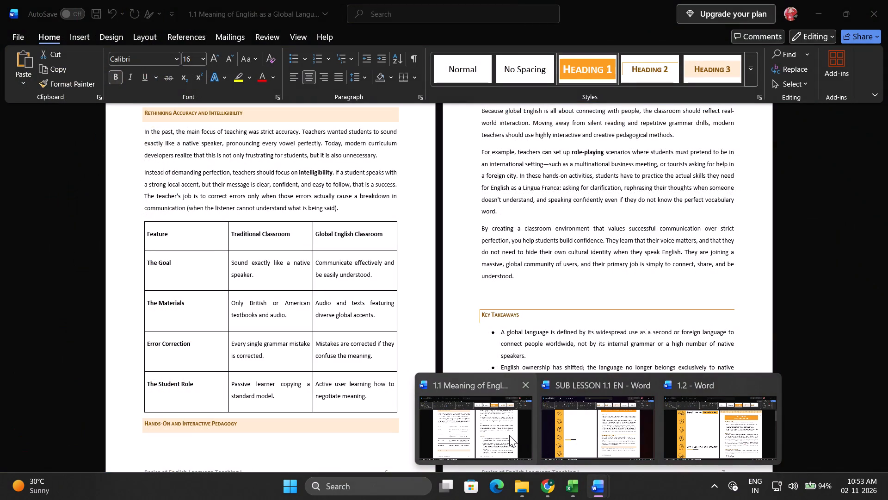
# Copy the cover title text box The Global Spread and Role of English from the 1.1 Meaning of English document into SUB LESSON 1.1 EN.
pyautogui.click(509, 435)
pyautogui.scroll(20, 464, 383)
pyautogui.scroll(19, 464, 383)
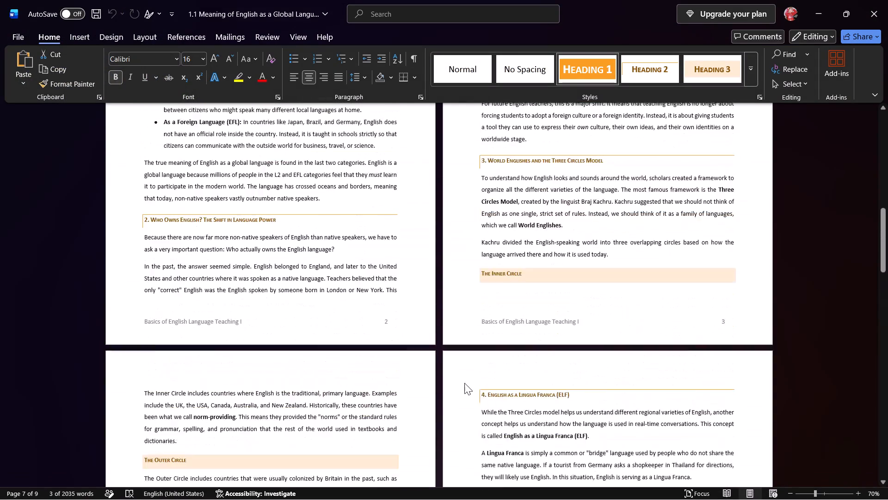
pyautogui.scroll(20, 464, 383)
pyautogui.scroll(9, 464, 383)
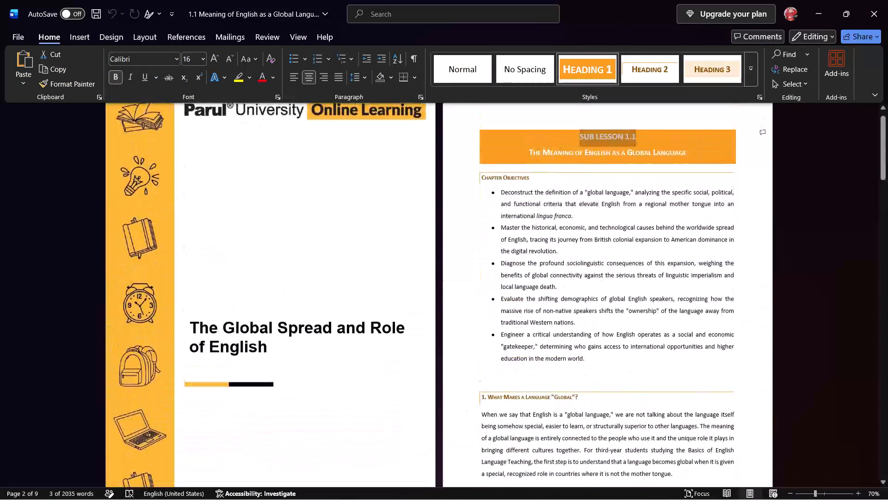
pyautogui.click(250, 342)
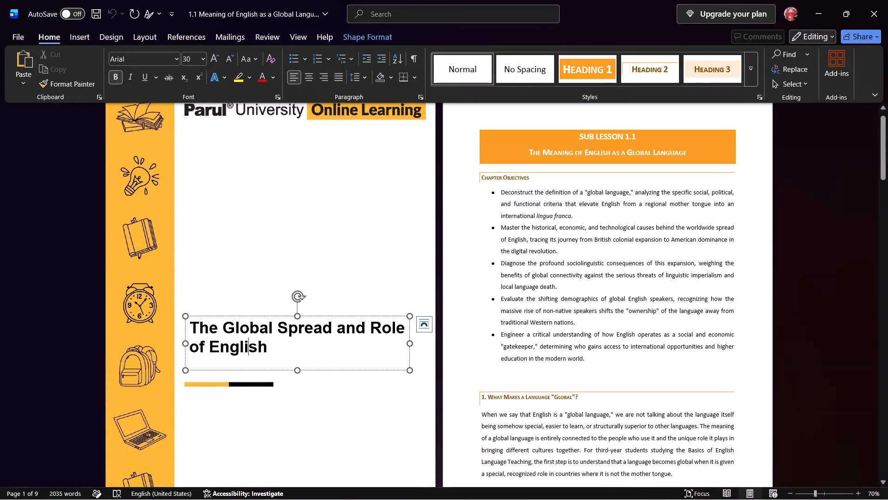
pyautogui.click(266, 370)
pyautogui.hotkey('ctrl', 'c')
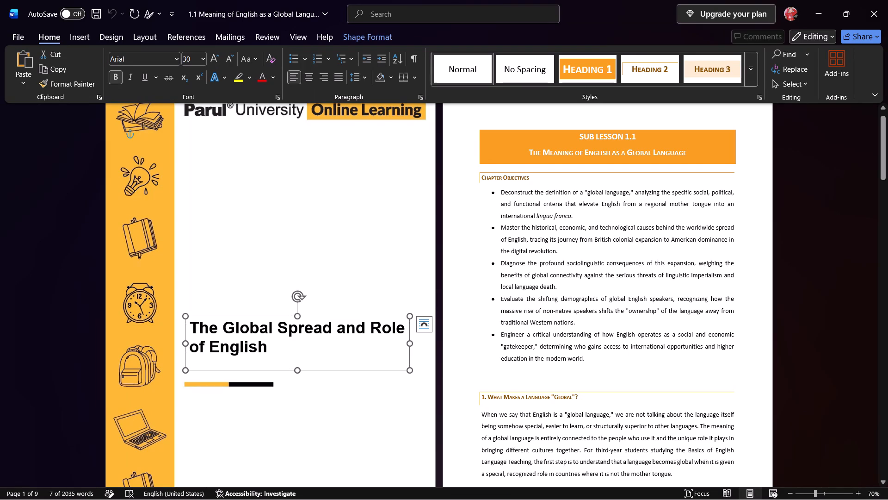
pyautogui.hotkey('alt', 'Tab')
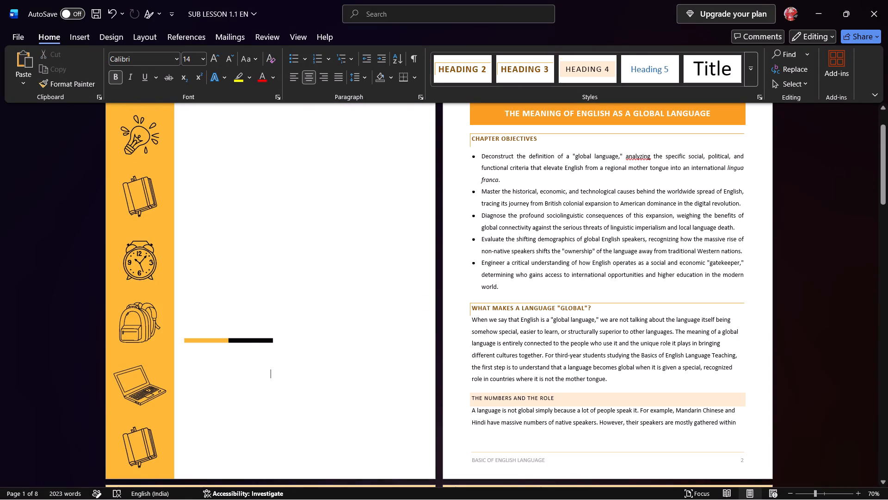
pyautogui.hotkey('ctrl', 'v')
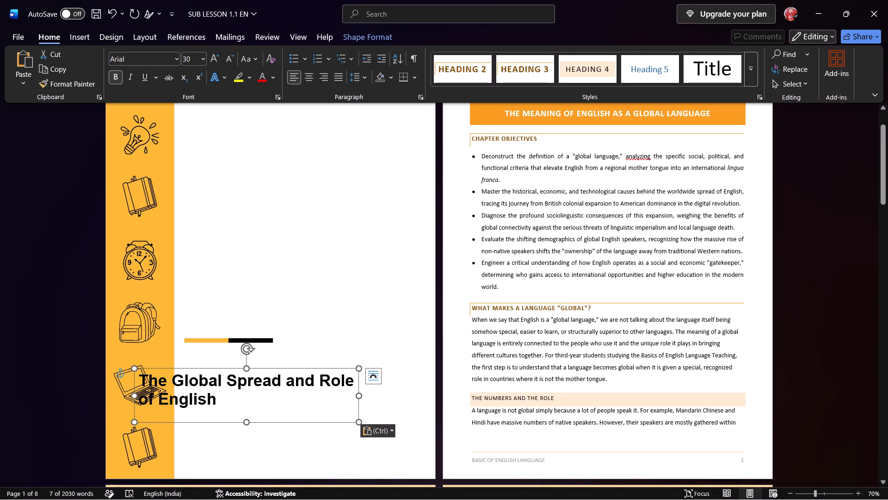
# Move the pasted title text box on the cover page so its text sits just above the yellow and black bar.
pyautogui.moveTo(226, 369); pyautogui.dragTo(274, 291)
pyautogui.click(261, 337)
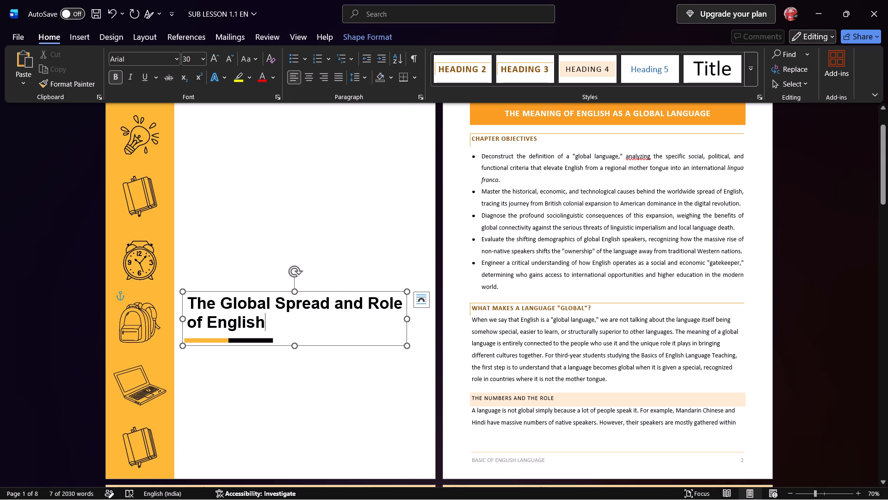
pyautogui.click(256, 340)
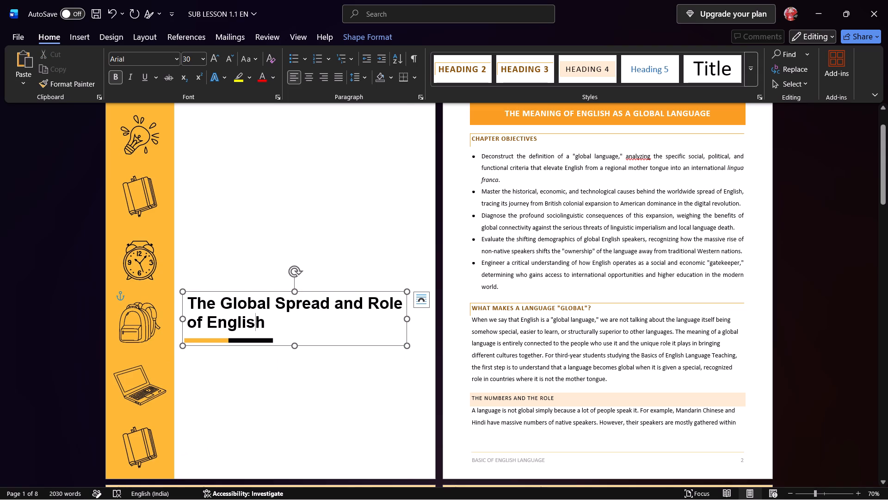
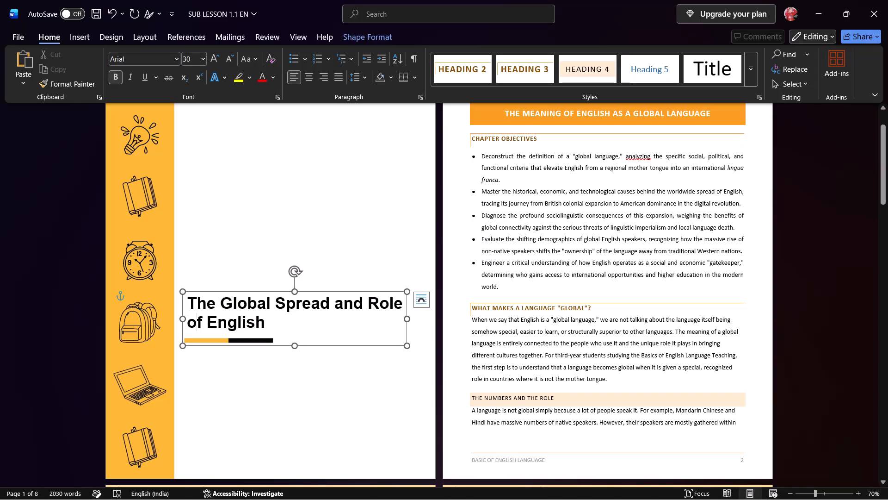
# Shorten the cover title text box so its lower edge sits just below the title, above the yellow and black bar.
pyautogui.moveTo(295, 346); pyautogui.dragTo(294, 330)
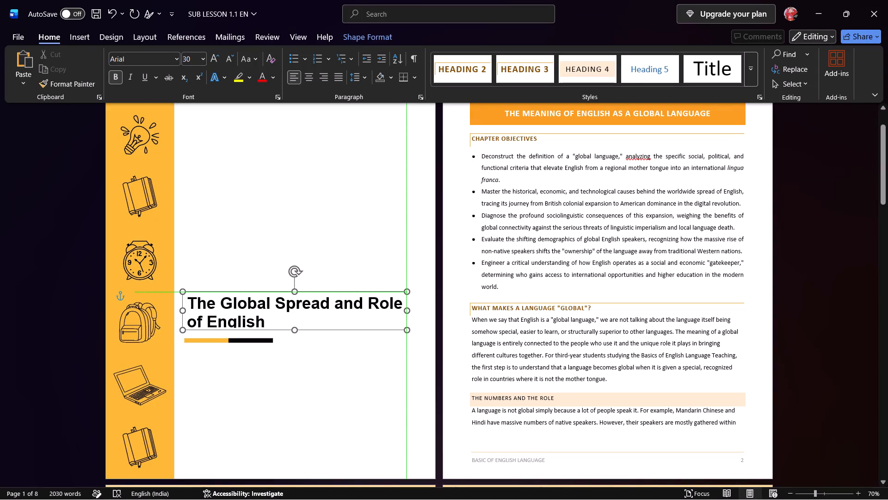
pyautogui.moveTo(294, 330); pyautogui.dragTo(297, 336)
pyautogui.moveTo(294, 328); pyautogui.dragTo(173, 304)
# Check the cover title layout in the 1.2 document and set the SUB LESSON 1.1 EN cover title's line spacing to 1.0.
pyautogui.hotkey('alt', 'Tab')
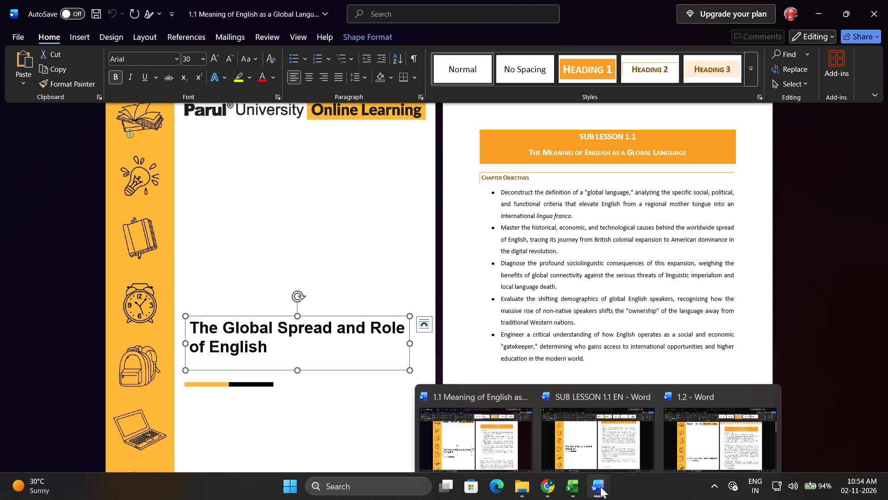
pyautogui.click(706, 431)
pyautogui.click(347, 396)
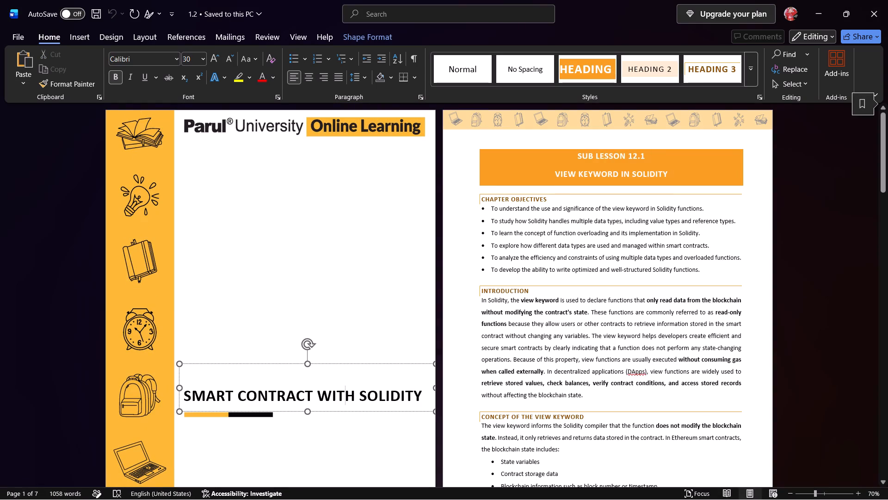
pyautogui.hotkey('alt', 'Tab')
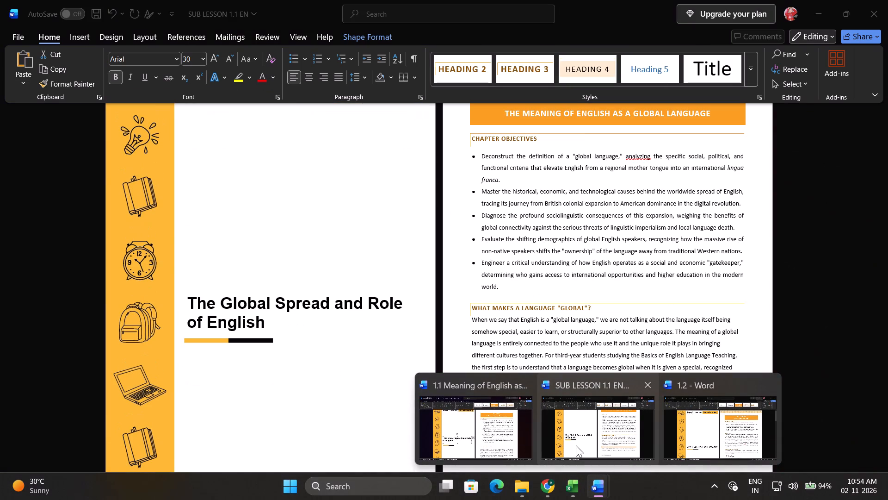
pyautogui.click(576, 445)
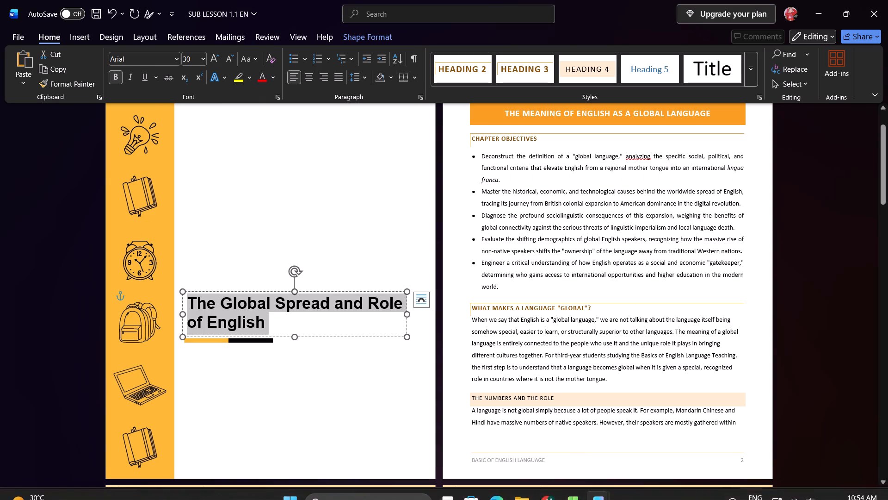
pyautogui.click(360, 73)
pyautogui.click(374, 92)
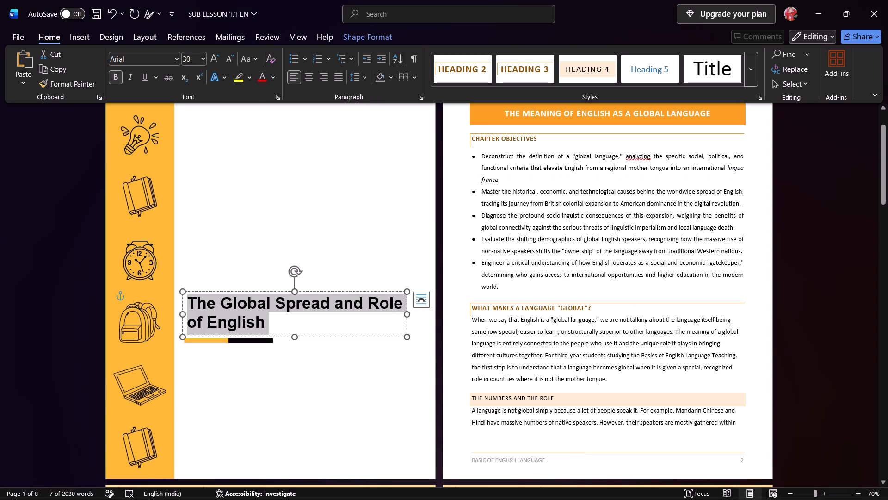
# Trim the cover title box's height and move it down so the title rests directly above the yellow and black bar.
pyautogui.moveTo(295, 336); pyautogui.dragTo(296, 332)
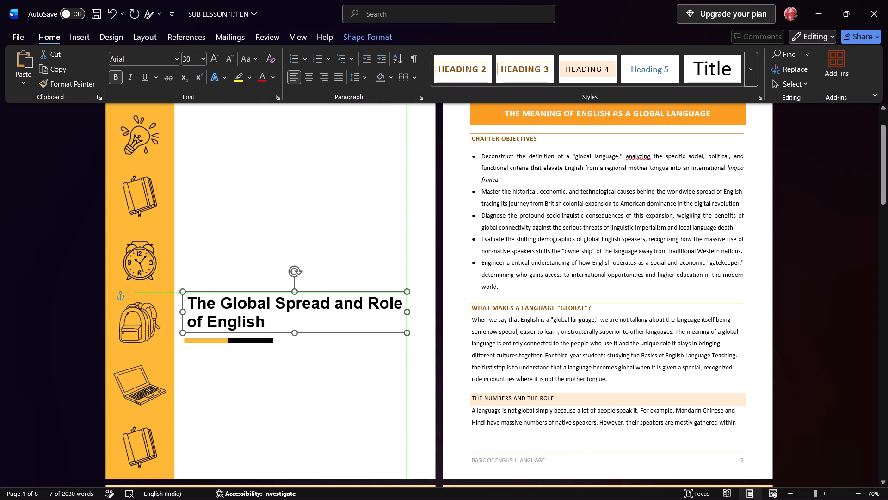
pyautogui.moveTo(296, 332); pyautogui.dragTo(294, 331)
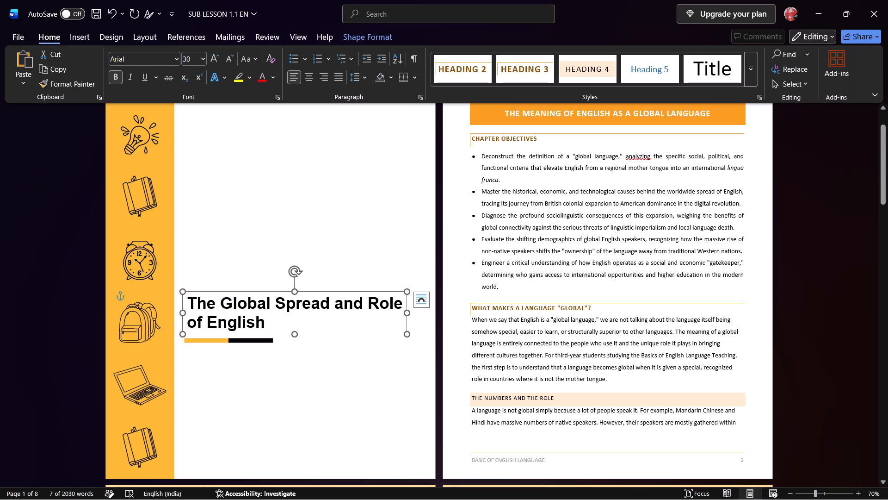
pyautogui.moveTo(263, 292); pyautogui.dragTo(264, 300)
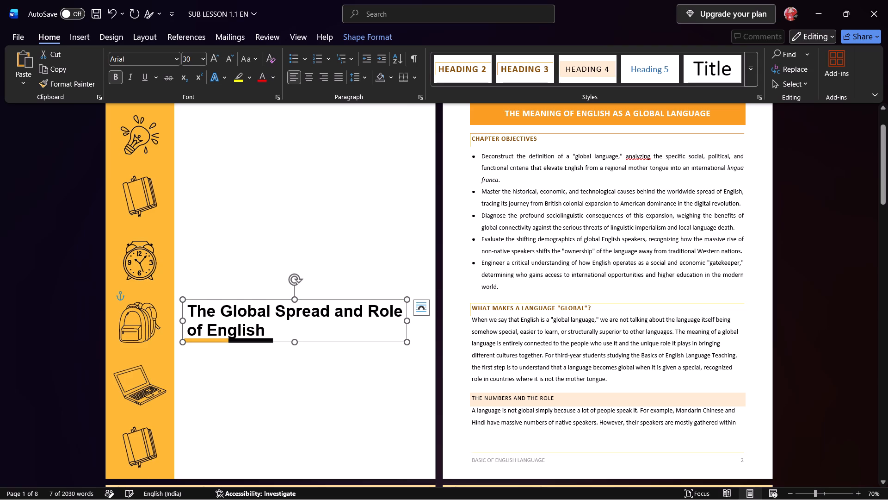
pyautogui.click(263, 299)
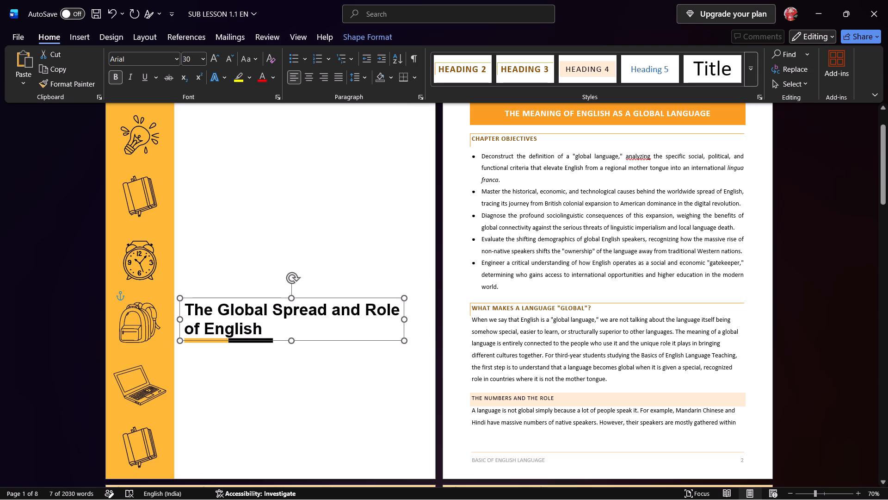
pyautogui.tripleClick(249, 315)
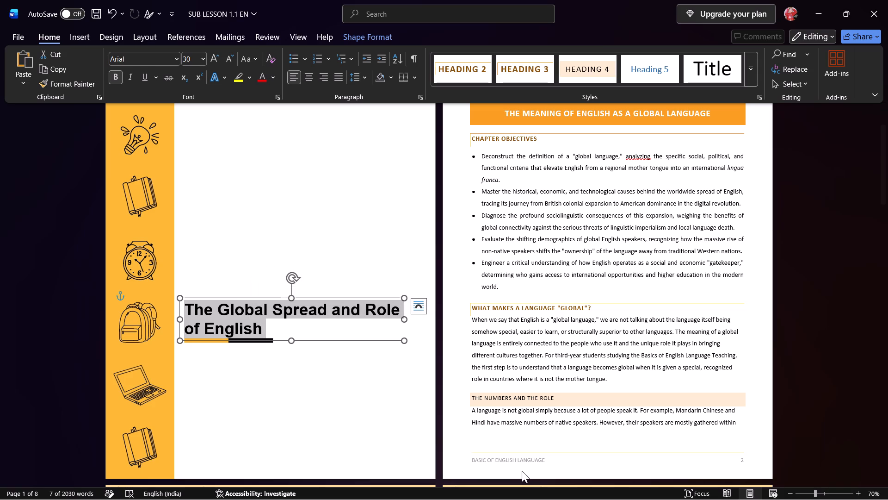
pyautogui.click(328, 382)
pyautogui.click(345, 324)
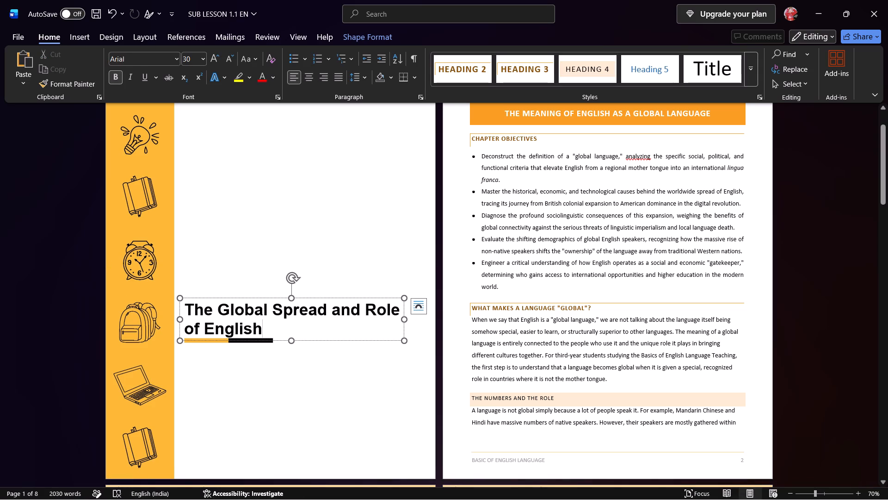
# Widen the cover title box to almost the page's right edge and nudge it so the text aligns with the bar's left end.
pyautogui.moveTo(402, 319); pyautogui.dragTo(432, 319)
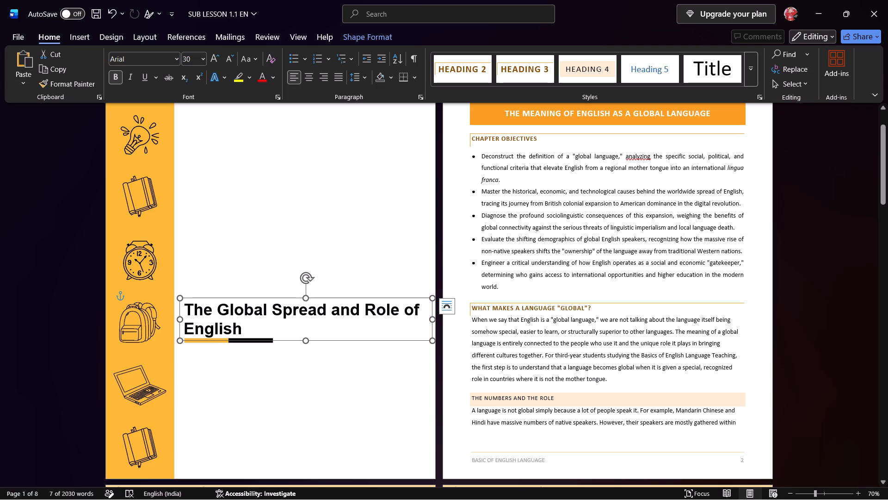
pyautogui.tripleClick(228, 319)
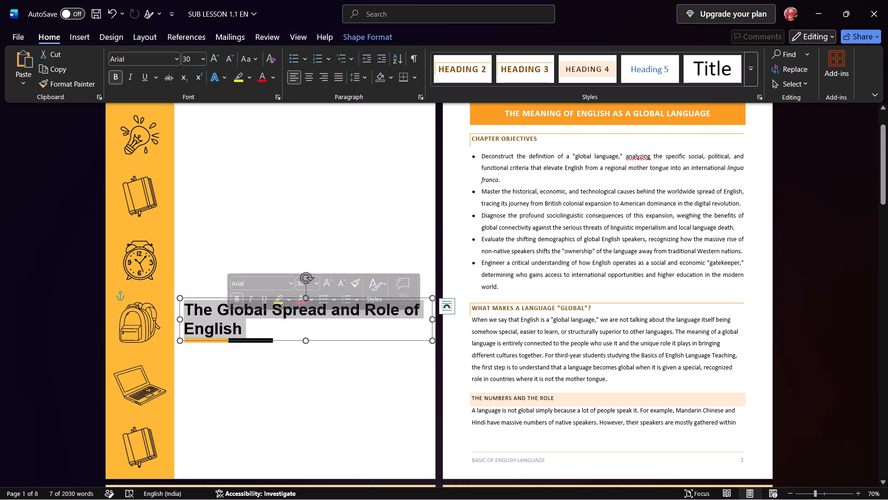
pyautogui.click(227, 342)
pyautogui.press('Right')
pyautogui.press('Right')
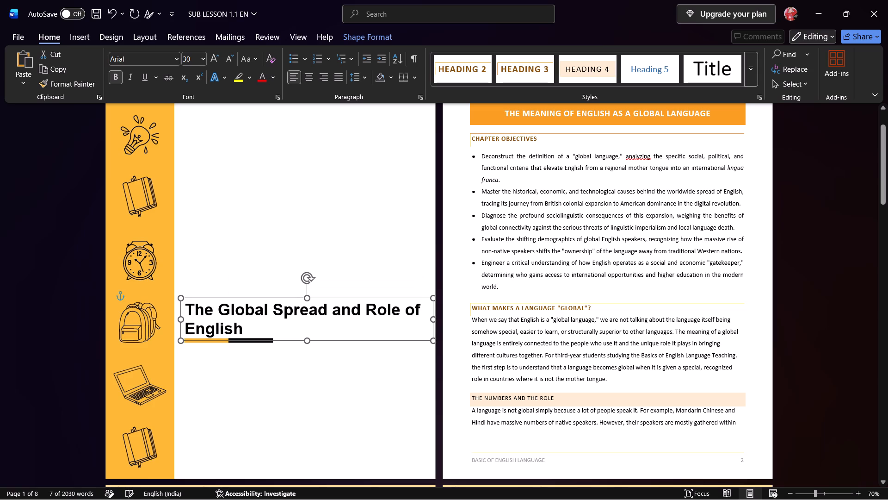
pyautogui.tripleClick(222, 330)
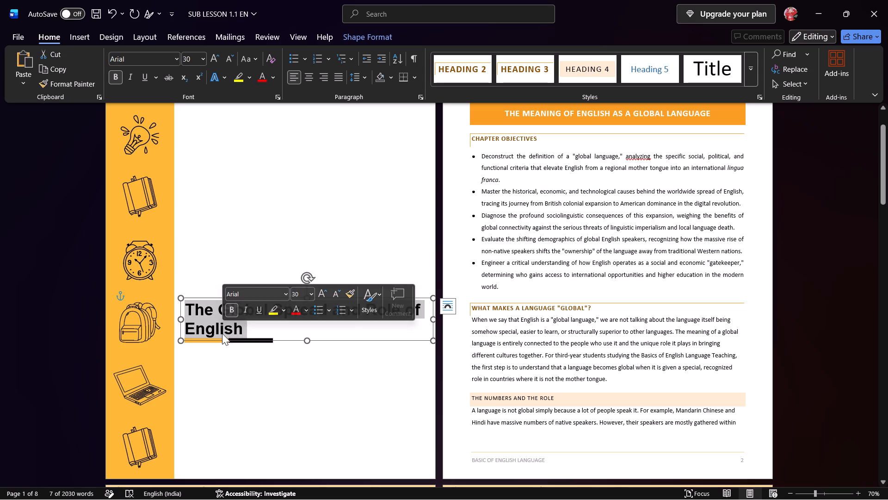
pyautogui.click(222, 342)
pyautogui.press('Left')
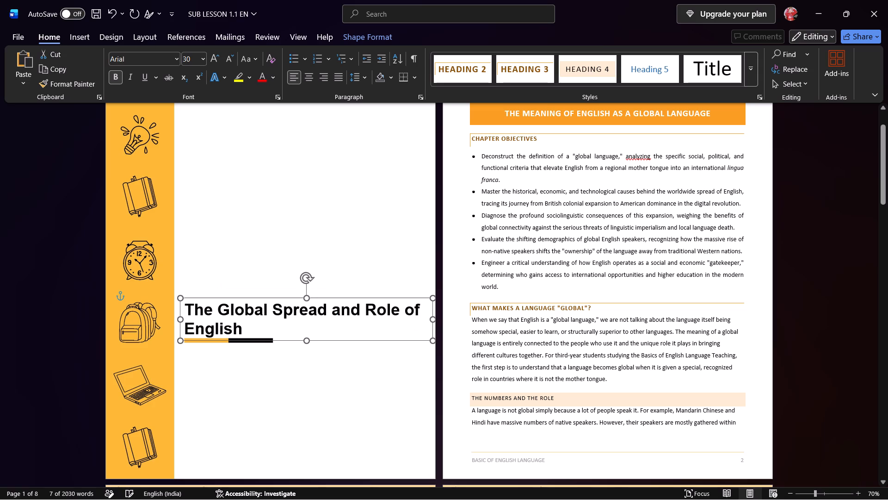
pyautogui.click(803, 311)
# Review the pages of SUB LESSON 1.1 EN through to KEY TAKEAWAYS, checking the paragraph spacing, alignment and tables.
pyautogui.scroll(6, 606, 300)
pyautogui.scroll(-15, 606, 300)
pyautogui.scroll(-7, 606, 300)
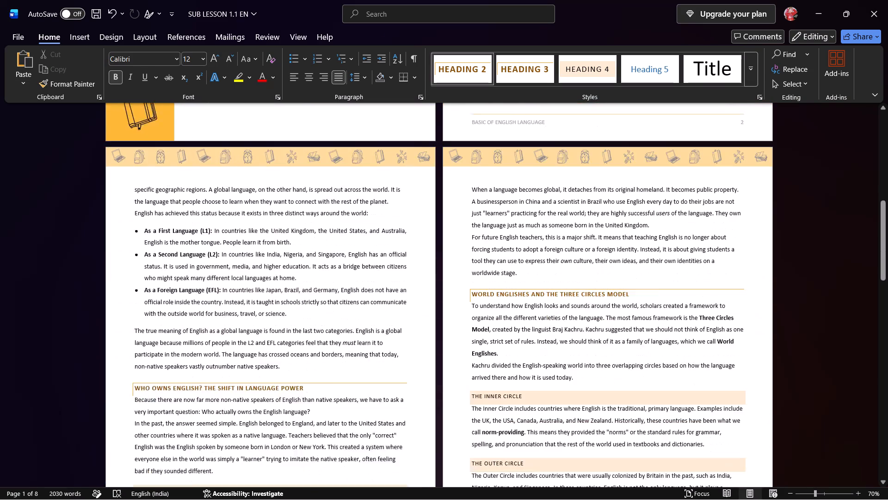
pyautogui.scroll(-13, 606, 300)
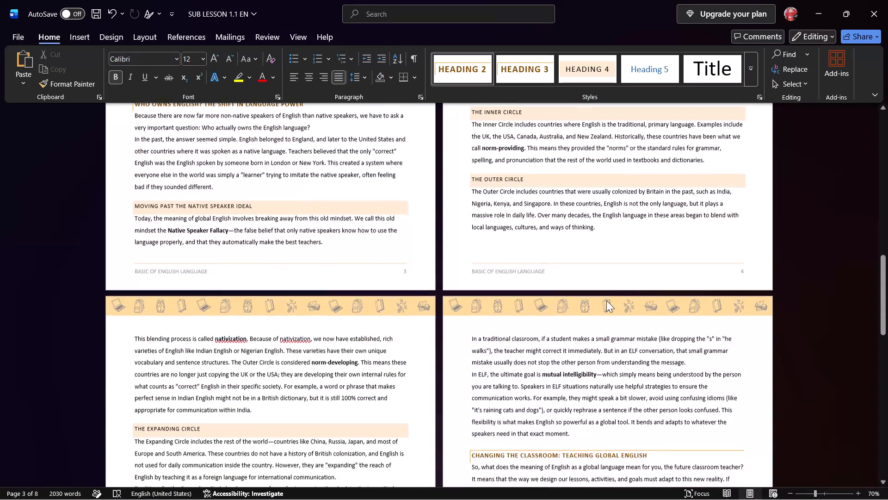
pyautogui.scroll(-14, 606, 300)
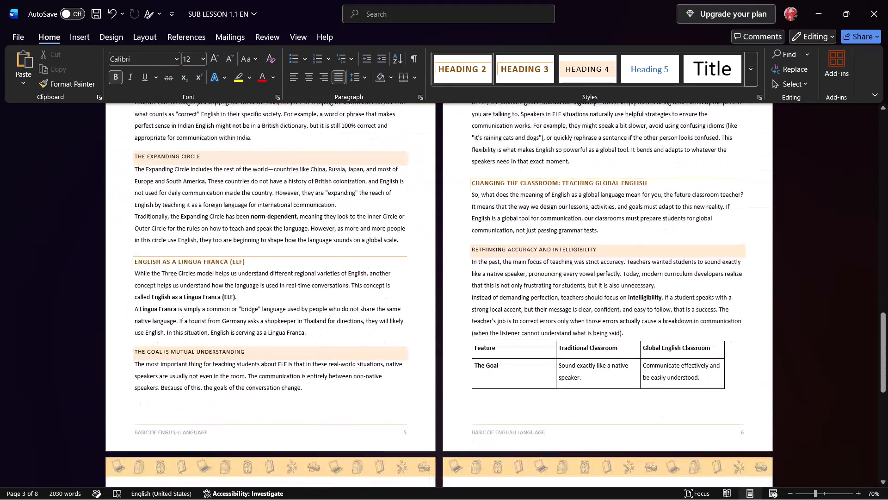
pyautogui.scroll(-20, 606, 300)
pyautogui.scroll(-3, 606, 300)
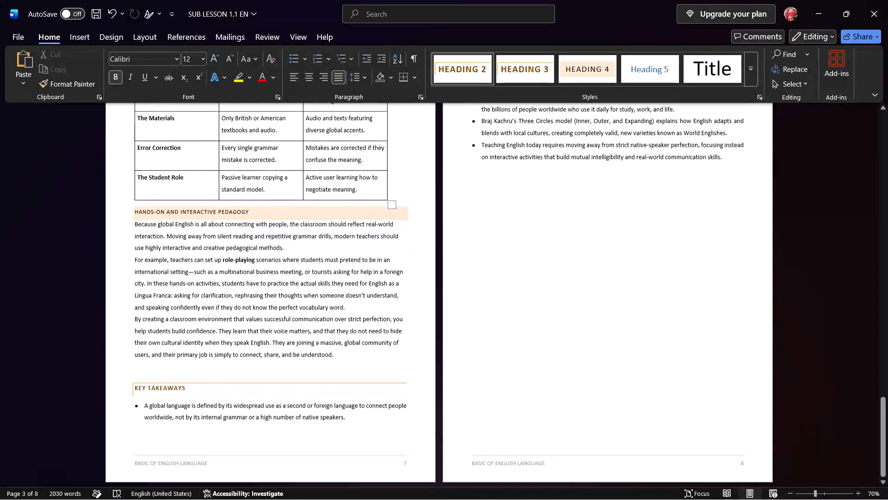
pyautogui.scroll(16, 343, 360)
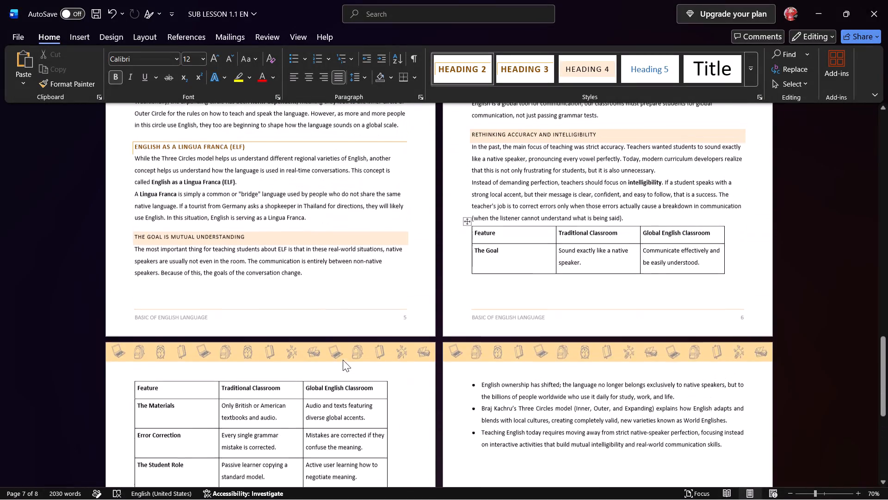
pyautogui.scroll(6, 343, 360)
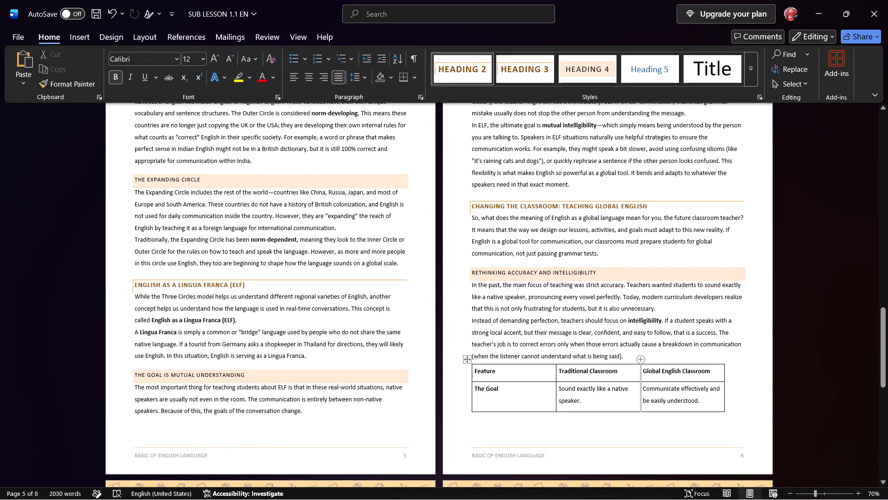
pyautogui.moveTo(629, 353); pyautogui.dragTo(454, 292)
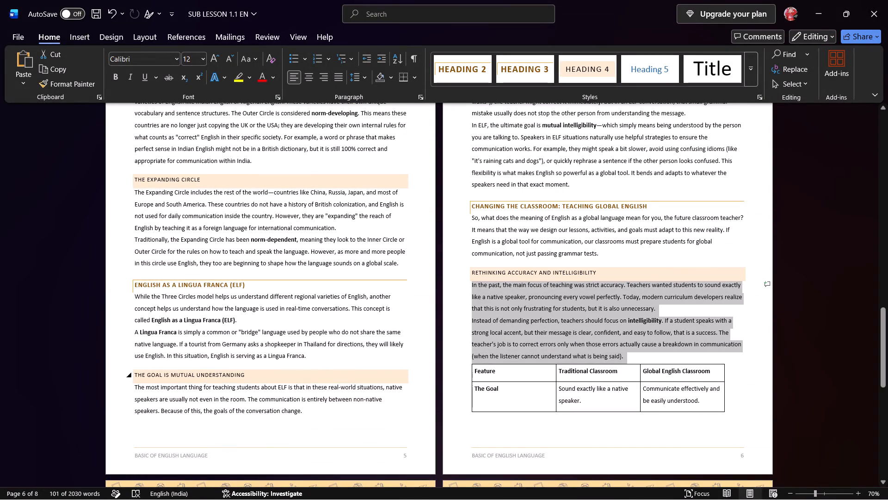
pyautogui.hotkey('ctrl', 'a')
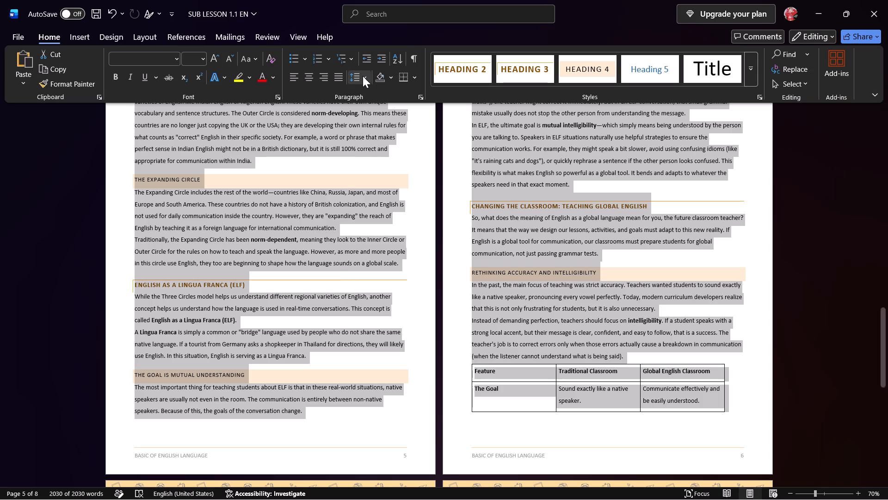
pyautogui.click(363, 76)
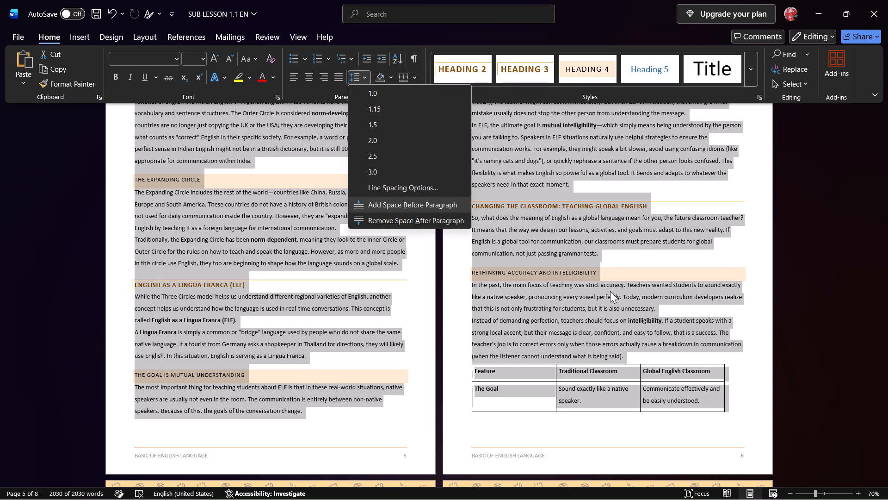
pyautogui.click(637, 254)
# Apply 1.5 line spacing and justified alignment to all text from the SUB LESSON 1.1 heading to the end of the document.
pyautogui.scroll(18, 637, 254)
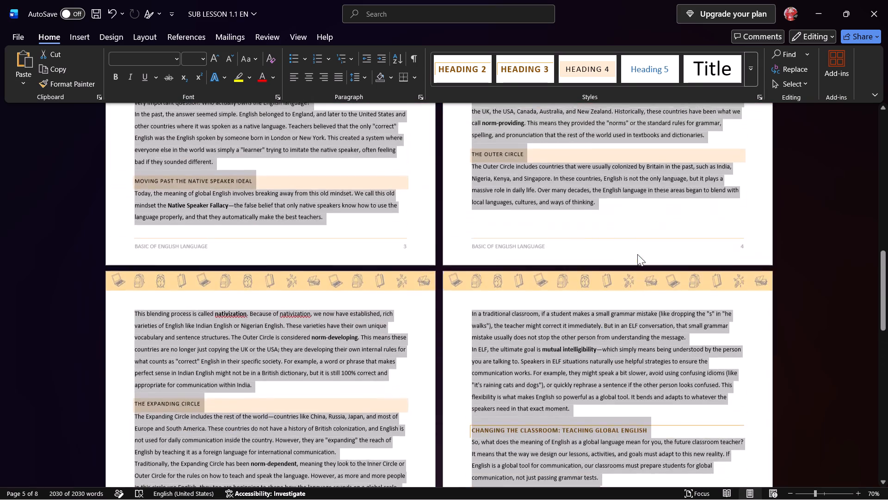
pyautogui.scroll(20, 637, 254)
pyautogui.scroll(12, 637, 254)
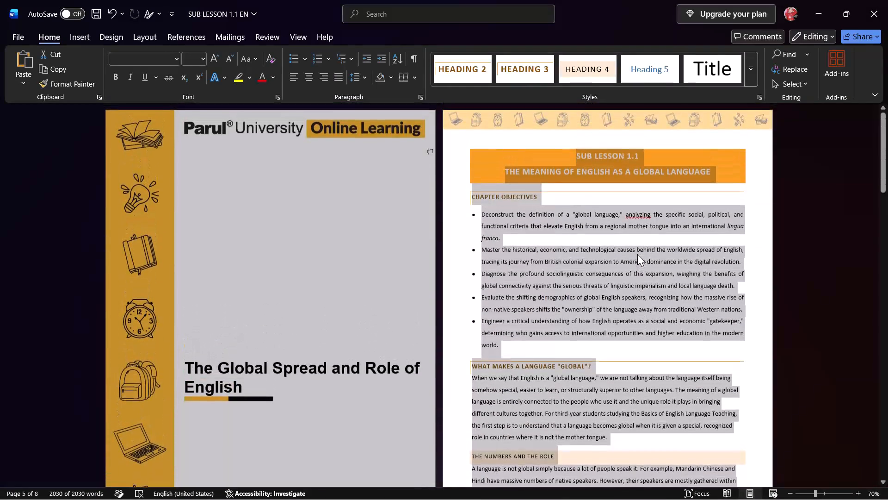
pyautogui.click(580, 156)
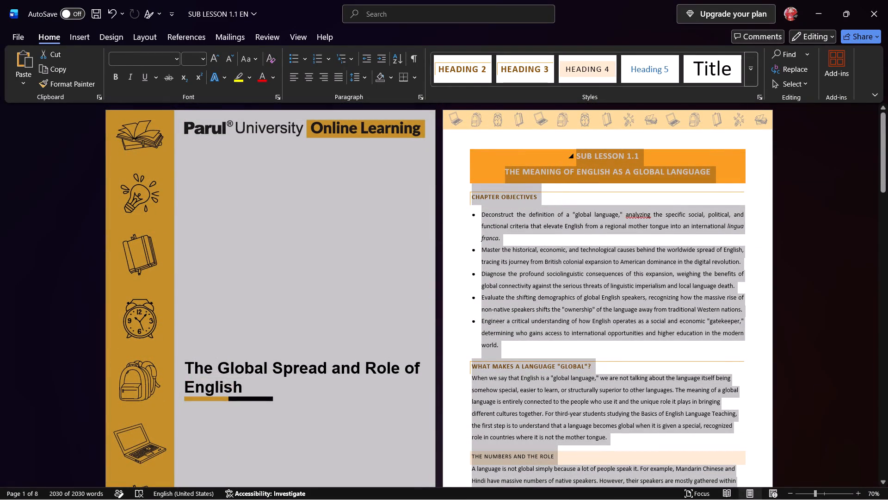
pyautogui.moveTo(577, 155); pyautogui.dragTo(656, 499)
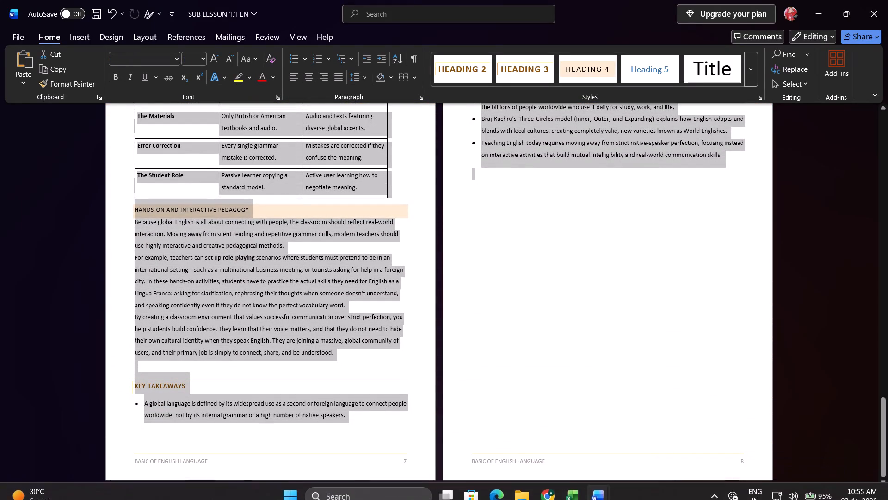
pyautogui.click(367, 74)
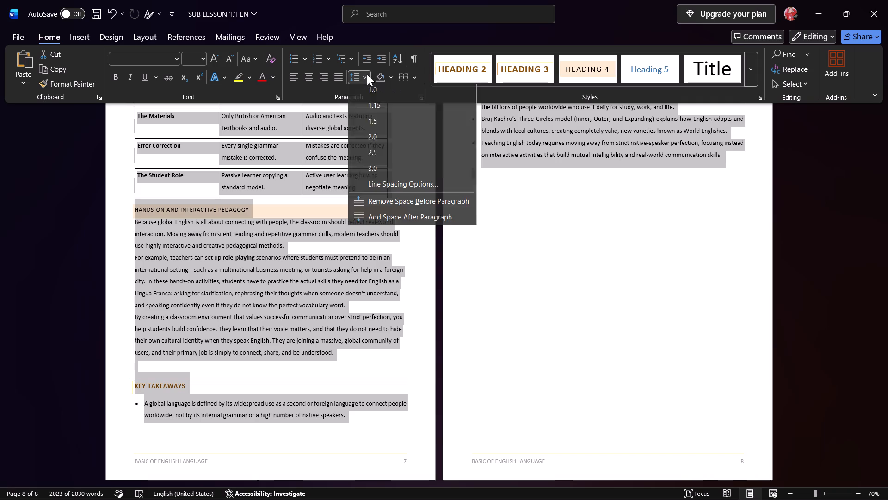
pyautogui.click(372, 127)
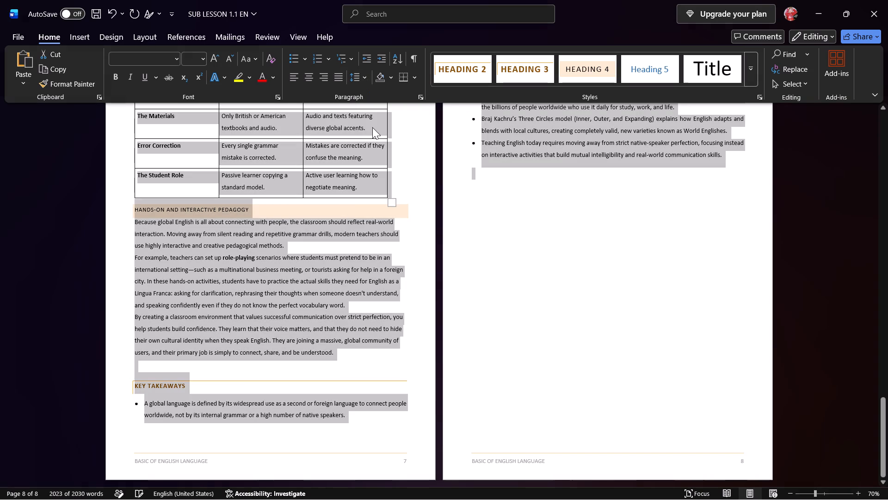
pyautogui.click(340, 75)
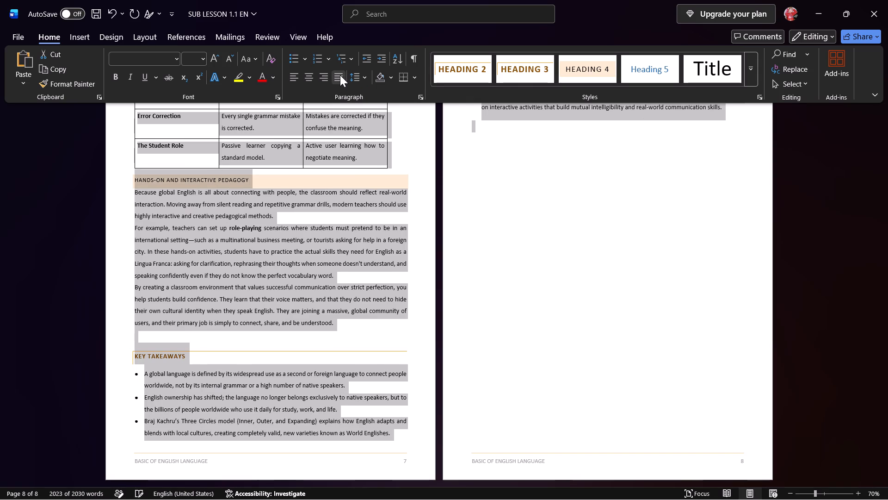
pyautogui.click(515, 348)
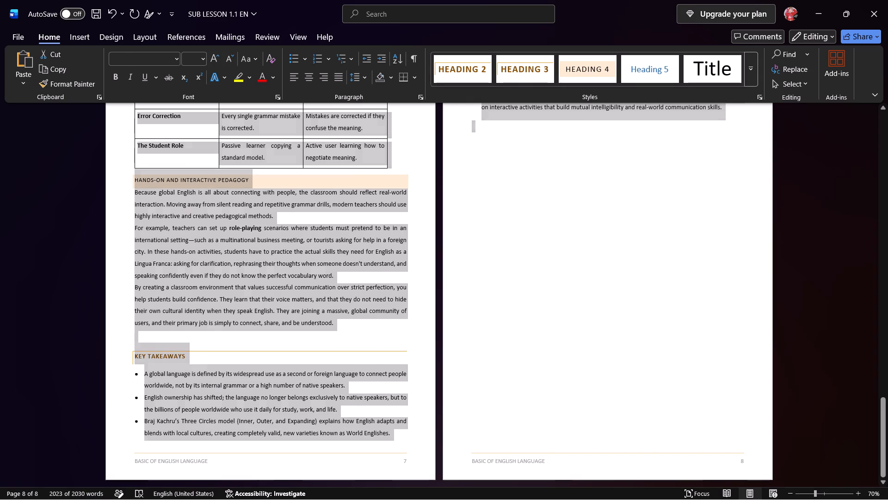
# Delete the empty paragraph above the KEY TAKEAWAYS heading.
pyautogui.scroll(10, 515, 348)
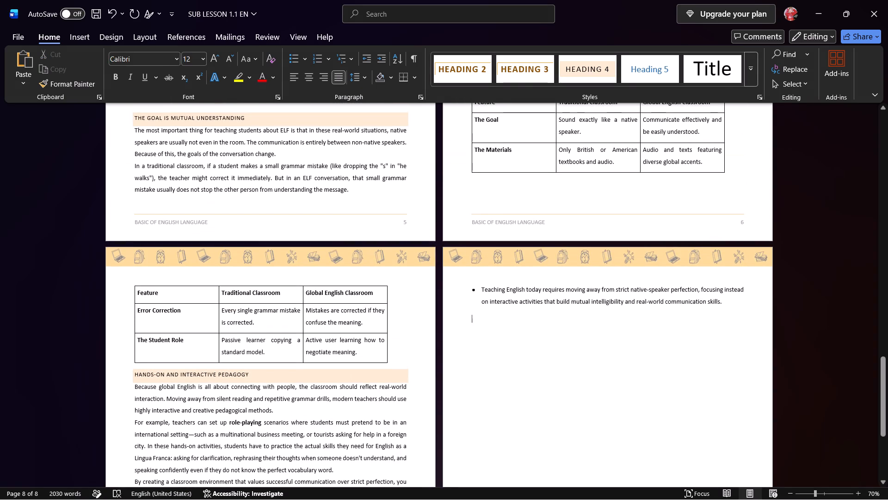
pyautogui.scroll(1, 515, 348)
pyautogui.scroll(-9, 515, 348)
pyautogui.click(171, 379)
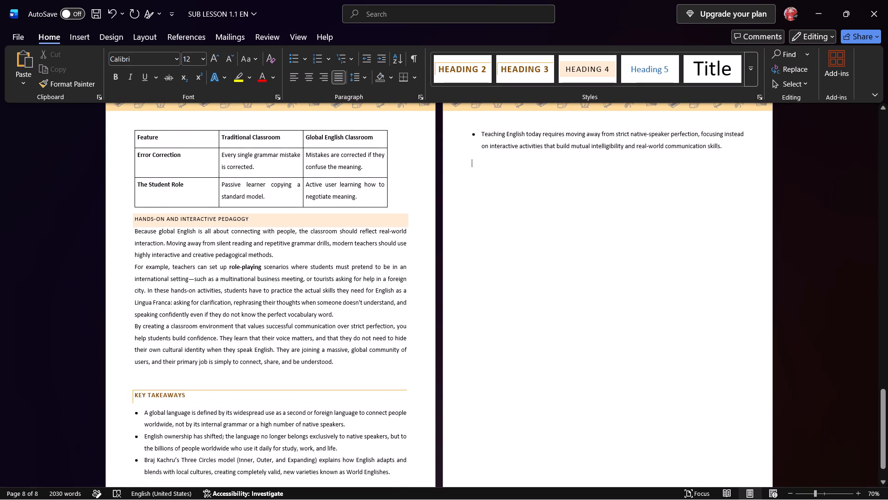
pyautogui.press('BackSpace')
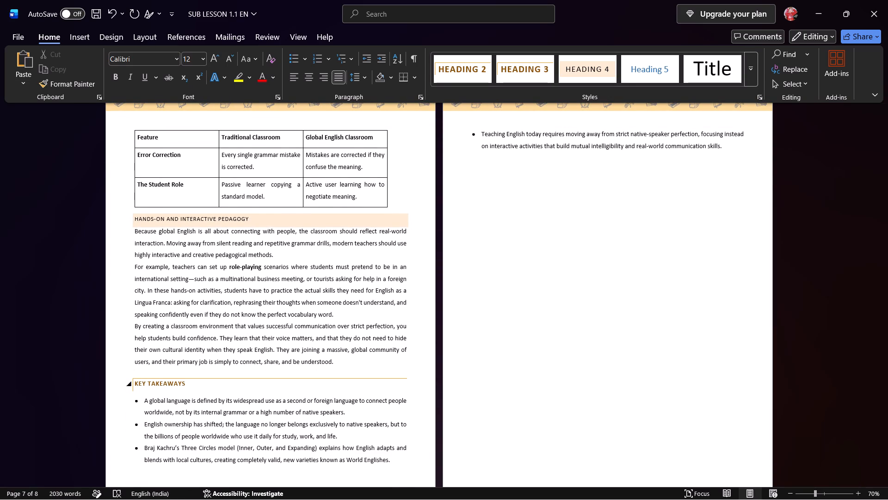
# Review the reformatted pages back to the SUB LESSON 1.1 heading and check the font size of the chapter objectives text.
pyautogui.scroll(20, 356, 384)
pyautogui.scroll(2, 356, 384)
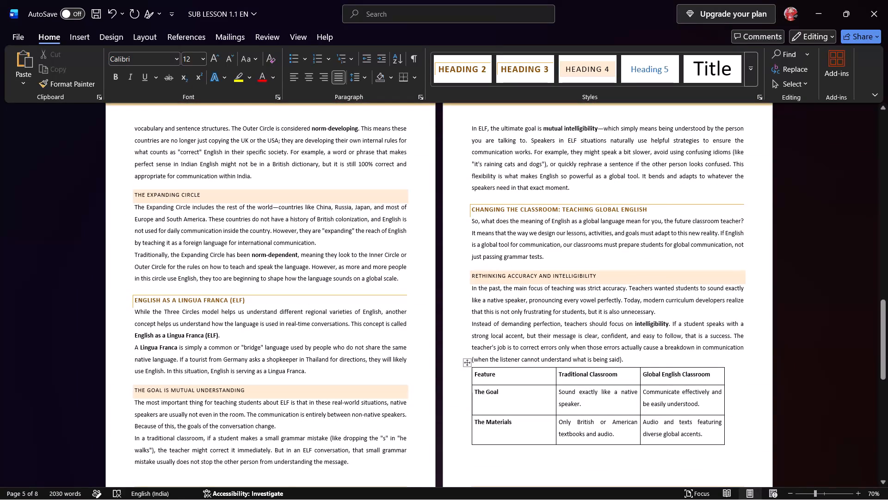
pyautogui.scroll(20, 642, 376)
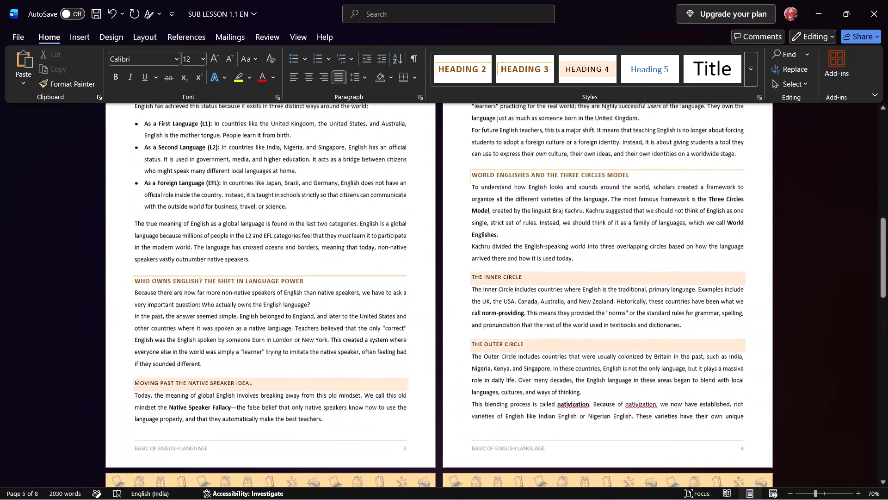
pyautogui.scroll(17, 642, 376)
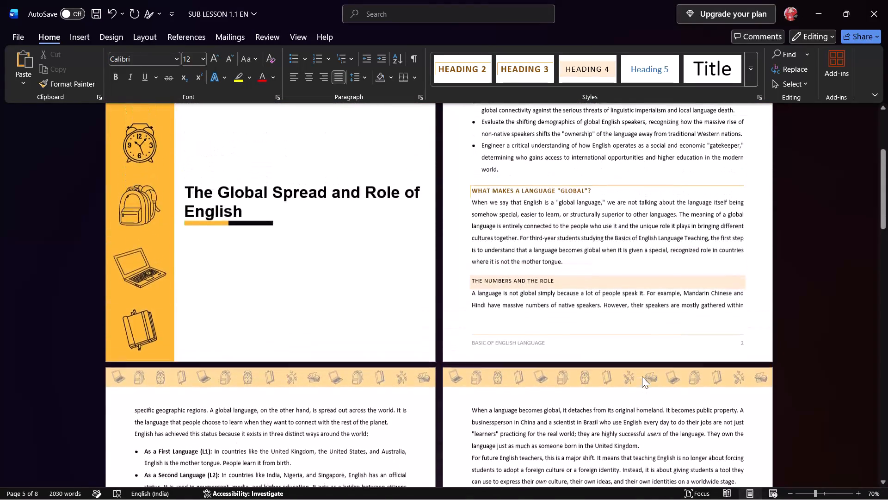
pyautogui.scroll(4, 642, 376)
pyautogui.scroll(6, 446, 232)
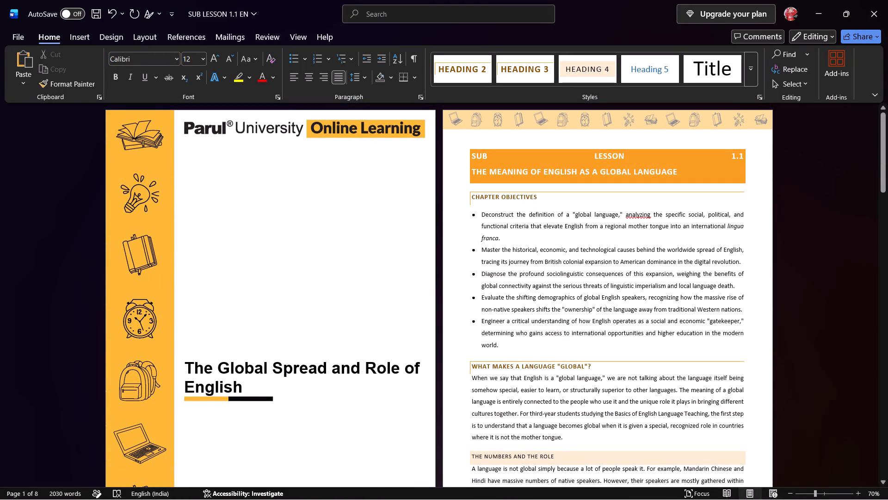
pyautogui.click(529, 260)
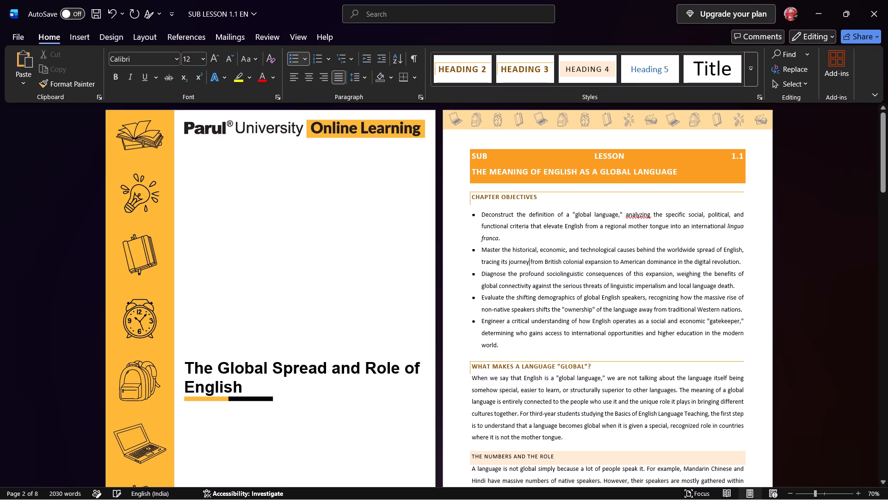
pyautogui.scroll(-1, 501, 274)
pyautogui.scroll(-5, 506, 346)
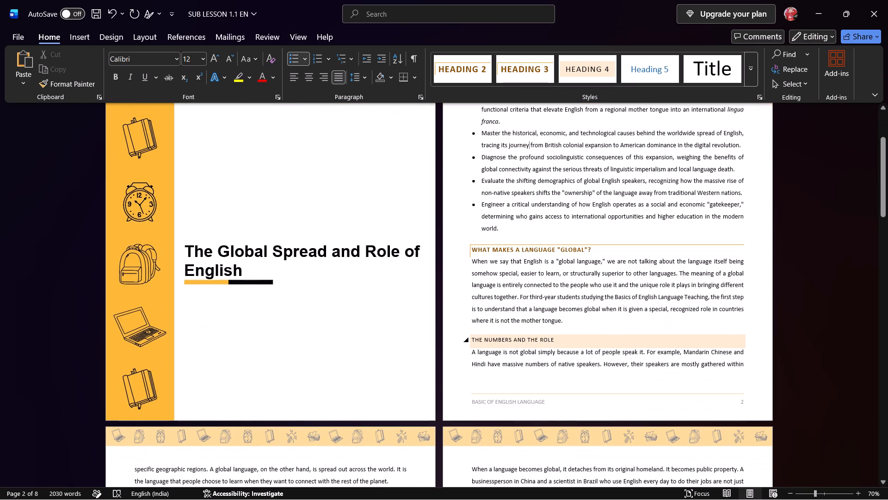
# Set the font size of the heading THE NUMBERS AND THE ROLE to 12.
pyautogui.click(518, 342)
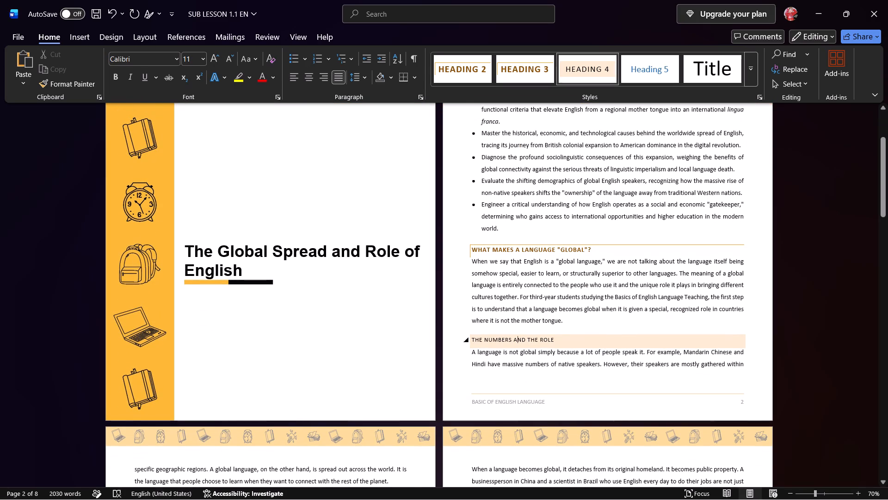
pyautogui.scroll(4, 482, 287)
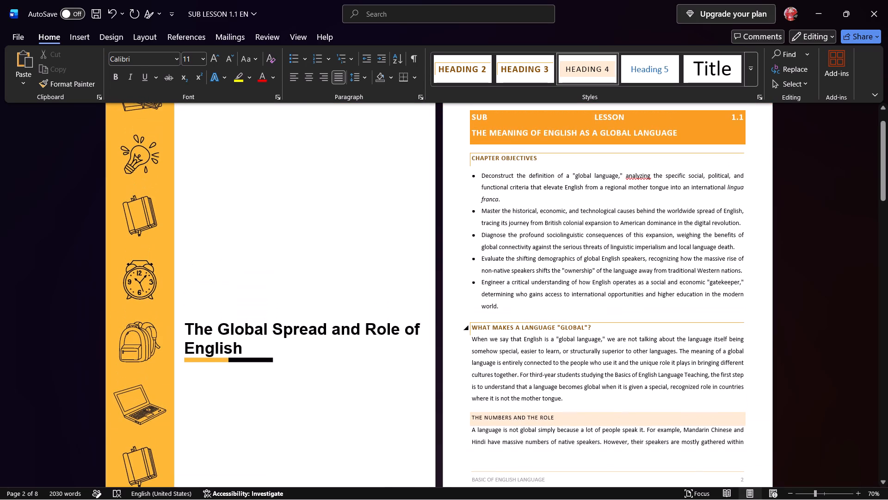
pyautogui.click(493, 324)
pyautogui.moveTo(585, 421); pyautogui.dragTo(469, 420)
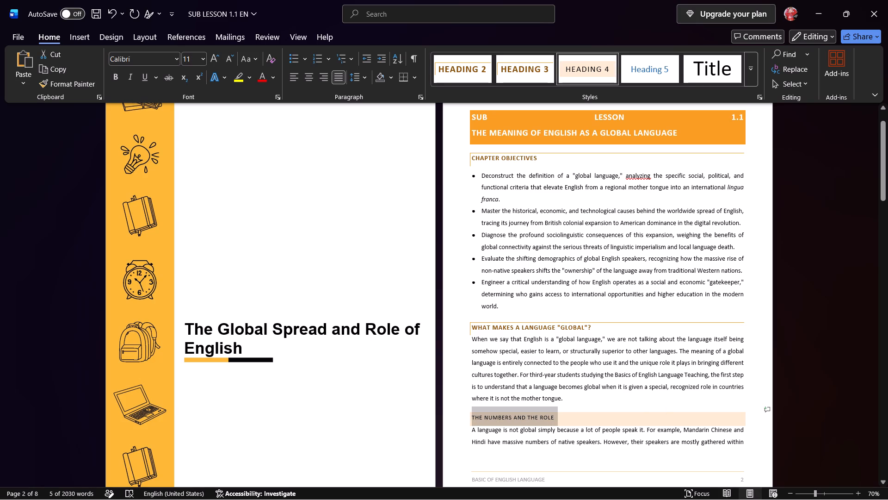
pyautogui.click(201, 62)
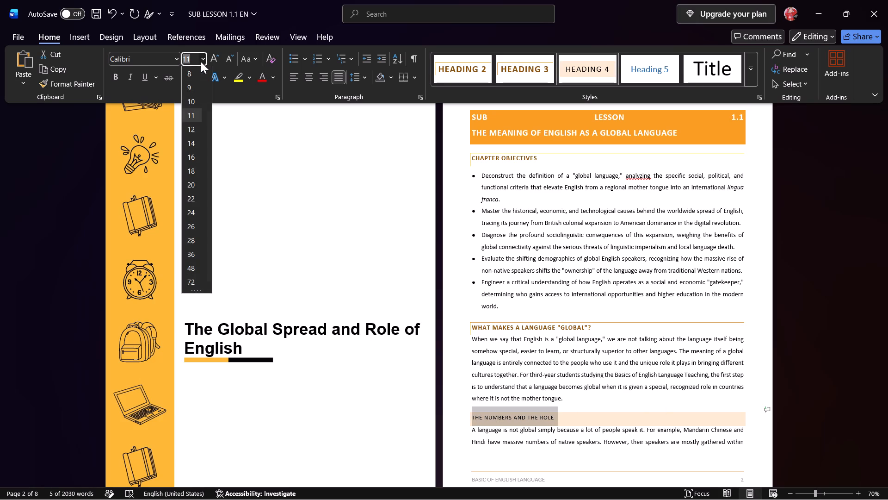
pyautogui.click(190, 133)
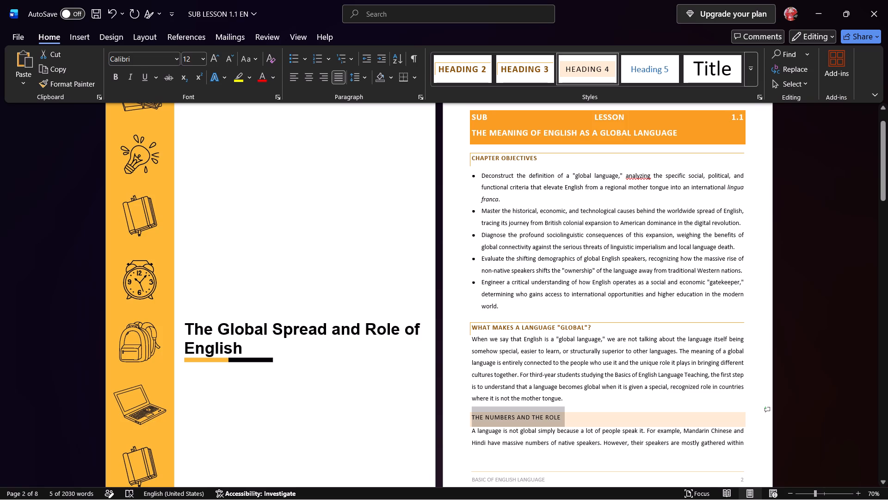
# Set the headings THE INNER CIRCLE, MOVING PAST THE NATIVE SPEAKER IDEAL and THE OUTER CIRCLE to font size 12.
pyautogui.scroll(-11, 327, 434)
pyautogui.scroll(-7, 277, 434)
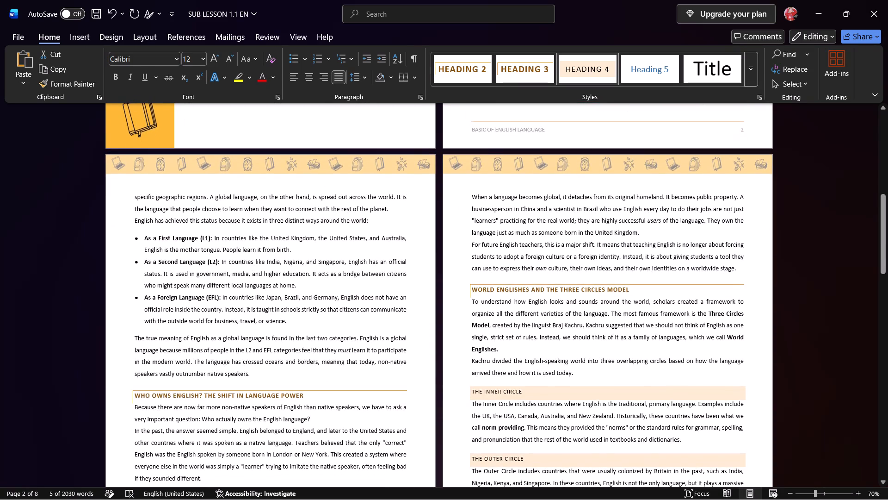
pyautogui.tripleClick(507, 391)
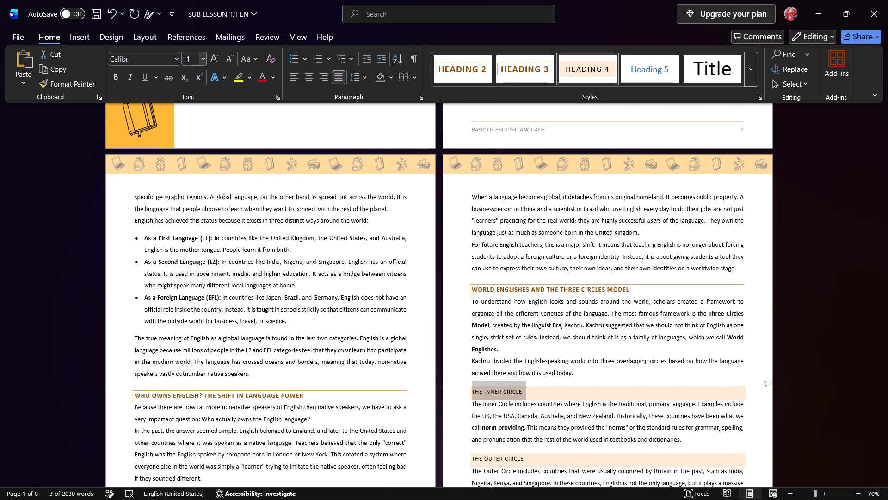
pyautogui.click(202, 62)
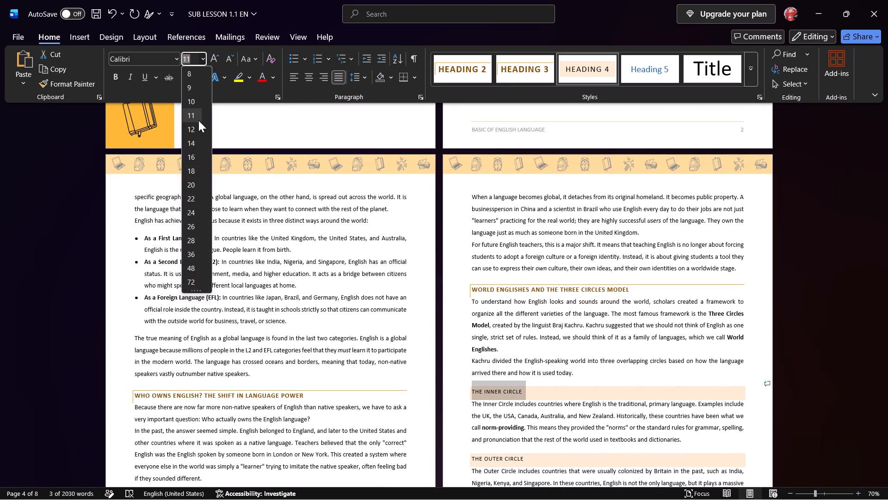
pyautogui.click(192, 127)
pyautogui.scroll(-5, 337, 268)
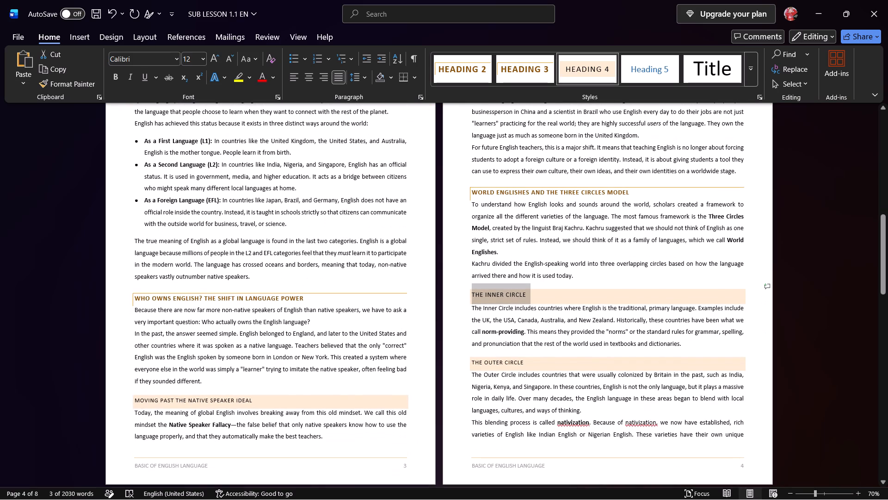
pyautogui.tripleClick(174, 397)
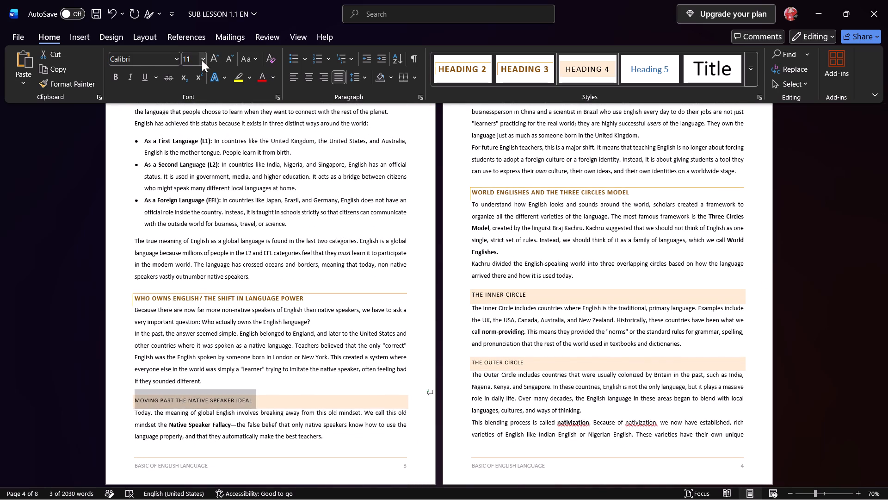
pyautogui.click(202, 60)
pyautogui.click(192, 131)
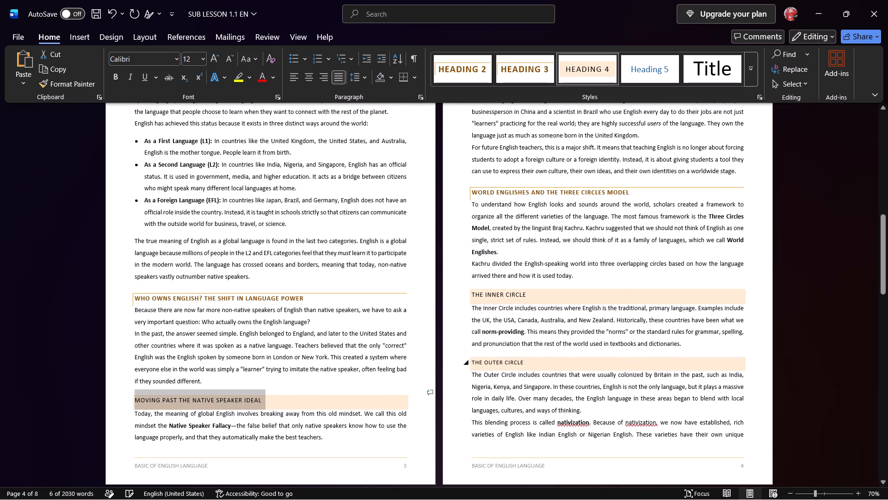
pyautogui.tripleClick(494, 365)
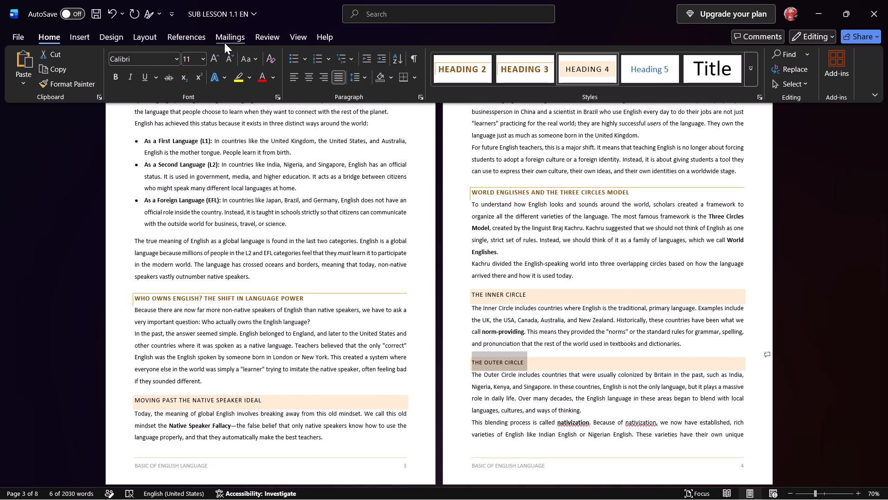
pyautogui.click(202, 59)
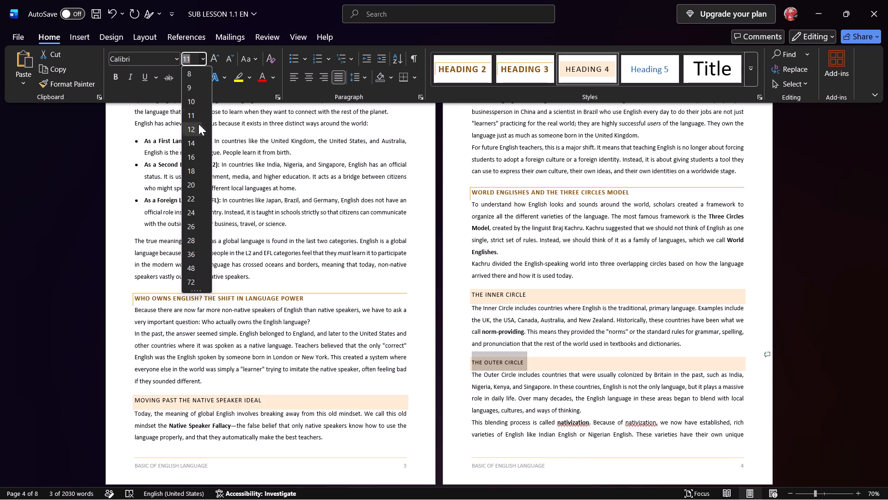
pyautogui.click(192, 127)
# Set the headings THE EXPANDING CIRCLE and THE GOAL IS MUTUAL UNDERSTANDING to font size 12.
pyautogui.scroll(-17, 281, 274)
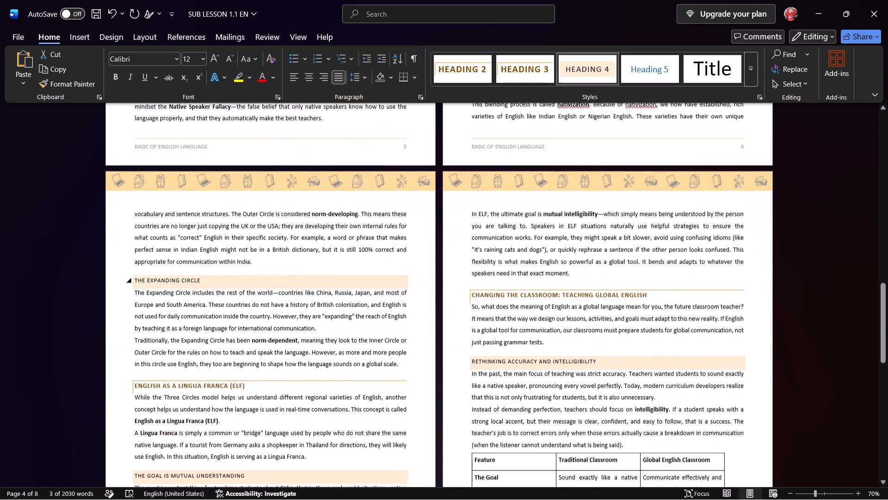
pyautogui.scroll(-4, 150, 271)
pyautogui.tripleClick(160, 191)
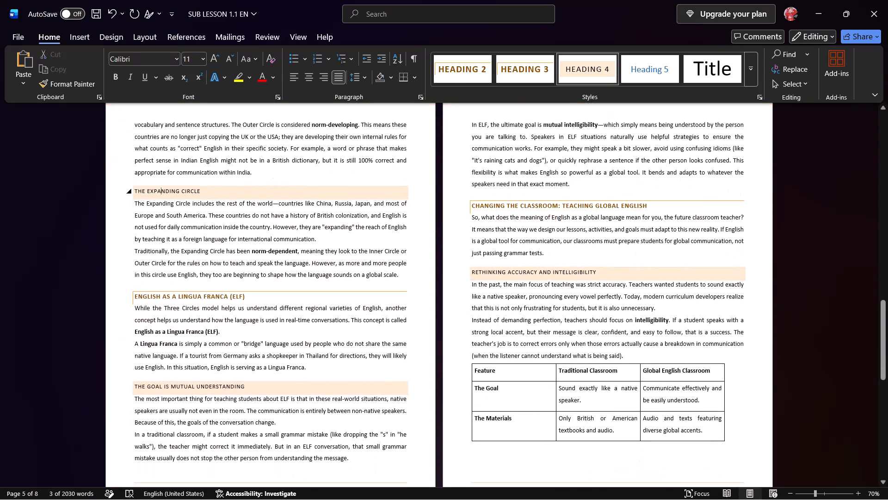
pyautogui.click(204, 59)
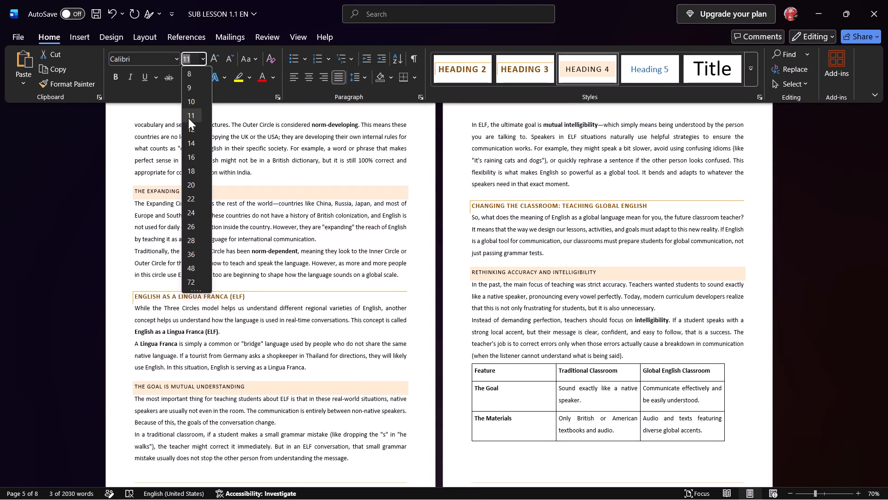
pyautogui.click(190, 125)
pyautogui.tripleClick(181, 387)
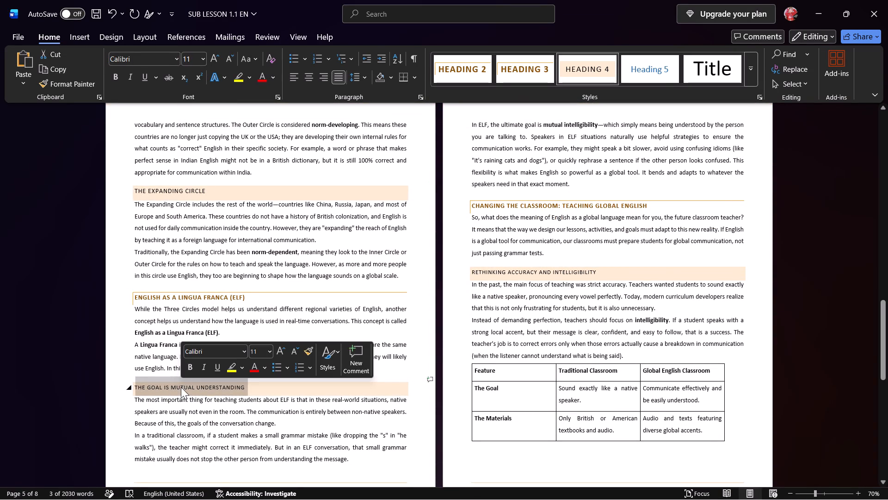
pyautogui.click(181, 387)
pyautogui.doubleClick(181, 391)
pyautogui.click(181, 391)
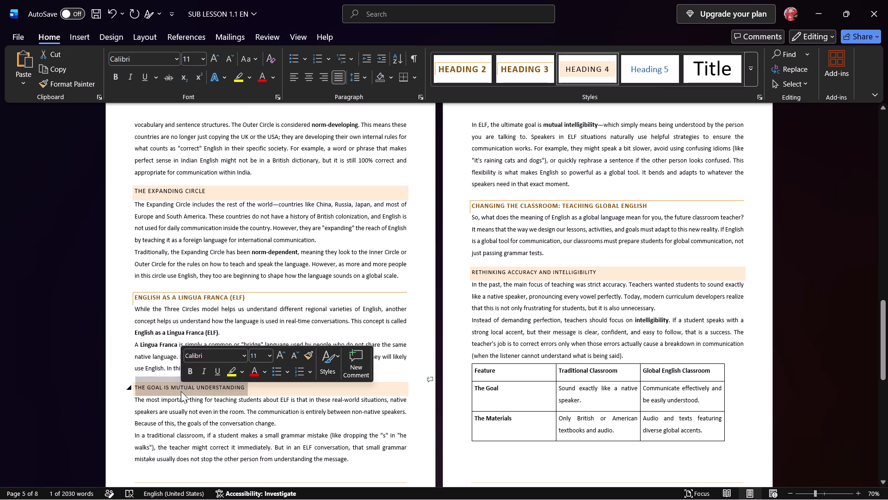
pyautogui.click(202, 61)
pyautogui.click(191, 131)
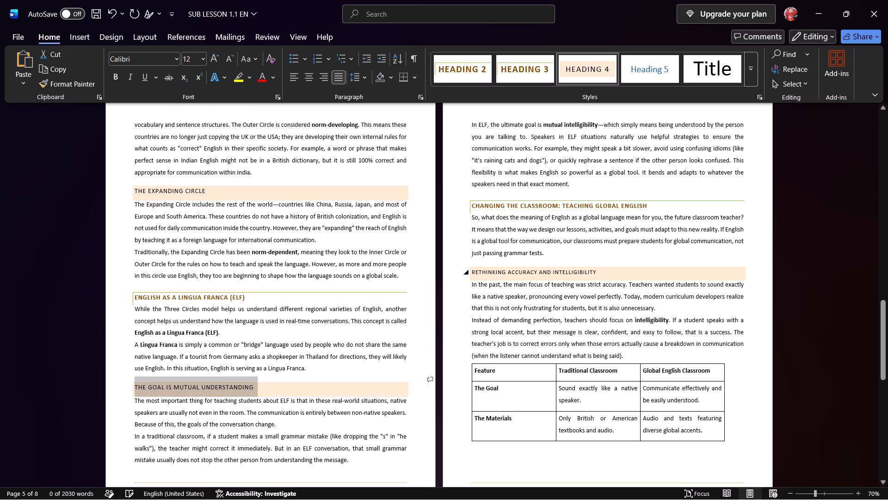
# Set the headings RETHINKING ACCURACY AND INTELLIGIBILITY and HANDS-ON AND INTERACTIVE PEDAGOGY to font size 12.
pyautogui.tripleClick(477, 268)
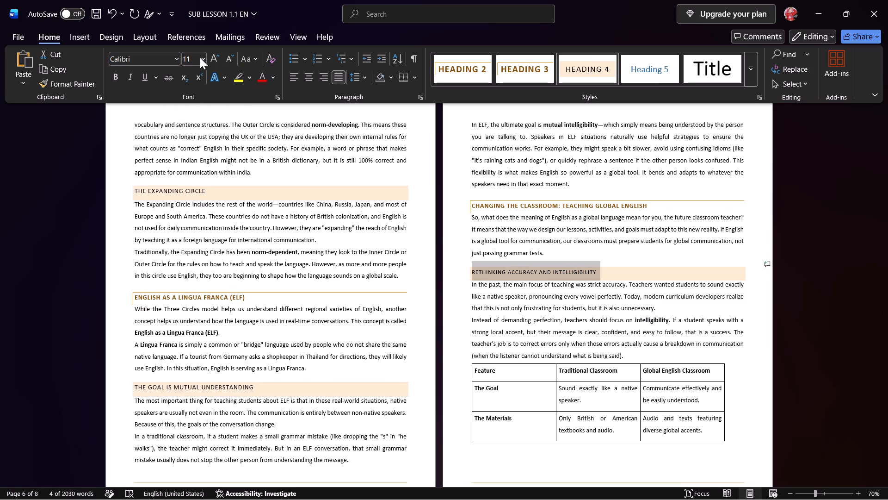
pyautogui.click(200, 57)
pyautogui.click(191, 127)
pyautogui.scroll(-2, 388, 285)
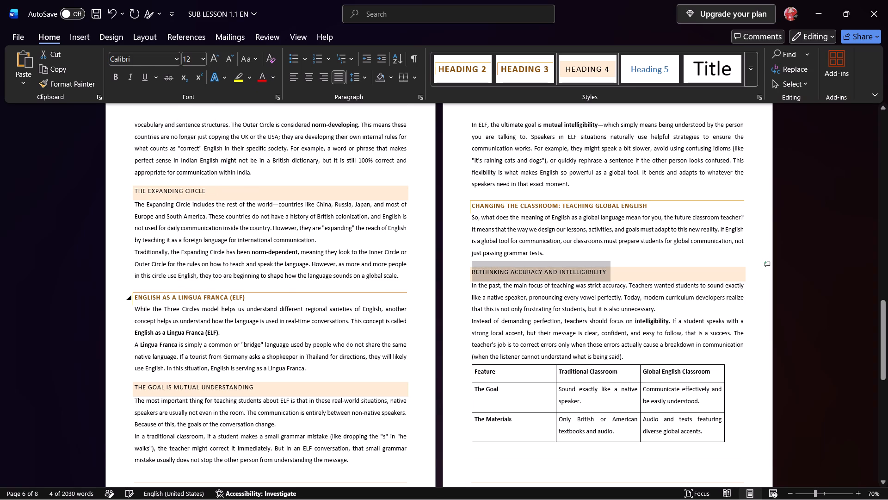
pyautogui.scroll(-14, 388, 285)
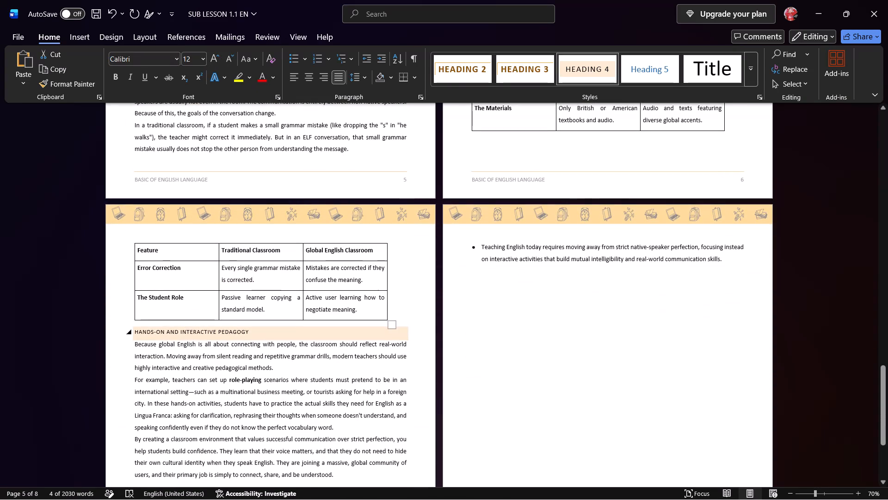
pyautogui.tripleClick(188, 332)
pyautogui.click(188, 332)
pyautogui.click(188, 332)
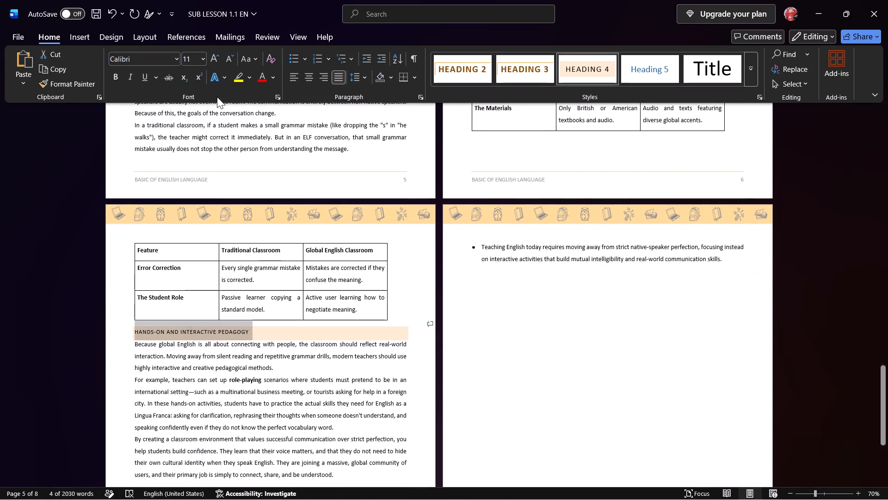
pyautogui.click(202, 58)
pyautogui.click(194, 128)
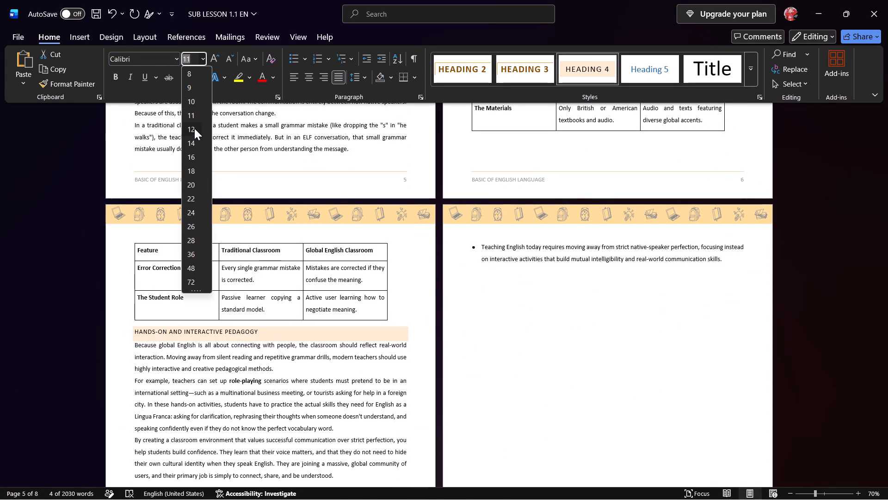
# Insert eight blank lines after the last HANDS-ON AND INTERACTIVE PEDAGOGY paragraph to move the KEY TAKEAWAYS heading onto page 8.
pyautogui.scroll(-14, 240, 280)
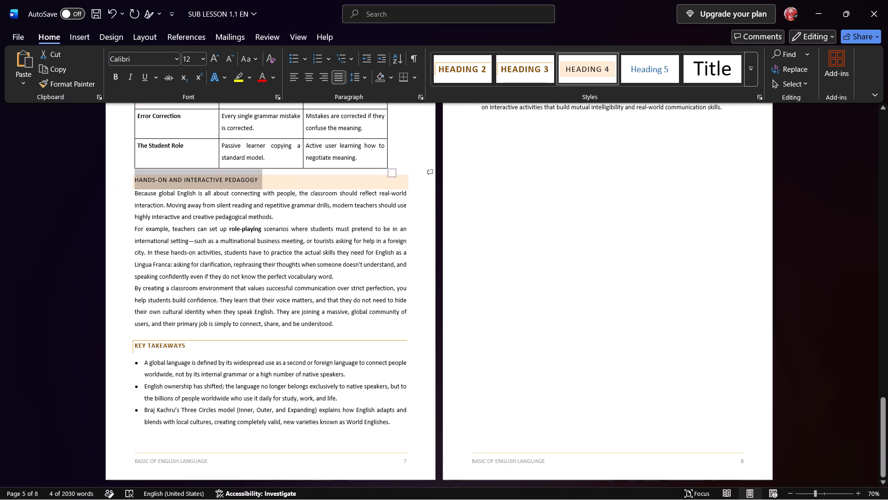
pyautogui.click(347, 323)
pyautogui.press('Return')
pyautogui.press('Return')
pyautogui.press('Return')
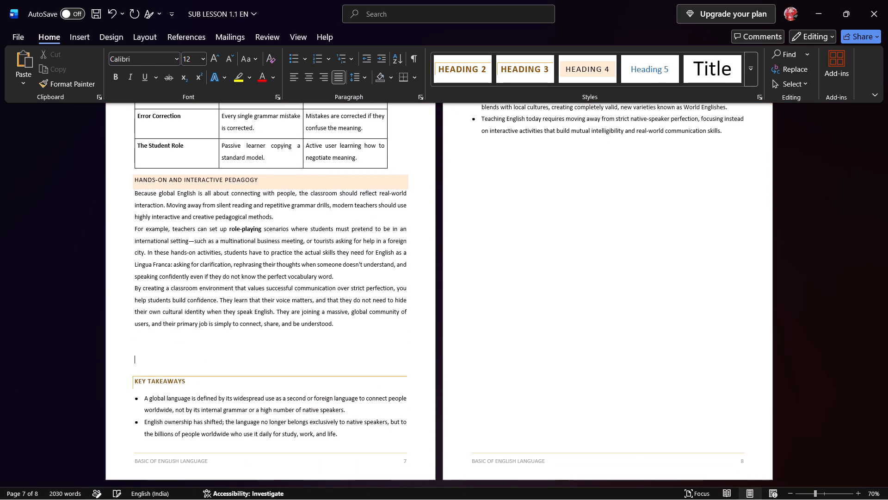
pyautogui.press('Return')
pyautogui.press('Return')
pyautogui.press('Return')
pyautogui.press('Return')
pyautogui.press('Return')
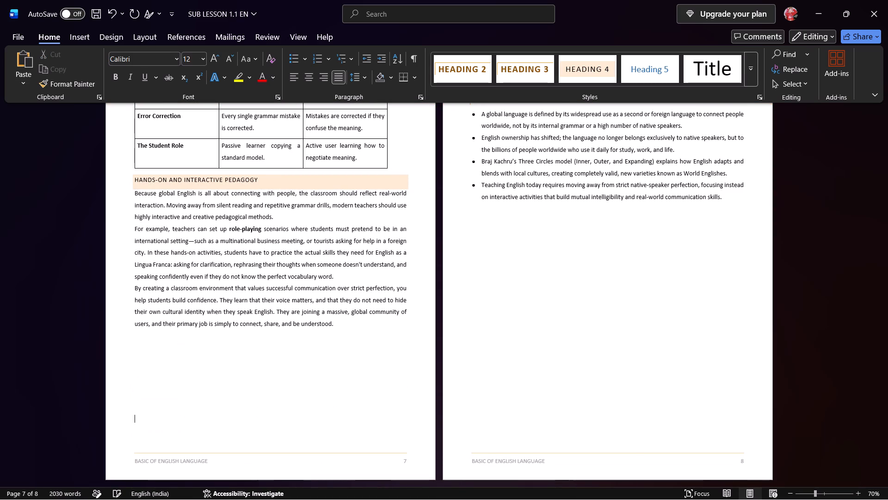
pyautogui.scroll(4, 685, 364)
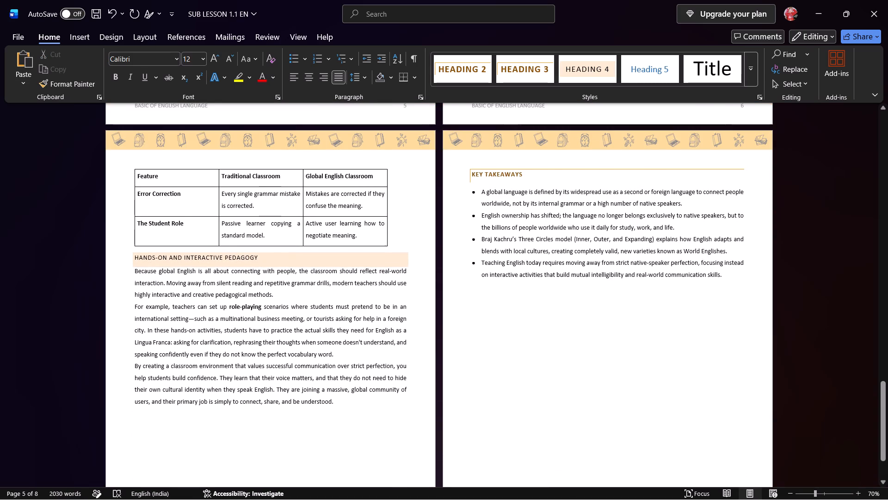
pyautogui.scroll(-9, 497, 390)
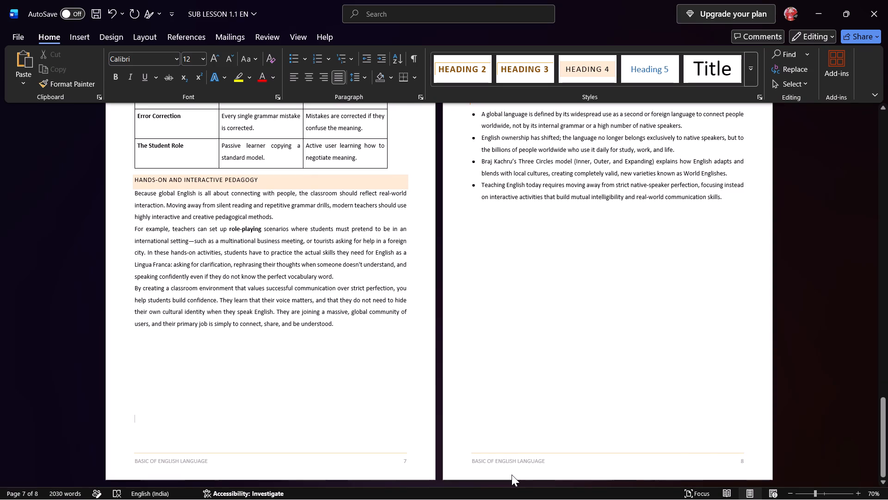
# Replace the footer text with "Basics of English Language Teaching I", copied from the footer of the 1.1 Meaning of English reference document.
pyautogui.hotkey('alt', 'Tab')
pyautogui.scroll(-6, 523, 420)
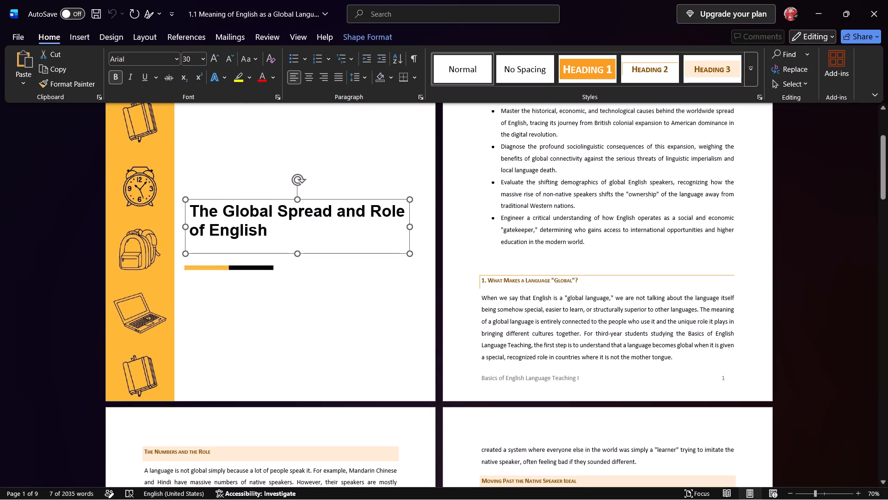
pyautogui.doubleClick(573, 372)
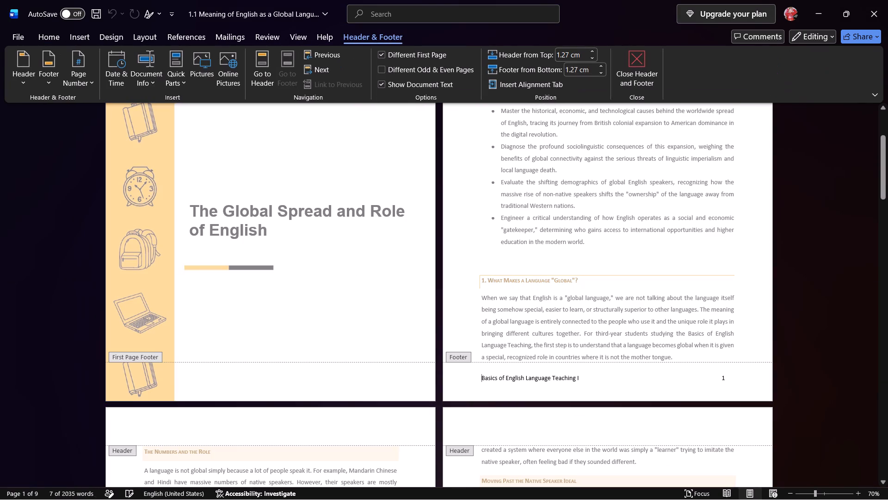
pyautogui.click(581, 381)
pyautogui.moveTo(583, 376); pyautogui.dragTo(470, 375)
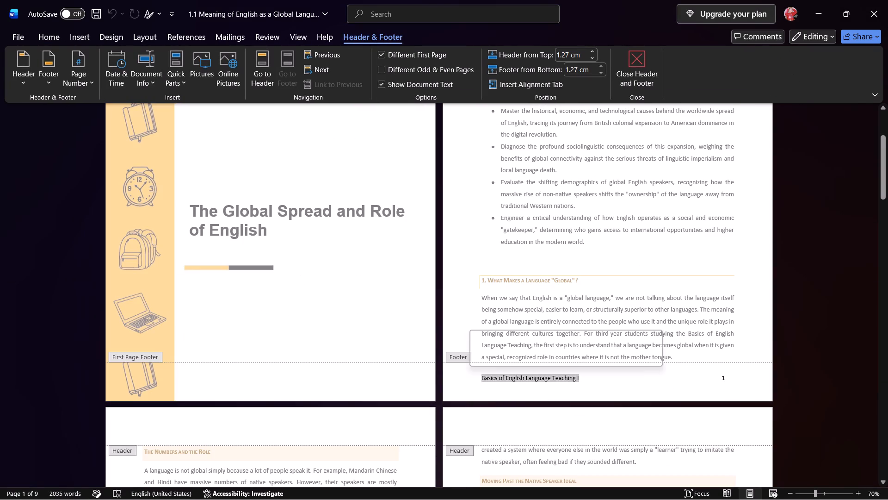
pyautogui.hotkey('ctrl', 'c')
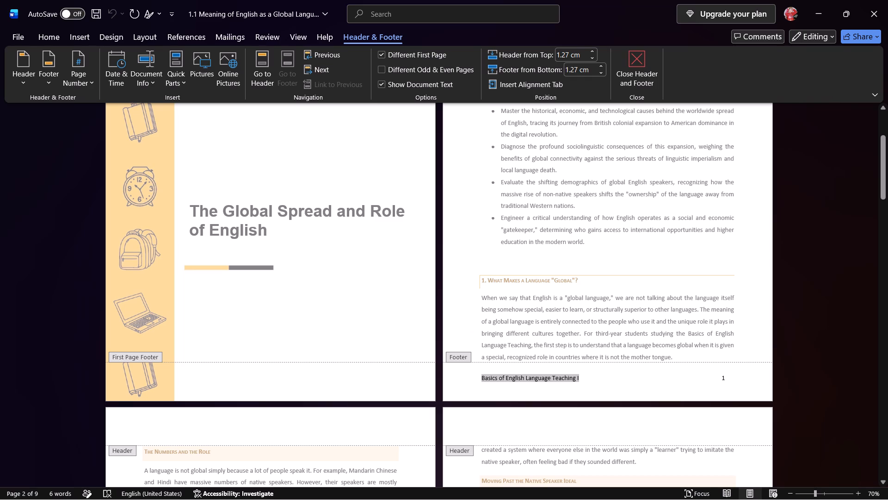
pyautogui.hotkey('alt', 'Tab')
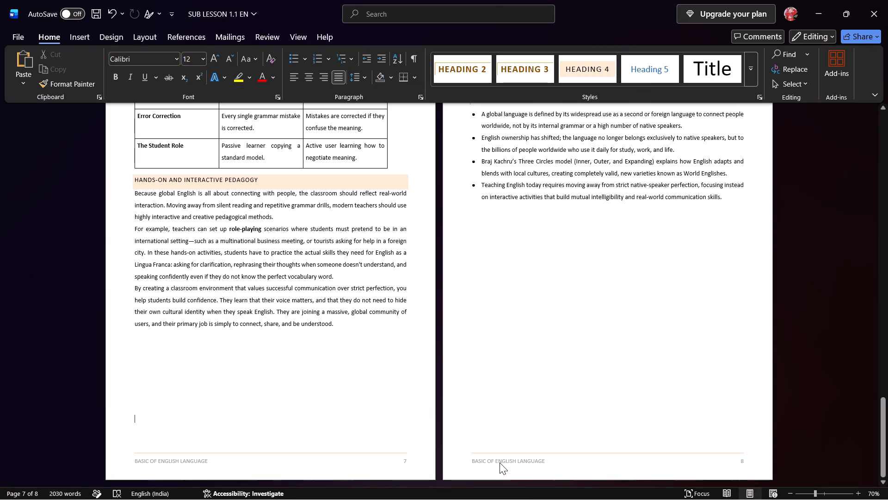
pyautogui.tripleClick(499, 462)
pyautogui.click(501, 462)
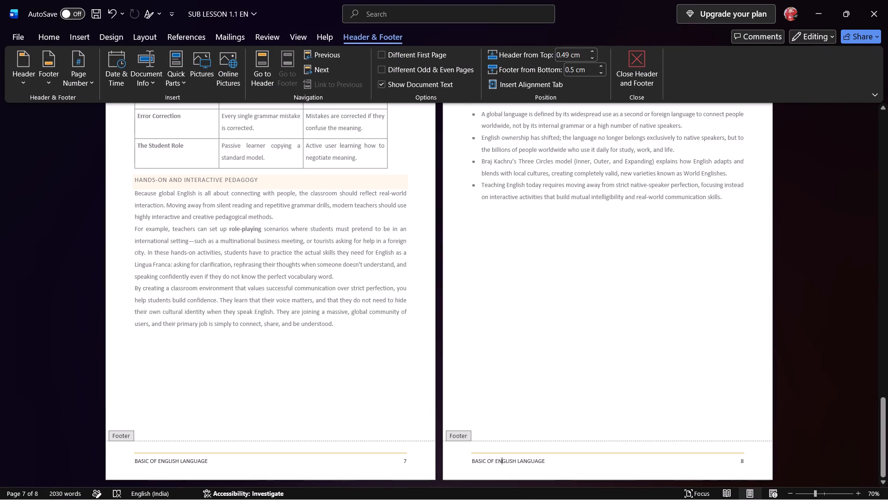
pyautogui.moveTo(547, 461); pyautogui.dragTo(472, 463)
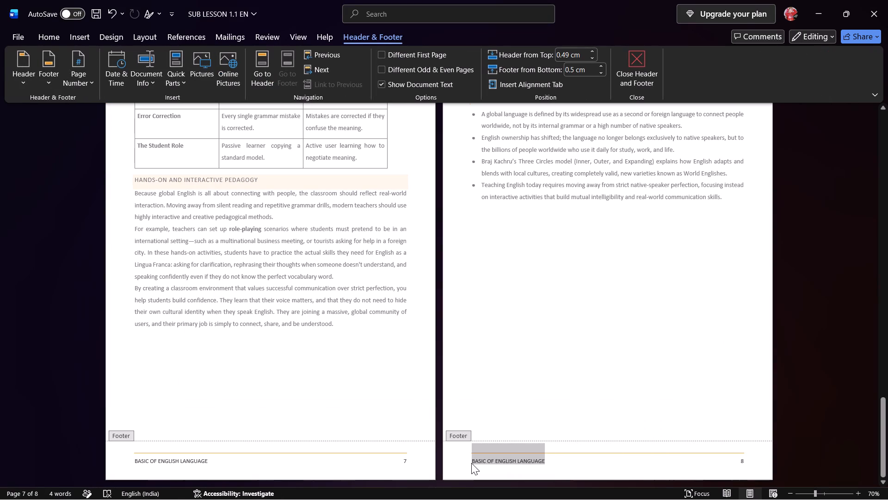
pyautogui.hotkey('ctrl', 'v')
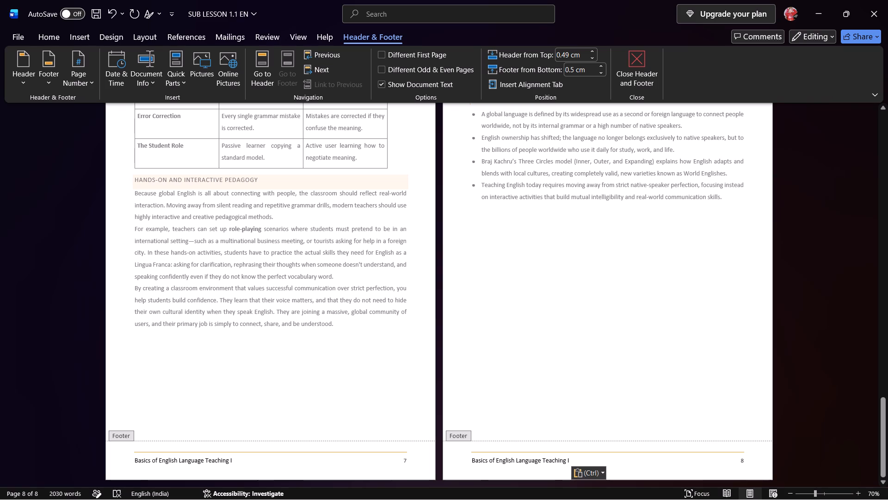
# Convert the footer text Basics of English Language Teaching I to uppercase and return to the document body.
pyautogui.hotkey('ctrl', 'a')
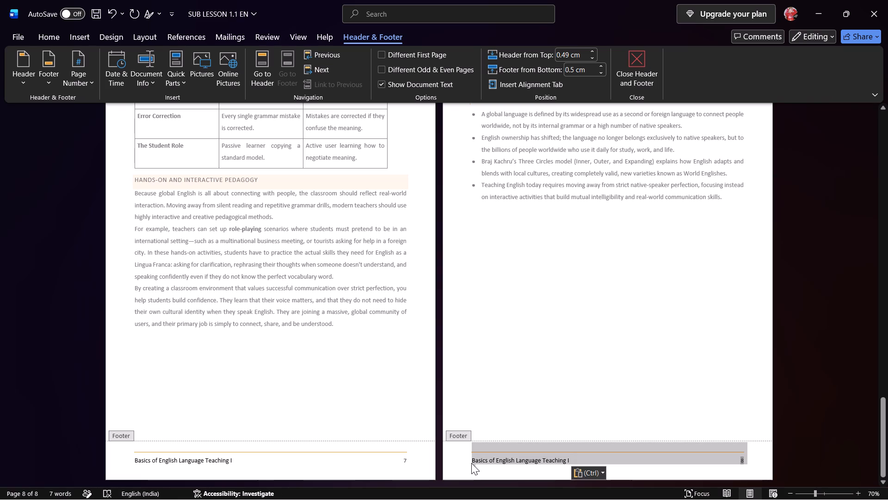
pyautogui.click(520, 456)
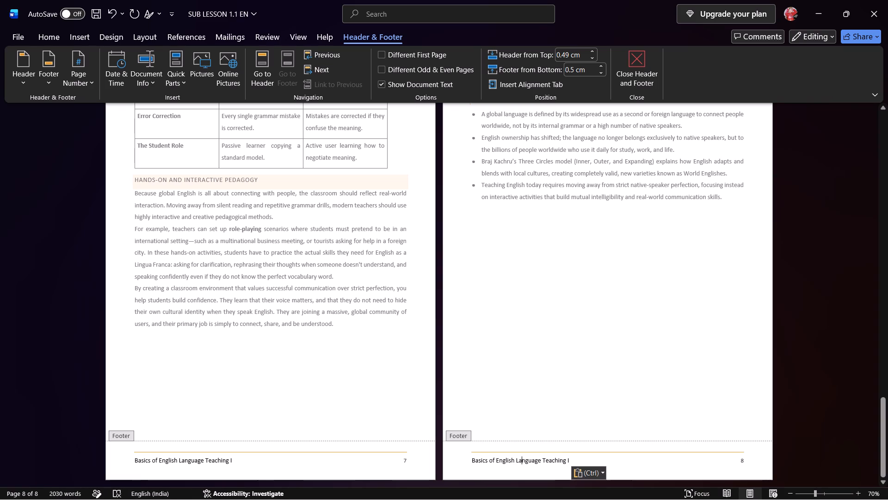
pyautogui.moveTo(573, 459); pyautogui.dragTo(472, 465)
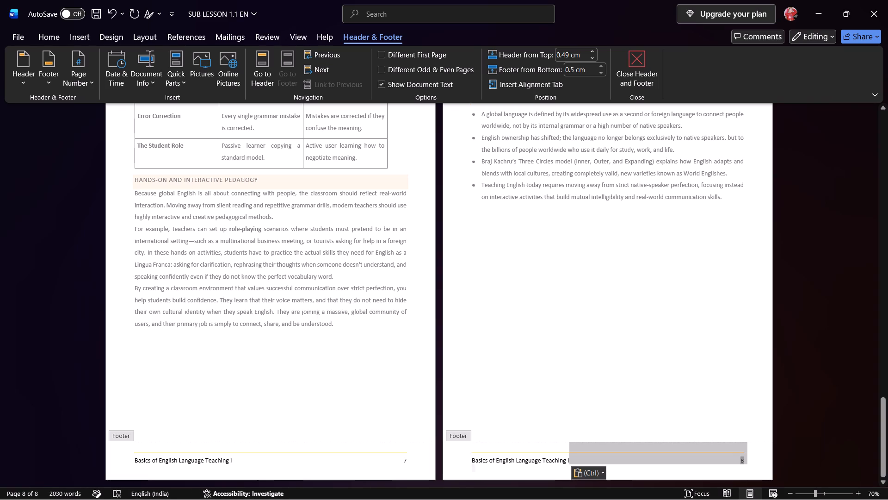
pyautogui.moveTo(472, 465); pyautogui.dragTo(465, 463)
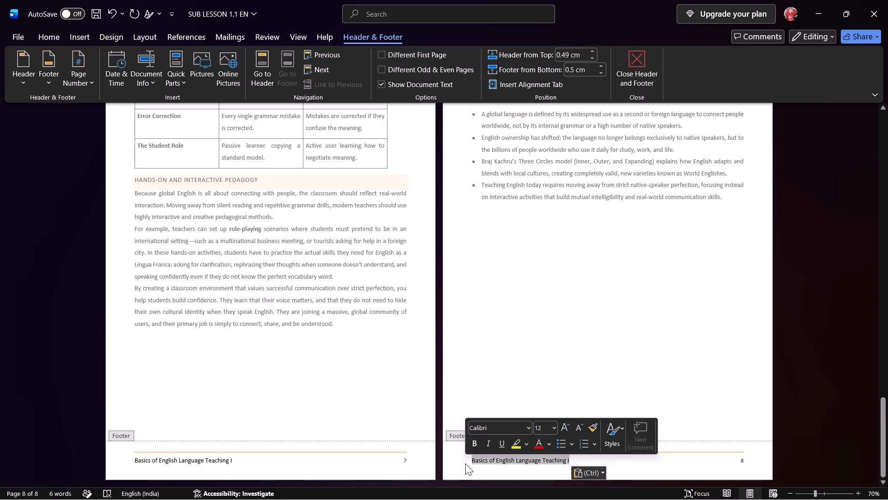
pyautogui.hotkey('shift', 'F3')
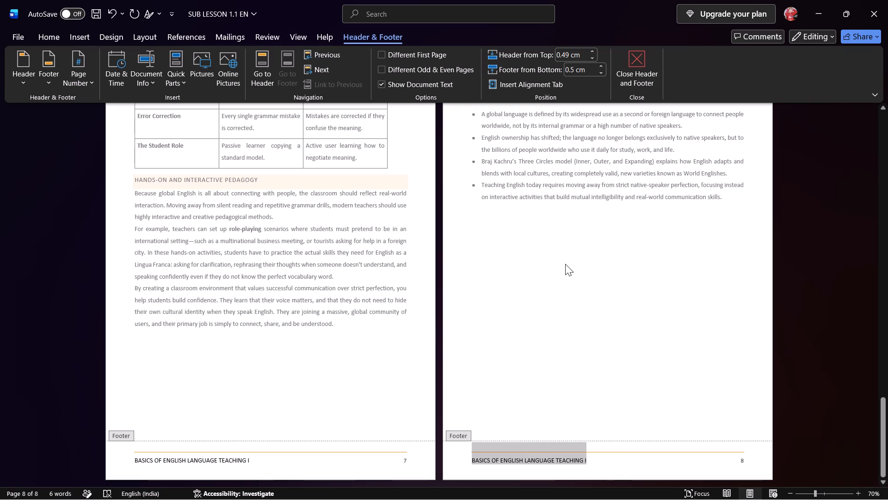
pyautogui.click(565, 264)
pyautogui.click(565, 264)
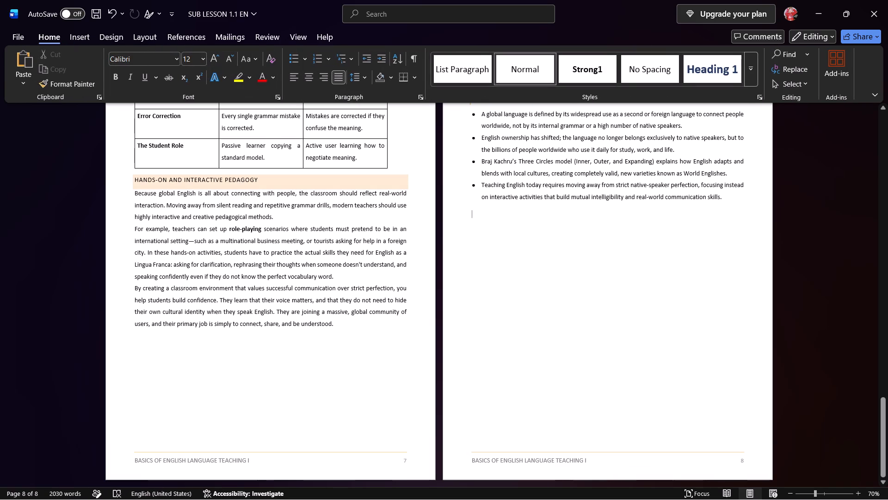
# Check the line spacing of the four KEY TAKEAWAYS bullet points.
pyautogui.keyDown('ctrl'); pyautogui.scroll(6, 361, 324); pyautogui.keyUp('ctrl')
pyautogui.scroll(2, 339, 237)
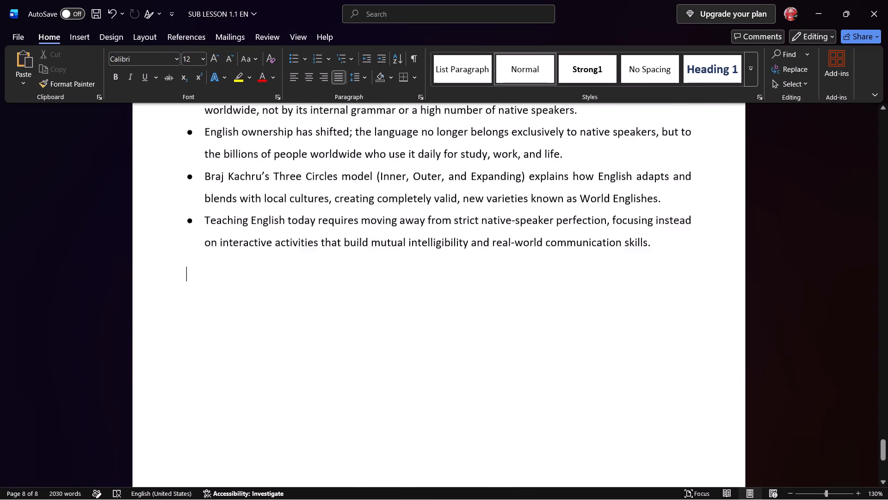
pyautogui.scroll(1, 339, 237)
pyautogui.moveTo(660, 295); pyautogui.dragTo(656, 294)
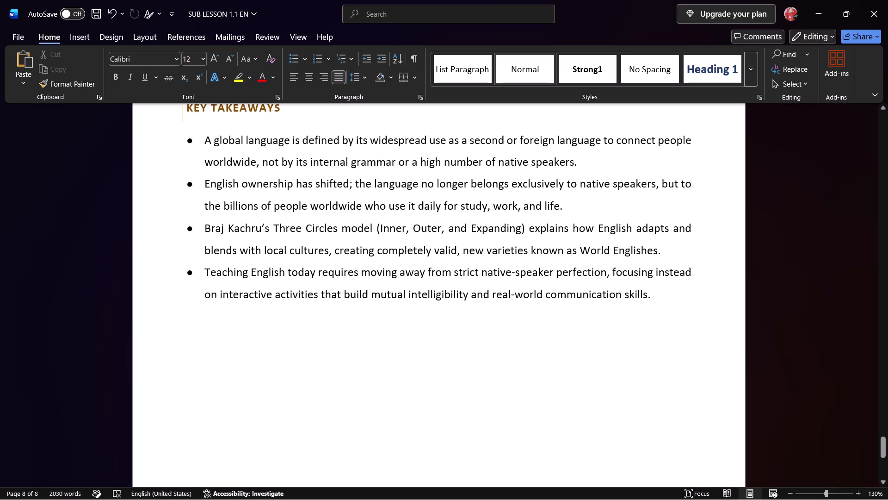
pyautogui.moveTo(656, 294); pyautogui.dragTo(195, 127)
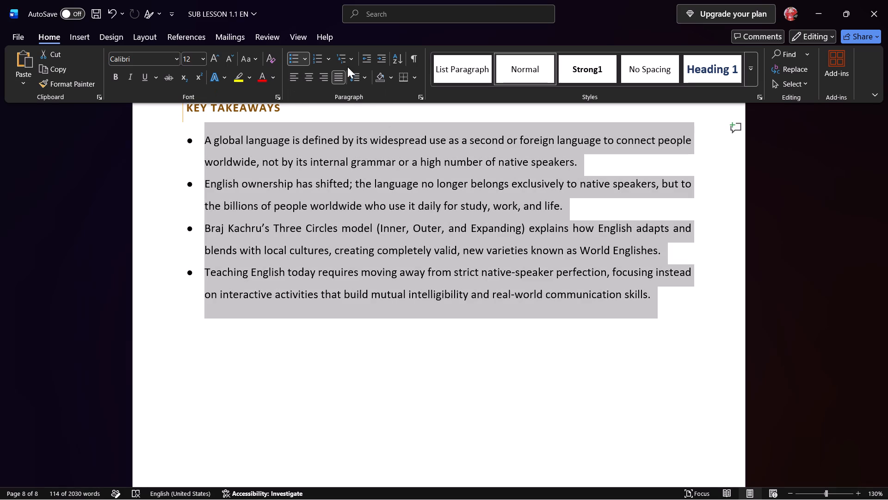
pyautogui.click(362, 75)
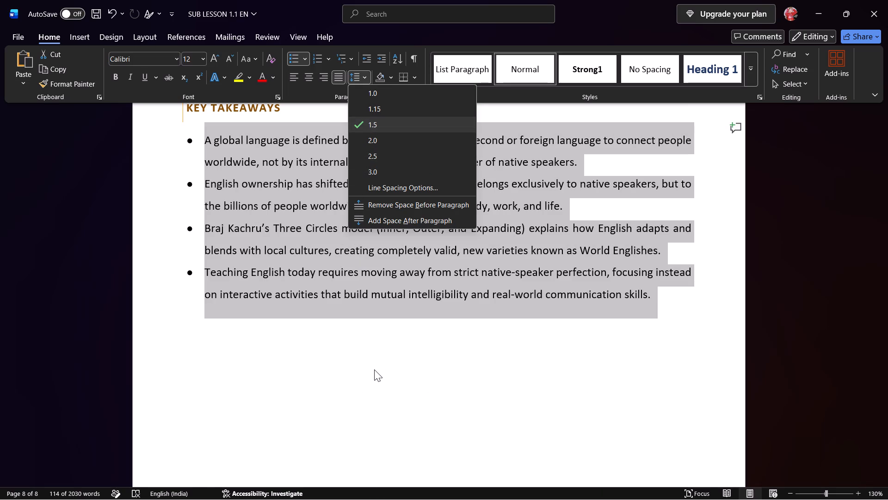
pyautogui.click(275, 378)
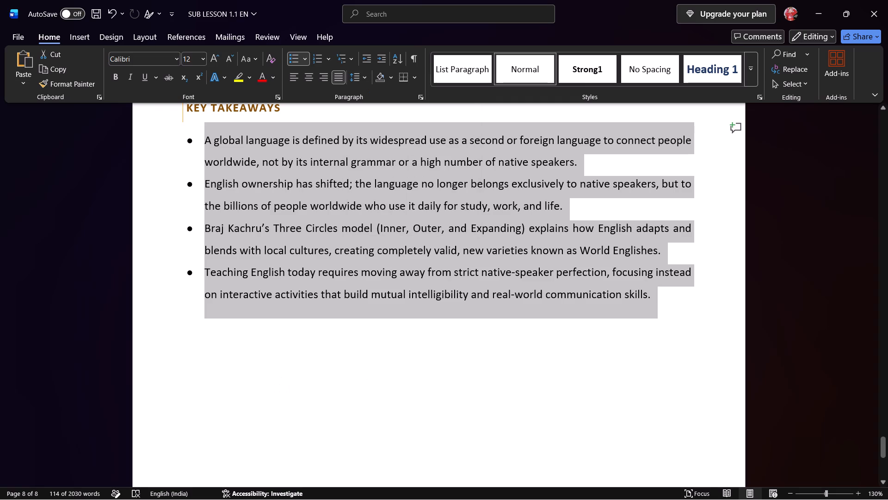
# Centre the two-line banner heading SUB LESSON 1.1 THE MEANING OF ENGLISH AS A GLOBAL LANGUAGE on page 2.
pyautogui.keyDown('ctrl'); pyautogui.scroll(-5, 275, 378); pyautogui.keyUp('ctrl')
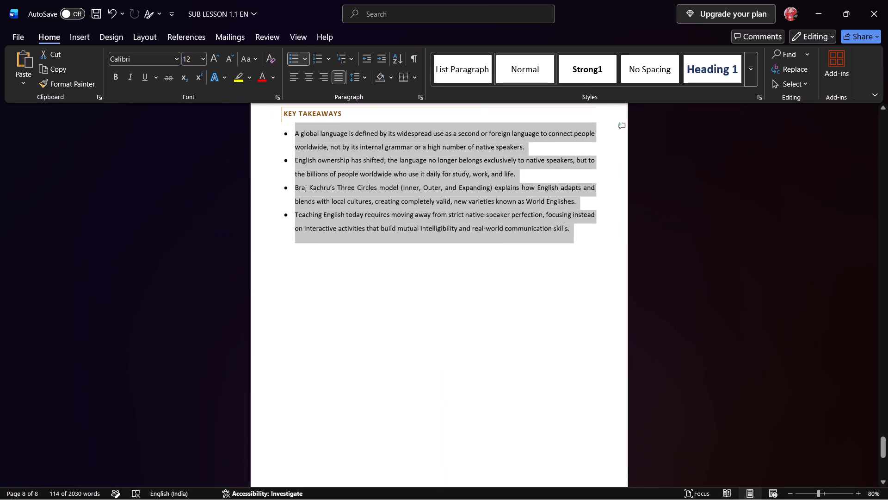
pyautogui.scroll(11, 401, 370)
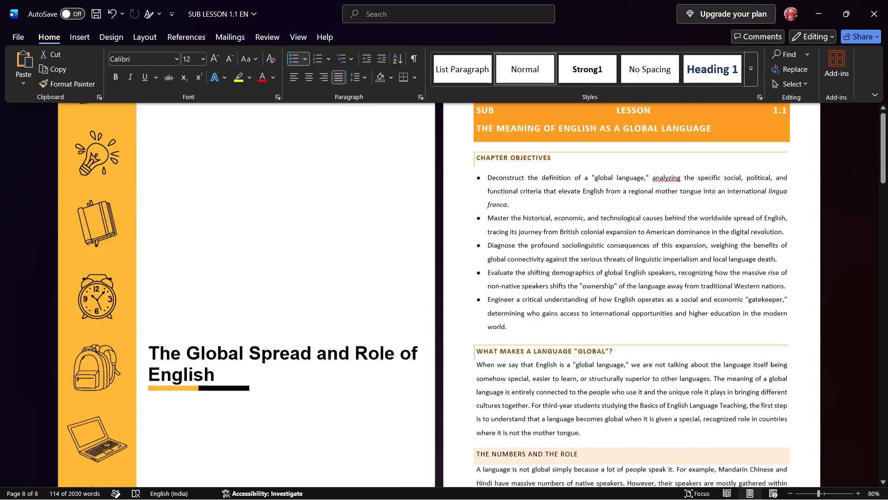
pyautogui.scroll(3, 401, 370)
pyautogui.moveTo(727, 179); pyautogui.dragTo(726, 179)
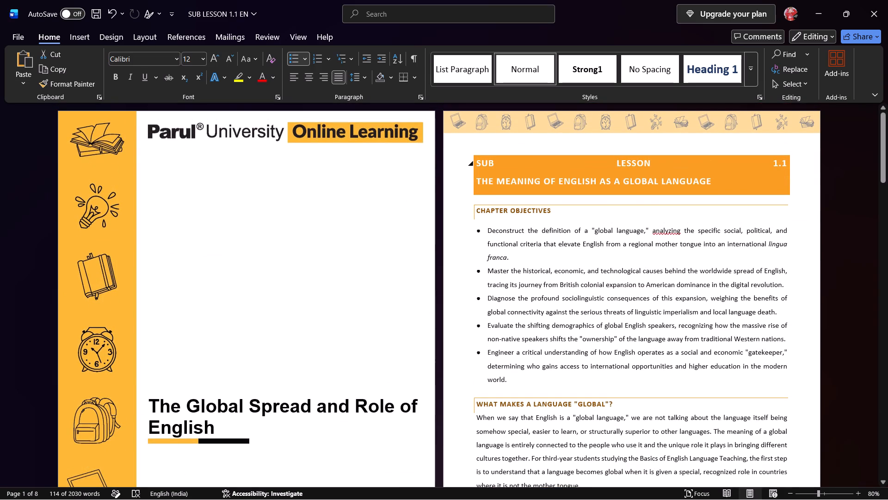
pyautogui.moveTo(726, 179); pyautogui.dragTo(474, 137)
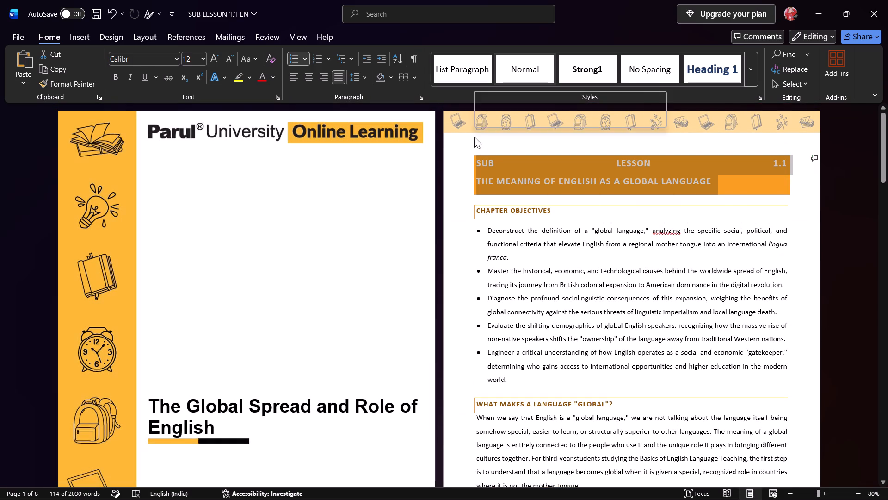
pyautogui.click(308, 75)
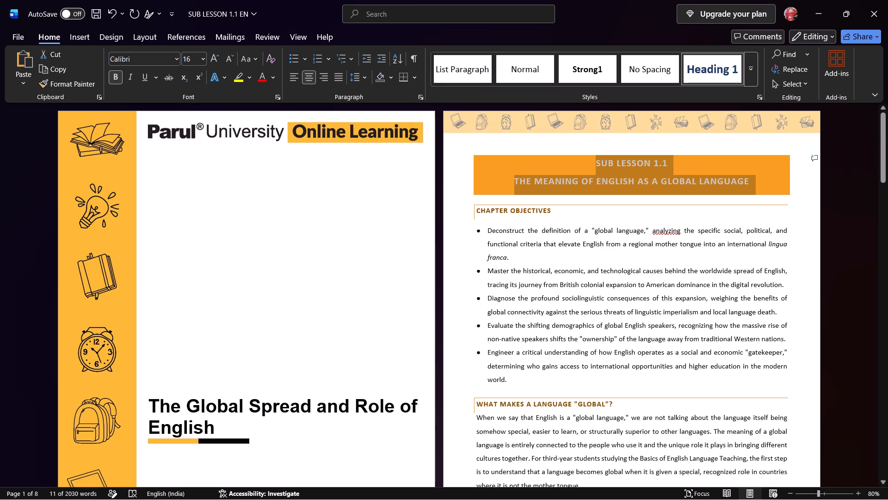
# Change the cover title The Global Spread and Role of English to uppercase and set its font to Calibri.
pyautogui.click(217, 425)
pyautogui.moveTo(221, 432); pyautogui.dragTo(144, 394)
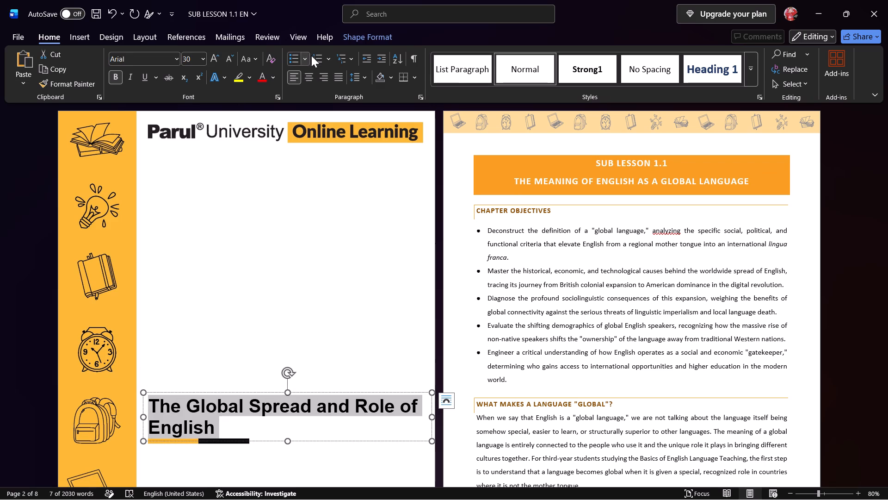
pyautogui.click(254, 61)
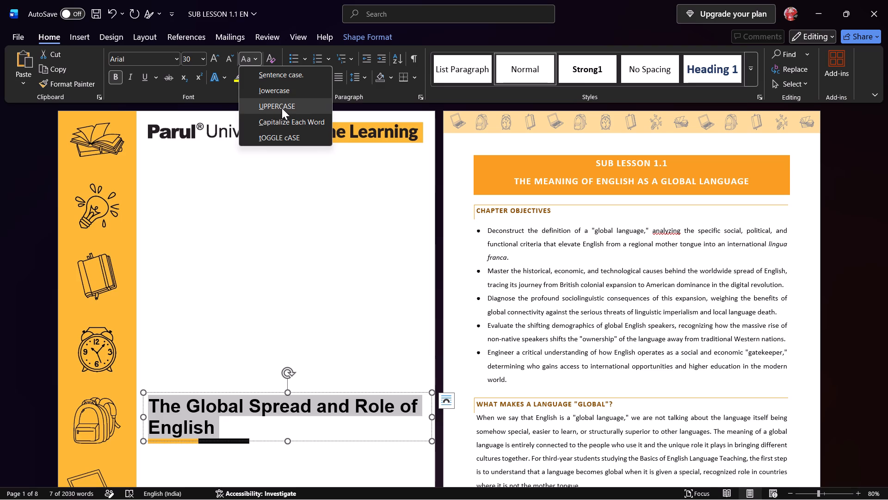
pyautogui.click(282, 108)
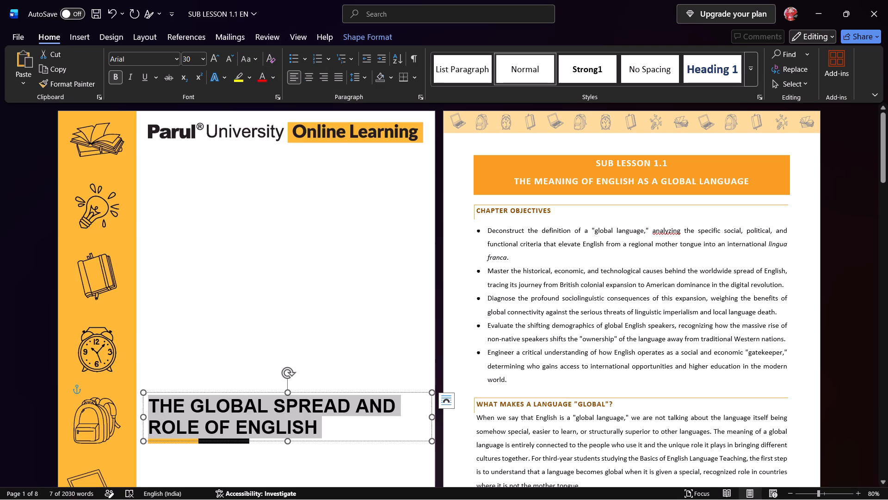
pyautogui.click(179, 62)
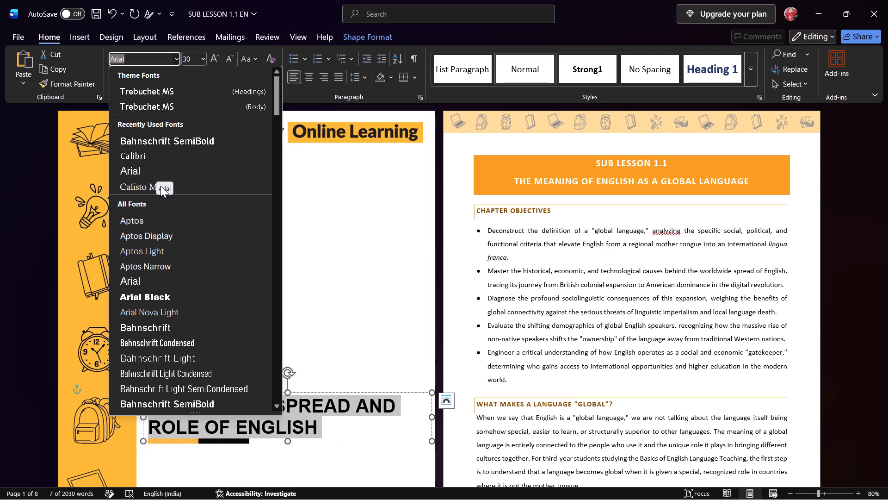
pyautogui.click(162, 156)
# Review the available fonts for the cover title THE GLOBAL SPREAD AND ROLE OF ENGLISH and recheck its font formatting.
pyautogui.click(179, 56)
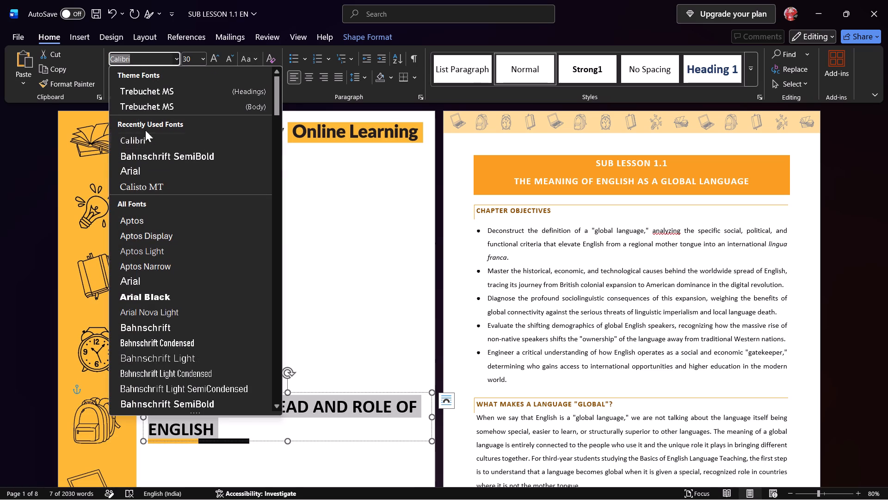
pyautogui.scroll(-7, 139, 180)
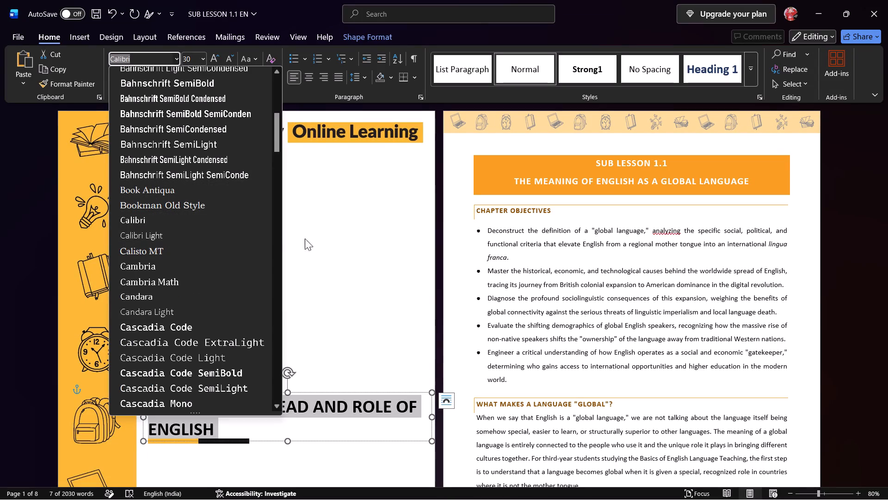
pyautogui.click(326, 226)
pyautogui.click(598, 257)
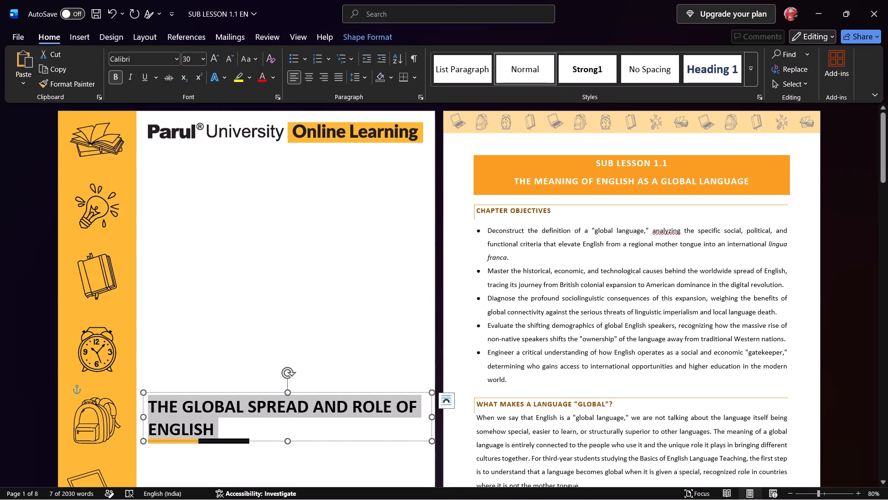
pyautogui.tripleClick(224, 420)
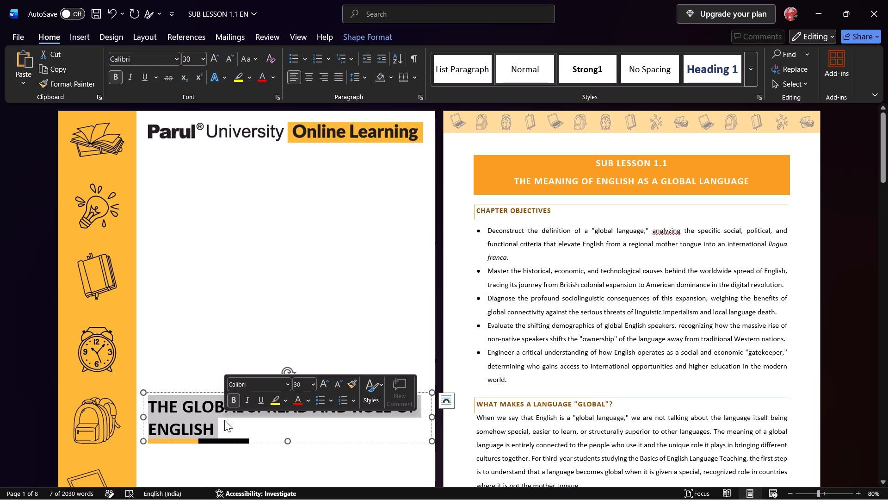
pyautogui.click(467, 312)
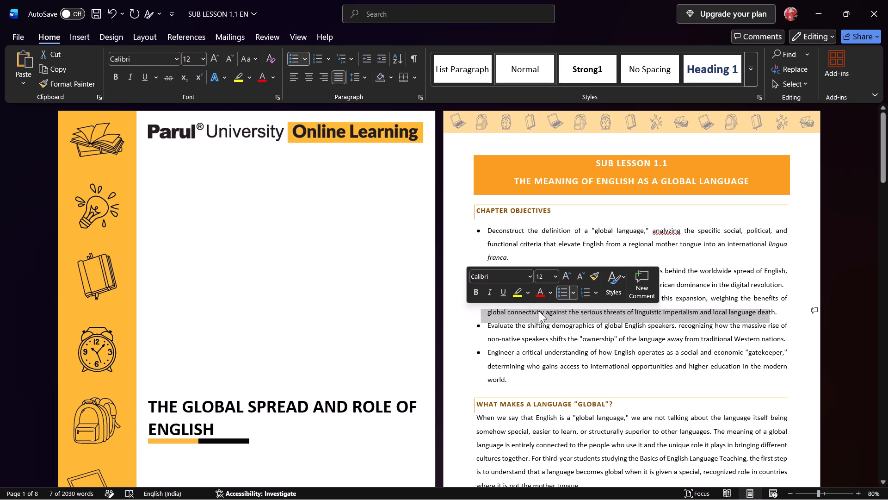
pyautogui.click(605, 360)
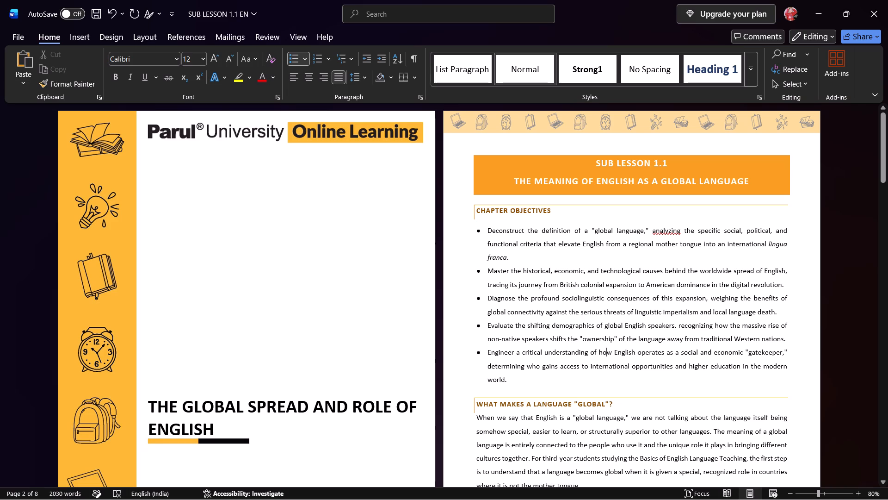
# Select the entire document and set its font to Calibri, leaving the text deselected.
pyautogui.hotkey('ctrl', 'a')
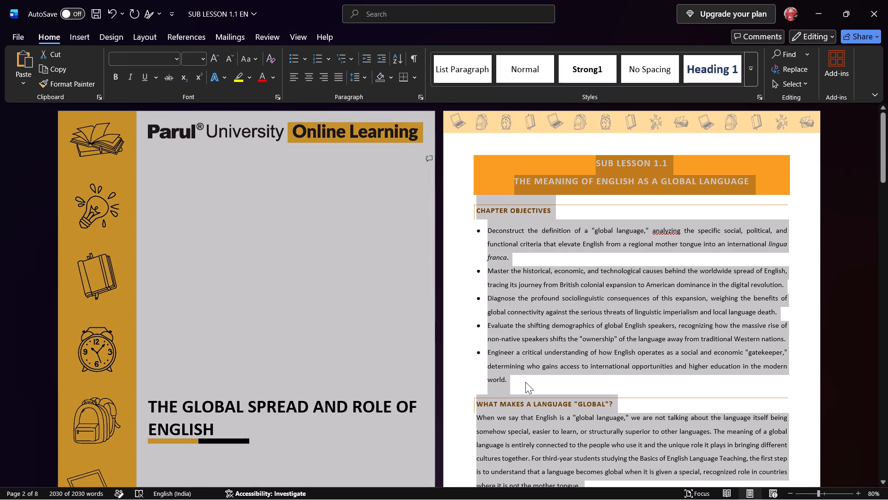
pyautogui.click(176, 56)
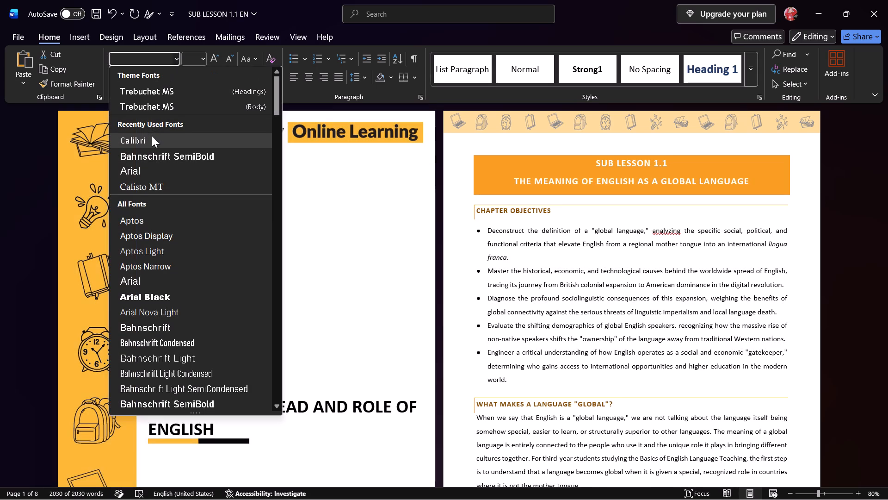
pyautogui.click(152, 136)
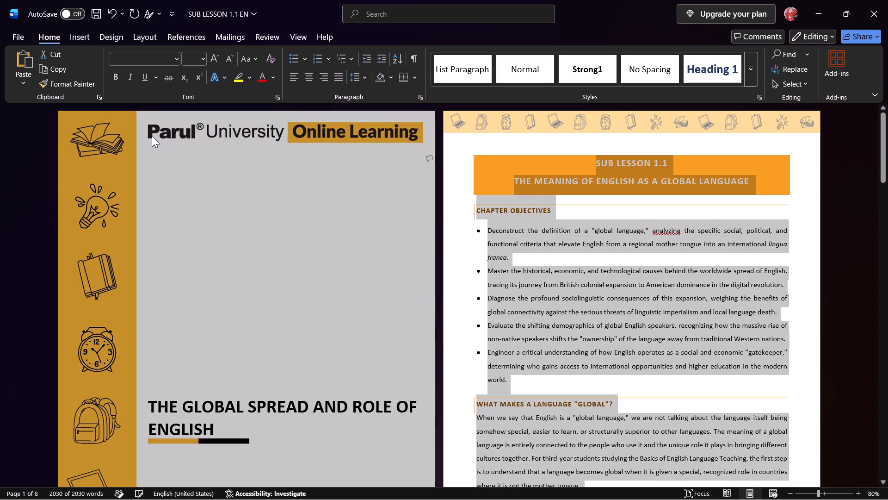
pyautogui.click(510, 278)
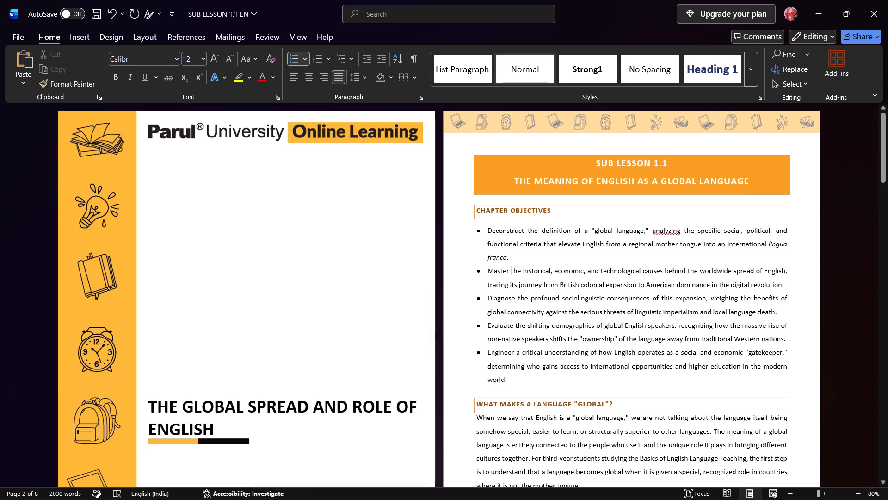
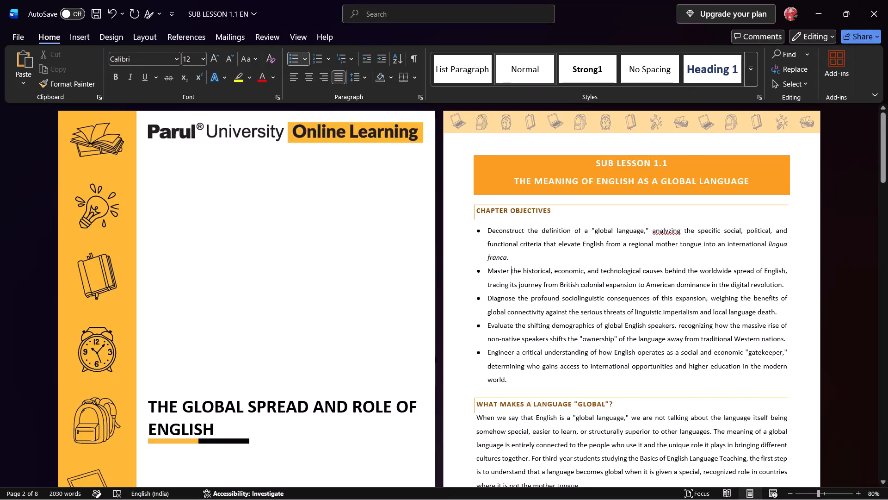
# Review the headings, bullet lists and body paragraphs on pages 1 to 4 for consistent font and spacing.
pyautogui.scroll(-9, 486, 290)
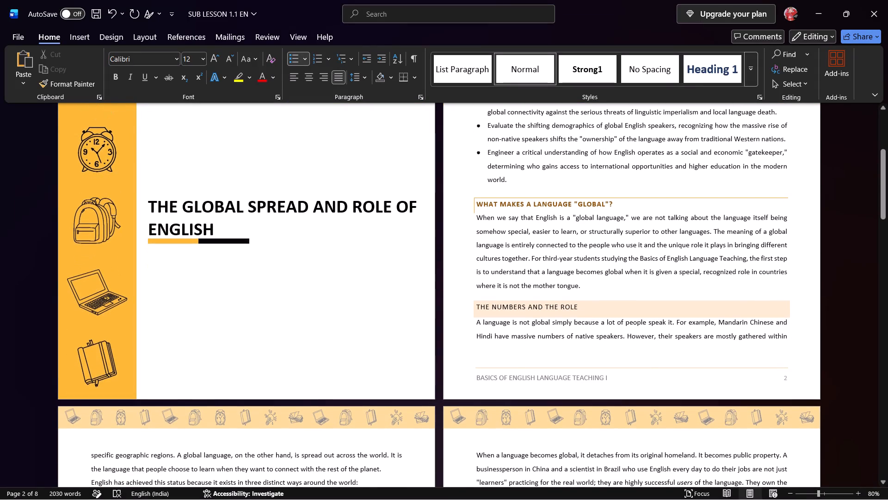
pyautogui.scroll(-9, 528, 352)
pyautogui.scroll(1, 522, 338)
pyautogui.scroll(-4, 522, 338)
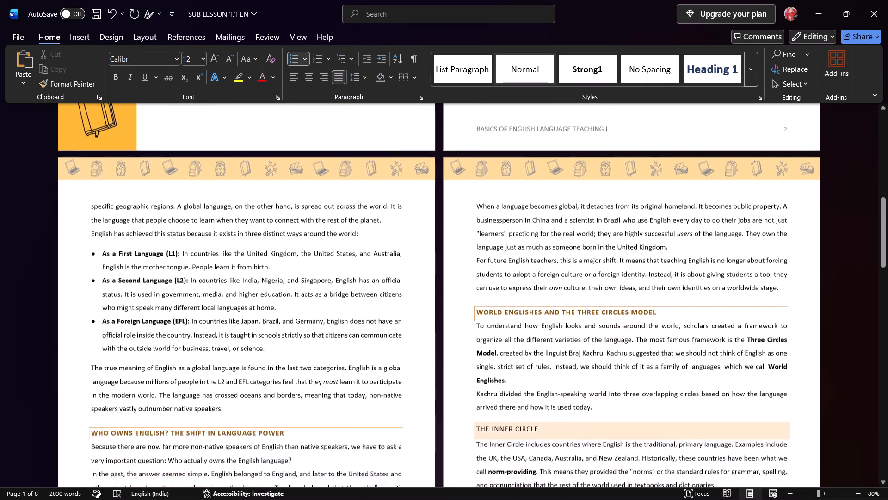
pyautogui.scroll(-5, 522, 338)
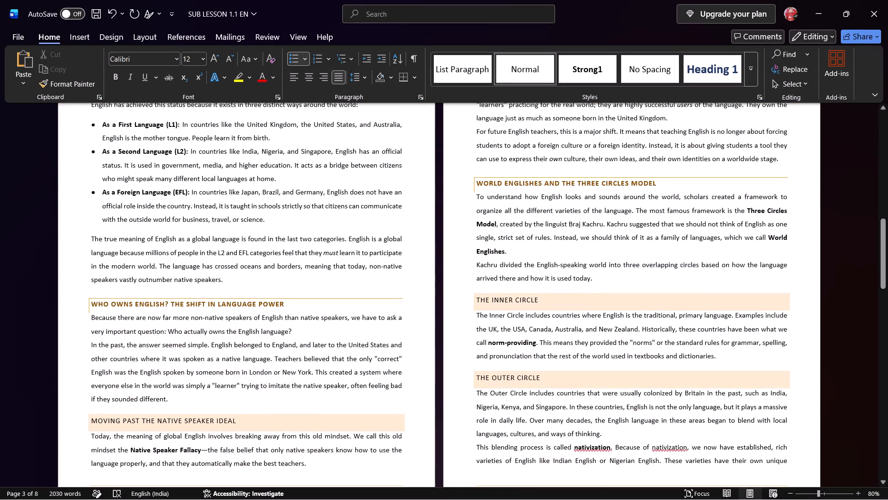
pyautogui.moveTo(223, 279); pyautogui.dragTo(86, 235)
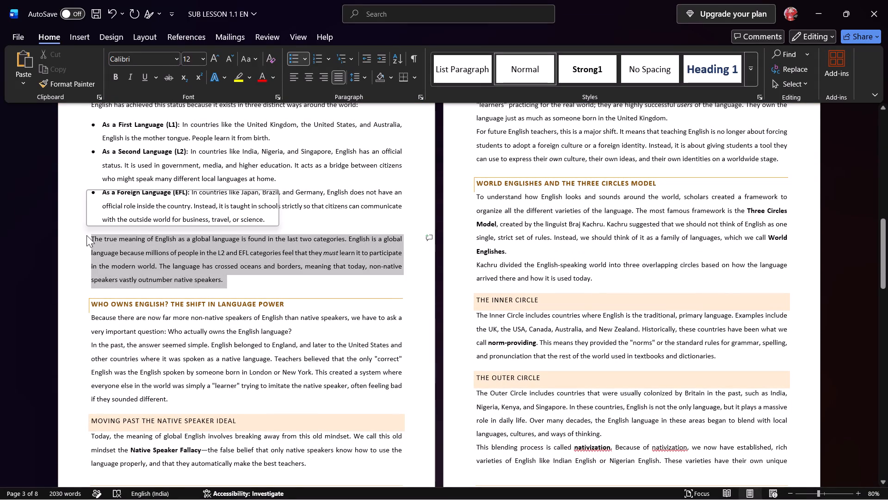
pyautogui.click(223, 243)
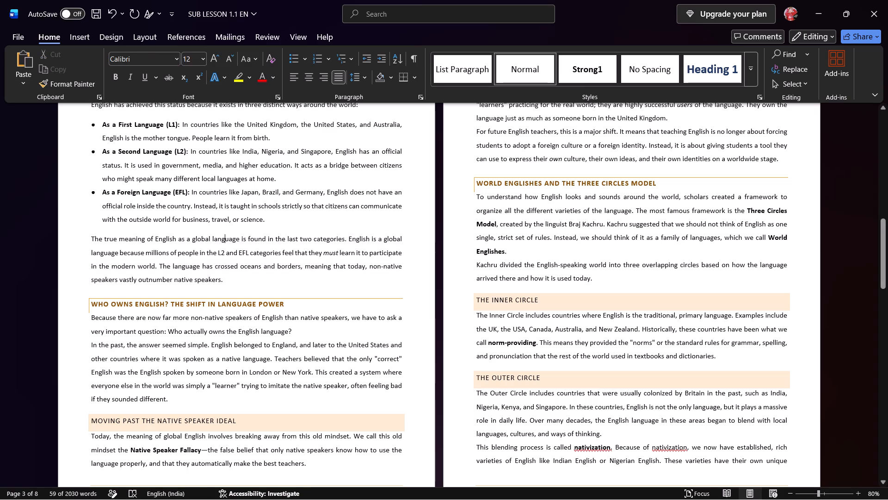
pyautogui.click(230, 218)
pyautogui.click(272, 376)
pyautogui.scroll(-3, 635, 359)
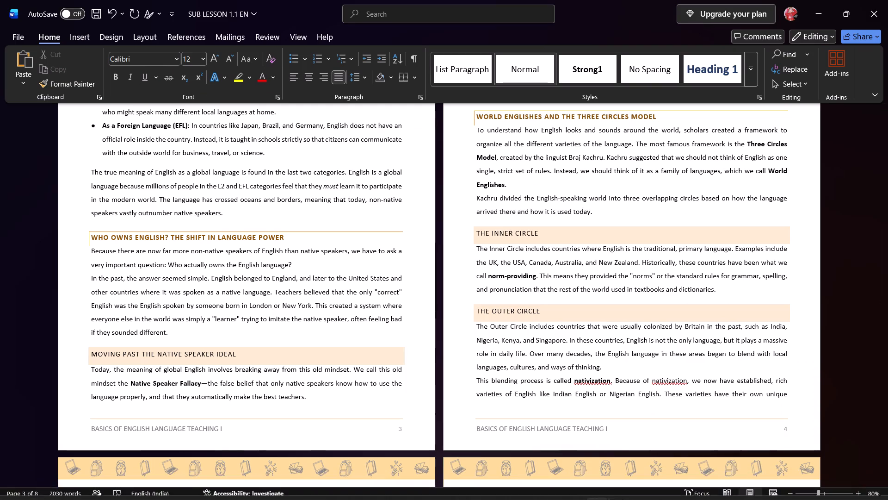
# Compare the headings, bullets and body text with the reference document 1.2, including the font formatting of its bullet list.
pyautogui.click(704, 440)
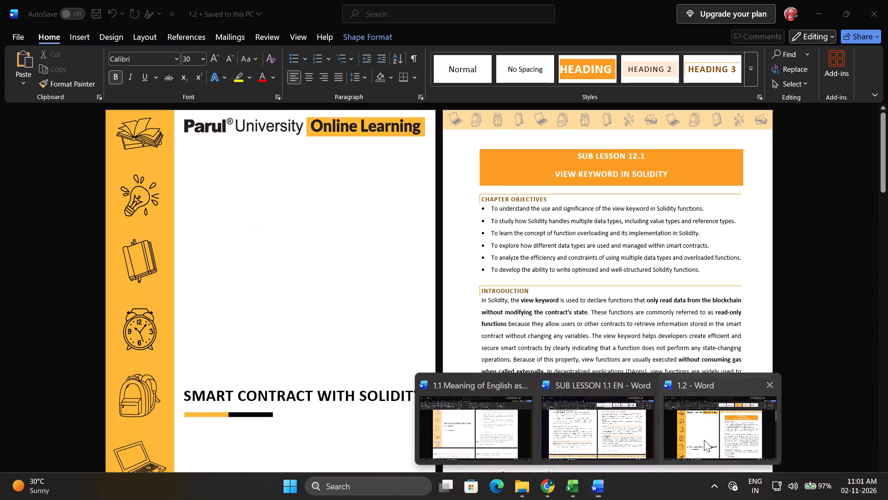
pyautogui.keyDown('ctrl'); pyautogui.scroll(2, 706, 343); pyautogui.keyUp('ctrl')
pyautogui.scroll(-2, 705, 343)
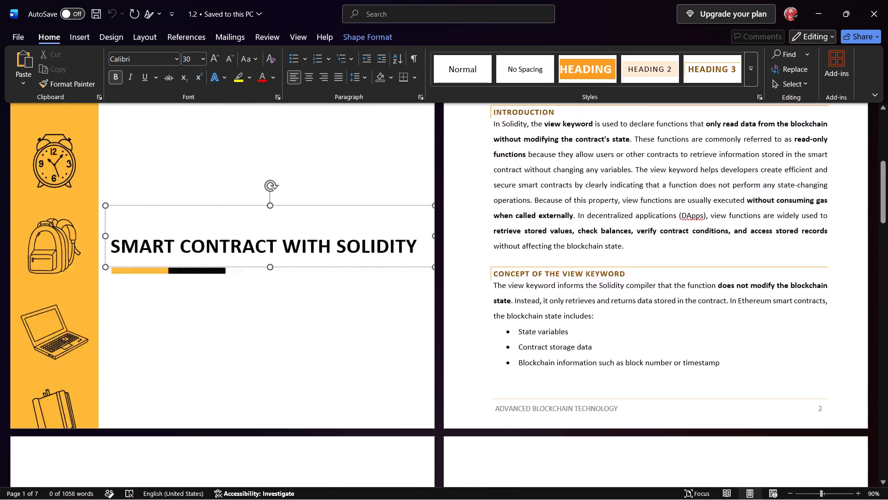
pyautogui.scroll(-2, 704, 343)
pyautogui.scroll(-1, 638, 356)
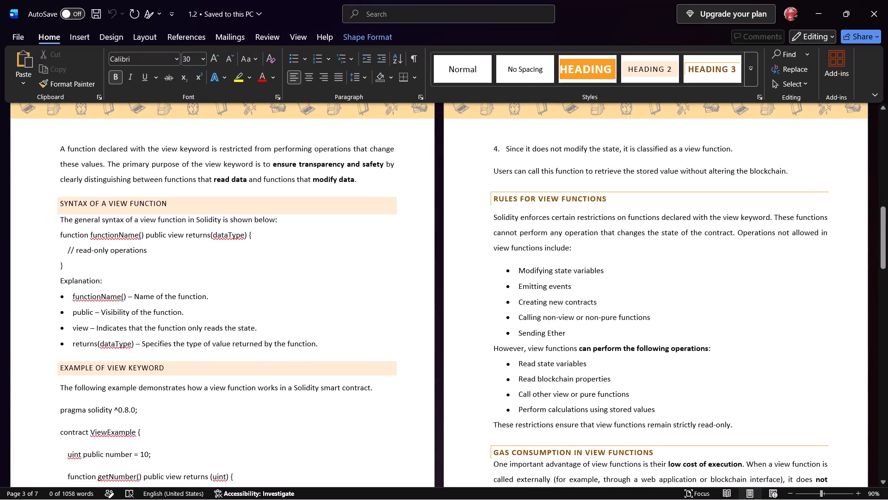
pyautogui.hotkey('alt', 'Tab')
pyautogui.hotkey('alt', 'Tab')
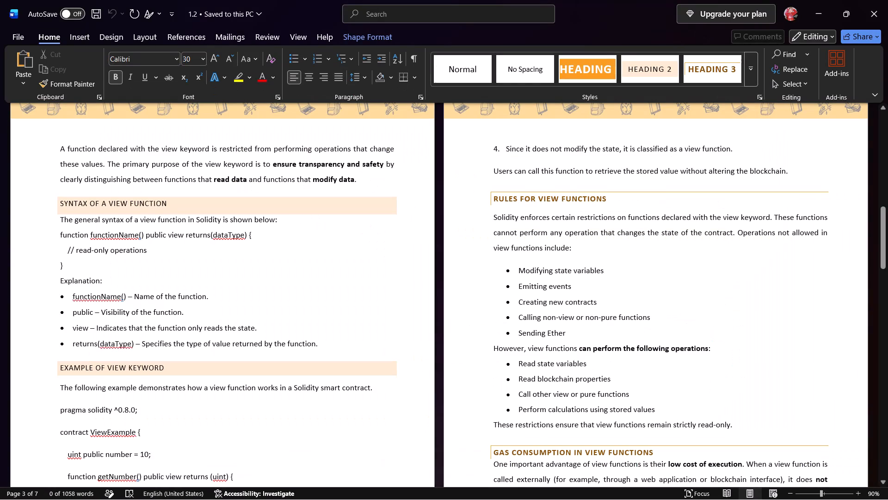
pyautogui.hotkey('alt', 'Tab')
pyautogui.hotkey('alt', 'Tab')
pyautogui.hotkey('alt', 'Tab')
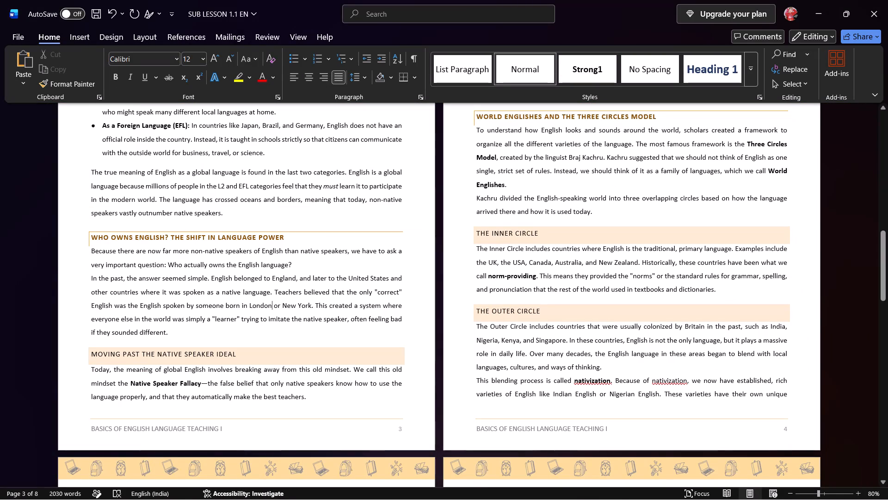
pyautogui.click(601, 355)
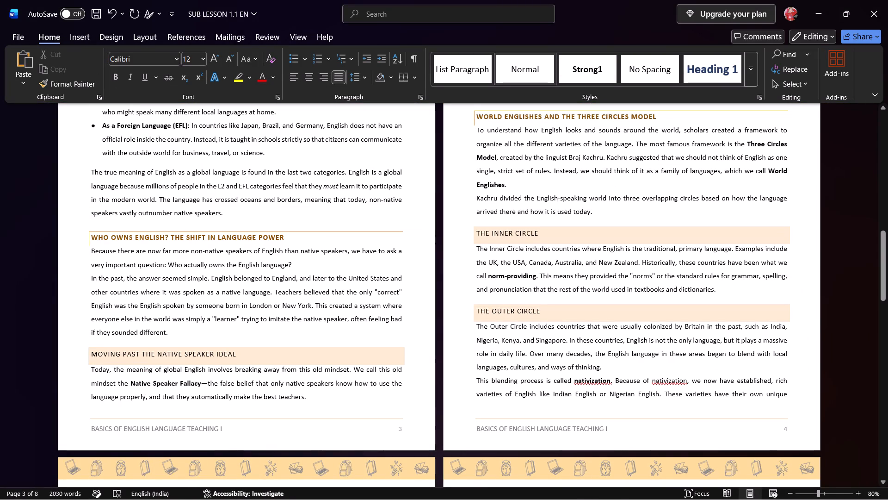
pyautogui.hotkey('alt', 'Tab')
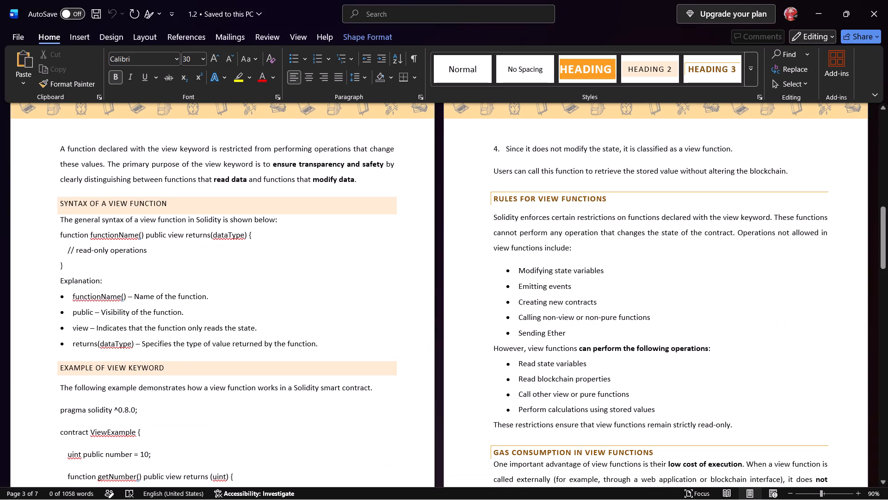
pyautogui.click(531, 315)
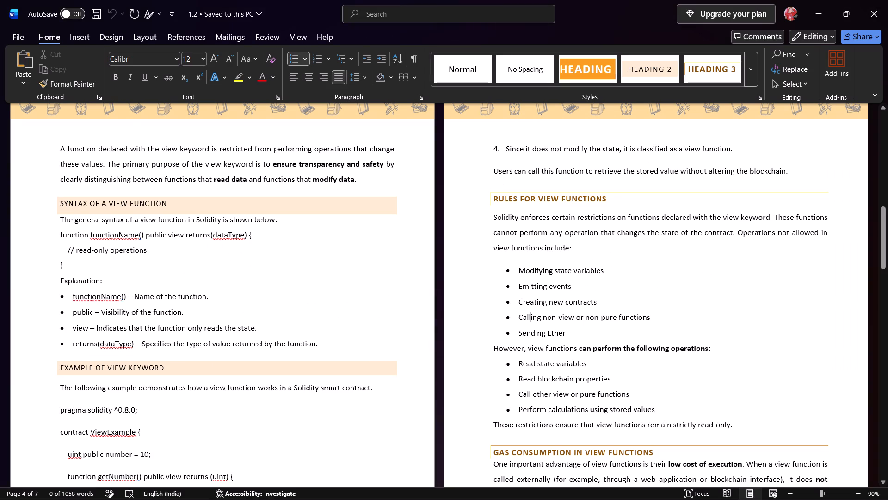
pyautogui.hotkey('alt', 'Tab')
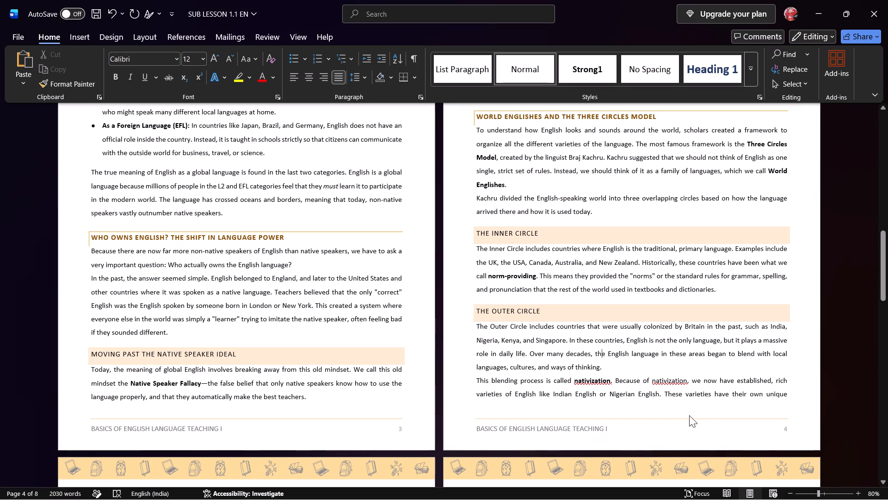
# Check the line spacing of the paragraph about mutual intelligibility on page 6.
pyautogui.scroll(-5, 566, 362)
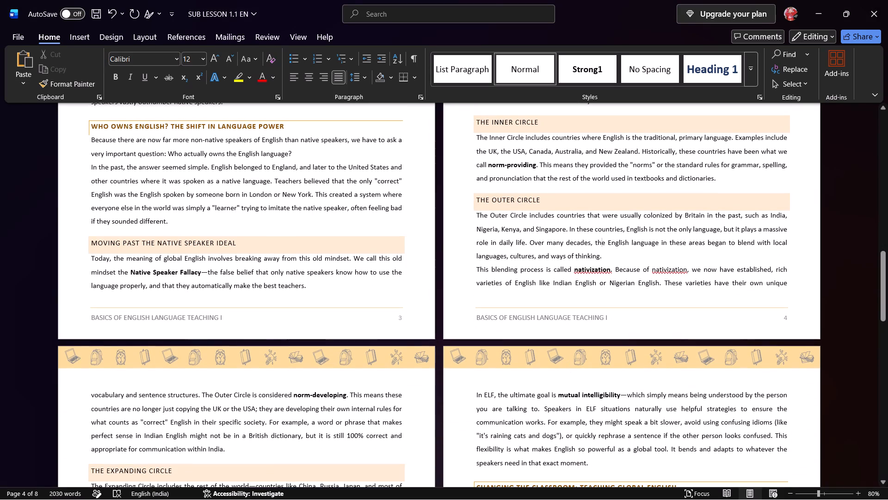
pyautogui.moveTo(604, 471); pyautogui.dragTo(444, 390)
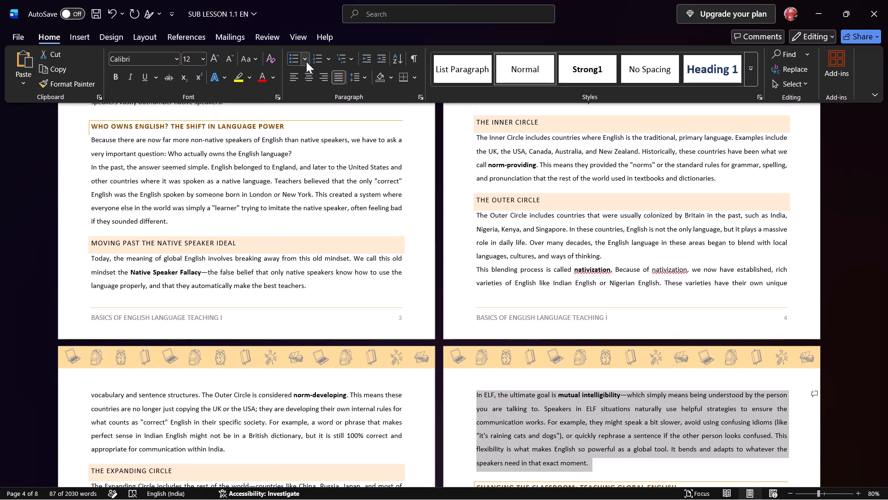
pyautogui.click(363, 79)
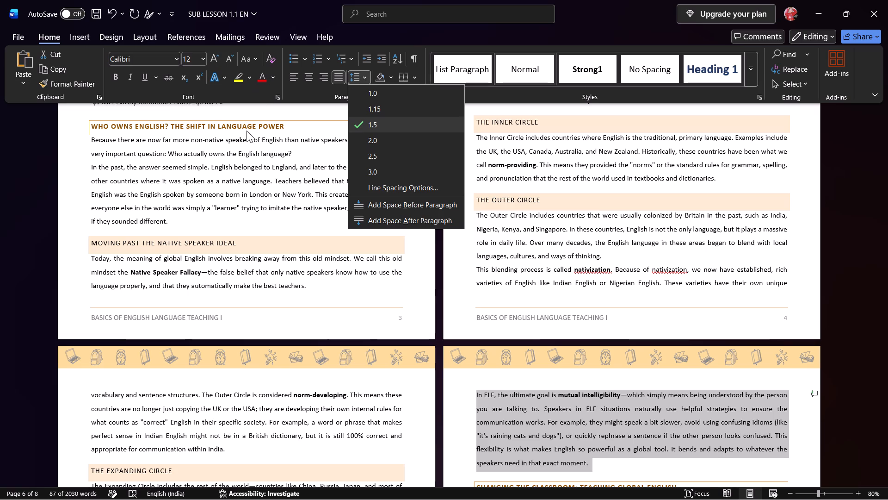
pyautogui.click(245, 175)
# Copy the SUB LESSON 1.1 banner text and save the document as SUB LESSON 1.1 EN in Module 1's Chapter 1 folder under Basics of English Language Teaching I.
pyautogui.scroll(20, 494, 387)
pyautogui.scroll(8, 494, 387)
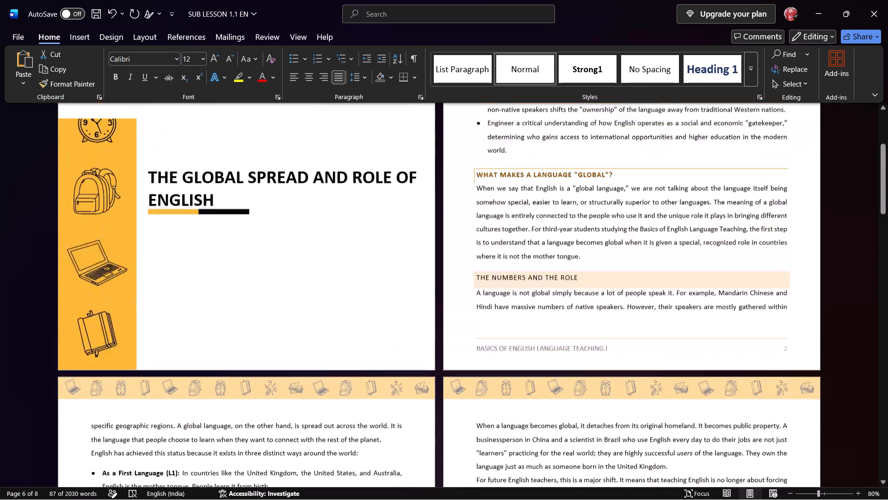
pyautogui.scroll(17, 494, 387)
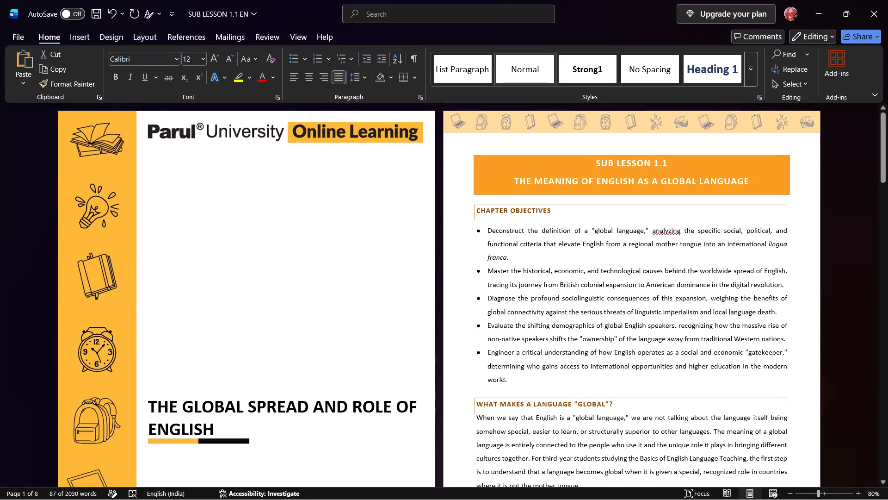
pyautogui.moveTo(670, 162); pyautogui.dragTo(662, 163)
pyautogui.moveTo(662, 163); pyautogui.dragTo(579, 165)
pyautogui.hotkey('ctrl', 'c')
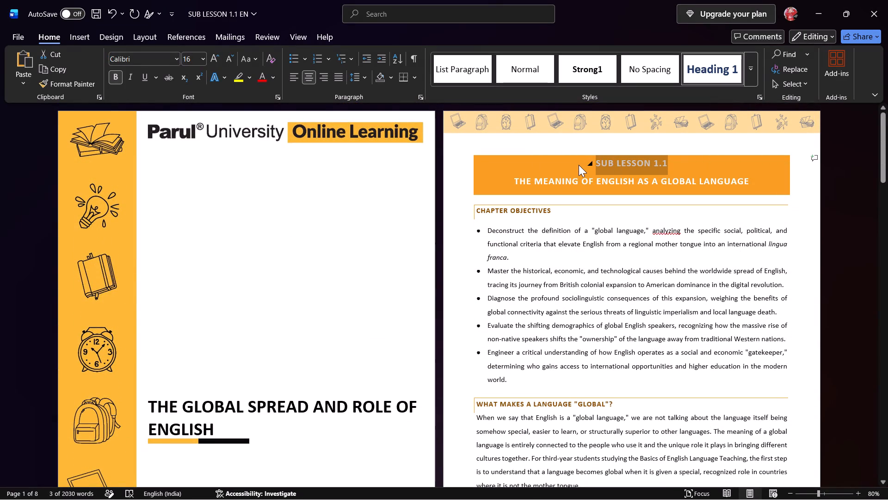
pyautogui.click(6, 34)
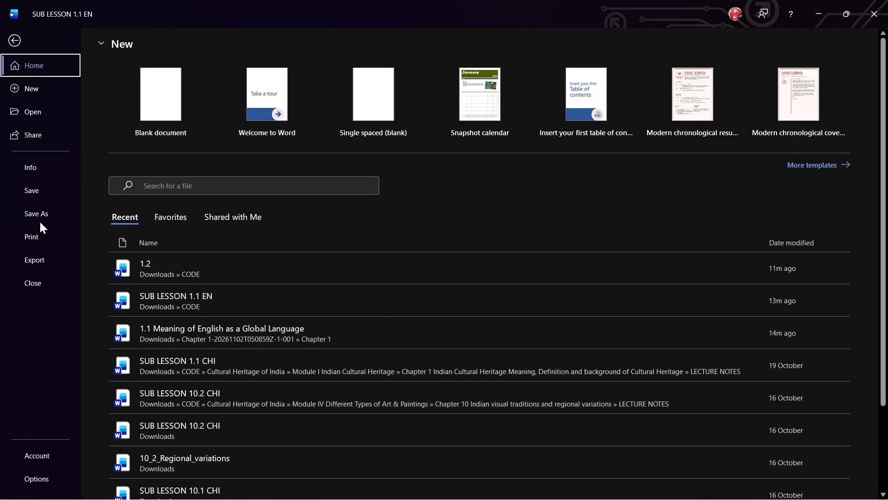
pyautogui.click(42, 213)
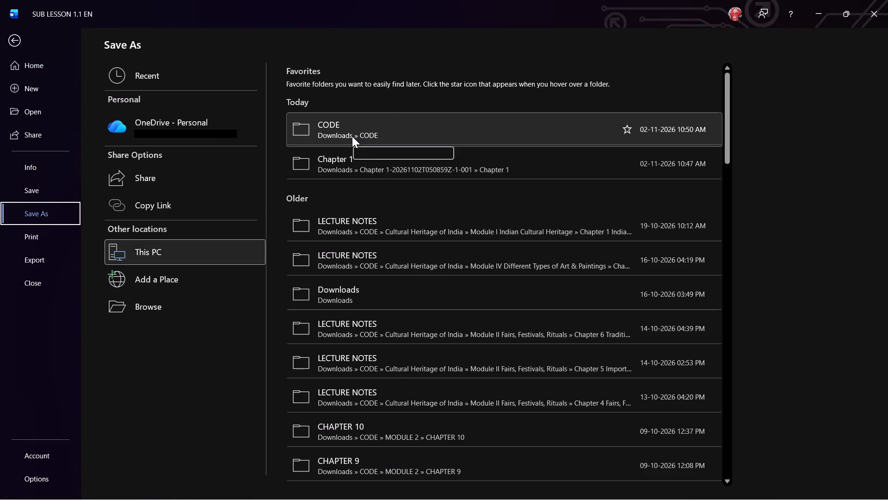
pyautogui.doubleClick(353, 135)
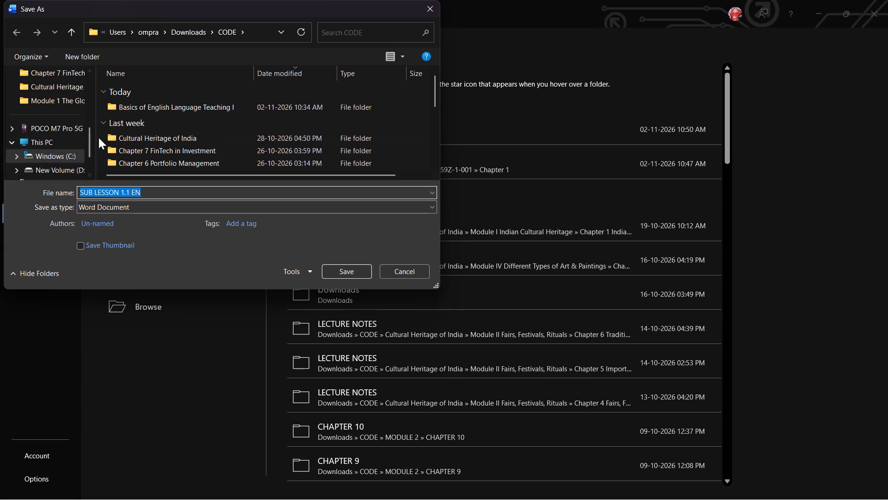
pyautogui.doubleClick(133, 107)
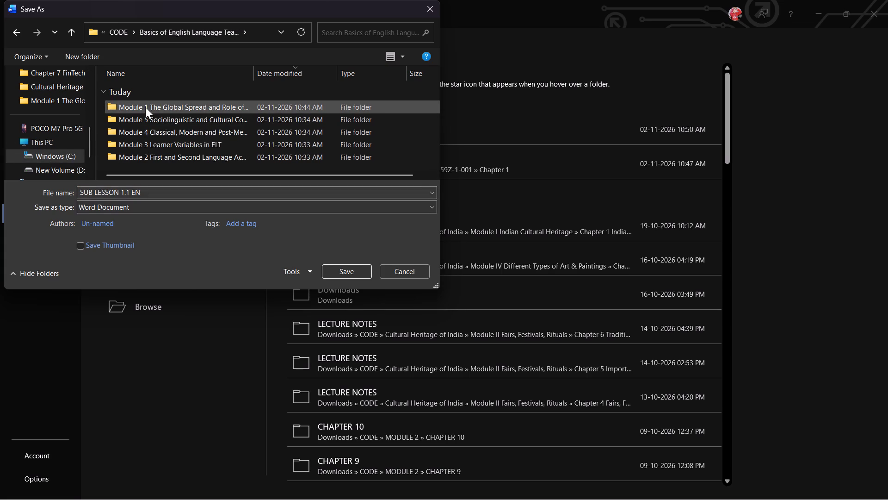
pyautogui.doubleClick(146, 106)
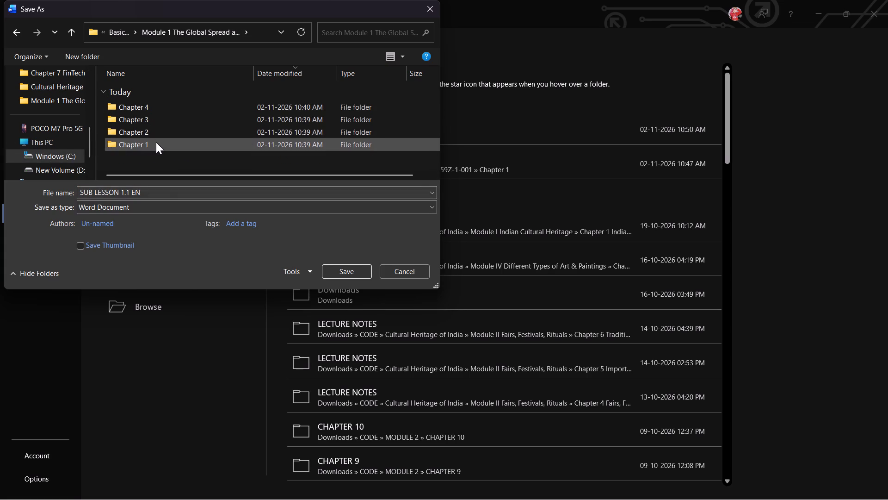
pyautogui.doubleClick(156, 142)
pyautogui.hotkey('ctrl', 'v')
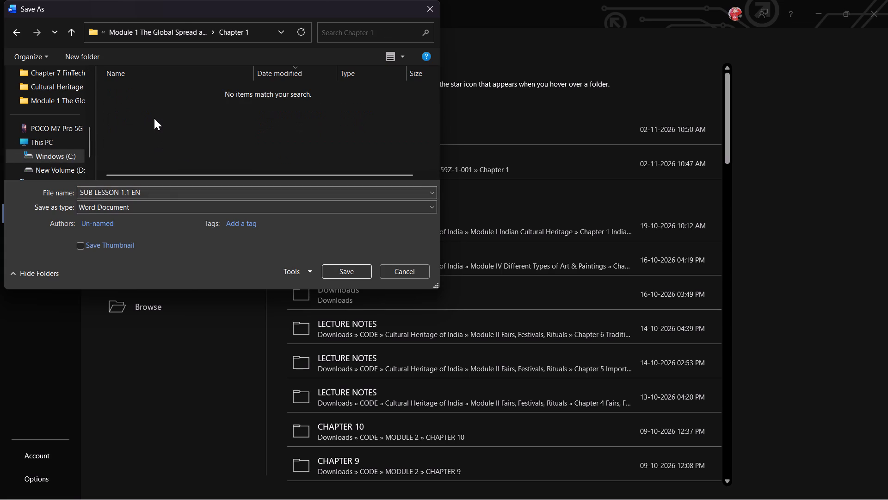
pyautogui.click(351, 269)
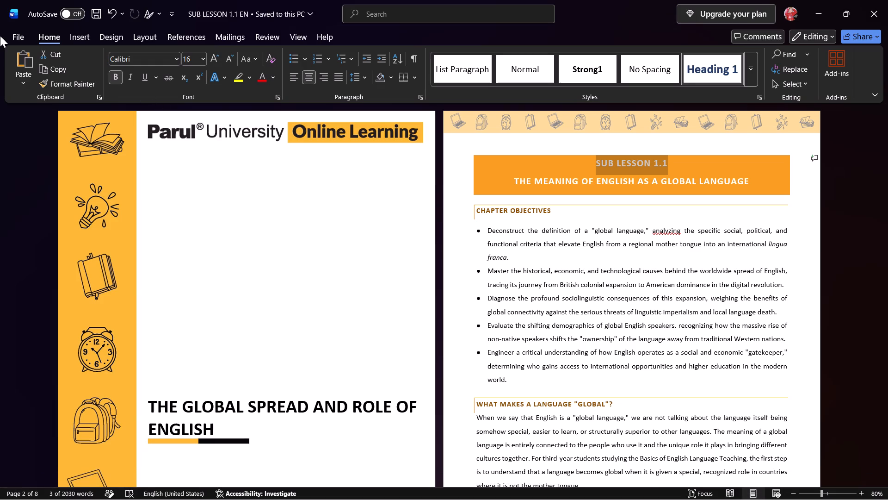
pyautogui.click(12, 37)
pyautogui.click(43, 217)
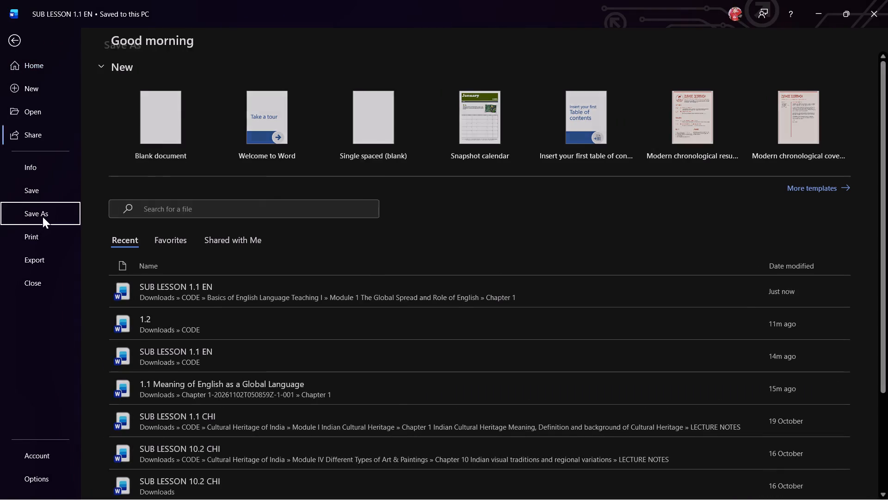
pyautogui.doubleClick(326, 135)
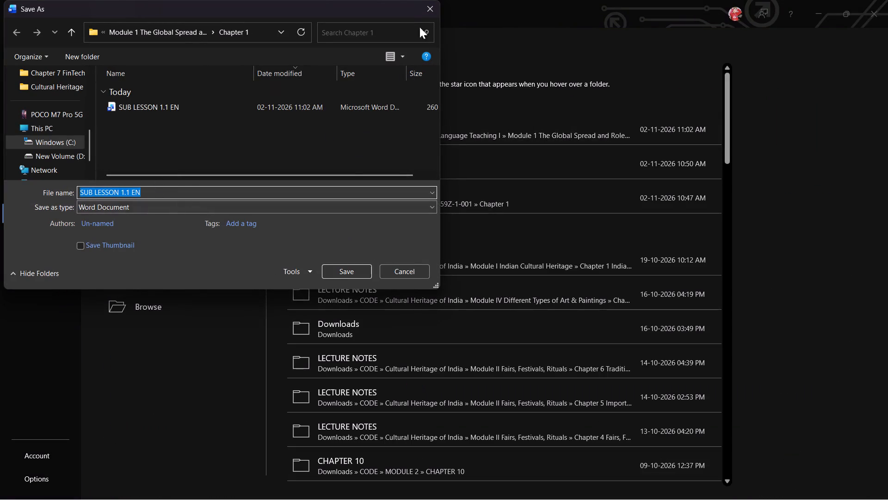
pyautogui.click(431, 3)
# Switch to File Explorer and open the first document in the Chapter 1 folder on the first tab.
pyautogui.click(519, 480)
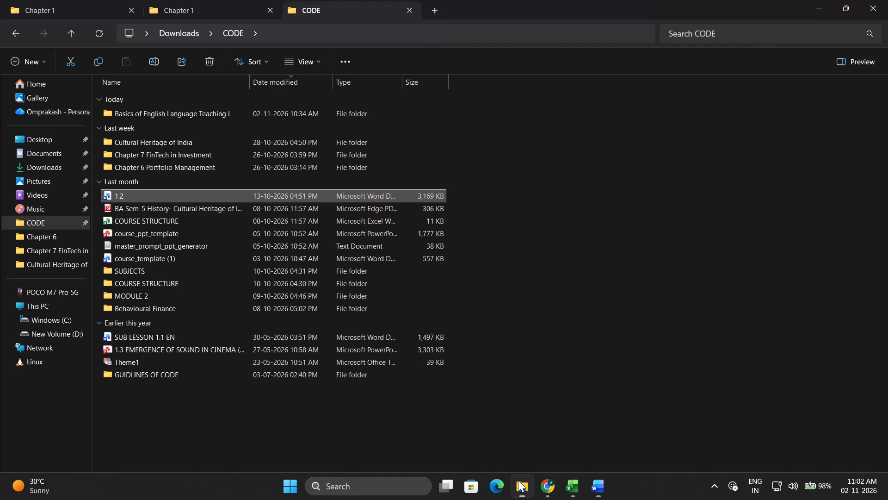
pyautogui.click(197, 6)
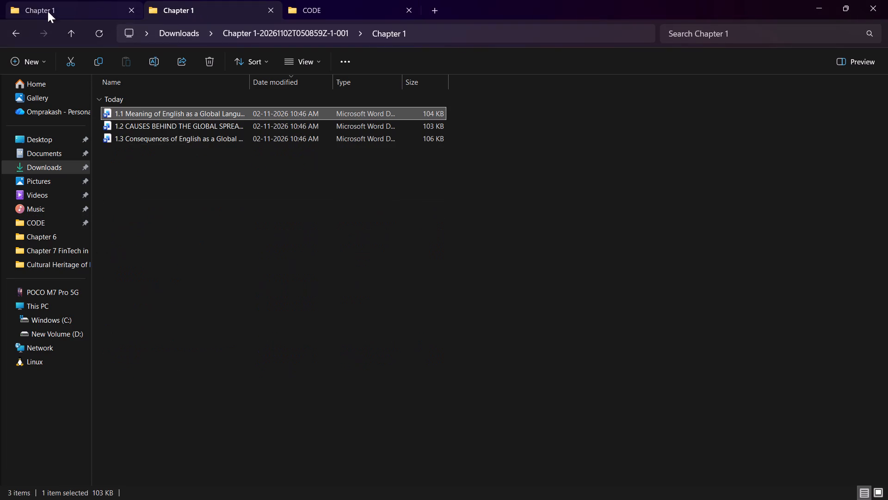
pyautogui.click(31, 4)
pyautogui.doubleClick(162, 115)
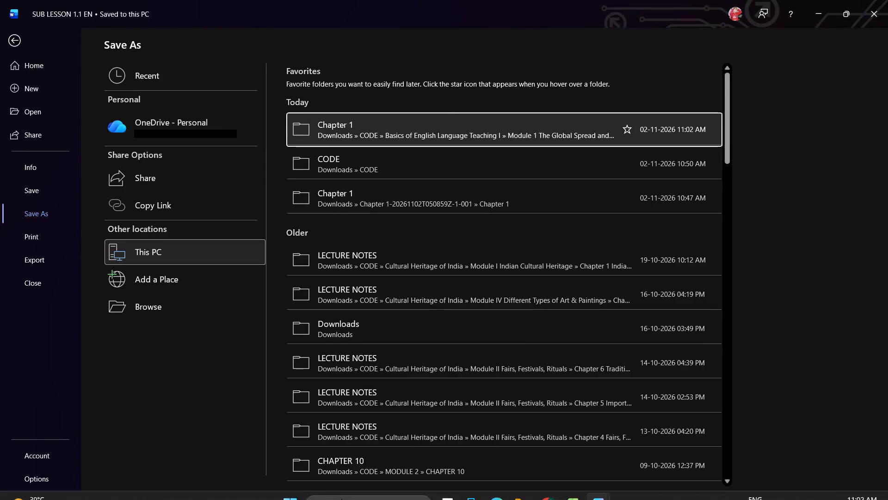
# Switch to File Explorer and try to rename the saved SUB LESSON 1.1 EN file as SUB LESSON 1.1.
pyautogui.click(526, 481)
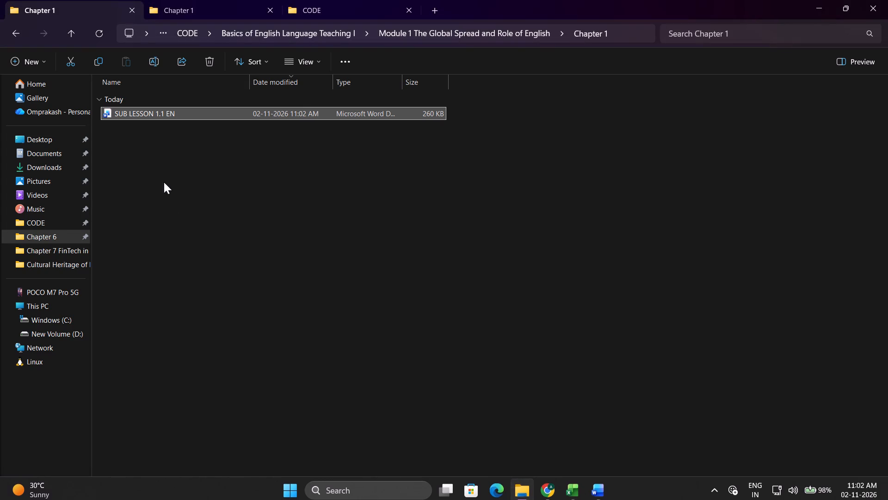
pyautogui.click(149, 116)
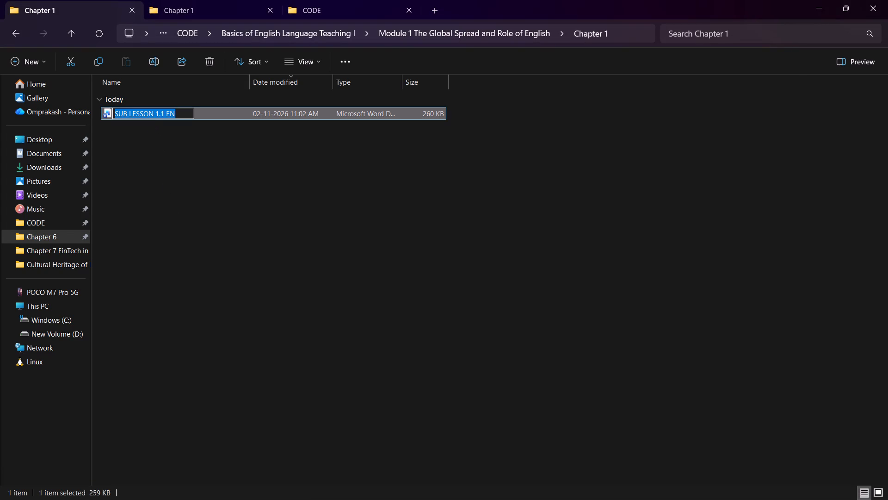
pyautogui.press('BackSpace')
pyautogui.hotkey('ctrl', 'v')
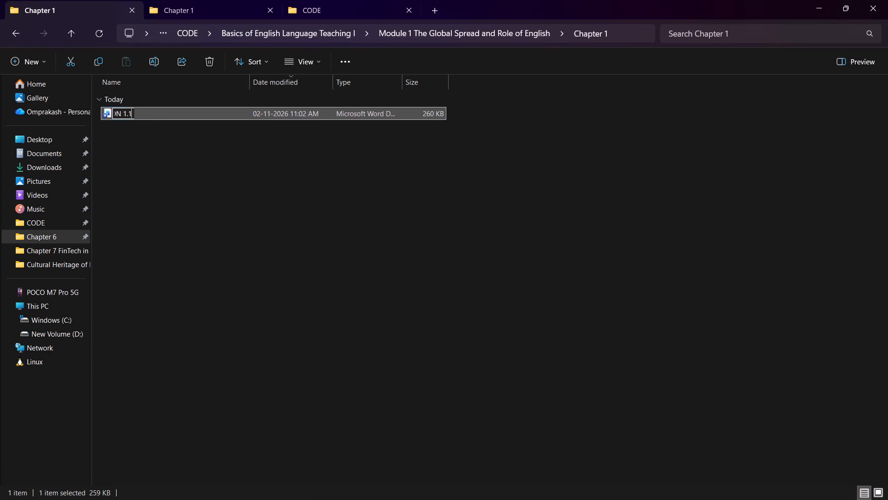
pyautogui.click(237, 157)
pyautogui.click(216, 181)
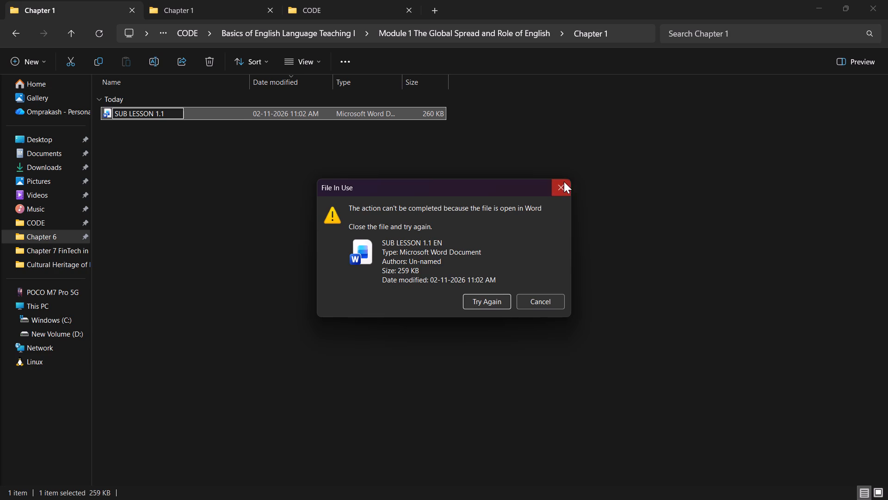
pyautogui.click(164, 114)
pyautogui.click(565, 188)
# Rename the document in Module 1's Chapter 1 folder as SUB LESSON 1.1 ELT, closing its open Word window so the rename can go through.
pyautogui.click(569, 485)
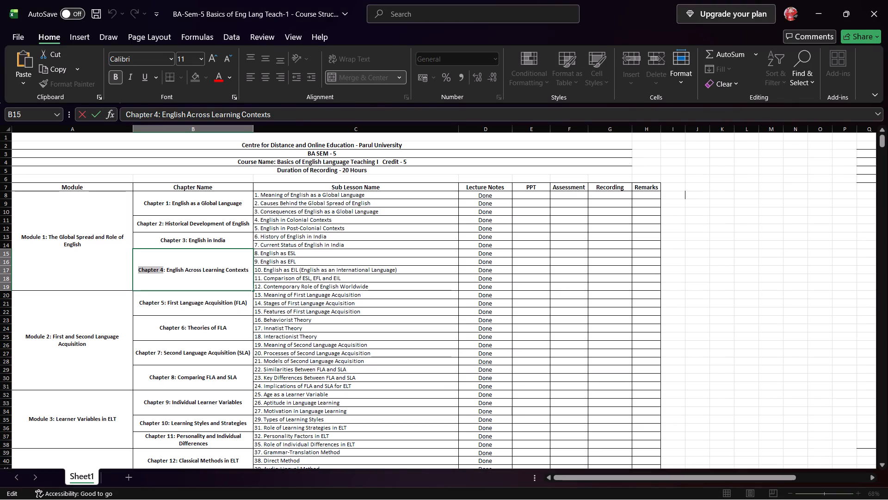
pyautogui.hotkey('alt', 'Tab')
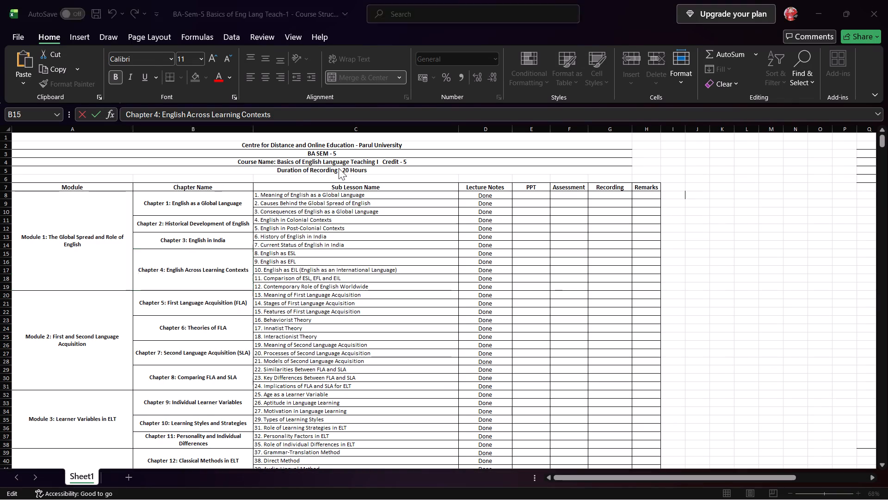
pyautogui.click(168, 114)
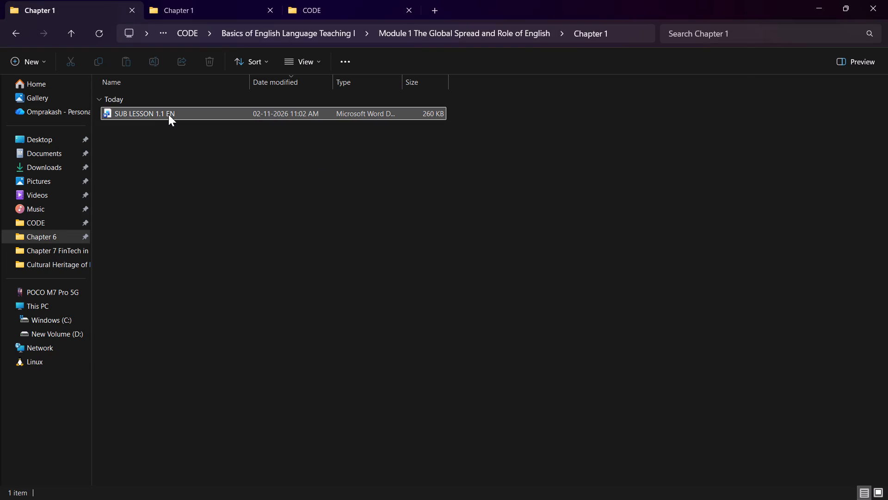
pyautogui.click(168, 114)
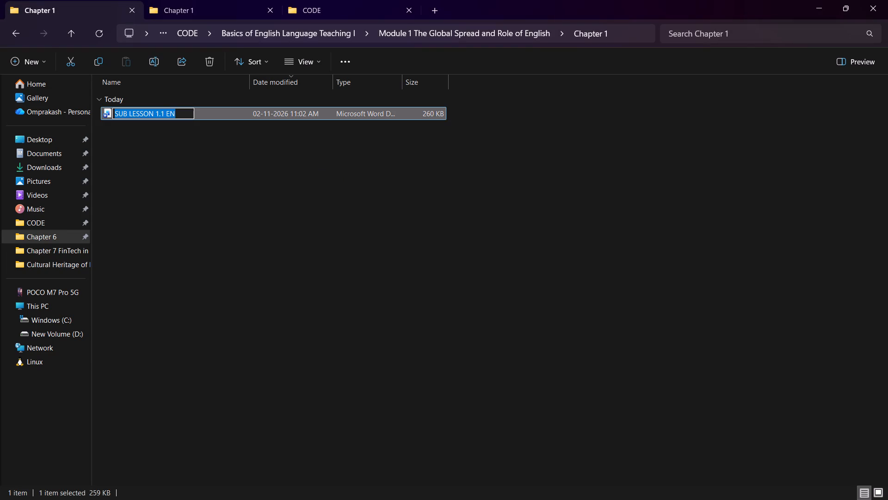
pyautogui.click(175, 115)
pyautogui.press('BackSpace')
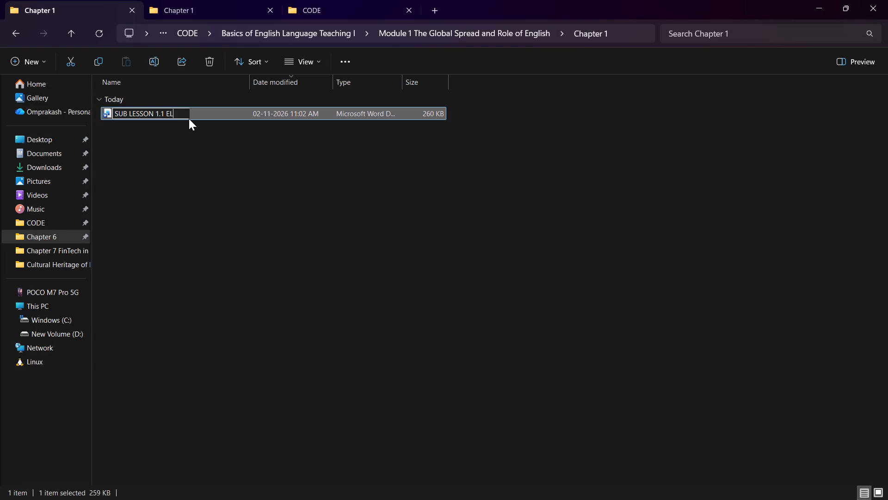
pyautogui.press('BackSpace')
pyautogui.press('Return')
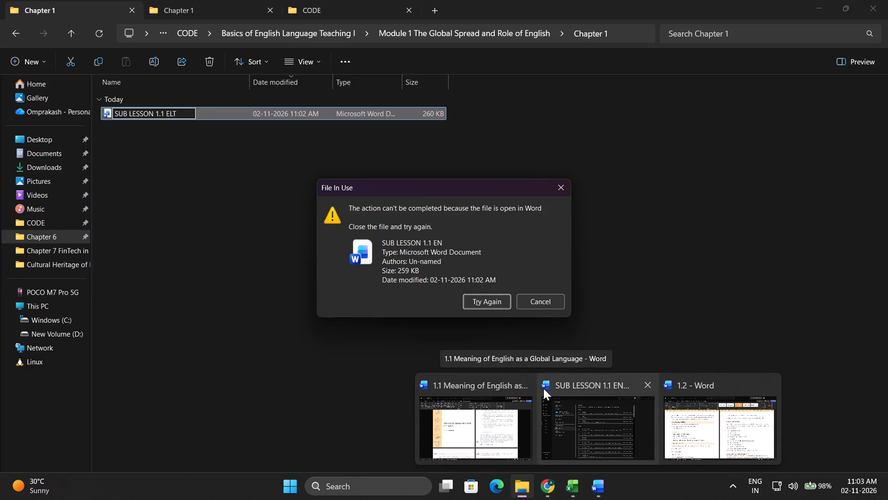
pyautogui.click(643, 387)
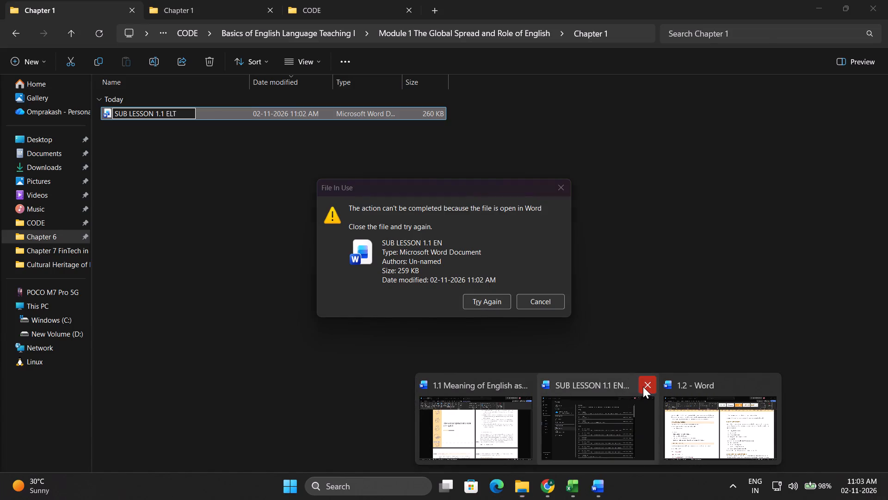
pyautogui.click(489, 306)
pyautogui.click(241, 263)
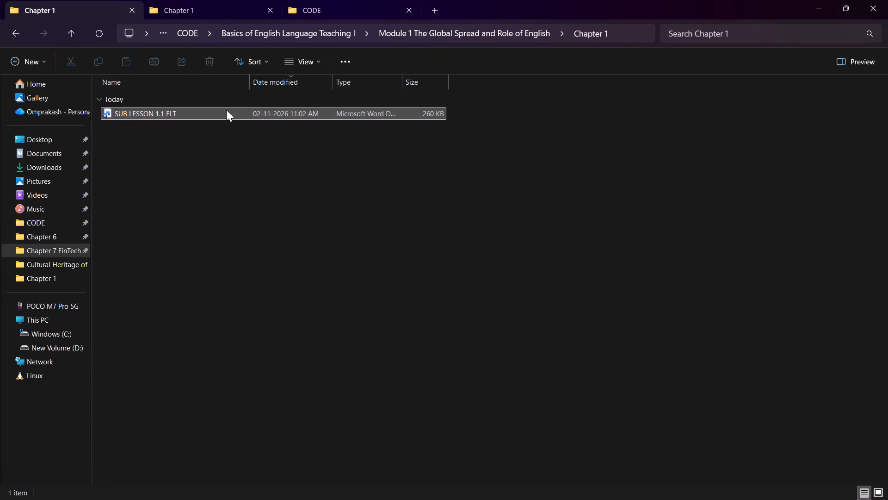
# Open SUB LESSON 1.1 ELT, look through its pages and close it again.
pyautogui.doubleClick(226, 110)
pyautogui.scroll(-9, 428, 257)
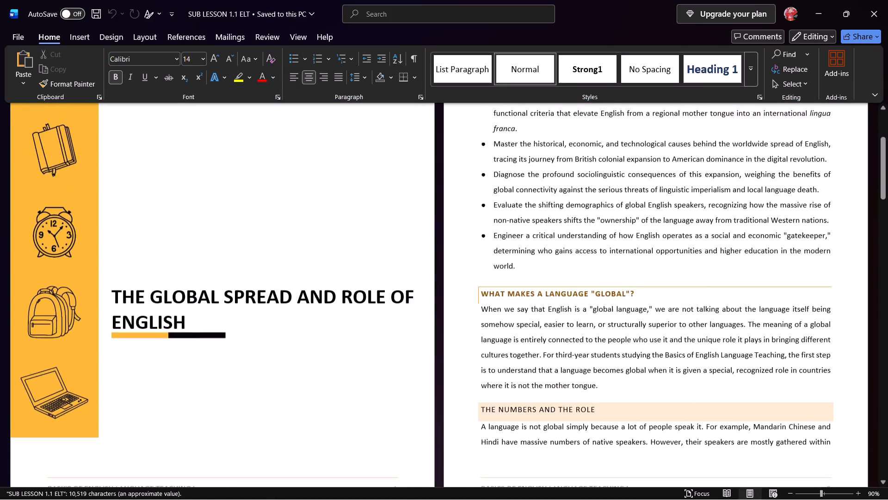
pyautogui.scroll(-19, 428, 257)
pyautogui.click(875, 6)
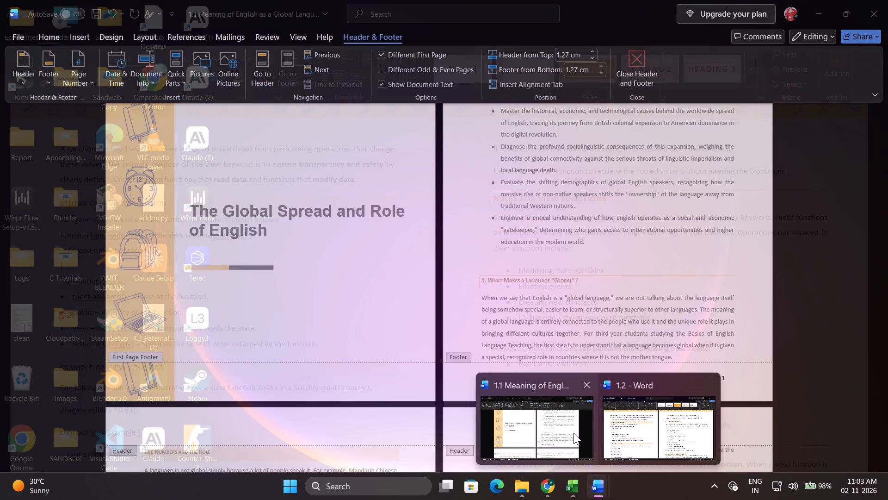
# Leave header and footer editing in the 1.1 Meaning of English as a Global Language source document and close it without saving changes.
pyautogui.click(573, 433)
pyautogui.doubleClick(606, 303)
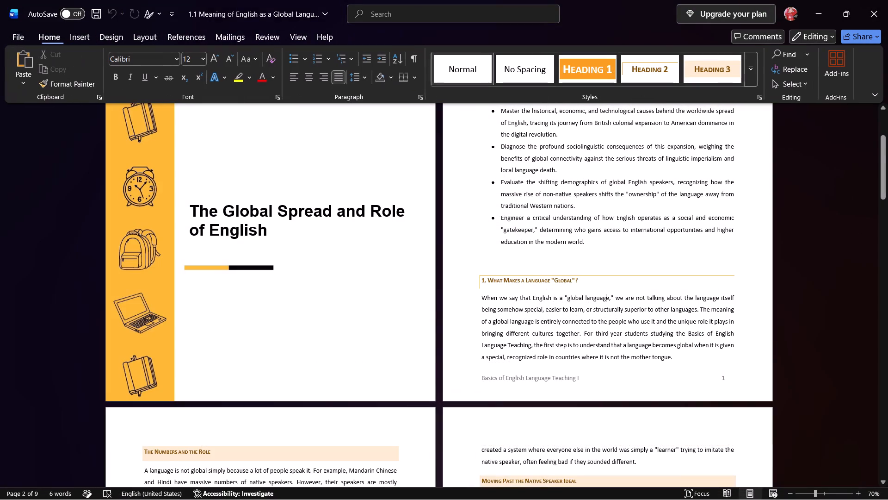
pyautogui.scroll(-7, 605, 303)
pyautogui.click(881, 3)
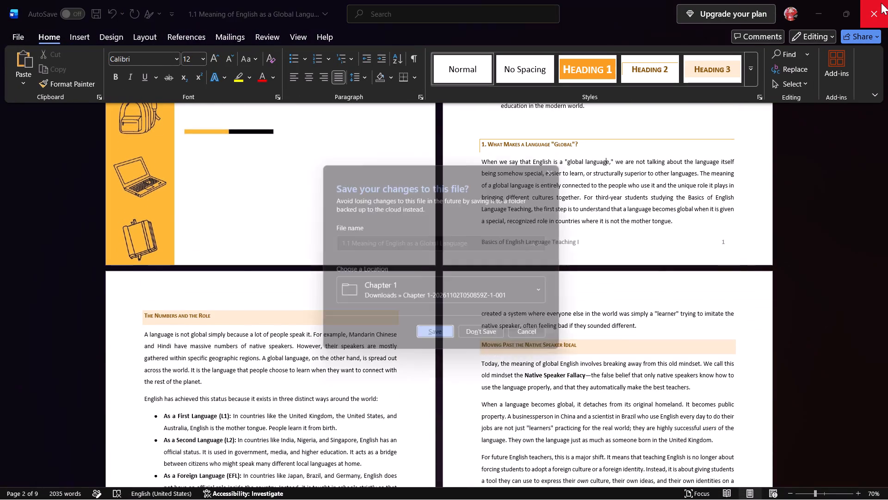
pyautogui.click(555, 164)
pyautogui.scroll(2, 520, 244)
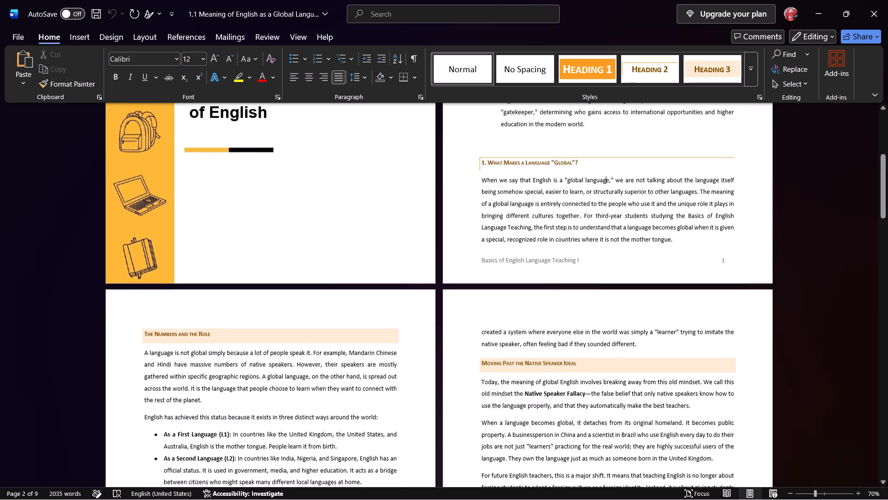
pyautogui.scroll(2, 520, 245)
pyautogui.click(887, 0)
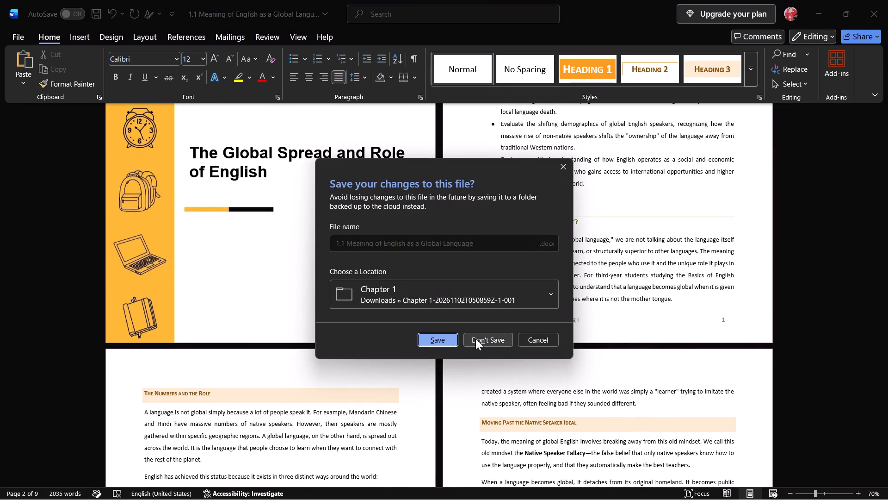
pyautogui.click(475, 338)
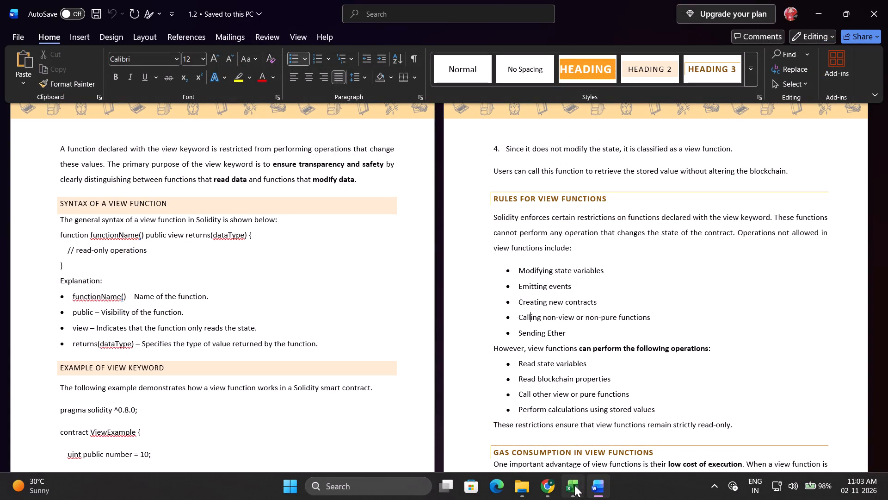
# Bring up reference document 1.2 from the CODE folder, check its opening pages and close it.
pyautogui.click(525, 486)
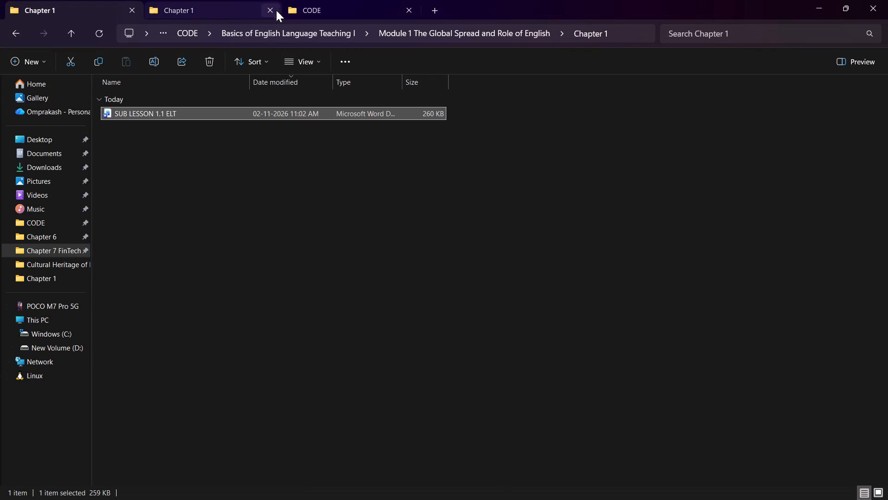
pyautogui.click(214, 9)
pyautogui.click(310, 4)
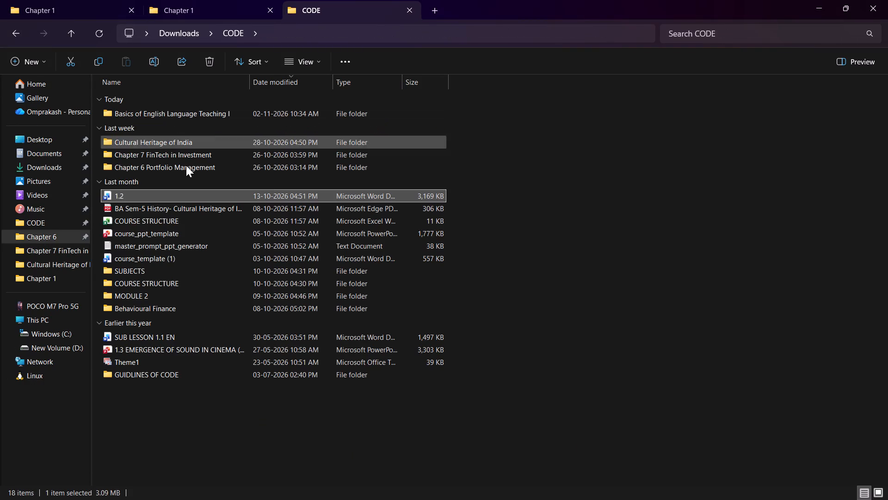
pyautogui.doubleClick(157, 197)
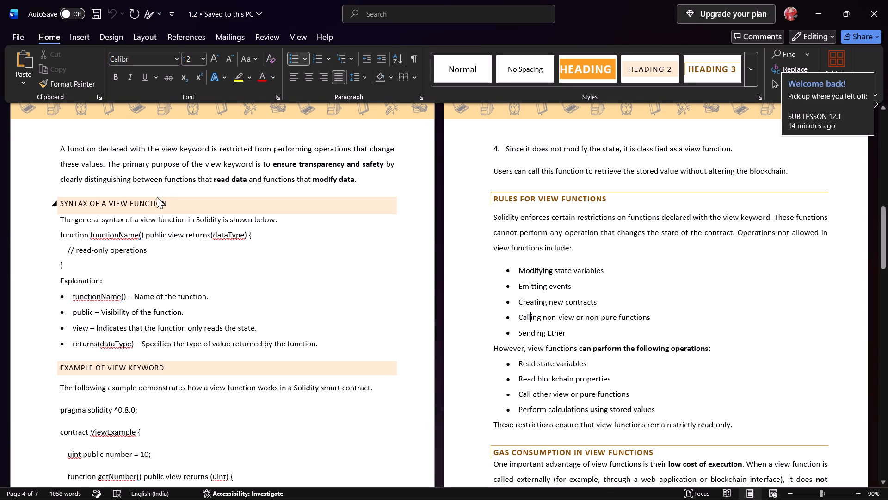
pyautogui.scroll(2, 476, 416)
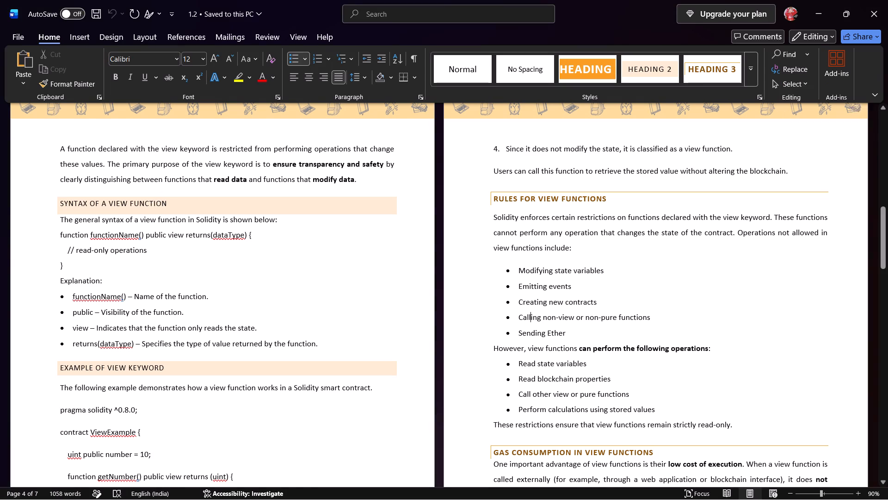
pyautogui.scroll(18, 476, 416)
pyautogui.click(878, 1)
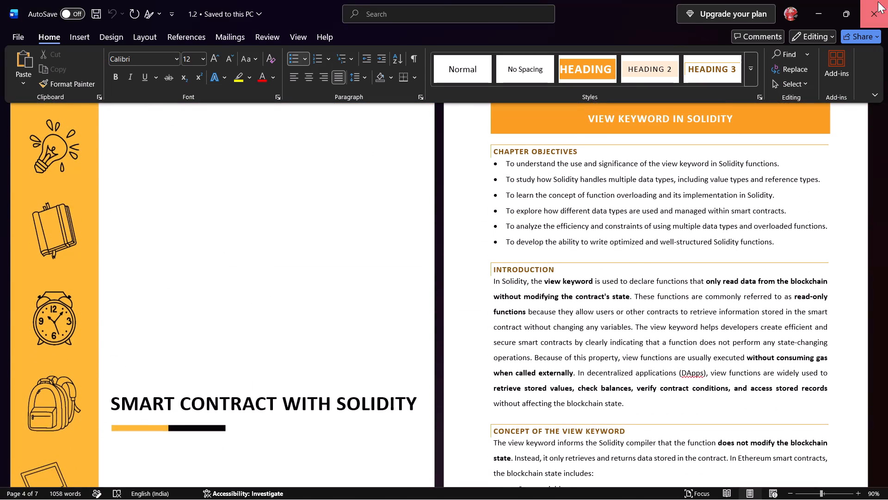
# Open SUB LESSON 1.1 EN from the CODE folder and delete all content after the cover page, starting at the SUB LESSON 1.1 banner.
pyautogui.doubleClick(127, 339)
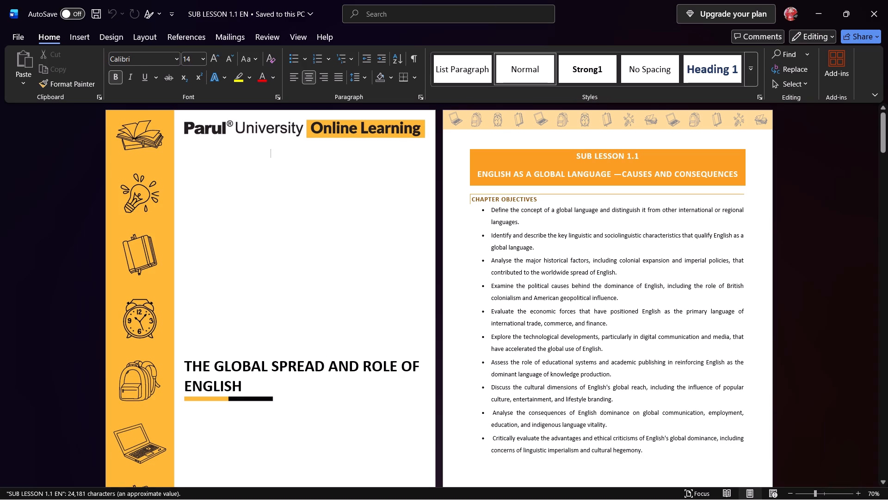
pyautogui.scroll(-15, 532, 372)
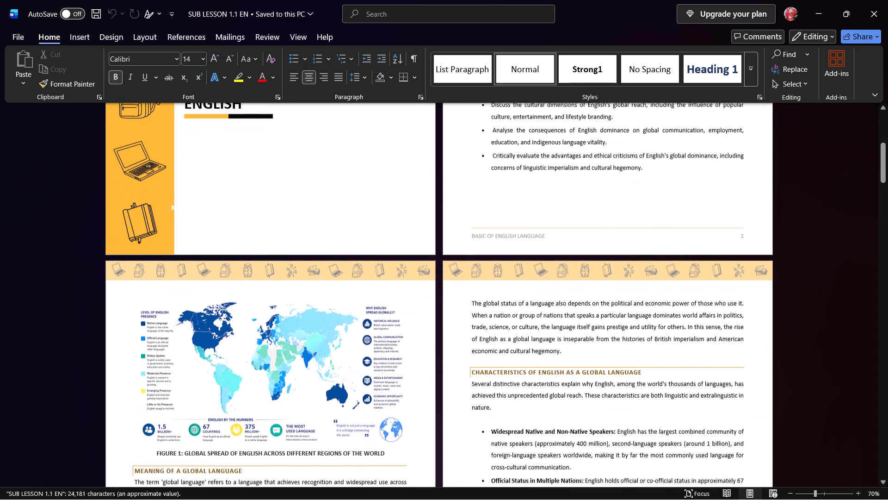
pyautogui.scroll(18, 532, 385)
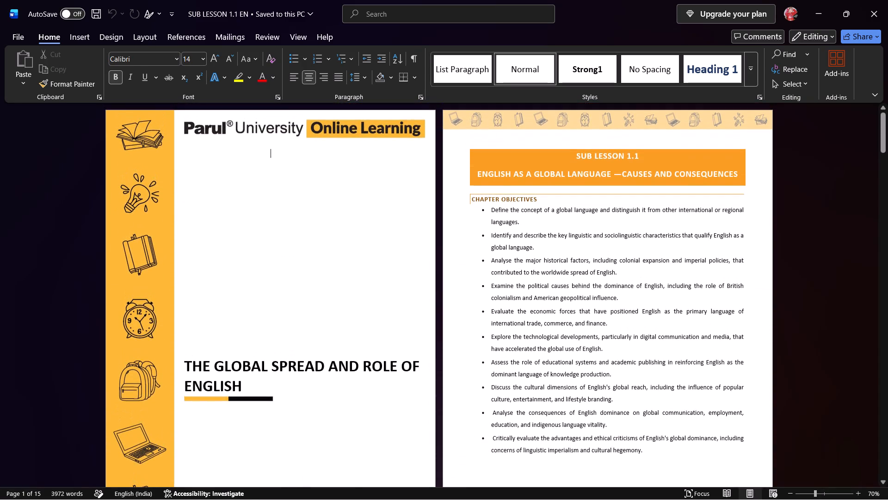
pyautogui.hotkey('ctrl', 'a')
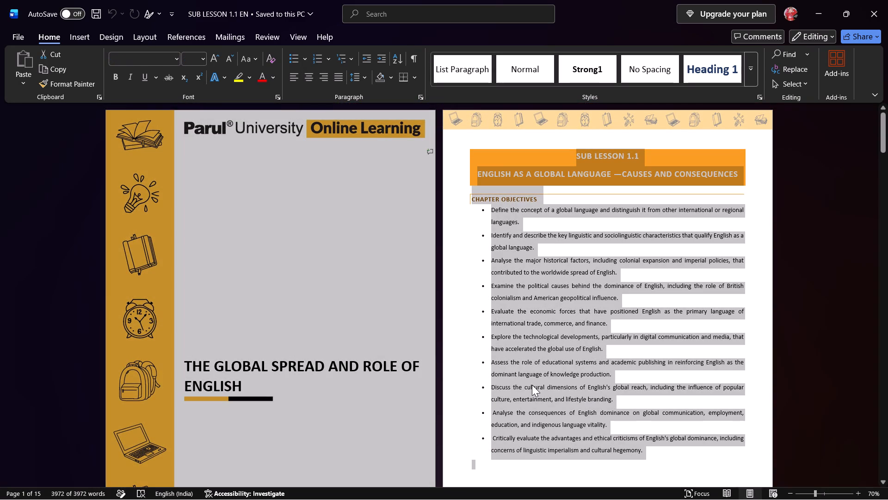
pyautogui.click(468, 375)
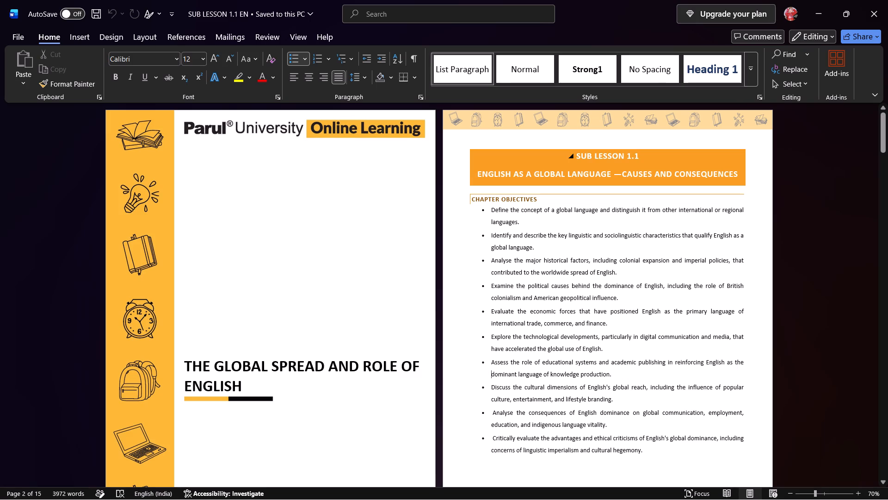
pyautogui.moveTo(577, 156); pyautogui.dragTo(869, 499)
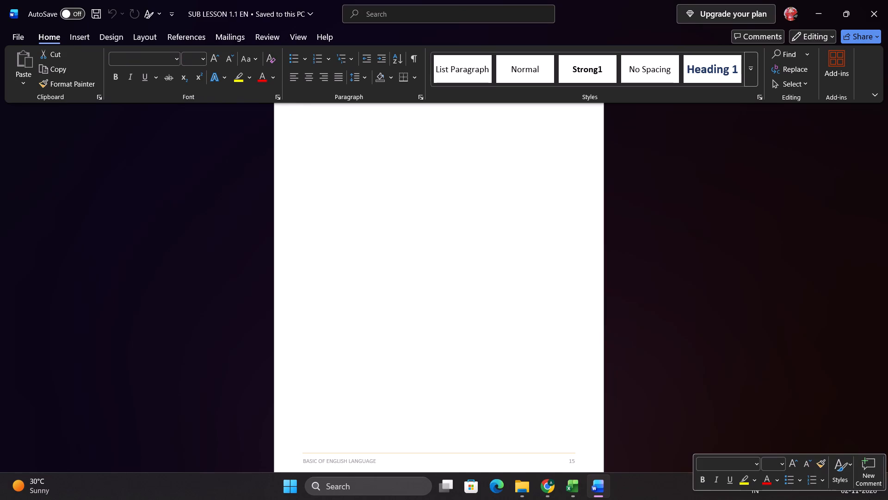
pyautogui.press('BackSpace')
pyautogui.scroll(10, 869, 499)
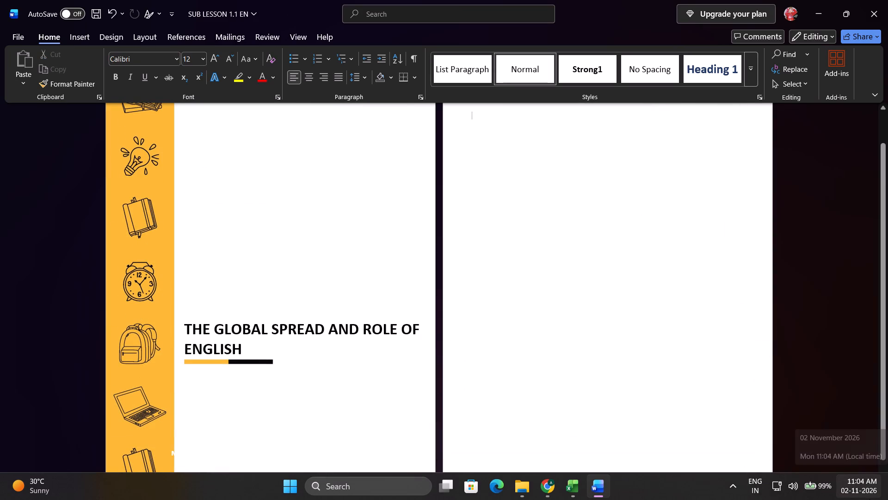
# Open the 1.2 CAUSES BEHIND THE GLOBAL SPREAD OF ENGLISH document from the downloaded Chapter 1 folder in File Explorer.
pyautogui.click(513, 476)
pyautogui.click(190, 12)
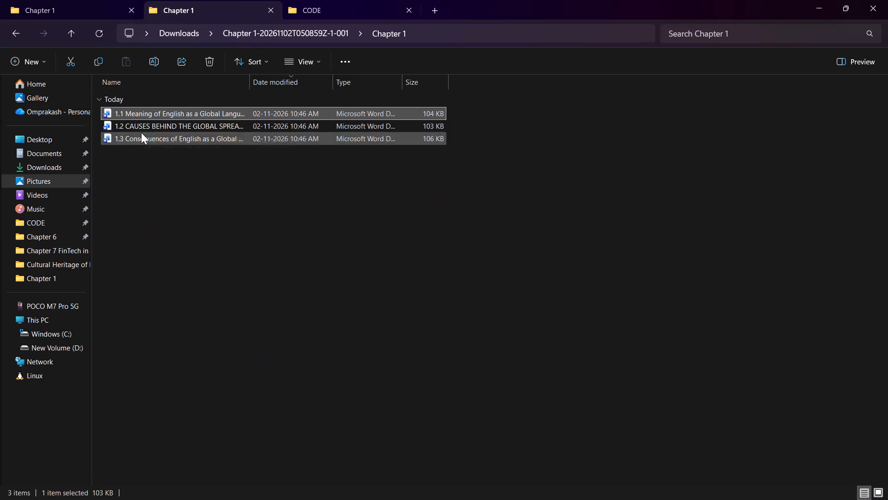
pyautogui.doubleClick(146, 122)
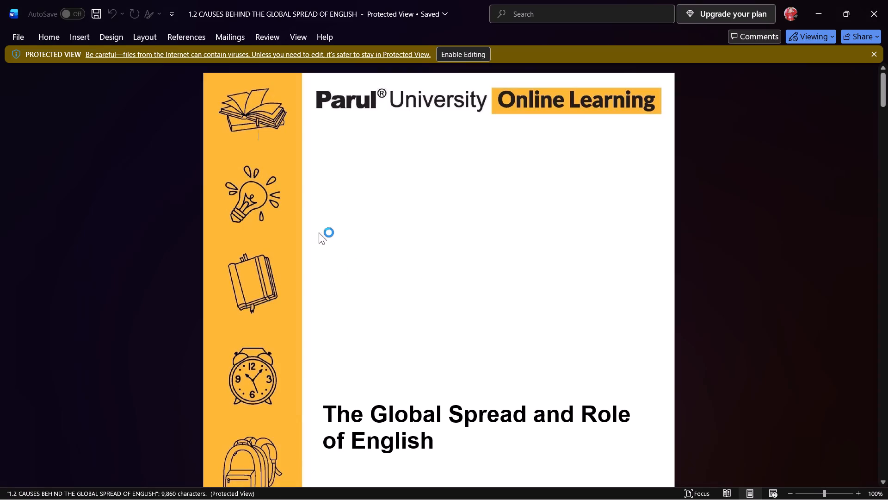
# Enable editing for the 1.2 CAUSES BEHIND THE GLOBAL SPREAD OF ENGLISH document.
pyautogui.click(445, 51)
# Look through the 1.2 source document's cover, headings and body pages to review its content and layout.
pyautogui.scroll(-8, 435, 240)
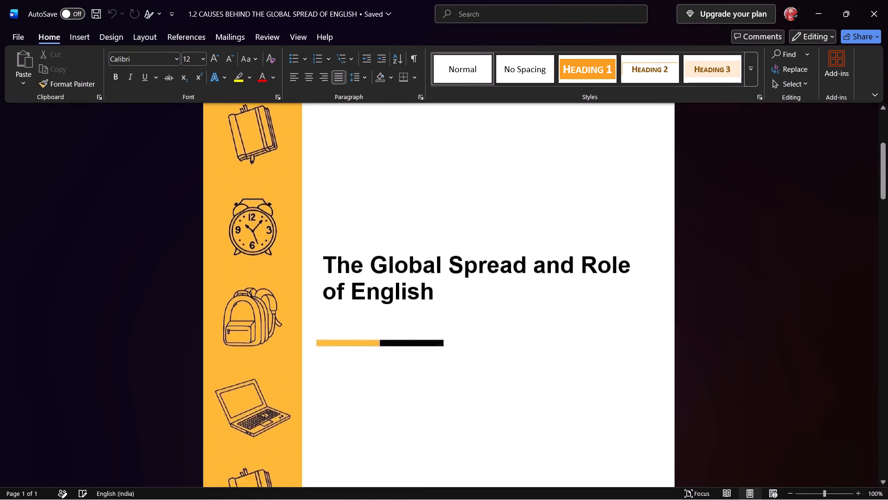
pyautogui.scroll(-15, 428, 226)
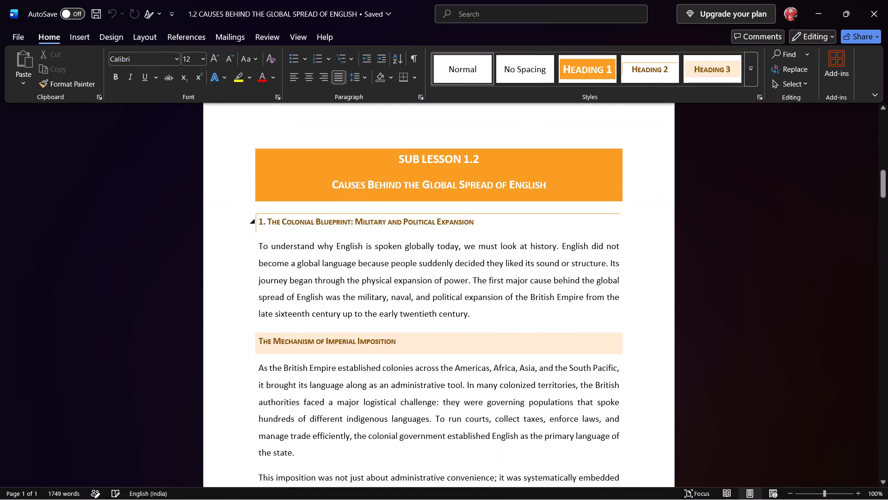
pyautogui.scroll(-12, 432, 209)
pyautogui.scroll(-12, 432, 209)
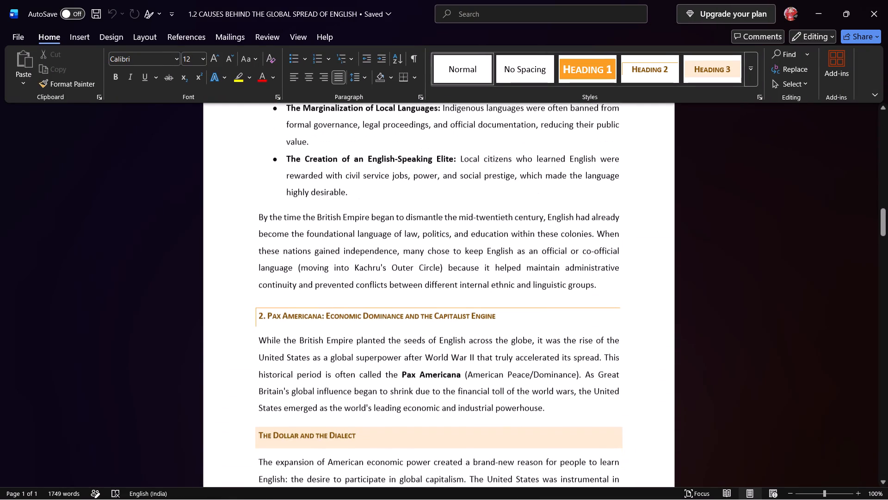
pyautogui.keyDown('ctrl'); pyautogui.scroll(-3, 432, 209); pyautogui.keyUp('ctrl')
pyautogui.scroll(3, 432, 209)
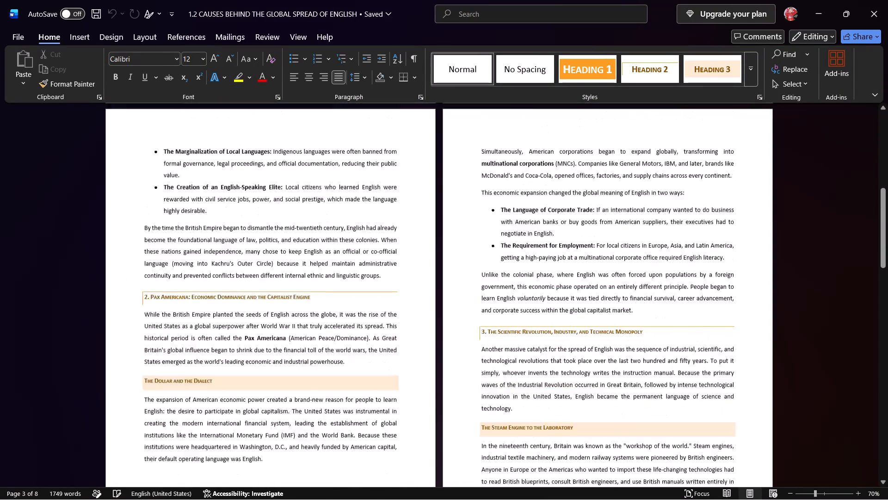
pyautogui.scroll(13, 432, 209)
pyautogui.scroll(-7, 506, 147)
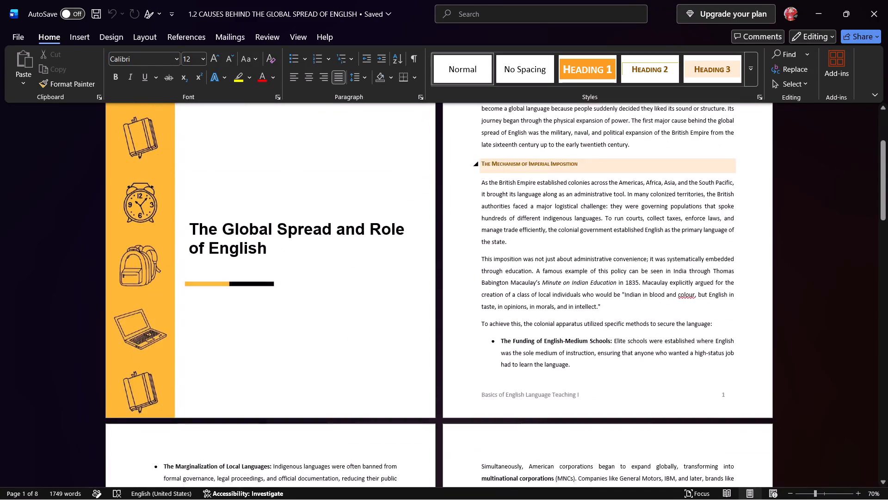
pyautogui.scroll(-15, 517, 150)
pyautogui.scroll(-17, 516, 150)
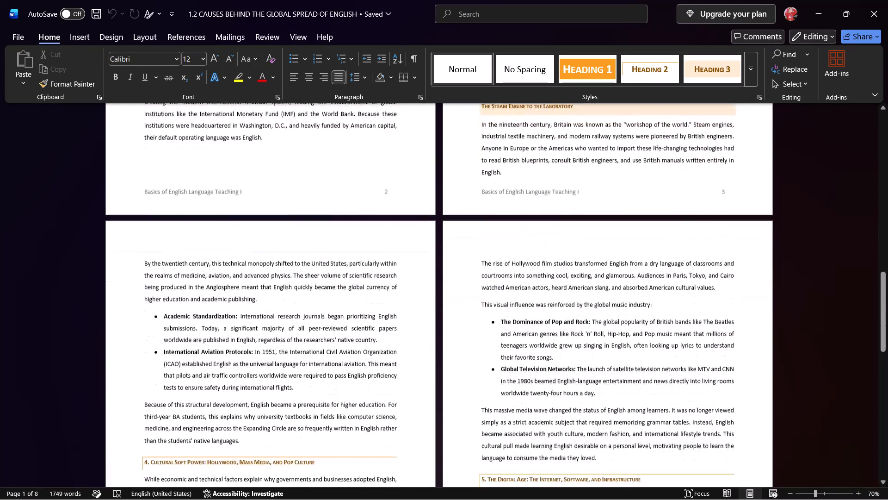
# Copy all content after the cover page of the 1.2 source document, from the SUB LESSON 1.2 banner to the end.
pyautogui.moveTo(879, 288); pyautogui.dragTo(887, 426)
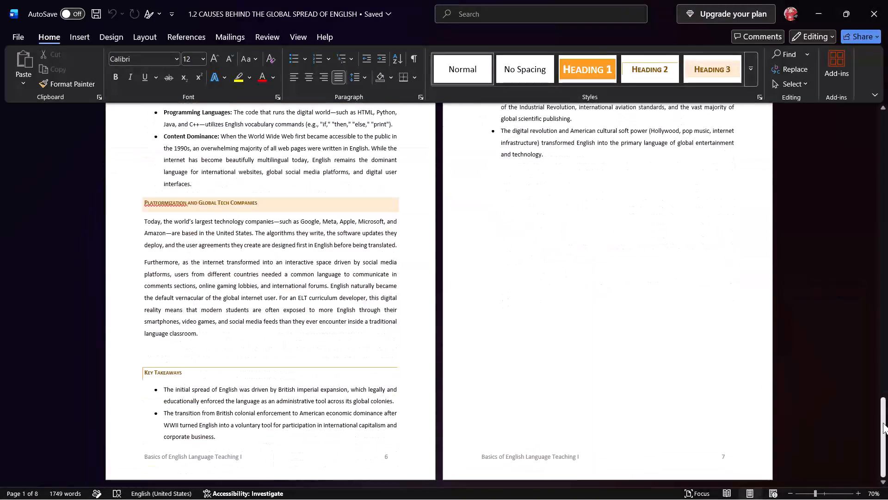
pyautogui.moveTo(586, 201); pyautogui.dragTo(536, 8)
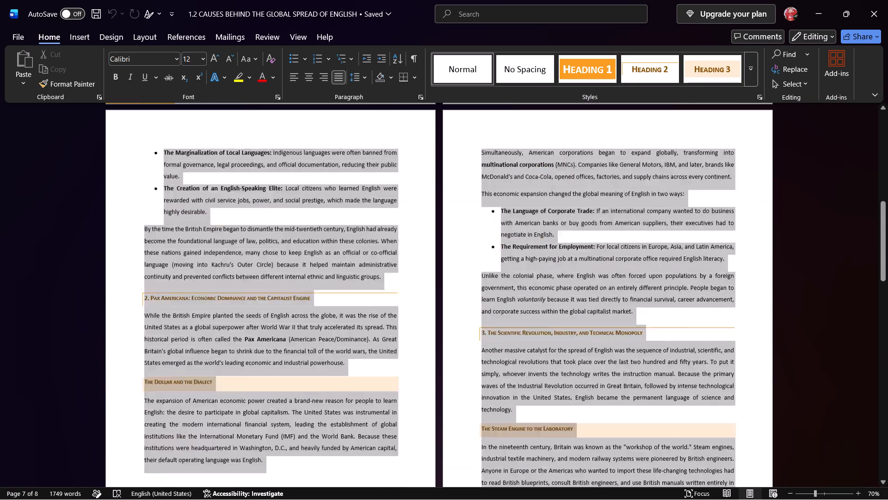
pyautogui.moveTo(536, 8); pyautogui.dragTo(536, 12)
pyautogui.moveTo(886, 135); pyautogui.dragTo(887, 441)
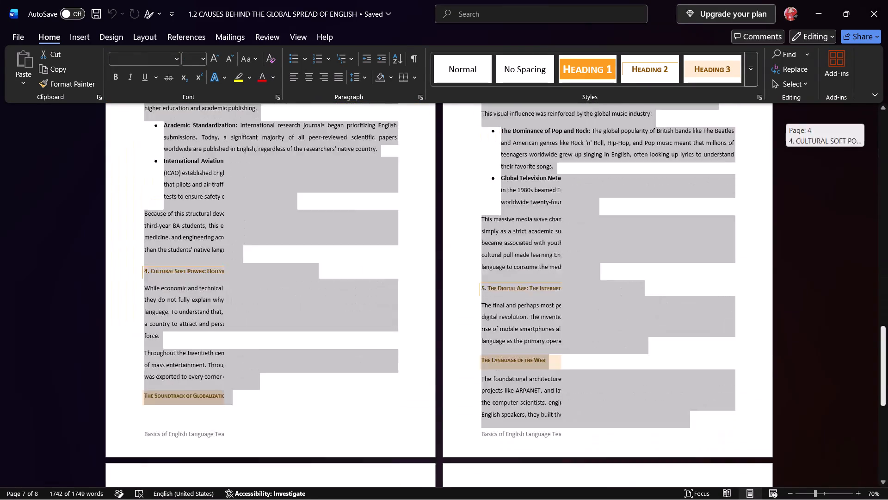
pyautogui.moveTo(887, 441); pyautogui.dragTo(887, 499)
pyautogui.click(597, 289)
pyautogui.moveTo(619, 285); pyautogui.dragTo(603, 241)
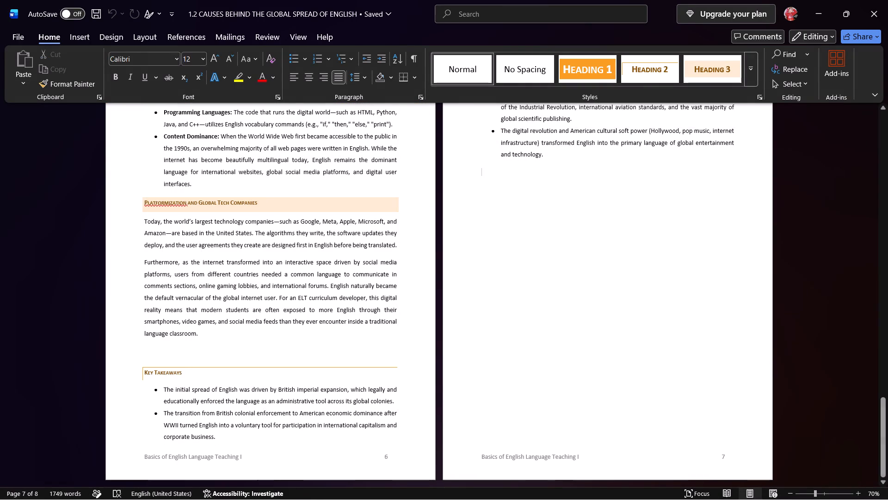
pyautogui.moveTo(603, 241); pyautogui.dragTo(485, 45)
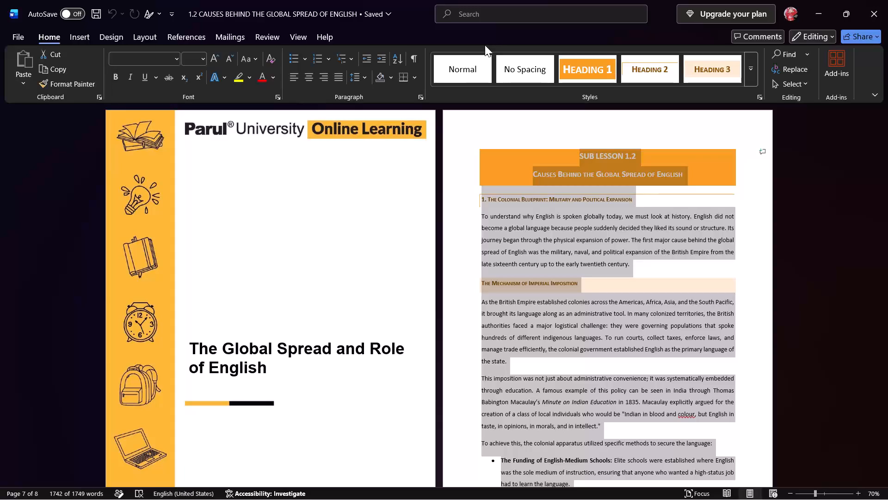
pyautogui.hotkey('ctrl', 'c')
# Switch to SUB LESSON 1.1 EN and delete the small white text below the title on its cover page.
pyautogui.hotkey('alt', 'Tab')
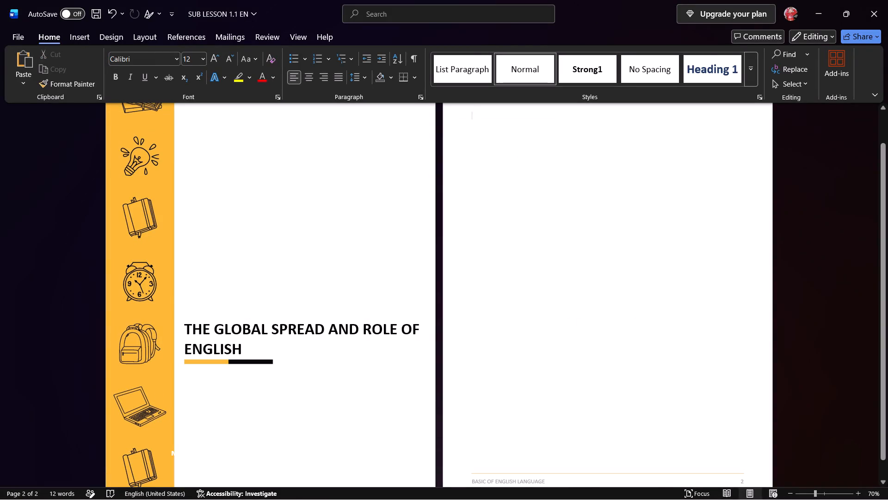
pyautogui.click(185, 453)
pyautogui.doubleClick(185, 453)
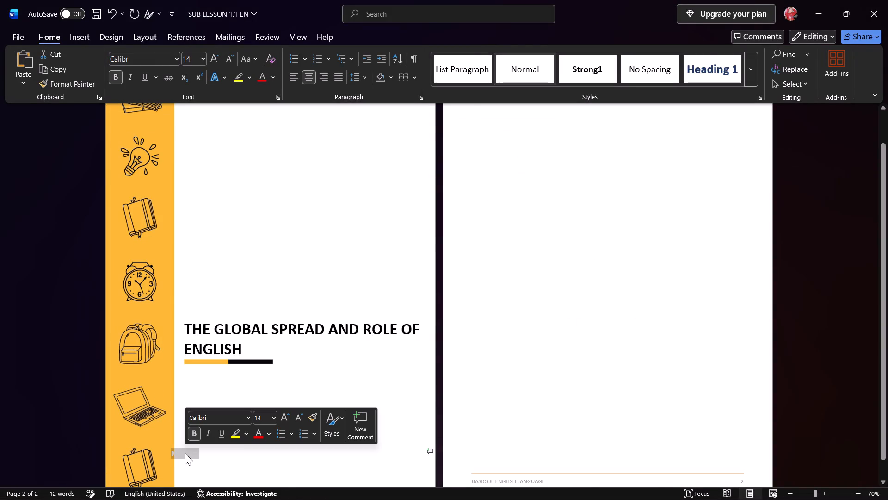
pyautogui.press('BackSpace')
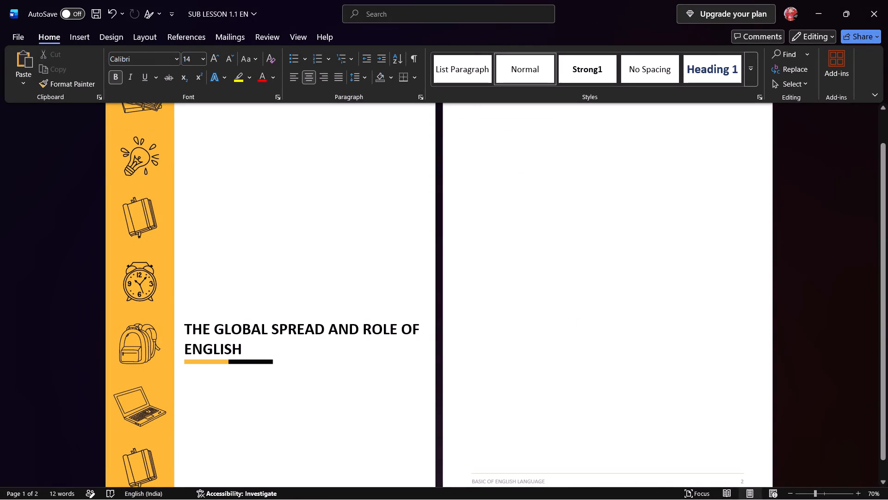
# Paste the copied sub-lesson 1.2 content onto the blank page after the cover in SUB LESSON 1.1 EN and return to its start.
pyautogui.scroll(9, 549, 341)
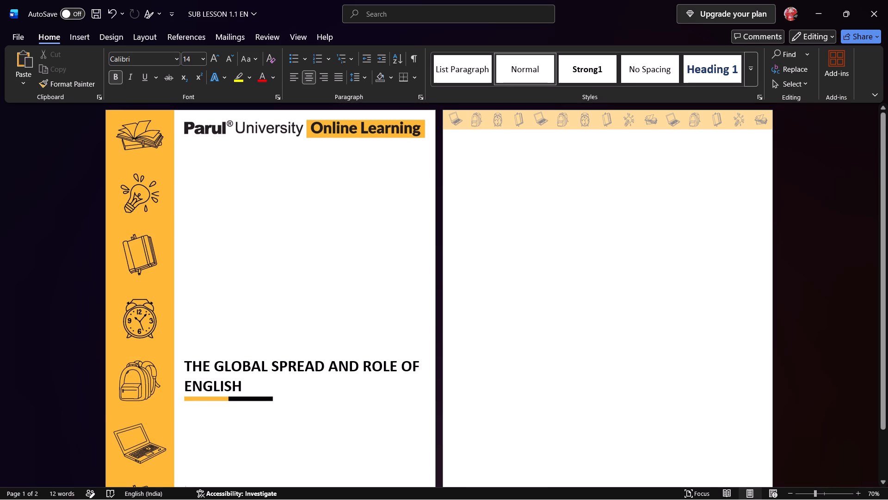
pyautogui.click(506, 154)
pyautogui.hotkey('ctrl', 'v')
pyautogui.scroll(2, 506, 154)
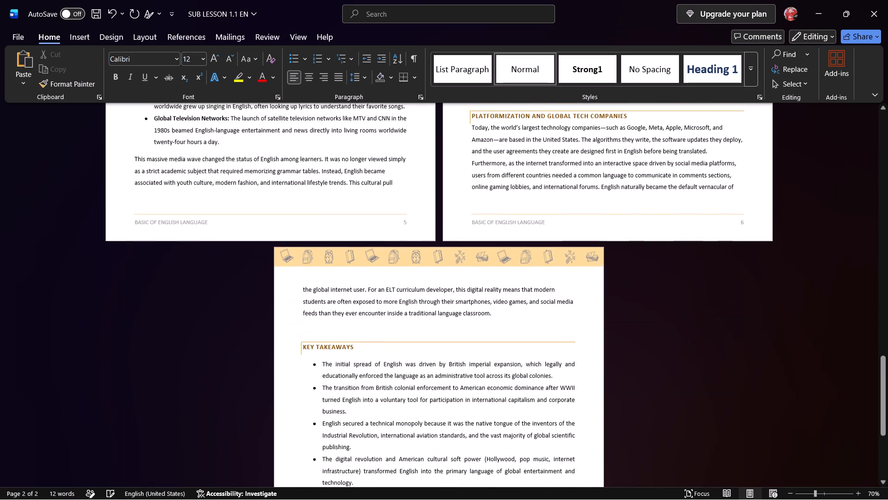
pyautogui.moveTo(880, 391); pyautogui.dragTo(831, 55)
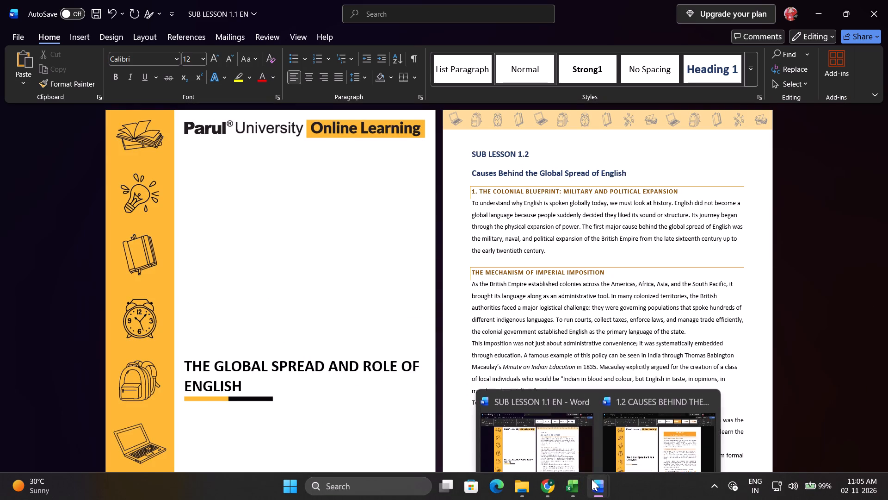
# Open reference document 1.2 from the CODE folder in File Explorer.
pyautogui.click(634, 432)
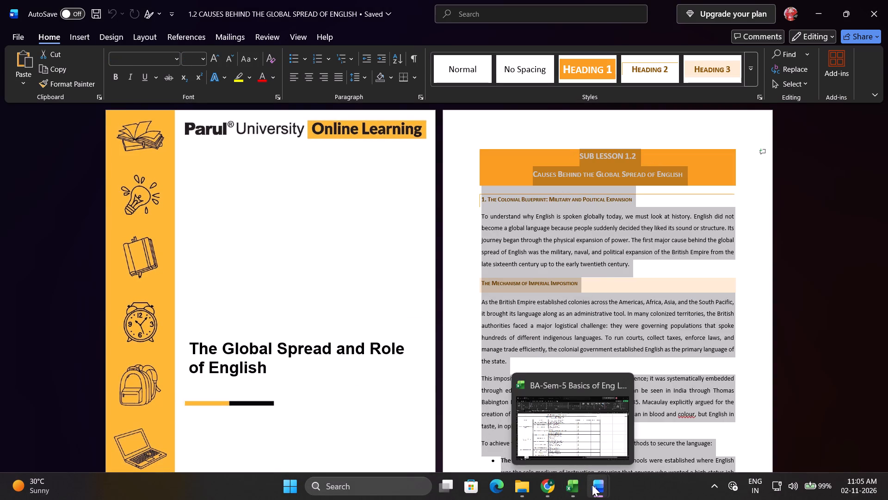
pyautogui.click(521, 486)
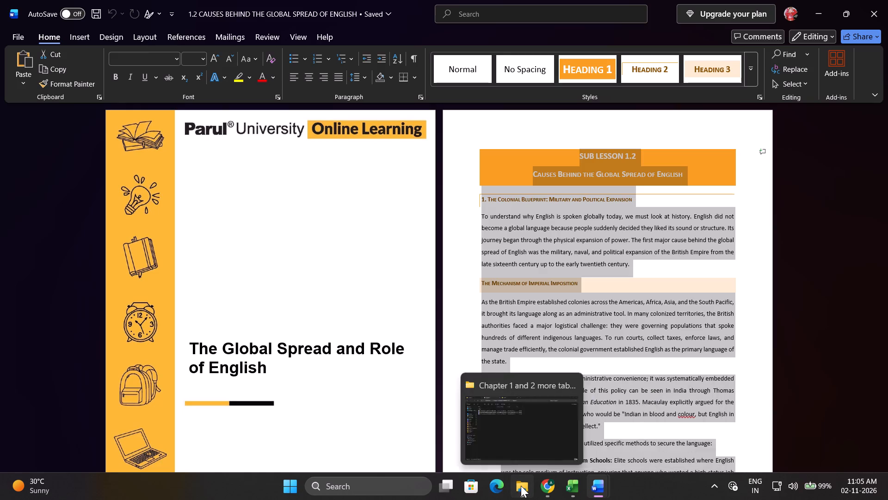
pyautogui.click(346, 1)
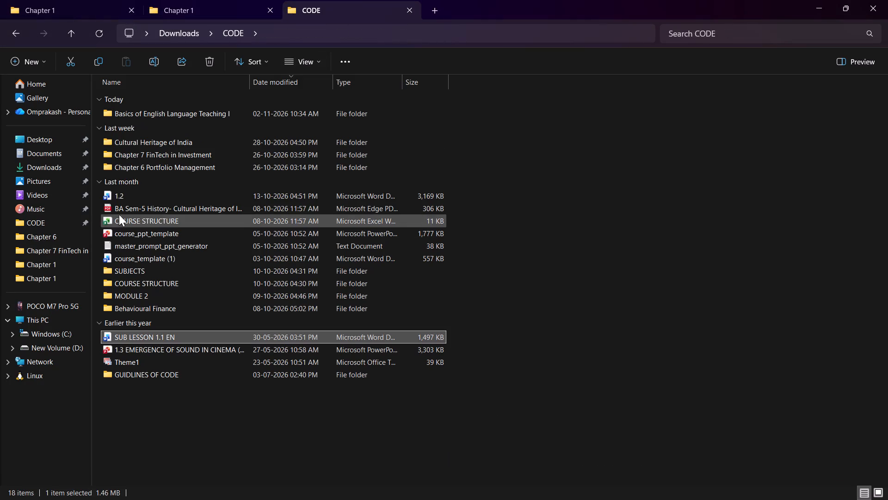
pyautogui.doubleClick(123, 194)
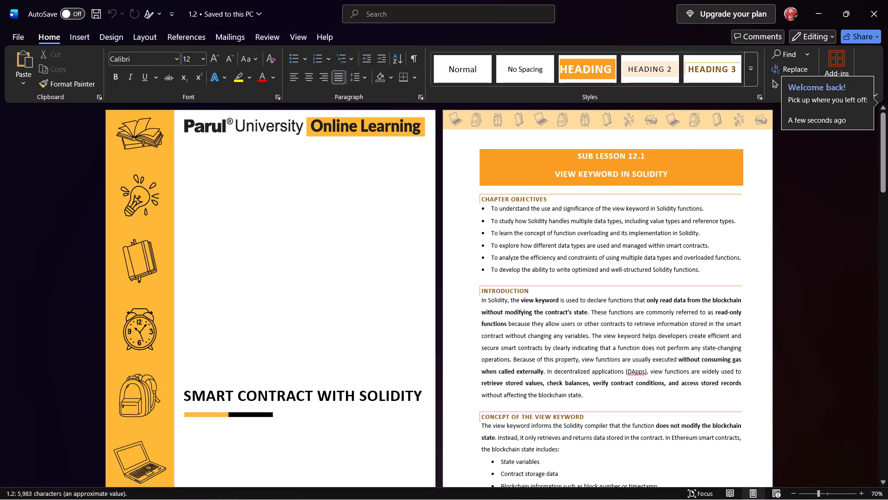
# Copy the formatting of the reference document's SUB LESSON 12.1 banner onto the SUB LESSON 1.2 and Causes Behind the Global Spread of English lines.
pyautogui.hotkey('alt', 'Tab')
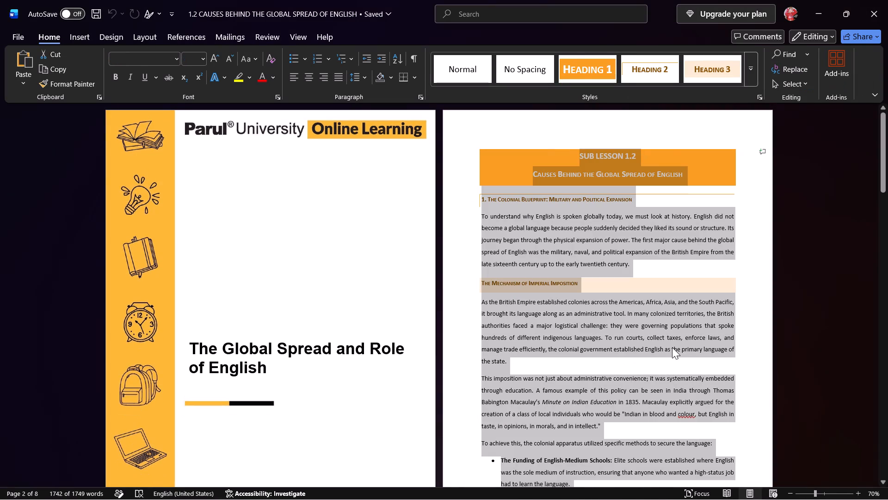
pyautogui.click(787, 294)
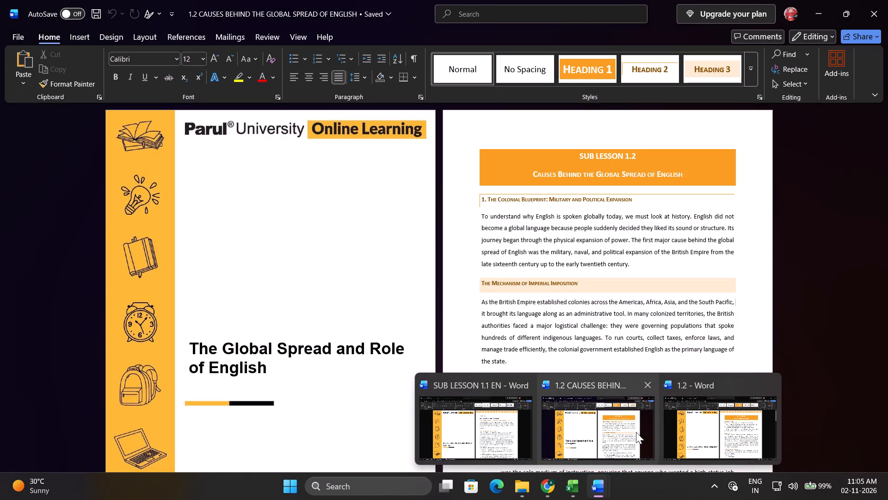
pyautogui.click(469, 409)
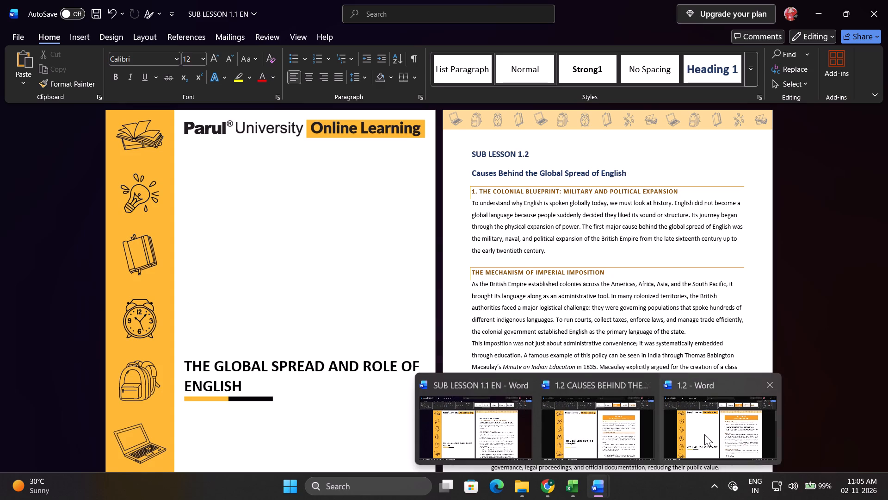
pyautogui.click(704, 434)
pyautogui.moveTo(670, 175); pyautogui.dragTo(604, 181)
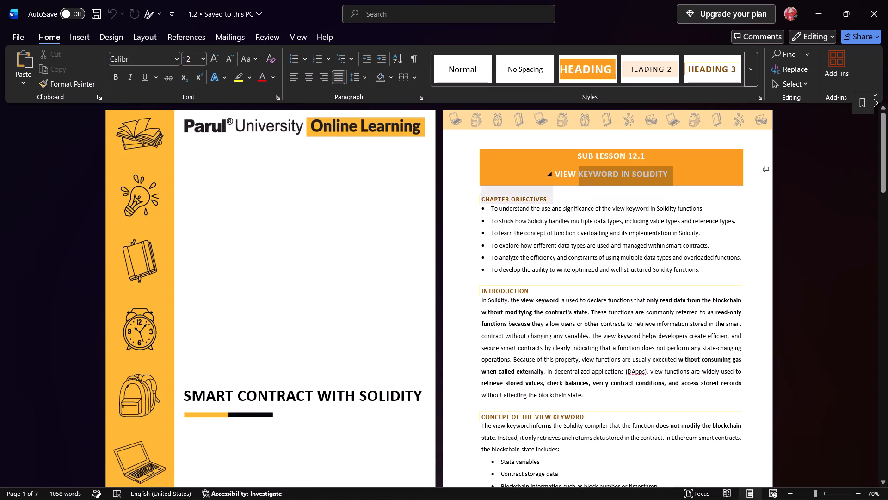
pyautogui.moveTo(604, 181); pyautogui.dragTo(563, 140)
pyautogui.click(44, 80)
pyautogui.hotkey('alt', 'Tab')
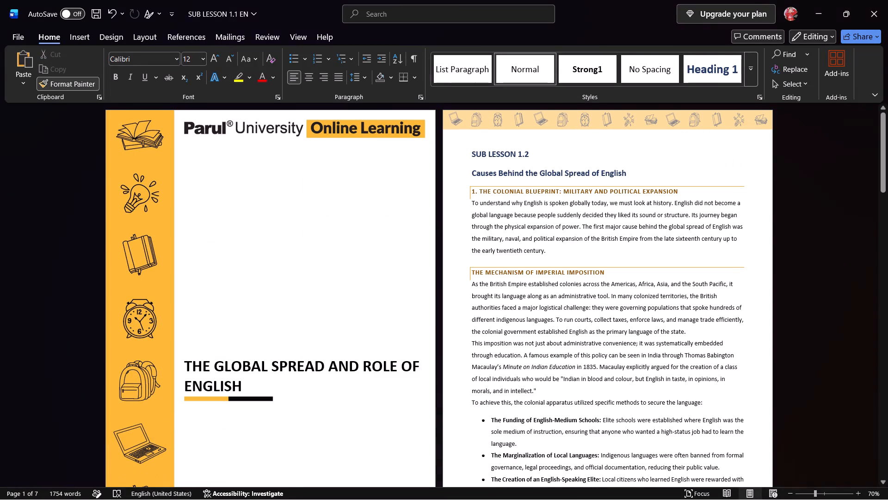
pyautogui.moveTo(639, 173); pyautogui.dragTo(462, 139)
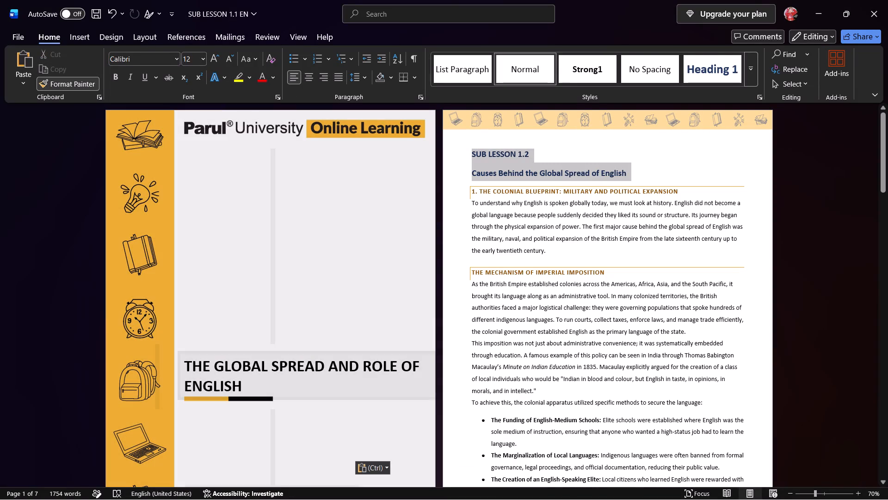
pyautogui.moveTo(462, 139); pyautogui.dragTo(464, 139)
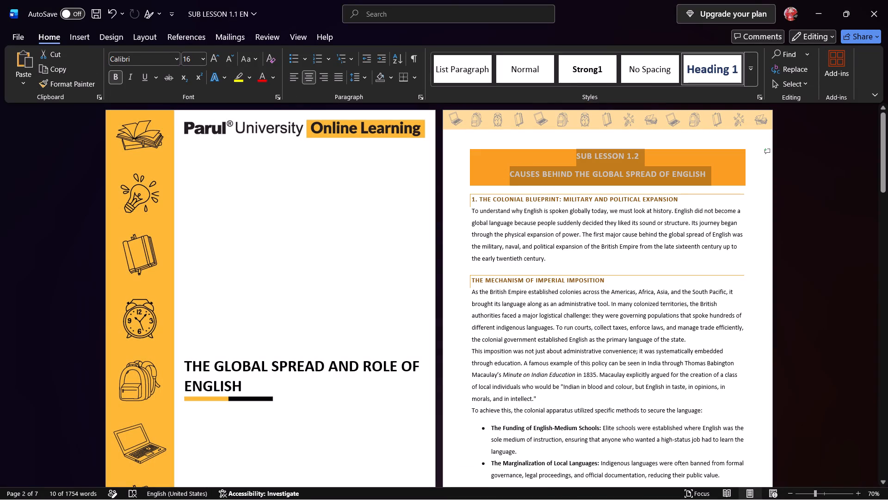
pyautogui.click(493, 231)
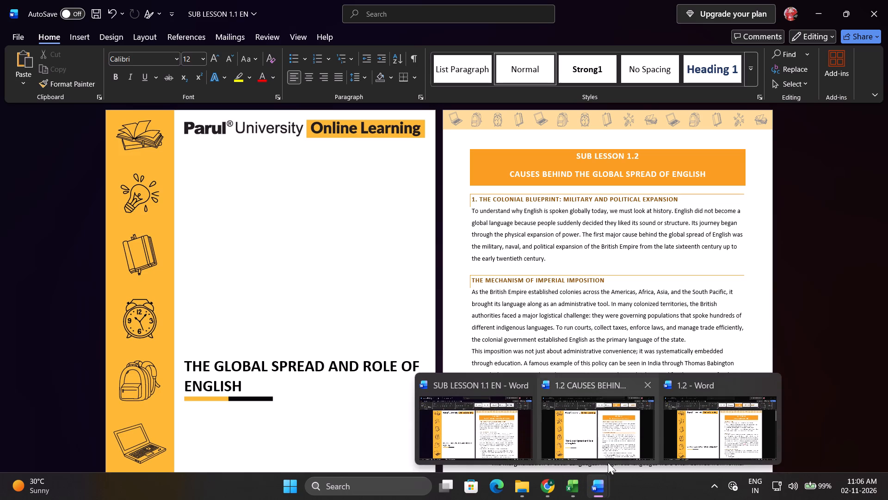
# Replace the cover title in SUB LESSON 1.1 EN with The Global Spread and Role of English from the 1.2 source, removing the trailing blank line.
pyautogui.click(597, 441)
pyautogui.moveTo(267, 369); pyautogui.dragTo(193, 346)
pyautogui.hotkey('ctrl', 'c')
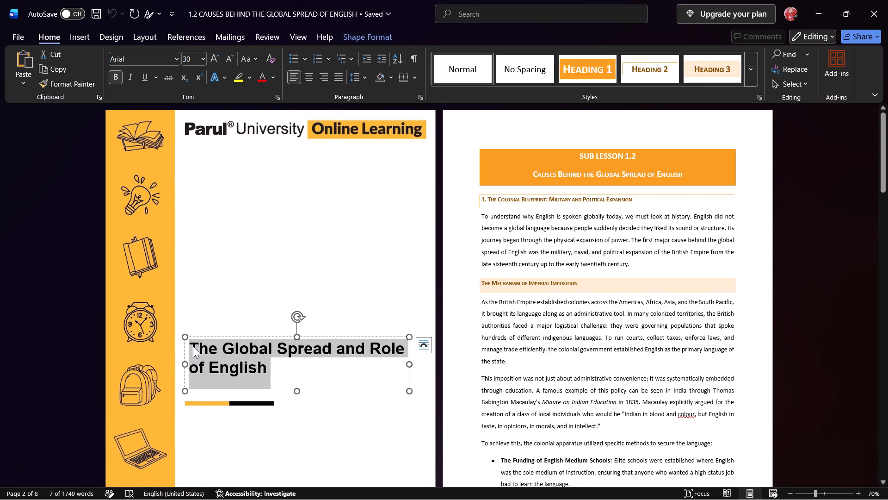
pyautogui.hotkey('alt', 'Tab')
pyautogui.moveTo(246, 385); pyautogui.dragTo(175, 359)
pyautogui.hotkey('ctrl', 'v')
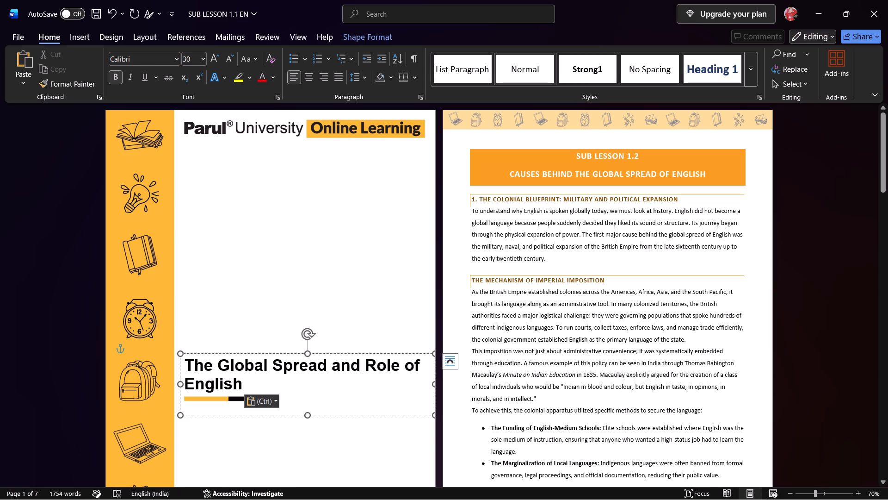
pyautogui.press('BackSpace')
pyautogui.press('BackSpace')
pyautogui.press('Delete')
# Set the cover title The Global Spread and Role of English in Calibri and convert it to all uppercase.
pyautogui.moveTo(249, 385); pyautogui.dragTo(238, 381)
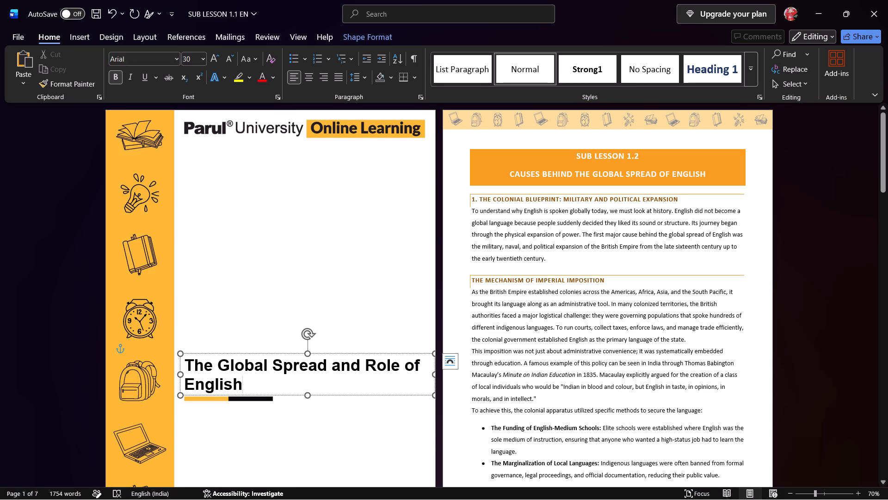
pyautogui.moveTo(238, 381); pyautogui.dragTo(172, 367)
pyautogui.click(175, 54)
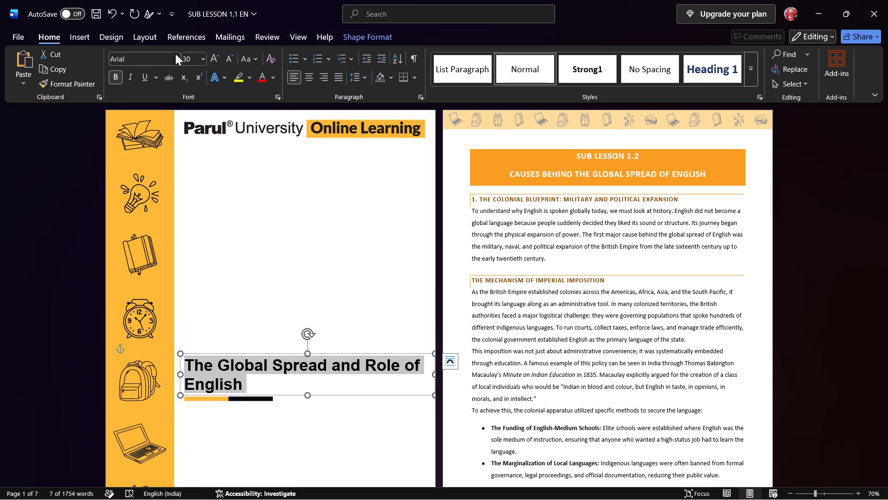
pyautogui.click(173, 135)
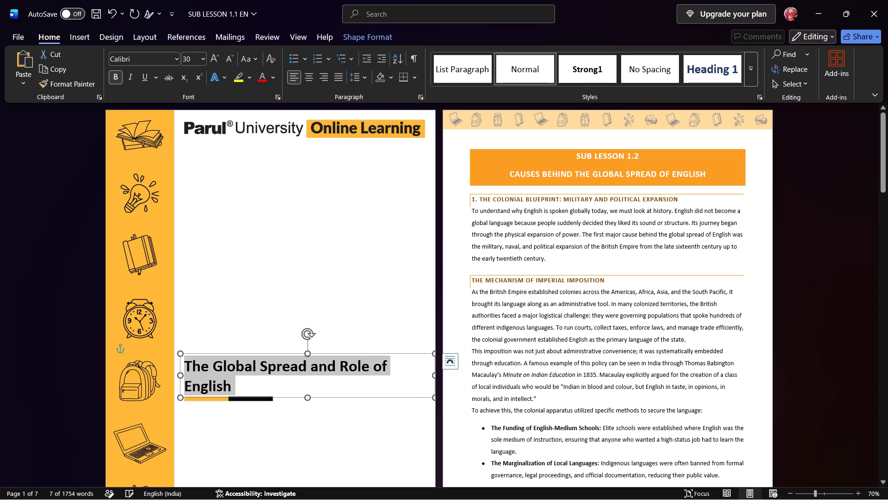
pyautogui.hotkey('shift', 'F3')
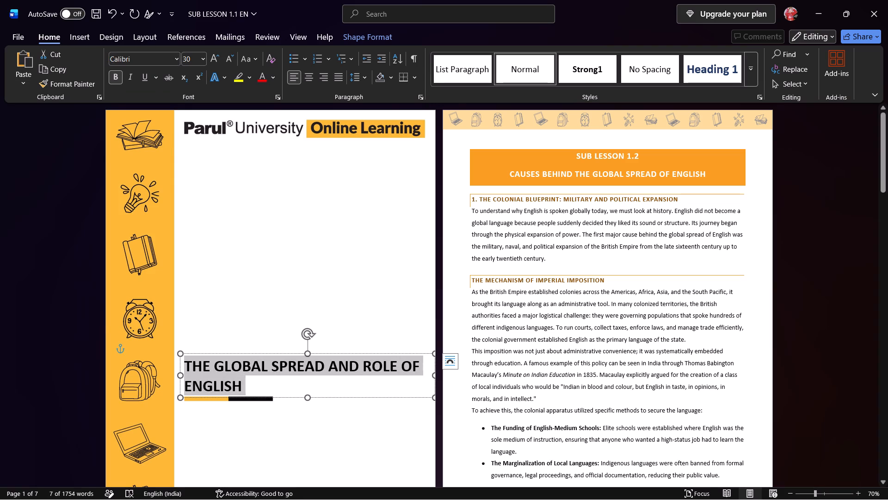
pyautogui.click(342, 447)
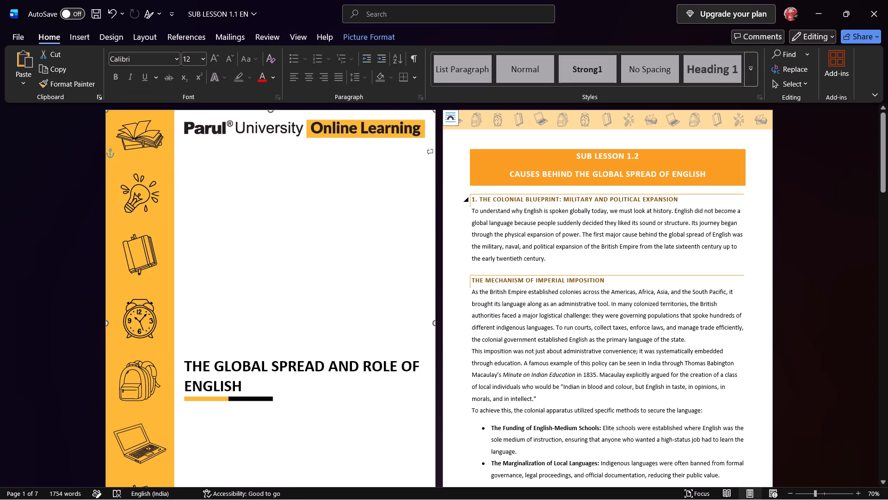
# Remove the leading number 1. from the heading The Colonial Blueprint: Military and Political Expansion.
pyautogui.click(479, 200)
pyautogui.press('BackSpace')
pyautogui.press('BackSpace')
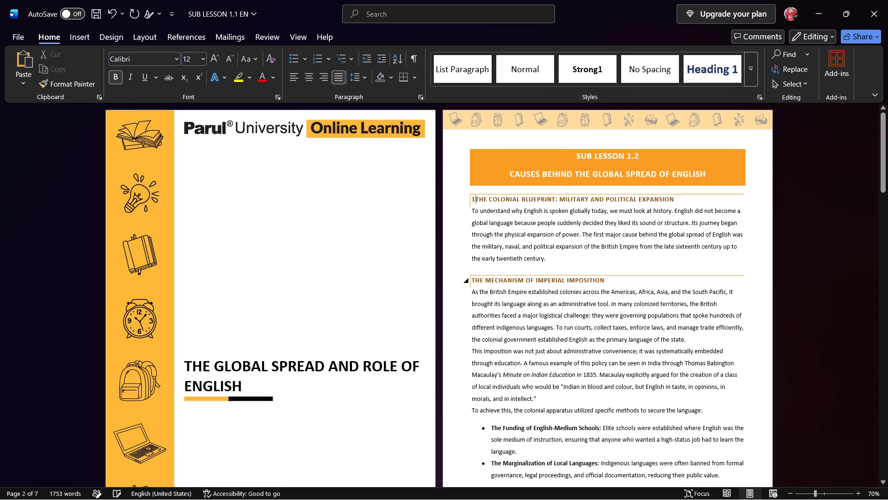
pyautogui.press('BackSpace')
# Apply the Heading 4 style to the subheadings The Mechanism of Imperial Imposition, The Dollar and the Dialect, and The Steam Engine to the Laboratory.
pyautogui.click(544, 280)
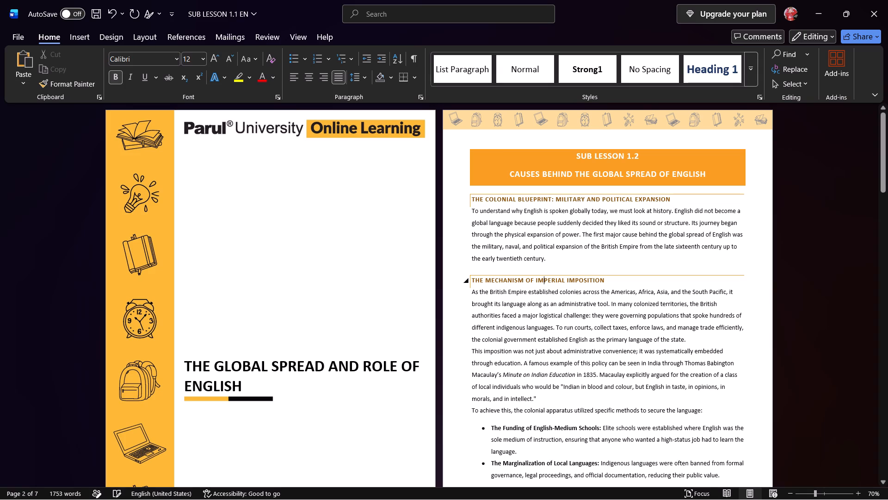
pyautogui.click(748, 71)
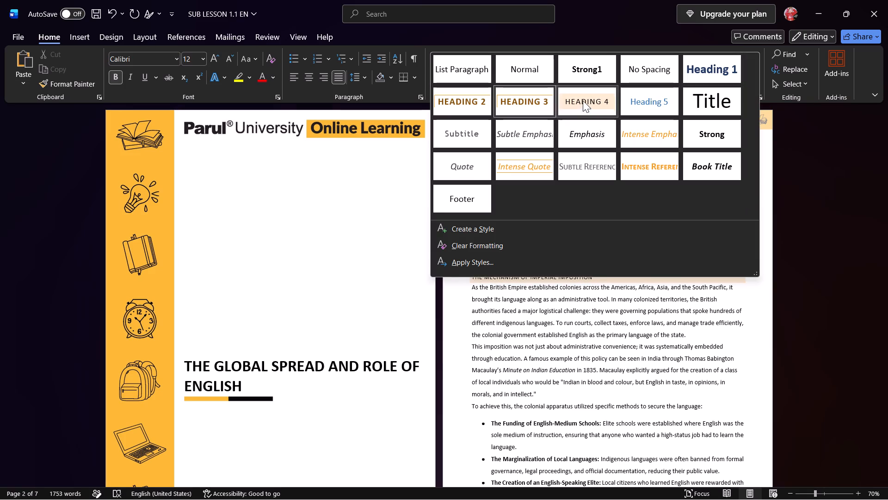
pyautogui.click(583, 100)
pyautogui.scroll(-12, 507, 294)
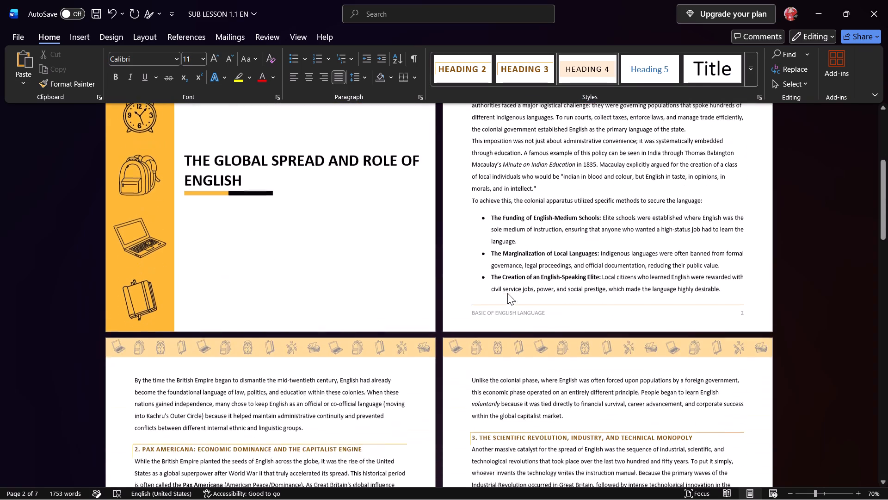
pyautogui.scroll(-6, 507, 293)
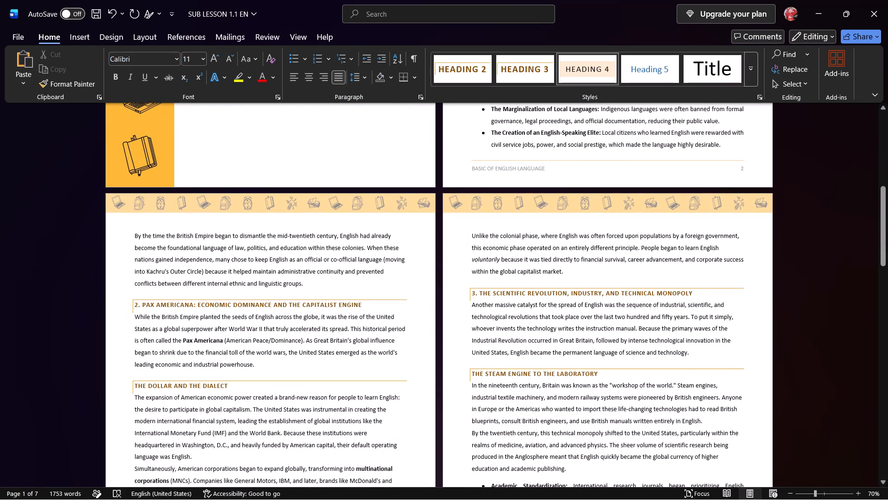
pyautogui.click(179, 384)
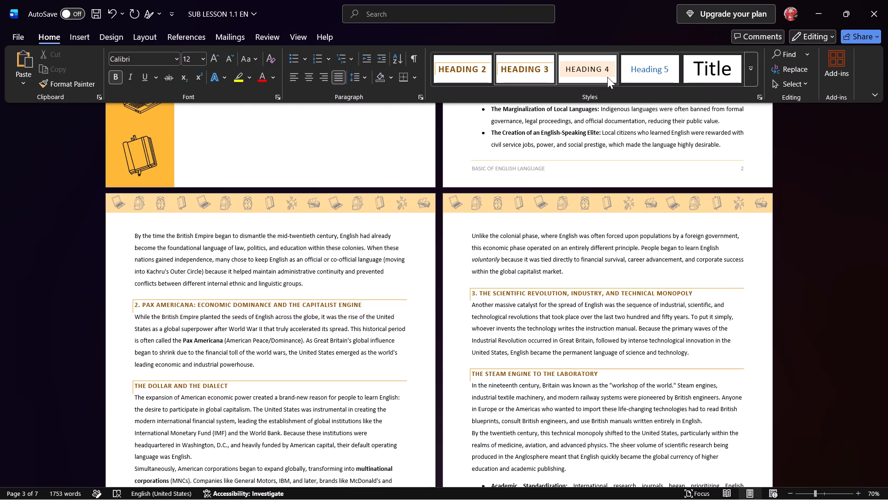
pyautogui.click(605, 73)
pyautogui.click(531, 370)
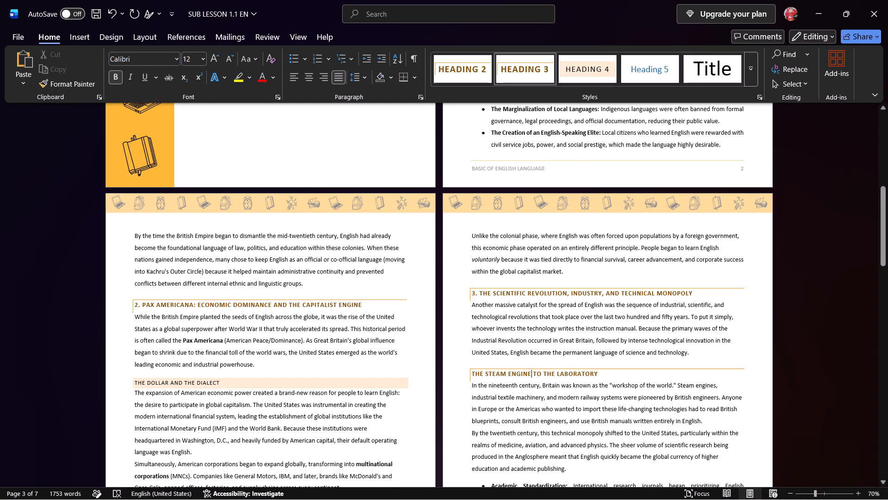
pyautogui.click(589, 66)
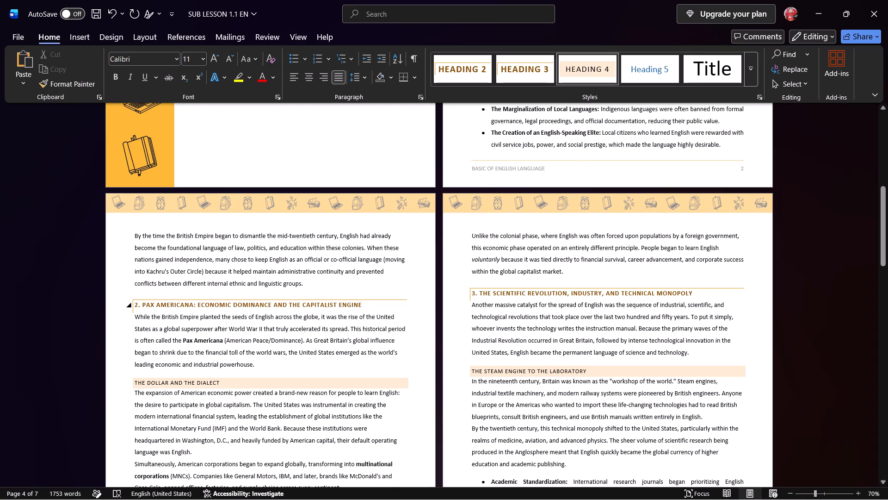
# Remove the leading numbers 2. and 3. from the Pax Americana and The Scientific Revolution, Industry, and Technical Monopoly headings.
pyautogui.click(142, 306)
pyautogui.press('BackSpace')
pyautogui.press('BackSpace')
pyautogui.press('BackSpace')
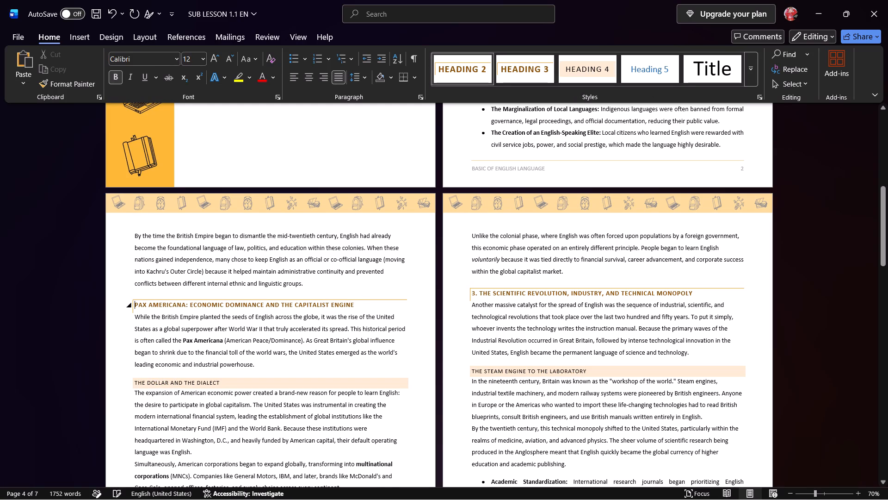
pyautogui.click(479, 293)
pyautogui.press('BackSpace')
pyautogui.press('BackSpace')
pyautogui.press('BackSpace')
# Apply the Heading 4 style to The Soundtrack of Globalization, The Language of the Web, and Platformization and Global Tech Companies.
pyautogui.scroll(-12, 506, 313)
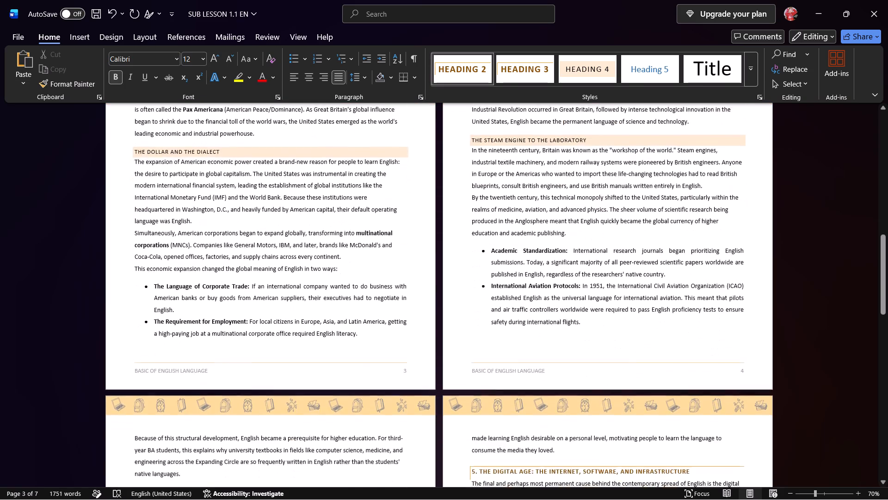
pyautogui.scroll(-6, 490, 313)
pyautogui.scroll(-6, 420, 300)
pyautogui.scroll(-3, 289, 323)
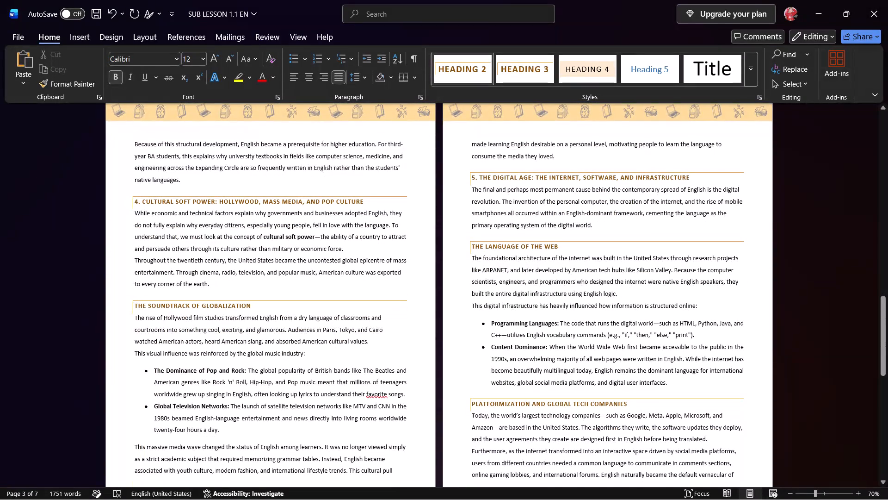
pyautogui.click(224, 309)
pyautogui.click(581, 75)
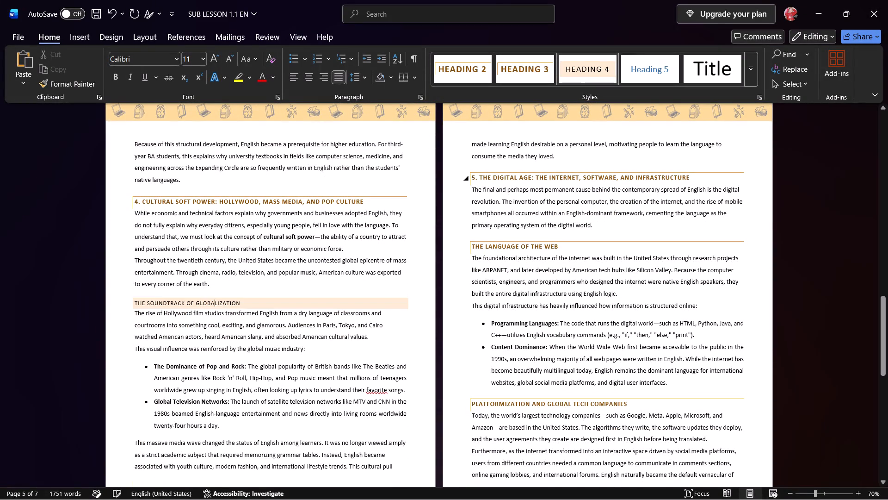
pyautogui.click(543, 244)
pyautogui.click(585, 75)
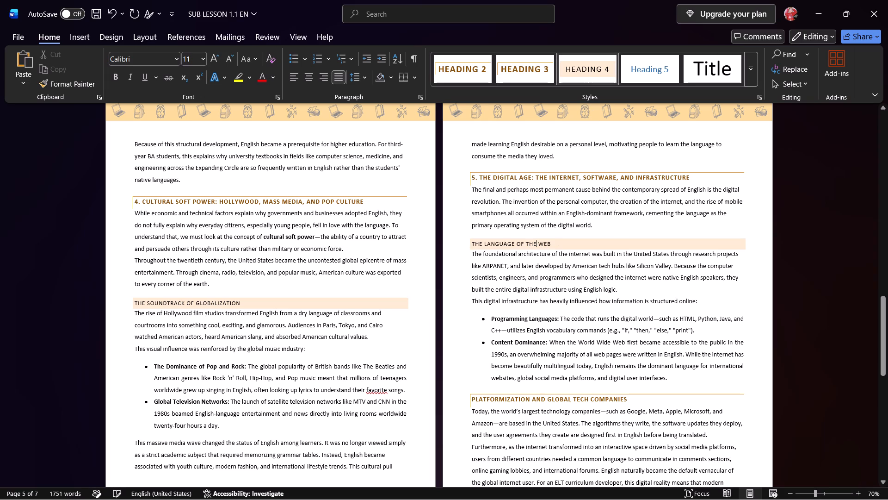
pyautogui.click(501, 402)
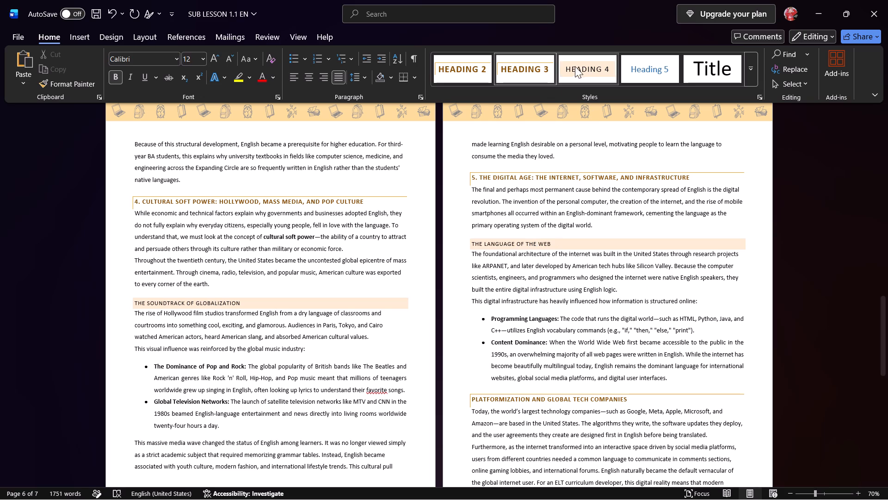
pyautogui.click(577, 65)
pyautogui.scroll(-4, 441, 292)
pyautogui.scroll(4, 441, 294)
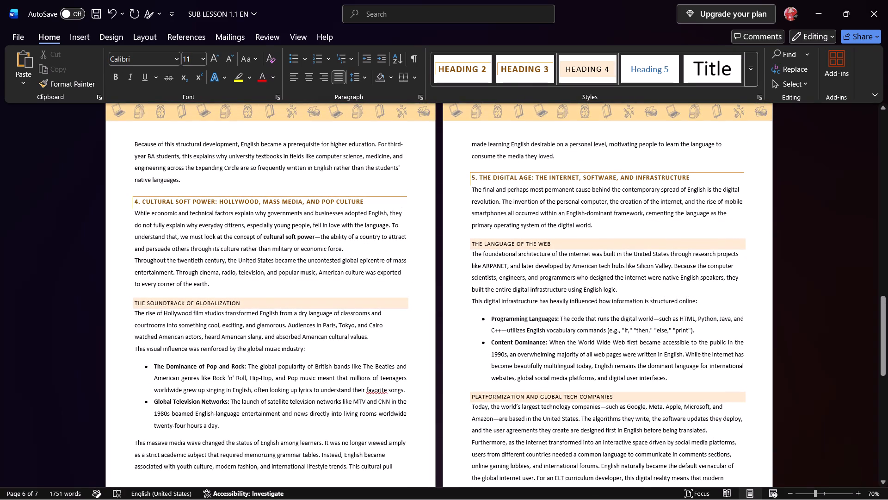
# Remove the leading numbers 4. and 5. from the Cultural Soft Power and The Digital Age headings.
pyautogui.click(143, 201)
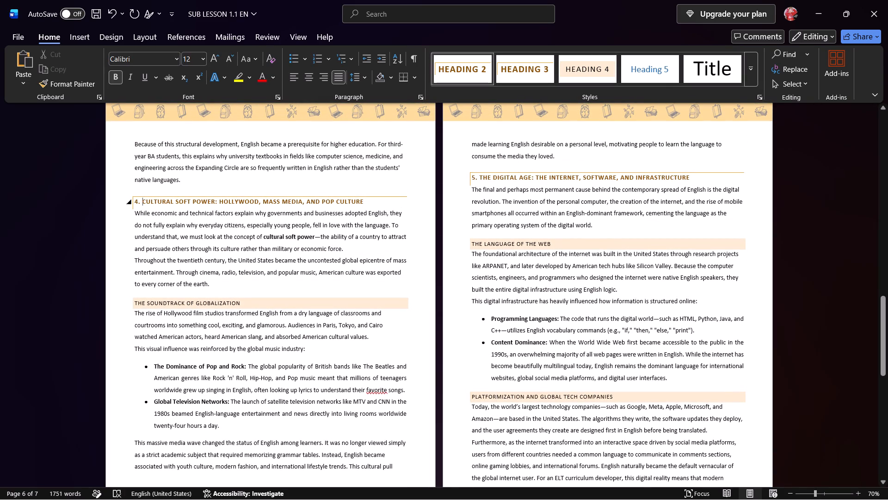
pyautogui.press('BackSpace')
pyautogui.press('BackSpace')
pyautogui.press('BackSpace')
pyautogui.scroll(-5, 353, 261)
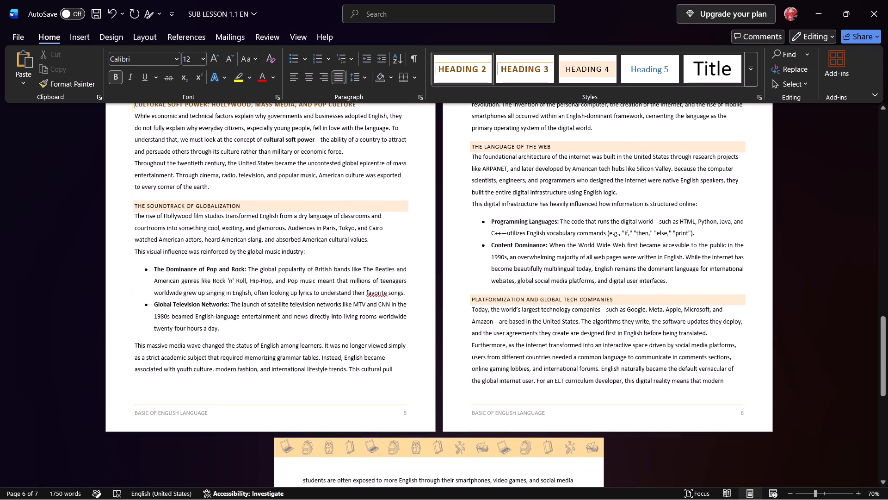
pyautogui.scroll(5, 398, 244)
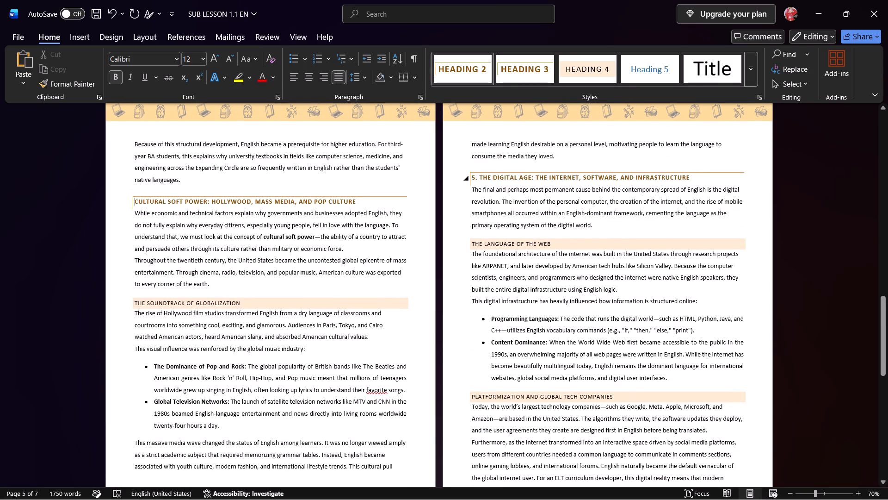
pyautogui.click(478, 176)
pyautogui.press('Delete')
pyautogui.press('BackSpace')
pyautogui.press('BackSpace')
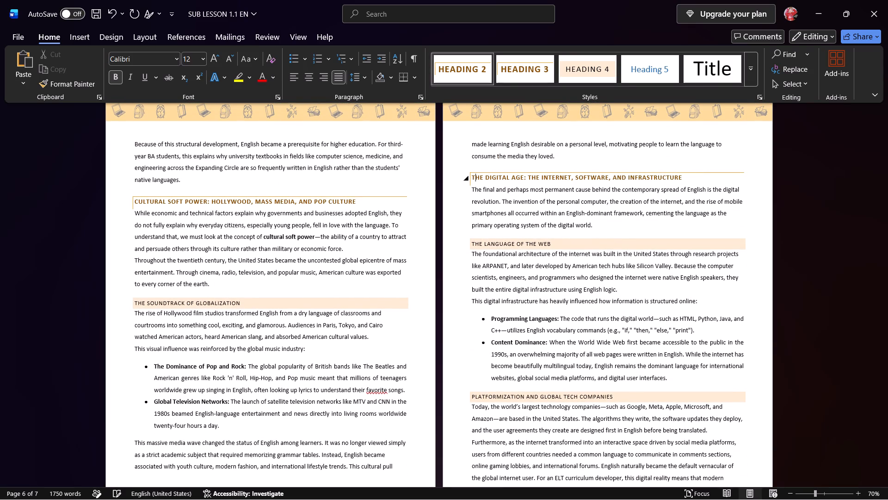
# Delete the blank line above the Key Takeaways heading on the last page.
pyautogui.scroll(-18, 494, 187)
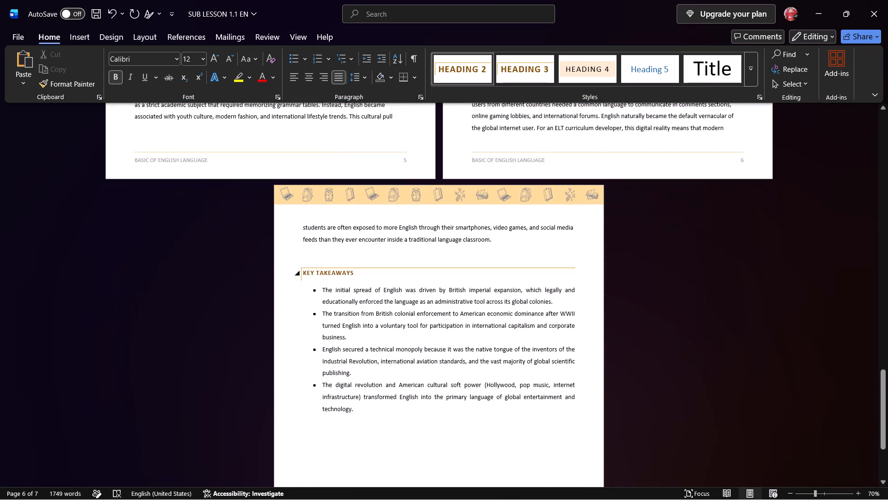
pyautogui.click(337, 255)
pyautogui.press('BackSpace')
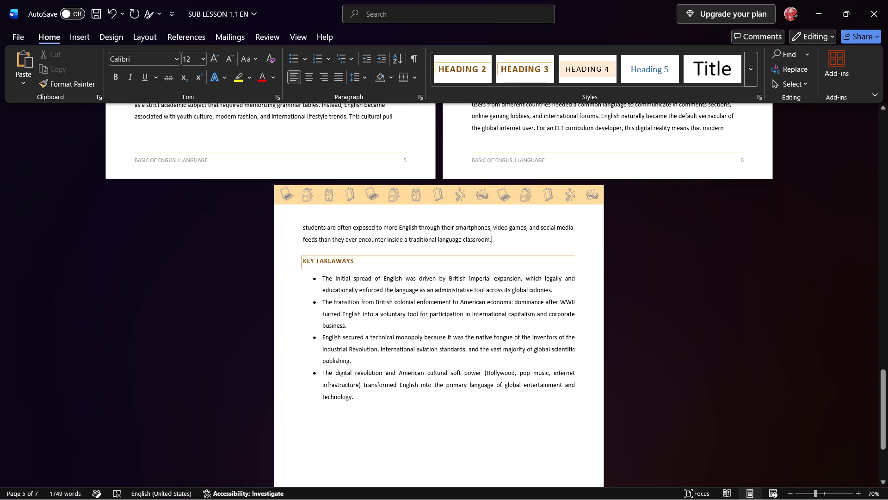
# Reapply the bullets to the four Key Takeaways points and decrease the list's indent towards the page margin.
pyautogui.moveTo(388, 405); pyautogui.dragTo(311, 284)
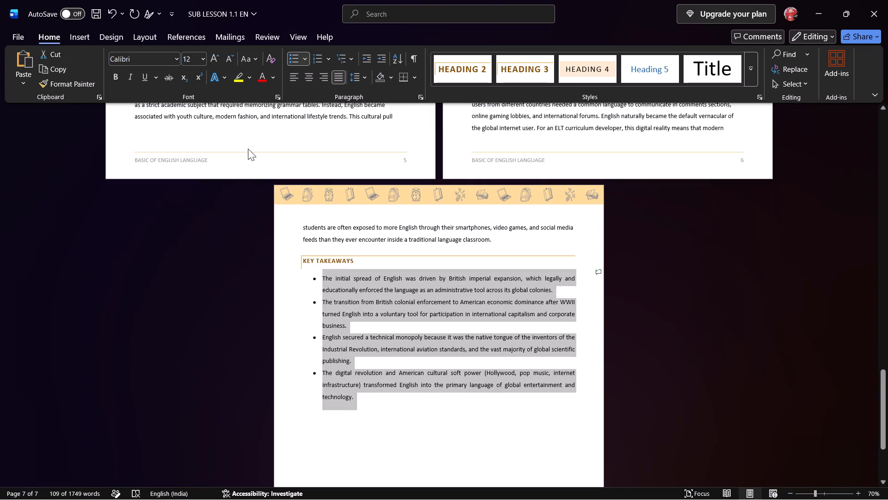
pyautogui.click(363, 54)
pyautogui.click(373, 59)
pyautogui.click(375, 59)
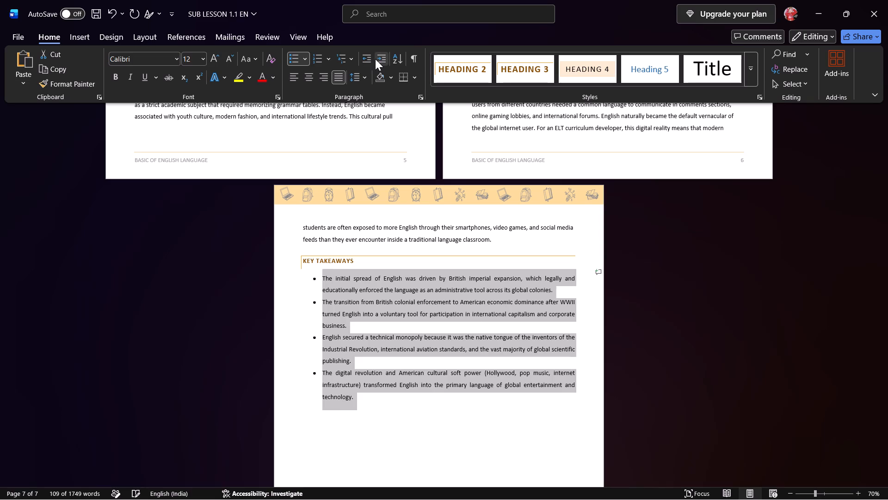
pyautogui.click(367, 56)
pyautogui.click(367, 56)
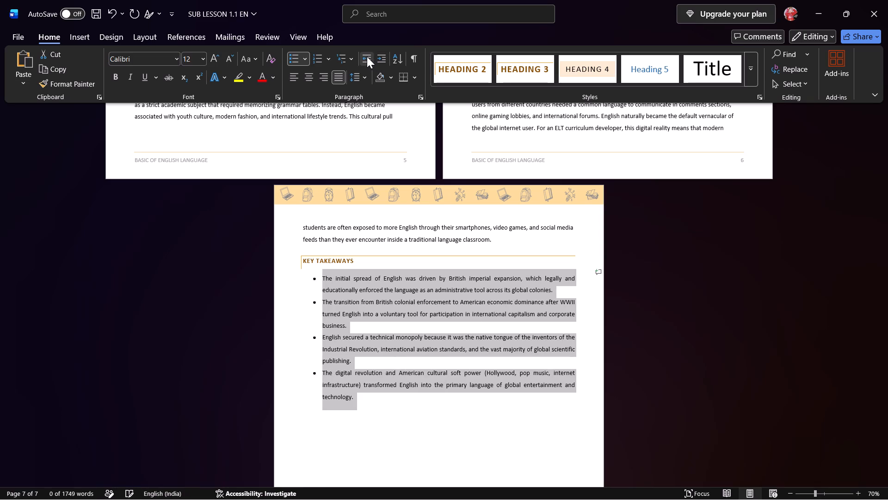
pyautogui.click(298, 56)
pyautogui.click(298, 56)
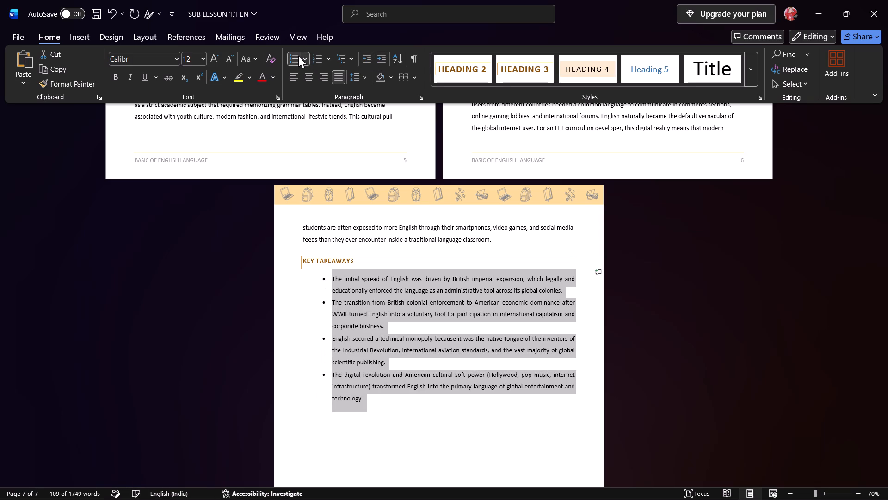
pyautogui.click(360, 59)
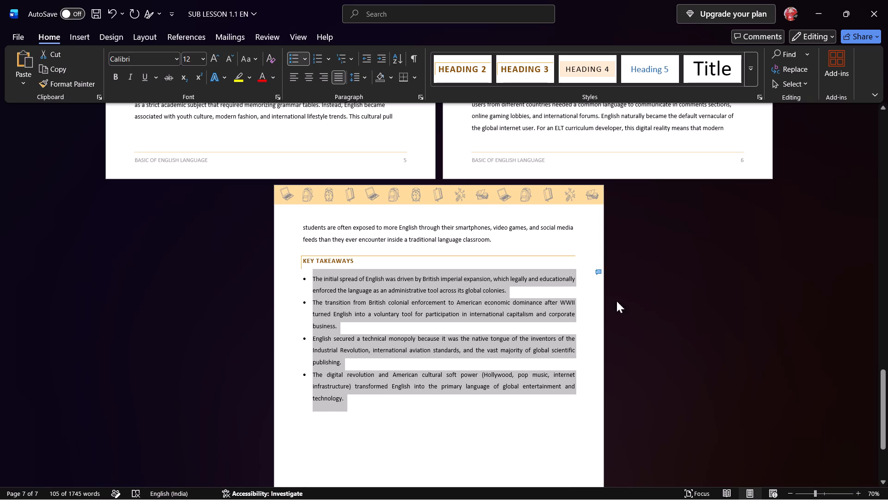
pyautogui.click(672, 308)
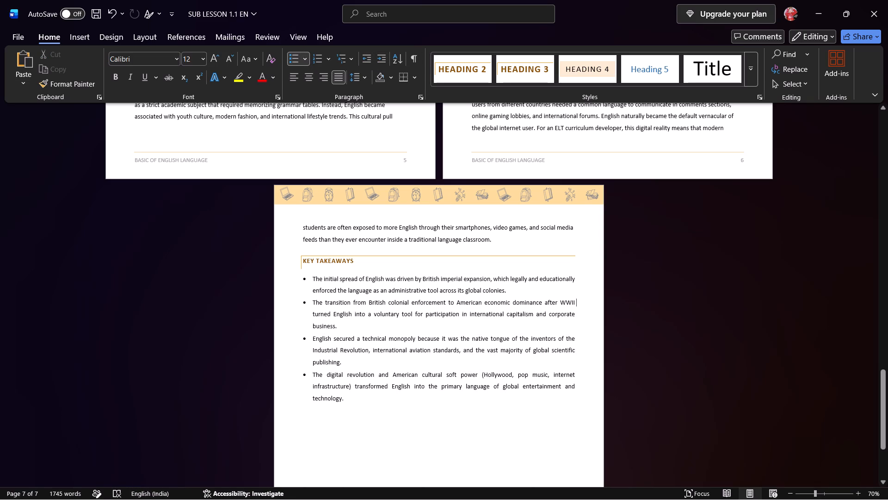
# Justify the whole document's text and set its line spacing to 1.5.
pyautogui.hotkey('ctrl', 'a')
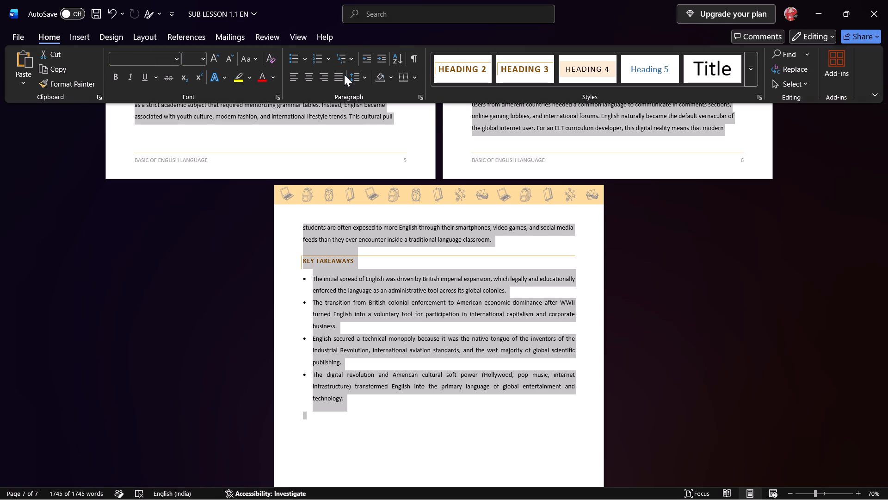
pyautogui.click(343, 75)
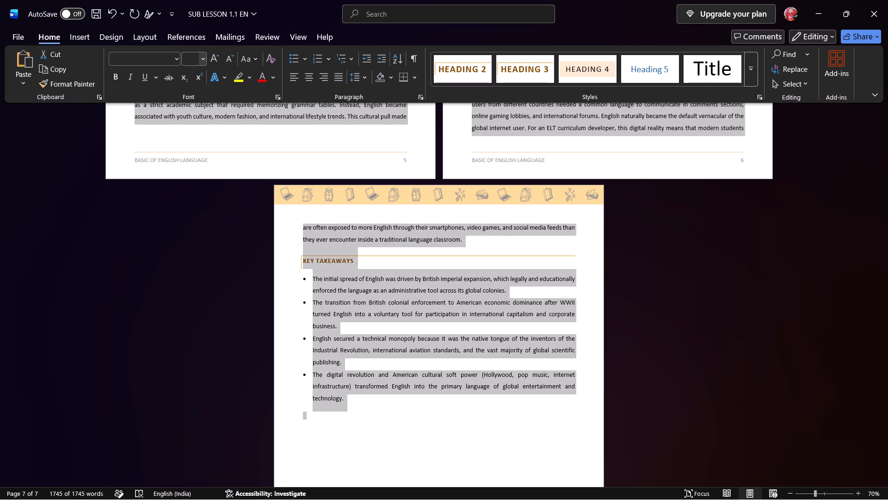
pyautogui.click(361, 77)
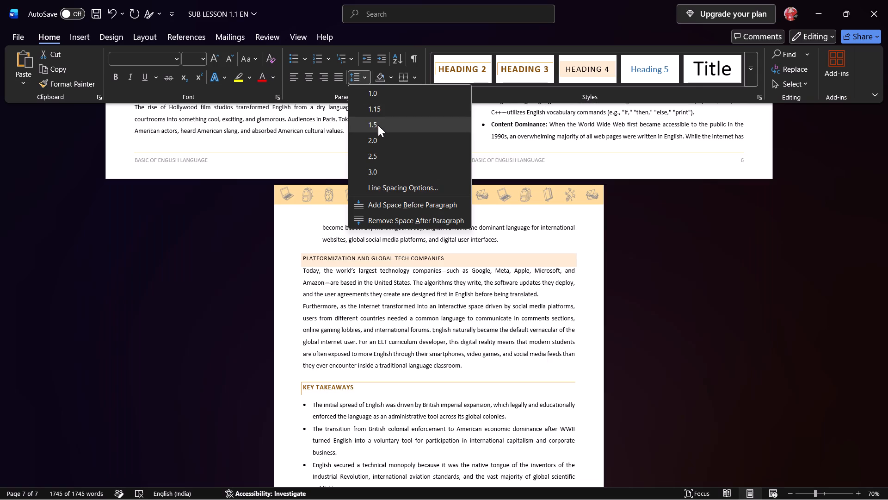
pyautogui.click(378, 125)
pyautogui.click(677, 325)
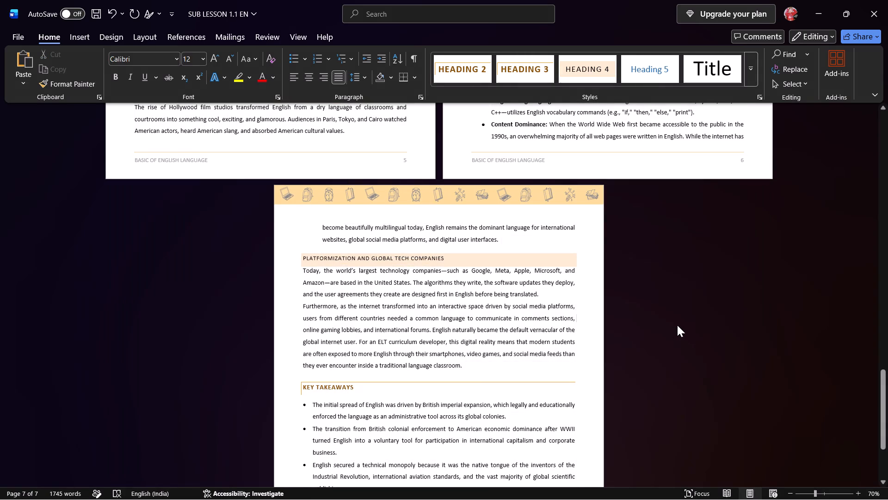
# Delete the blank-looking lines above the Sub Lesson 1.2 heading on page 2.
pyautogui.scroll(20, 677, 325)
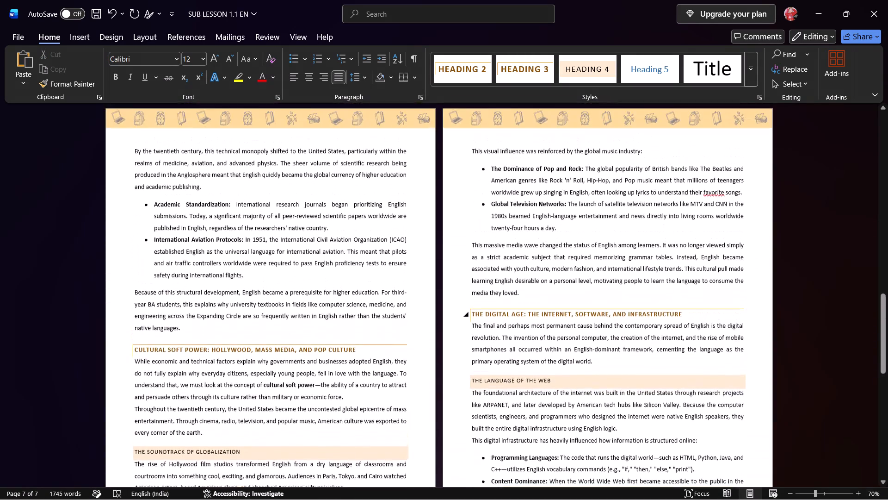
pyautogui.scroll(15, 677, 325)
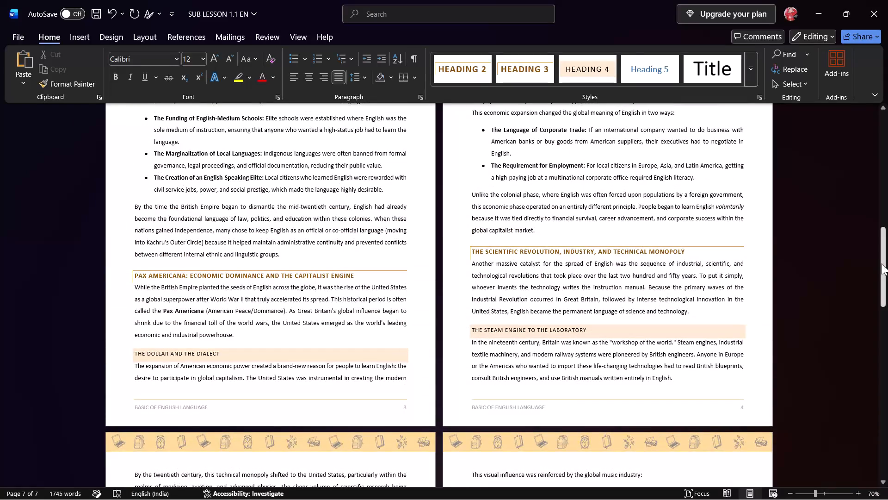
pyautogui.moveTo(887, 266); pyautogui.dragTo(871, 135)
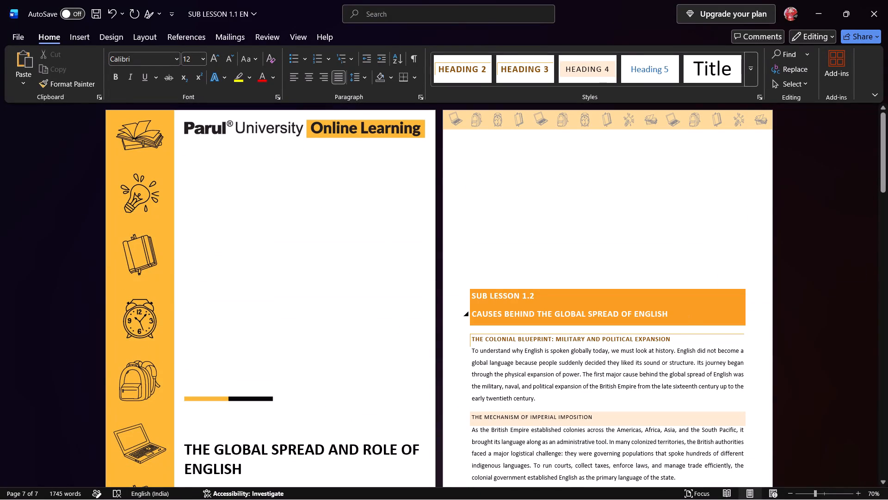
pyautogui.click(532, 203)
pyautogui.moveTo(613, 277); pyautogui.dragTo(599, 240)
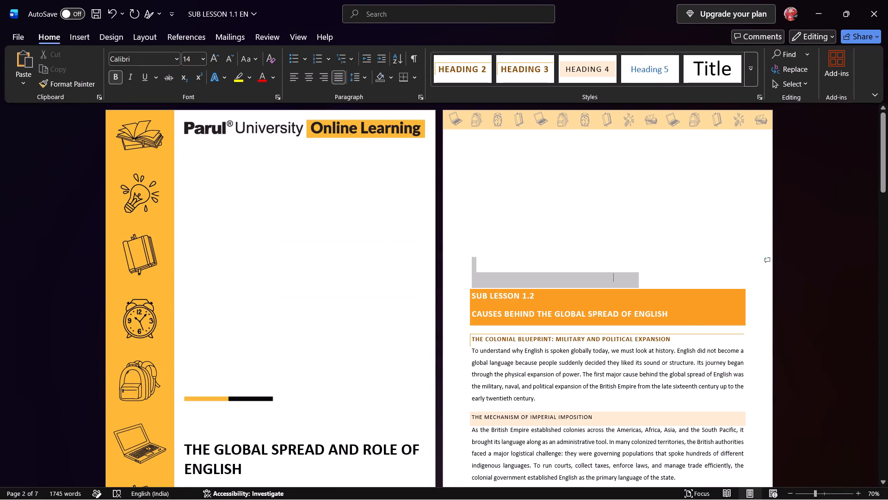
pyautogui.moveTo(599, 240); pyautogui.dragTo(592, 143)
pyautogui.press('Delete')
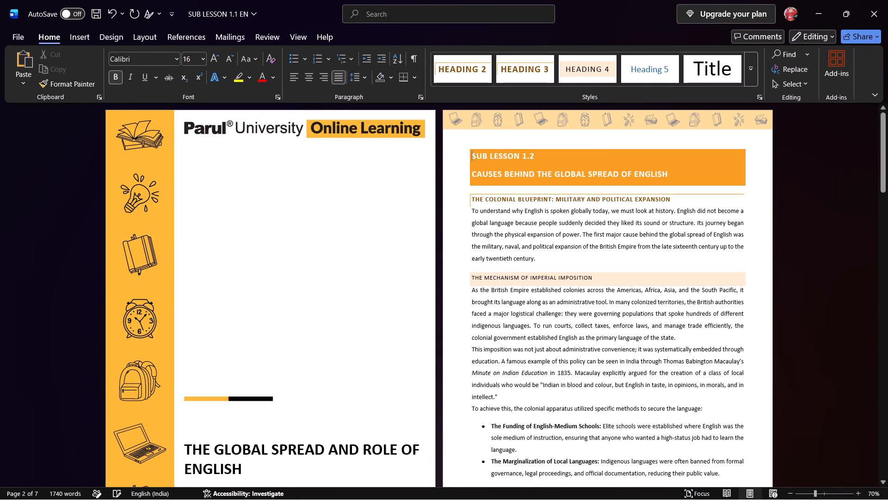
# Centre the two-line heading Sub Lesson 1.2, Causes Behind the Global Spread of English.
pyautogui.moveTo(681, 175); pyautogui.dragTo(597, 156)
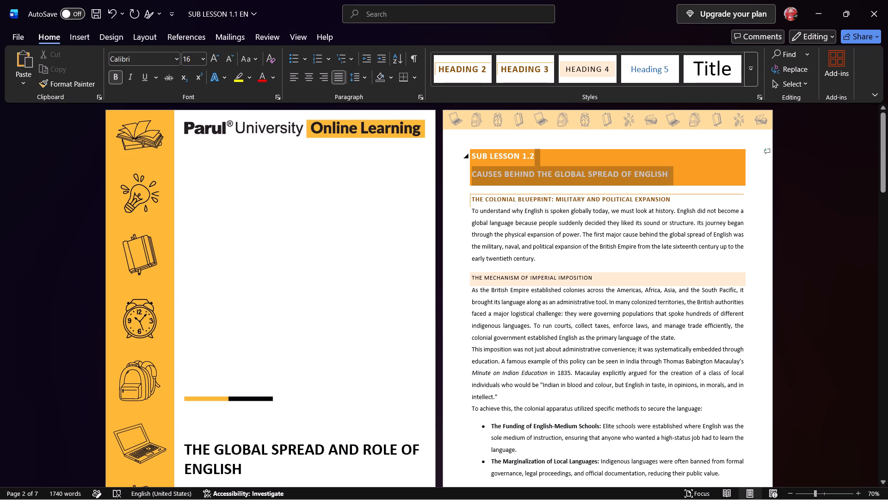
pyautogui.moveTo(597, 156); pyautogui.dragTo(458, 154)
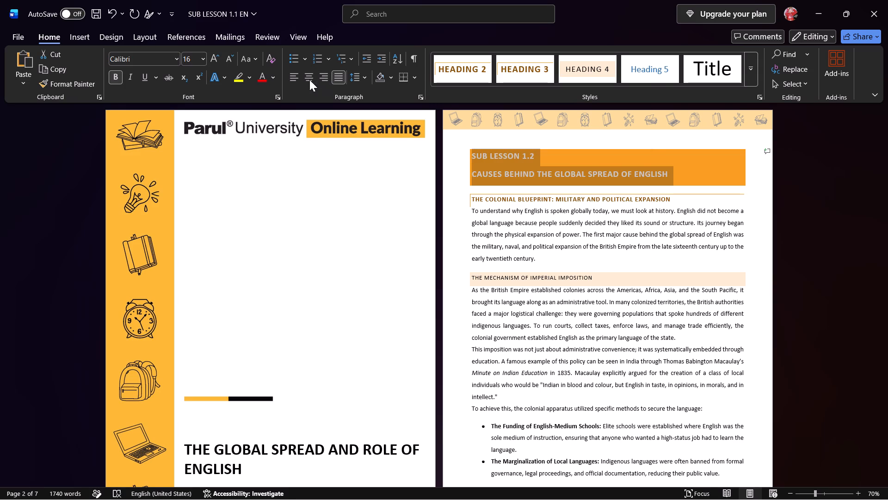
pyautogui.click(309, 80)
# Move the cover title The Global Spread and Role of English directly above the orange and black line, aligned with the line's start.
pyautogui.click(254, 450)
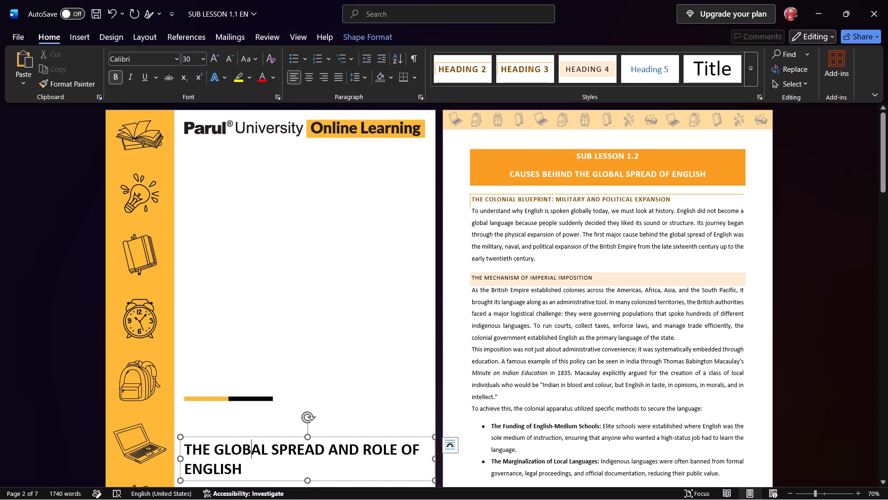
pyautogui.moveTo(258, 436); pyautogui.dragTo(266, 349)
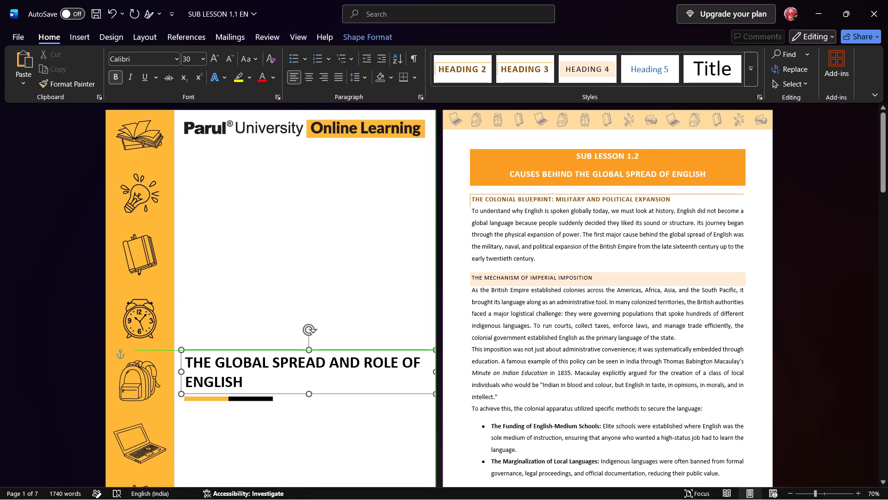
pyautogui.moveTo(266, 349); pyautogui.dragTo(263, 354)
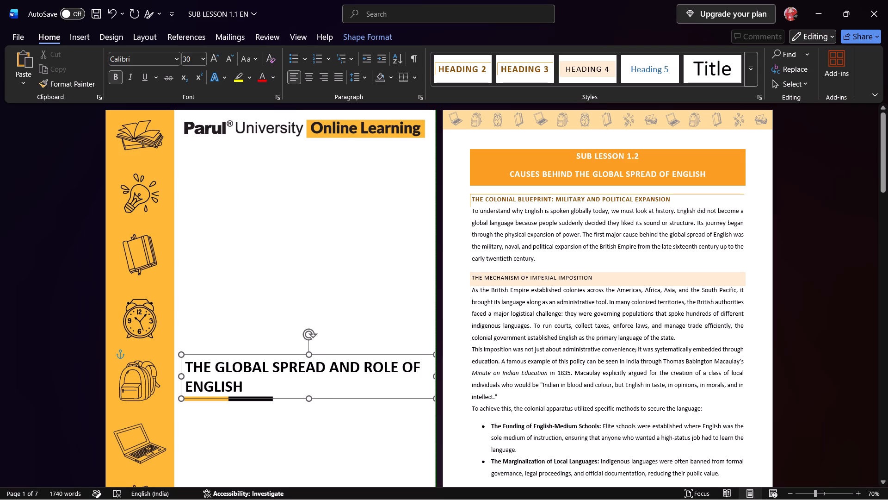
pyautogui.moveTo(263, 354); pyautogui.dragTo(255, 354)
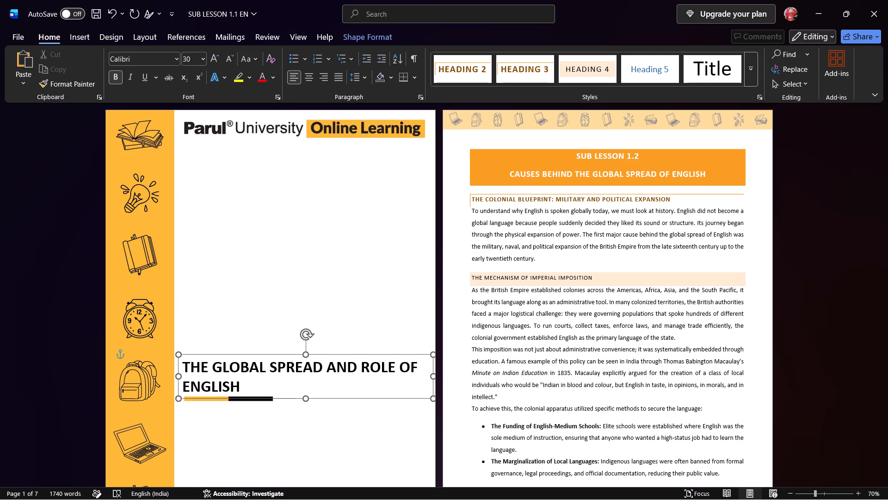
pyautogui.moveTo(255, 354); pyautogui.dragTo(257, 354)
pyautogui.tripleClick(241, 368)
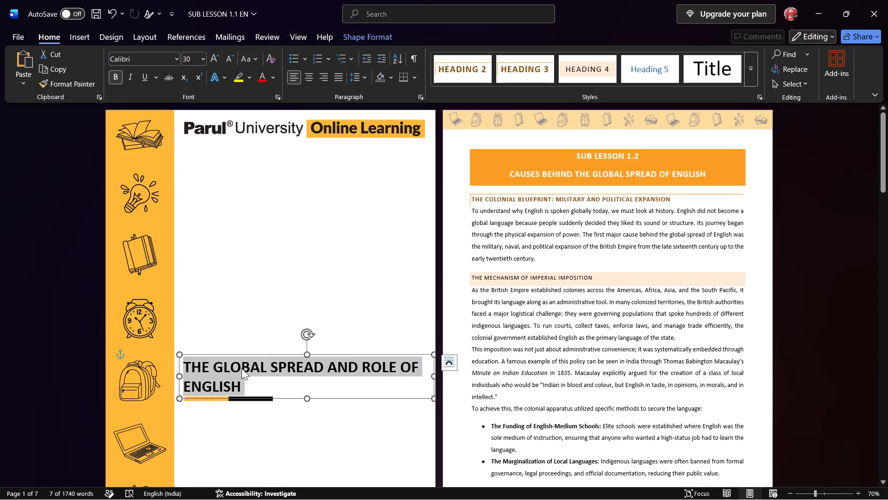
pyautogui.click(262, 399)
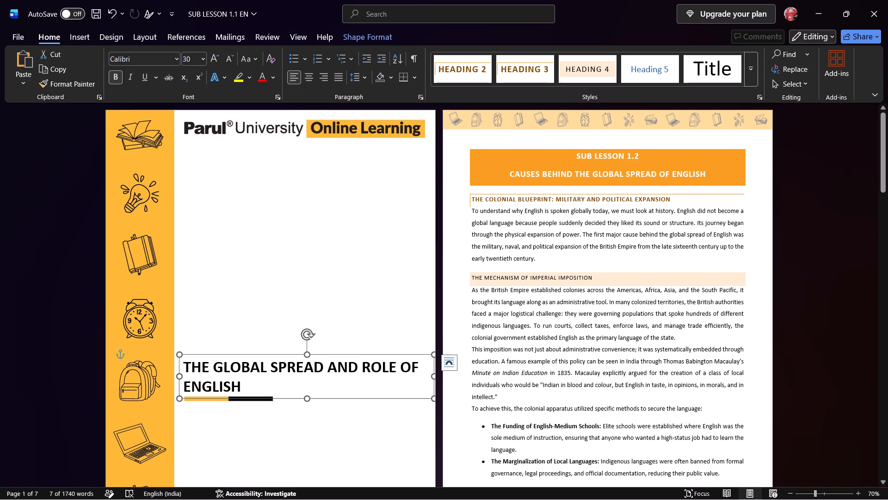
pyautogui.press('Right')
pyautogui.press('Right')
pyautogui.moveTo(254, 387); pyautogui.dragTo(245, 387)
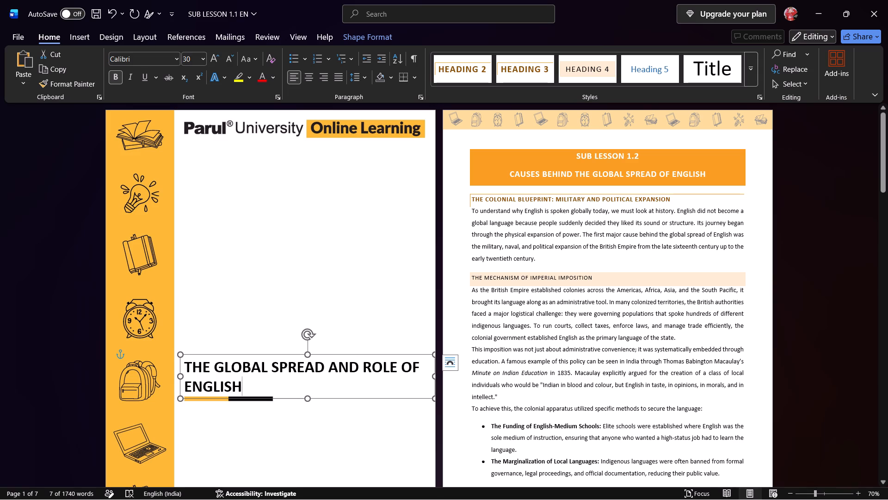
pyautogui.moveTo(245, 387); pyautogui.dragTo(180, 365)
pyautogui.click(265, 433)
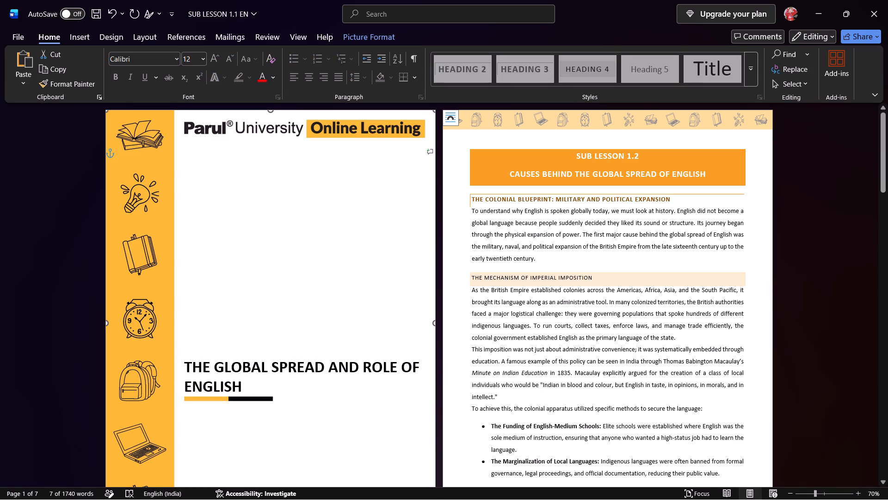
# Set the font size of The Mechanism of Imperial Imposition heading to 12.
pyautogui.click(545, 279)
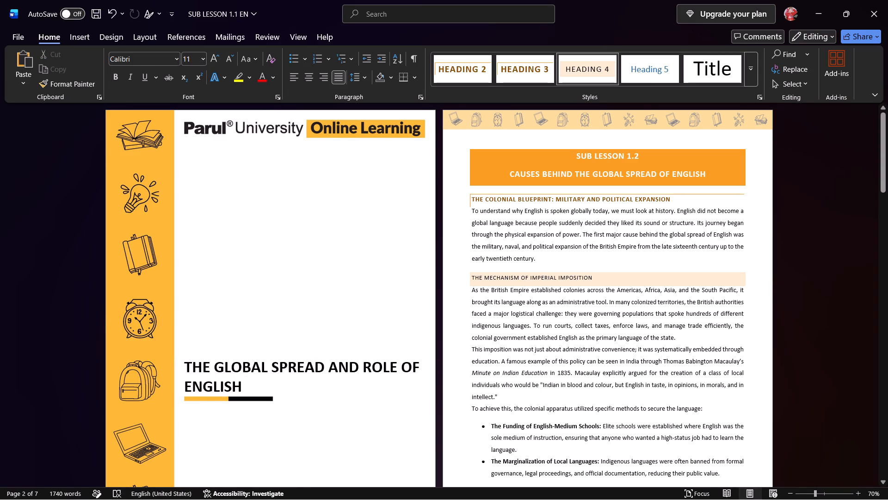
pyautogui.tripleClick(541, 275)
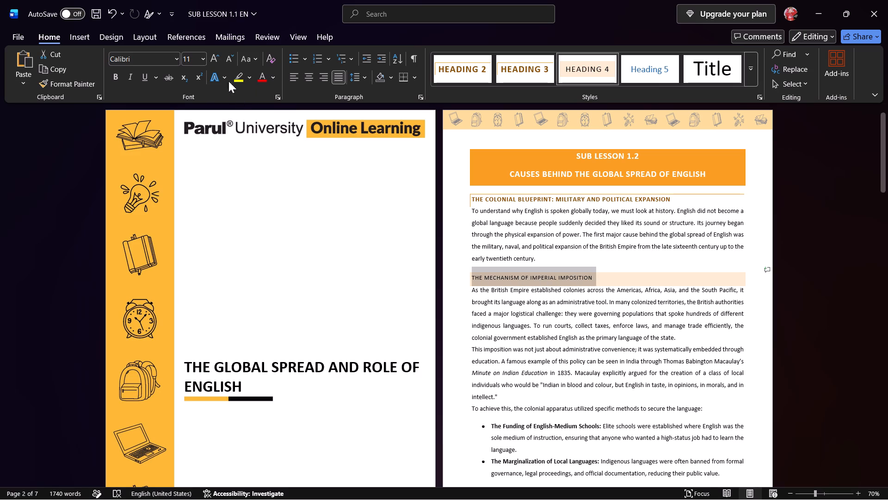
pyautogui.click(201, 62)
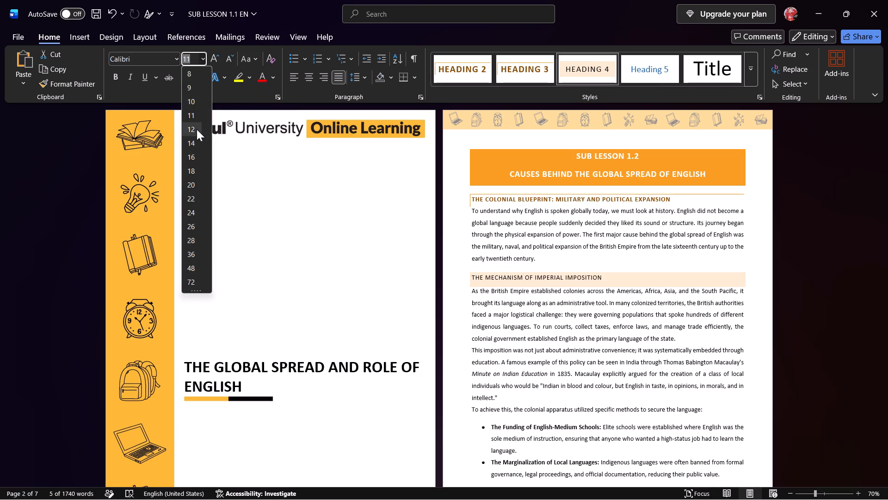
pyautogui.click(197, 129)
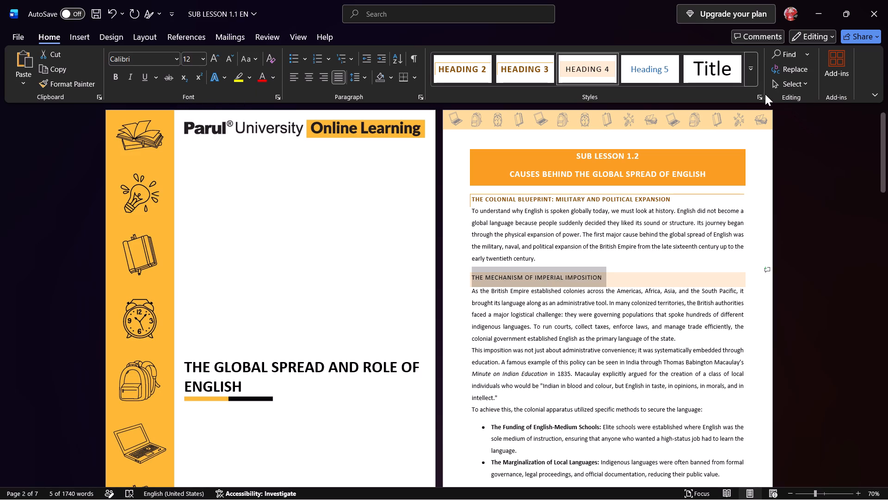
# Modify the Heading 4 style so its font size is 12.
pyautogui.click(759, 100)
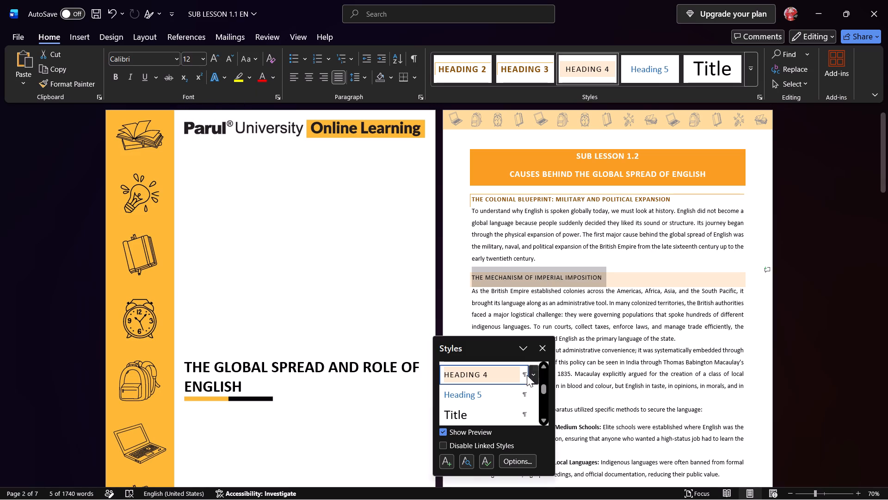
pyautogui.click(530, 375)
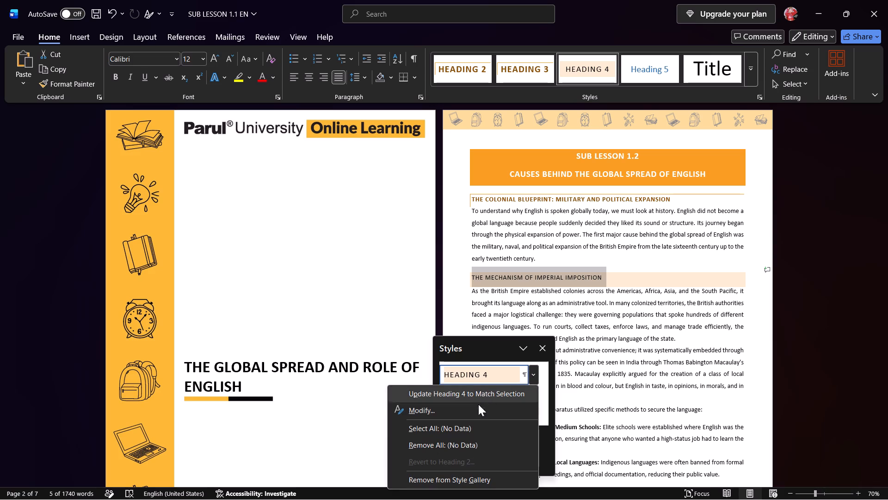
pyautogui.click(470, 411)
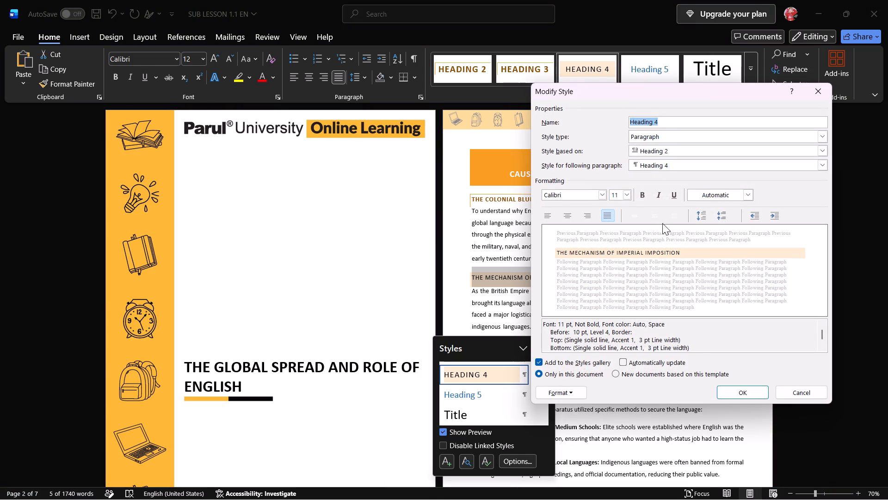
pyautogui.click(627, 198)
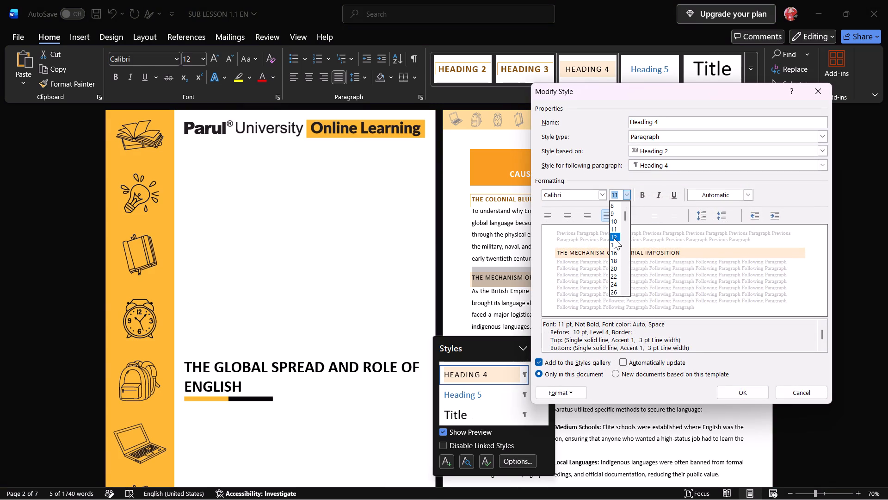
pyautogui.click(614, 238)
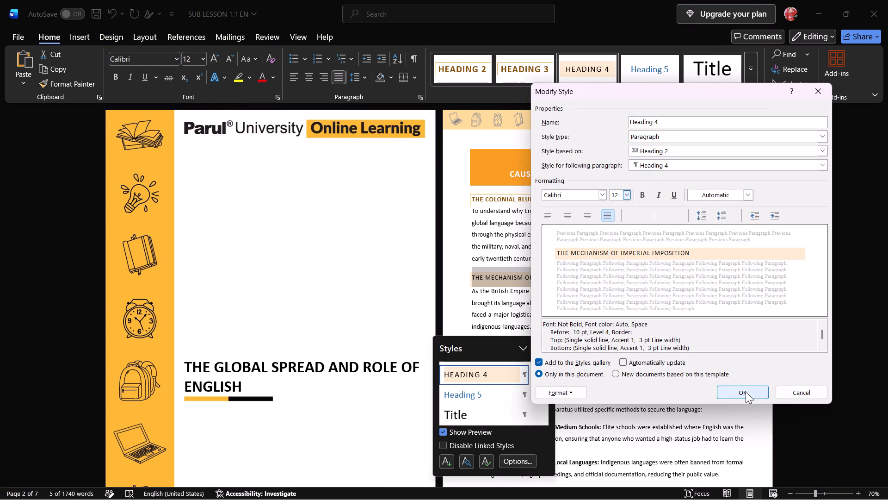
pyautogui.click(746, 392)
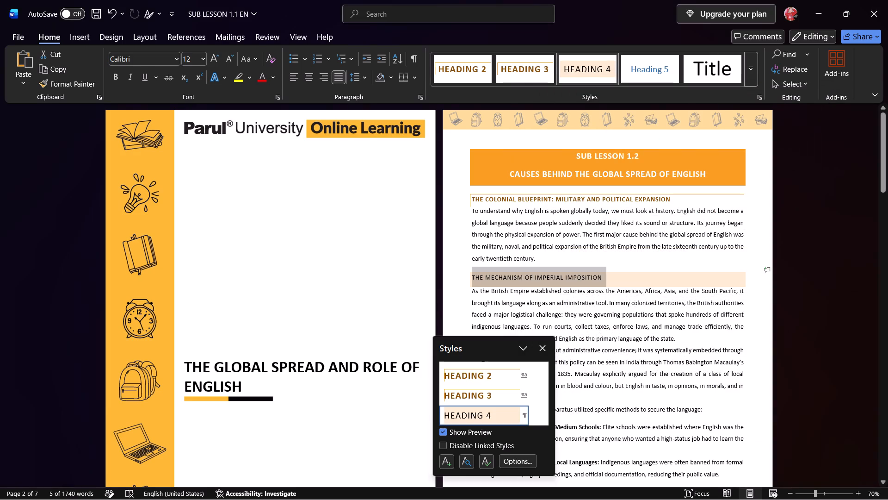
# Reapply Heading 4 to The Mechanism of Imperial Imposition and update the style to match the selection.
pyautogui.click(491, 412)
pyautogui.click(491, 412)
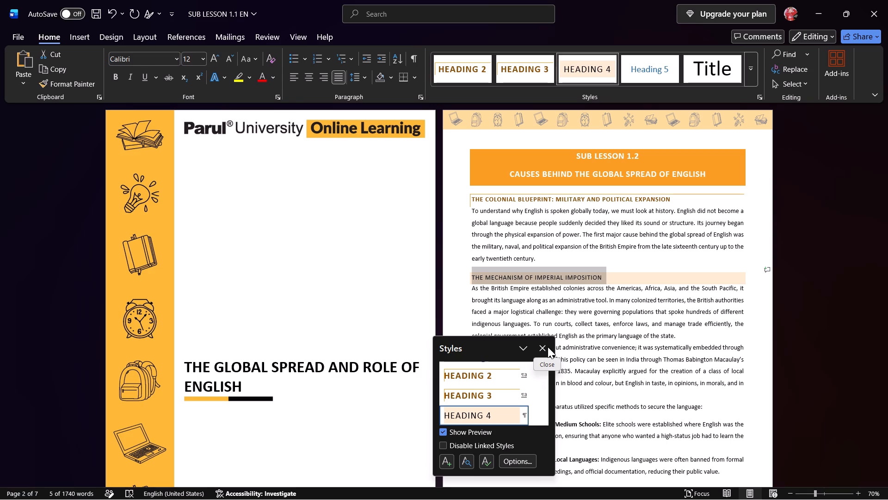
pyautogui.click(531, 412)
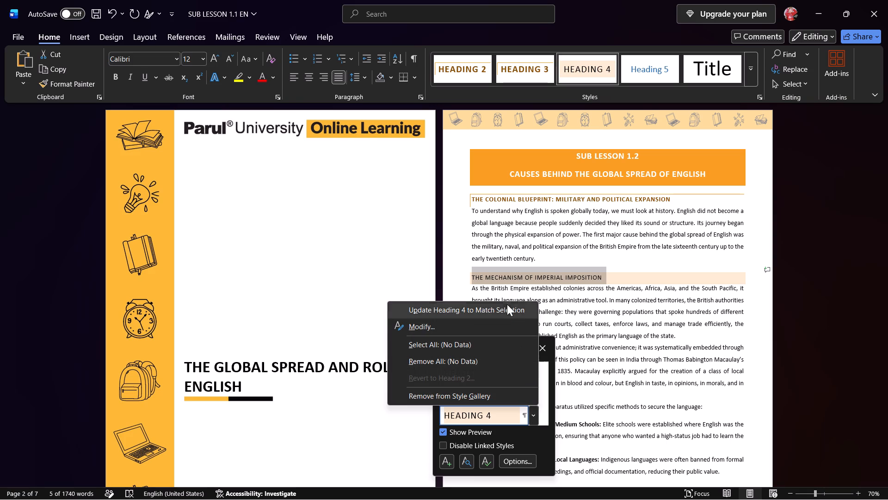
pyautogui.click(506, 309)
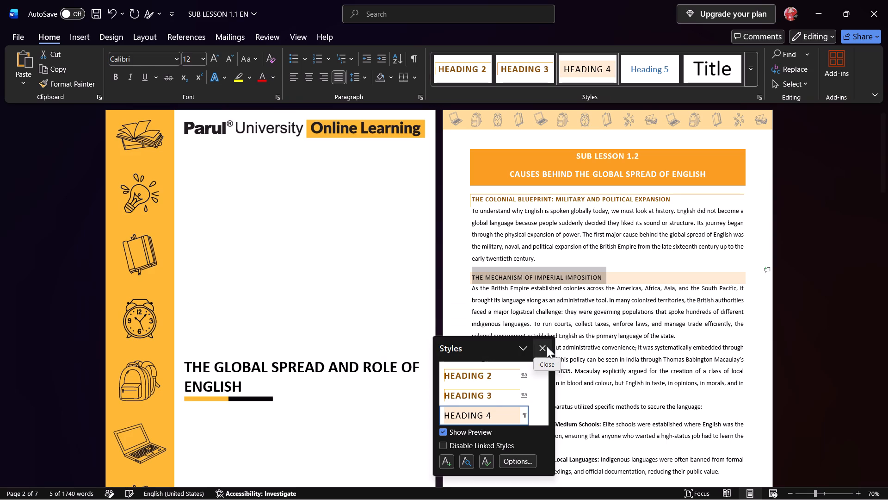
pyautogui.click(545, 345)
# Set the line spacing of the whole document, including the Heading 4 lines, to 1.5 again.
pyautogui.scroll(-19, 544, 345)
pyautogui.scroll(-2, 540, 357)
pyautogui.click(548, 344)
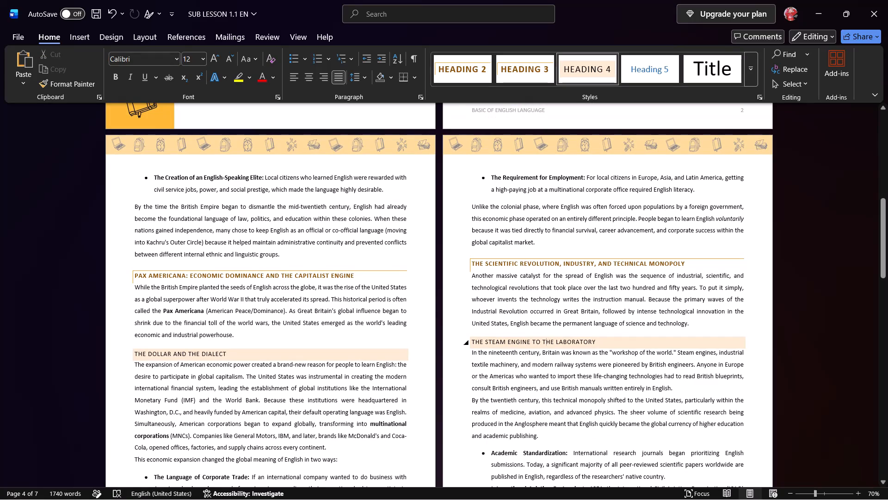
pyautogui.hotkey('ctrl', 'a')
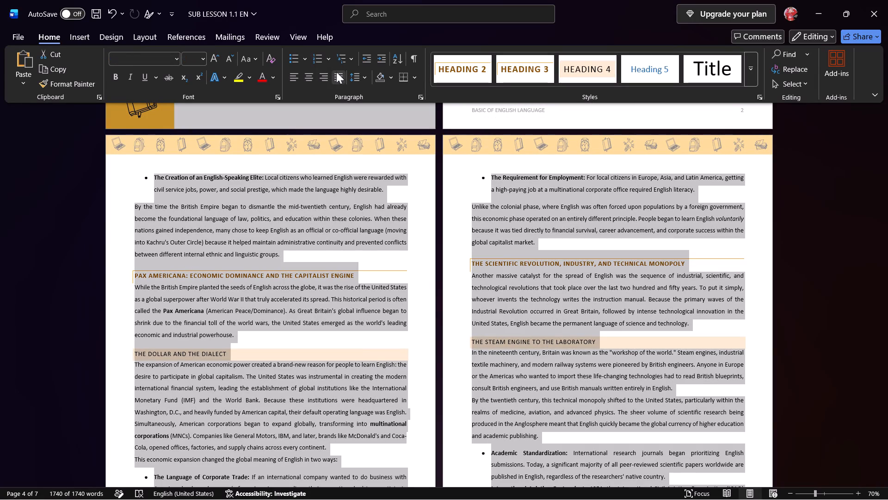
pyautogui.click(362, 75)
pyautogui.click(381, 122)
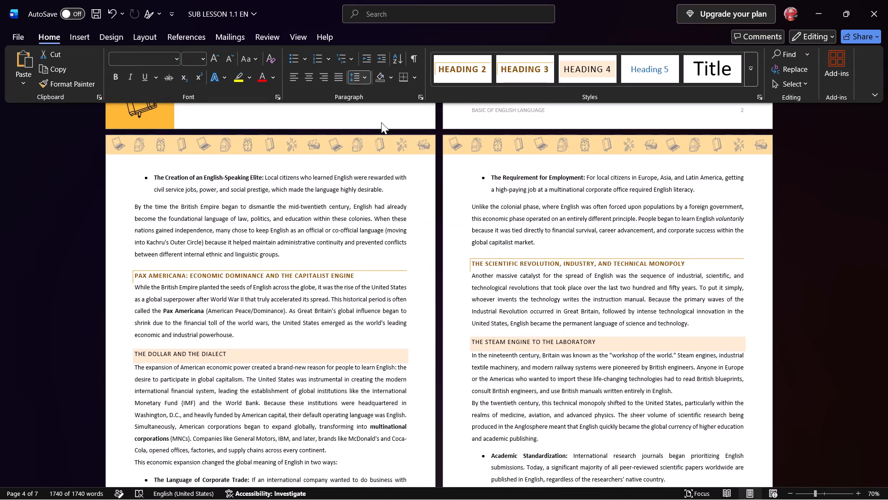
# Review the reformatted lesson from the cover to the Key Takeaways page, checking headings, spacing and footers.
pyautogui.click(788, 303)
pyautogui.scroll(7, 527, 358)
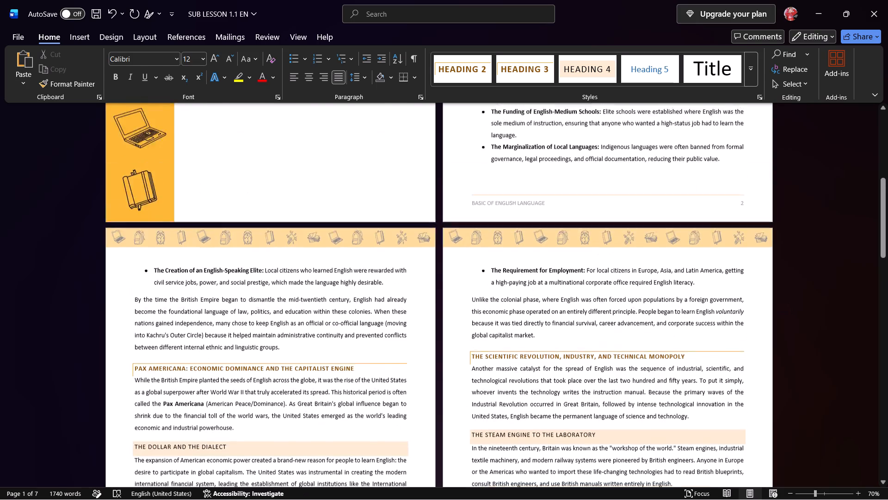
pyautogui.scroll(20, 527, 358)
pyautogui.scroll(3, 527, 358)
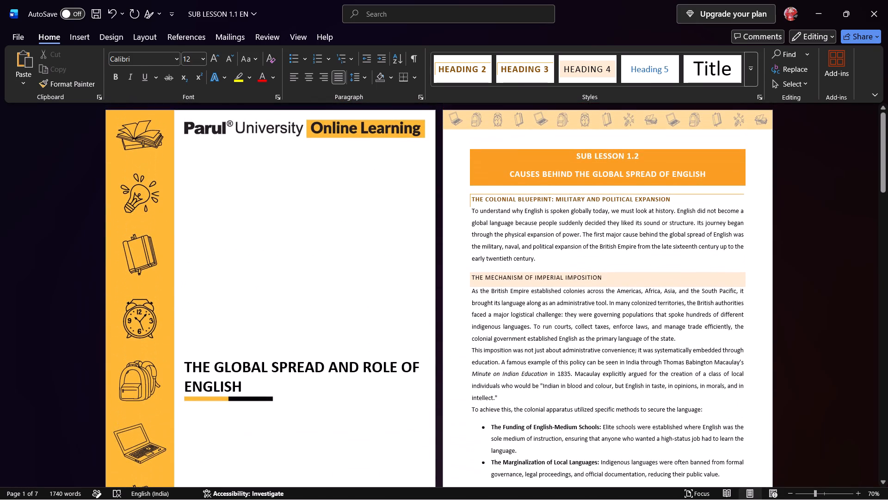
pyautogui.scroll(-6, 367, 362)
pyautogui.scroll(-5, 436, 346)
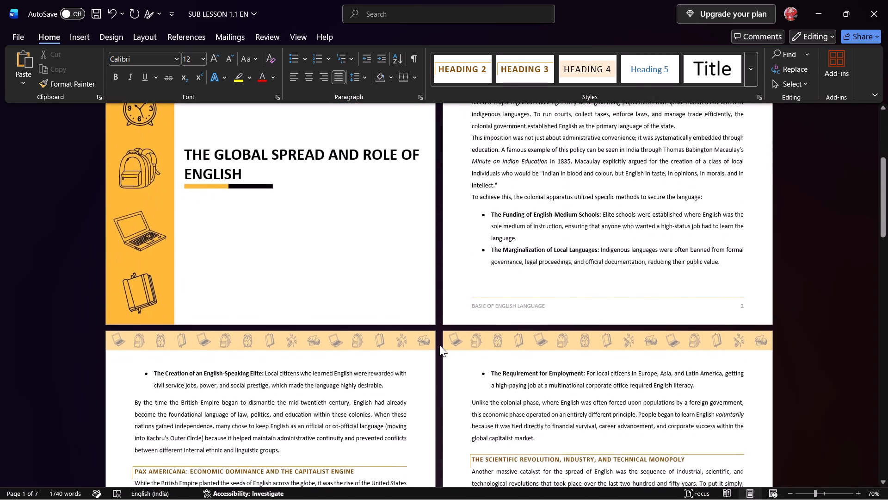
pyautogui.scroll(-6, 536, 297)
pyautogui.scroll(-10, 475, 288)
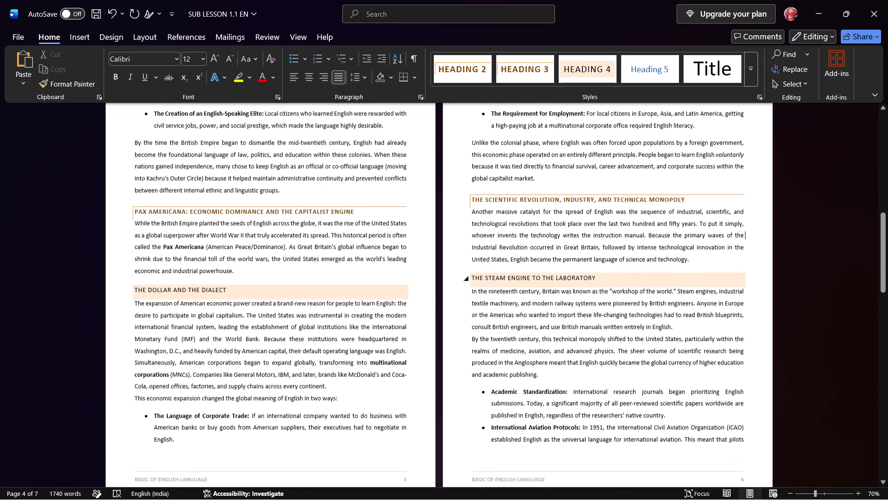
pyautogui.scroll(-15, 480, 274)
pyautogui.scroll(-6, 479, 274)
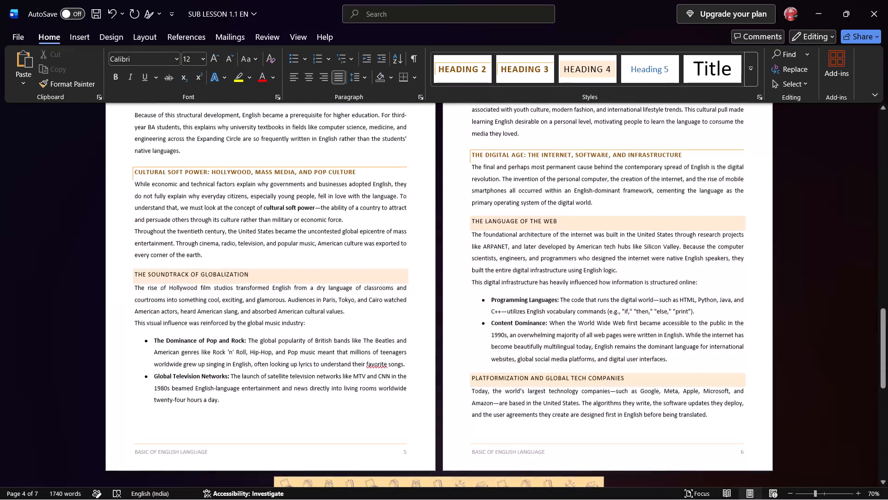
pyautogui.scroll(-17, 371, 279)
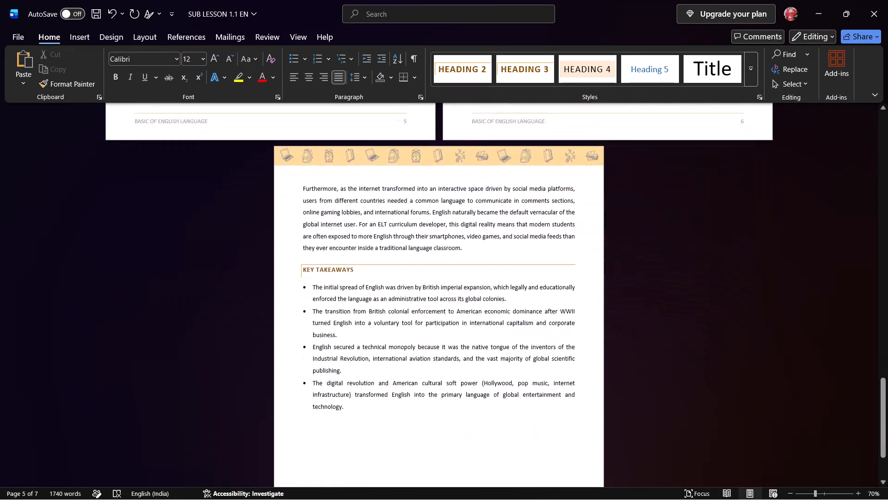
pyautogui.scroll(-6, 371, 279)
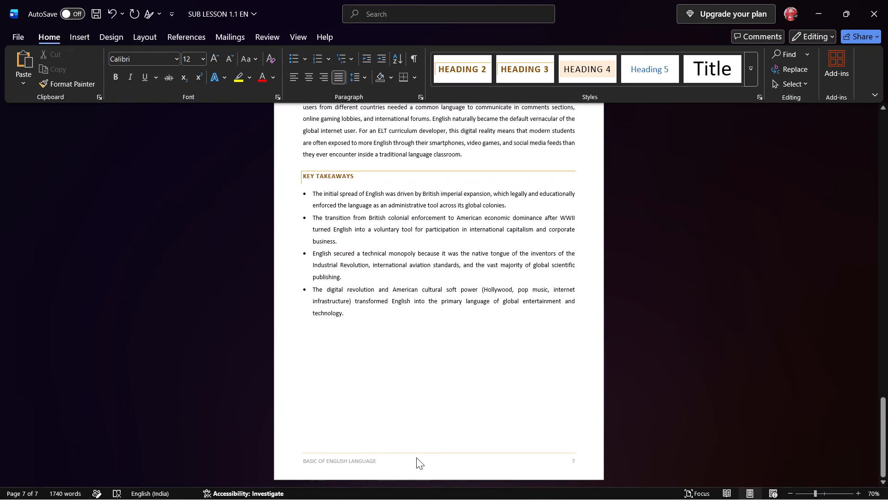
# Replace the footer text BASIC OF ENGLISH LANGUAGE with "Basics of English Language Teaching I" copied from the 1.2 CAUSES BEHIND THE GLOBAL SPREAD OF ENGLISH document's footer.
pyautogui.hotkey('alt', 'Tab')
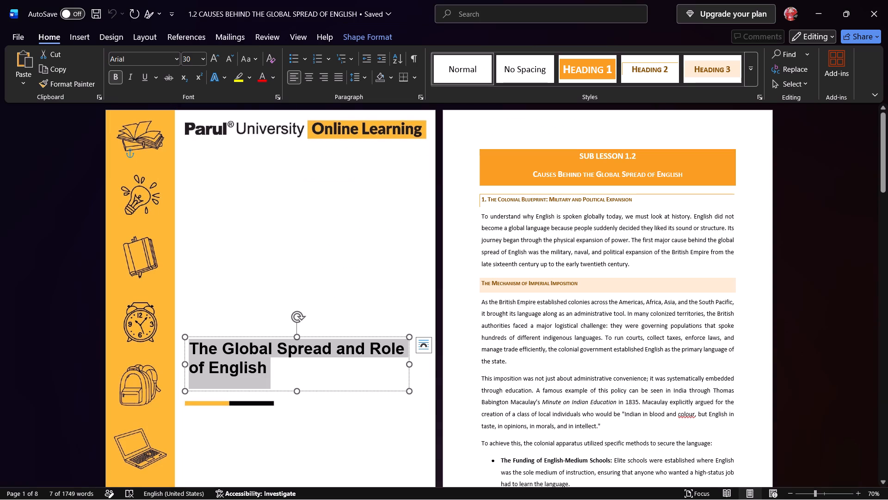
pyautogui.scroll(-9, 614, 499)
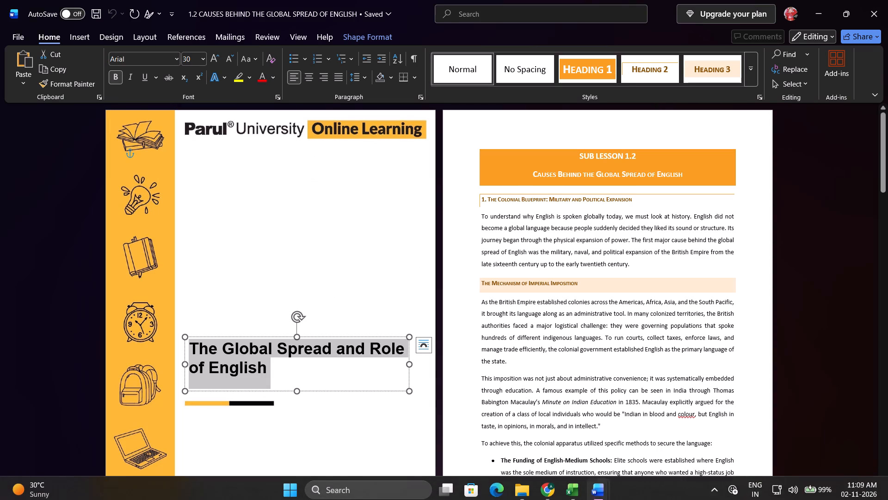
pyautogui.scroll(-6, 541, 355)
pyautogui.click(585, 400)
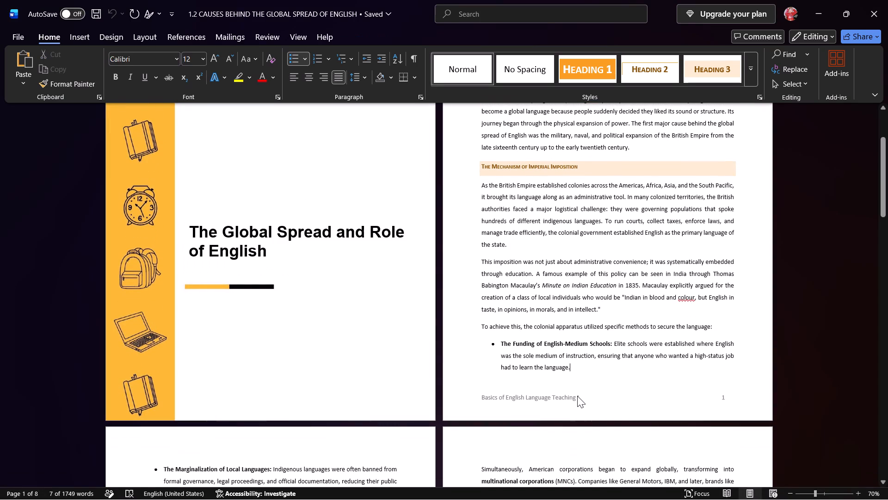
pyautogui.doubleClick(583, 398)
pyautogui.moveTo(583, 398); pyautogui.dragTo(580, 398)
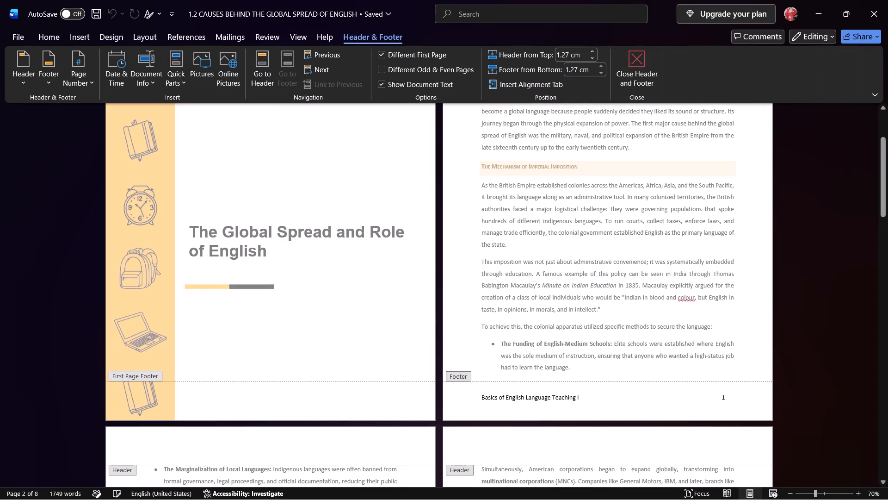
pyautogui.moveTo(580, 398); pyautogui.dragTo(471, 396)
pyautogui.hotkey('ctrl', 'c')
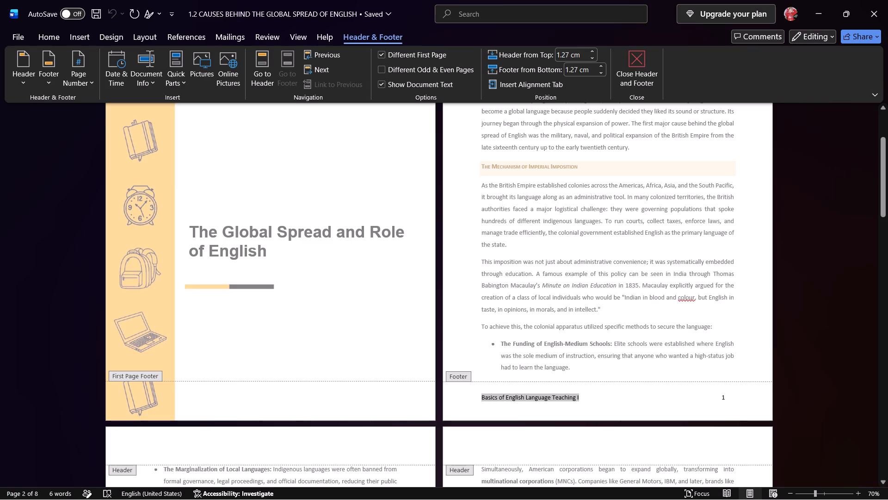
pyautogui.hotkey('alt', 'Tab')
pyautogui.tripleClick(352, 460)
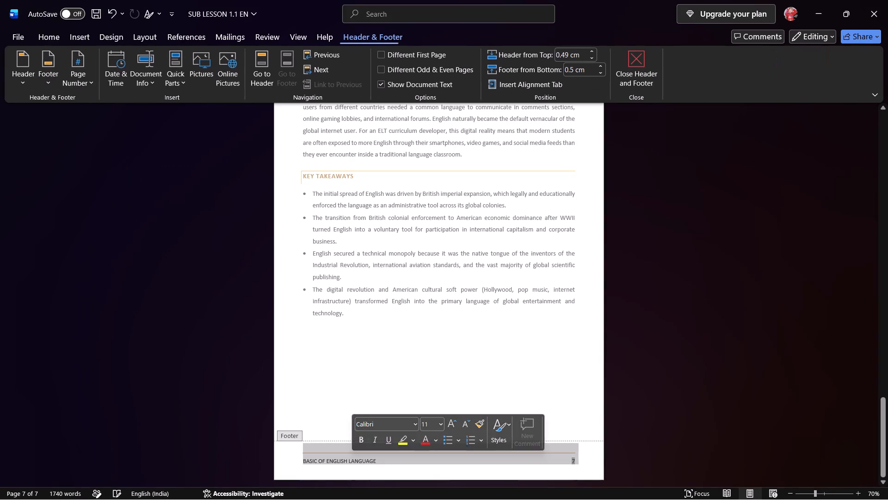
pyautogui.click(388, 466)
pyautogui.moveTo(384, 462); pyautogui.dragTo(302, 462)
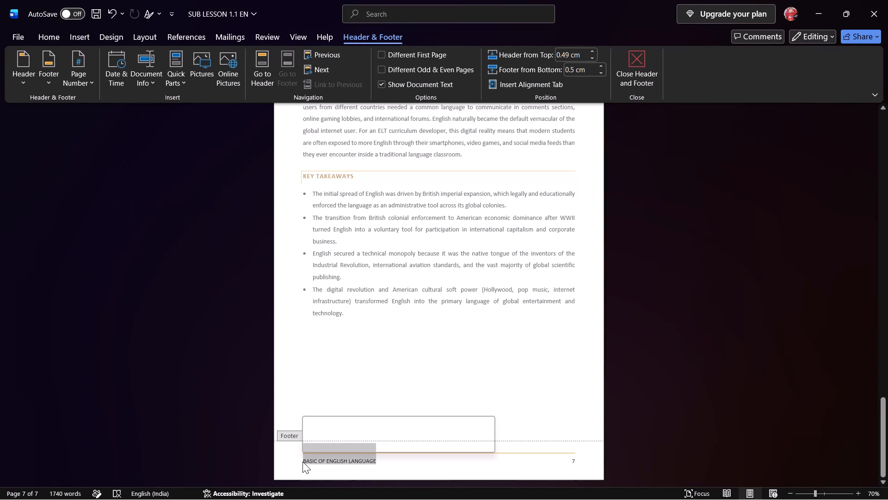
pyautogui.hotkey('ctrl', 'v')
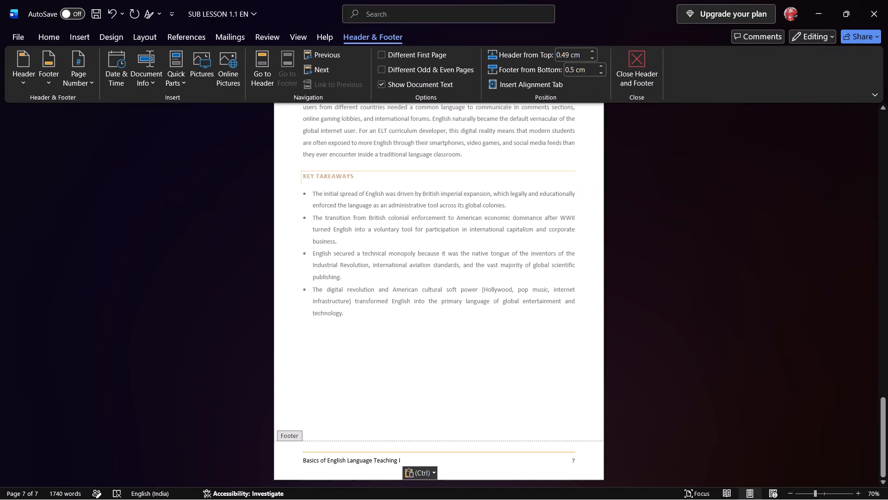
# Change the footer text Basics of English Language Teaching I to all uppercase and return to the body text.
pyautogui.hotkey('ctrl', 'a')
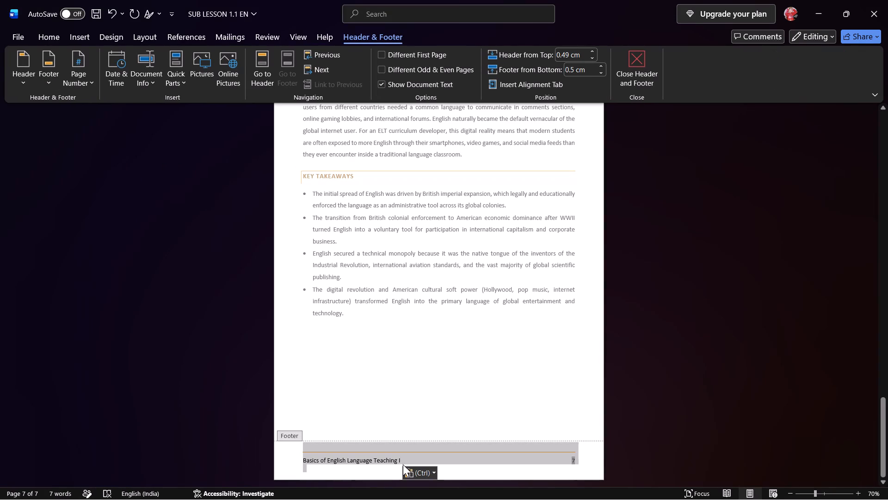
pyautogui.click(385, 464)
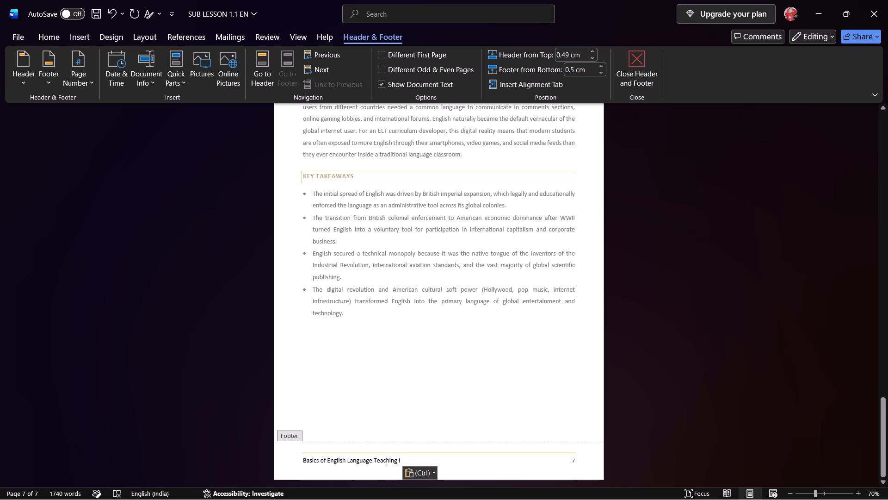
pyautogui.moveTo(412, 458); pyautogui.dragTo(290, 455)
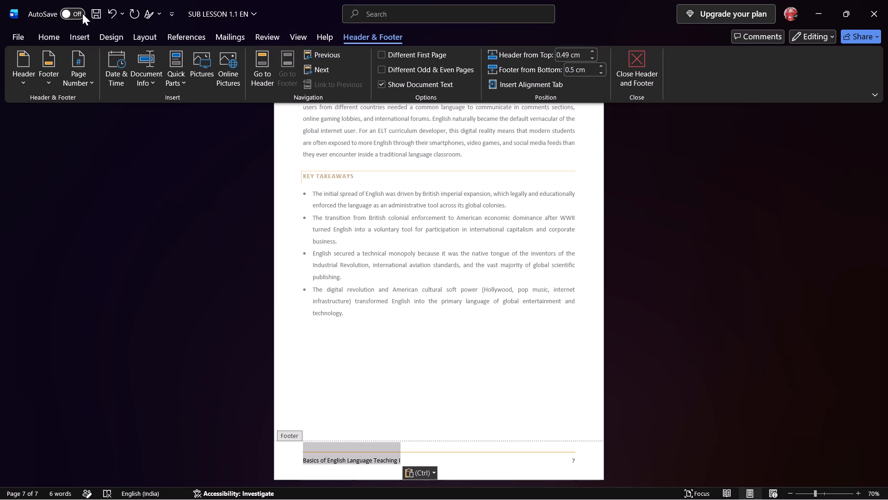
pyautogui.hotkey('shift', 'F3')
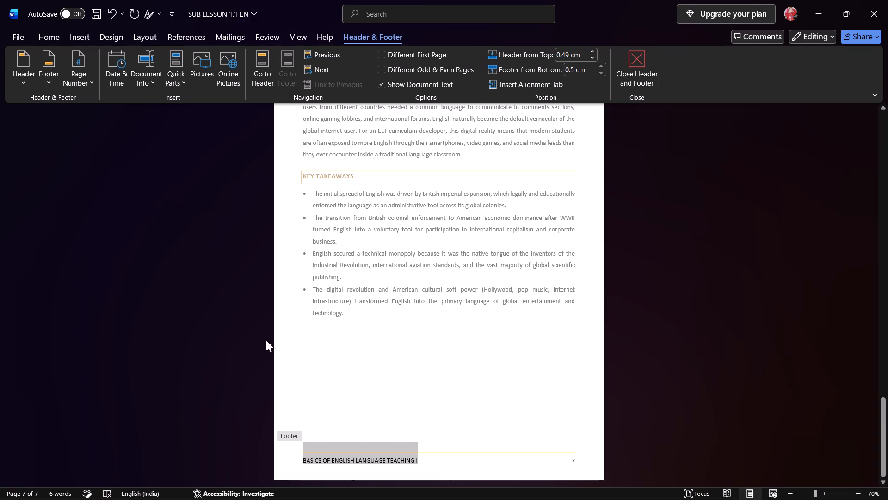
pyautogui.click(481, 395)
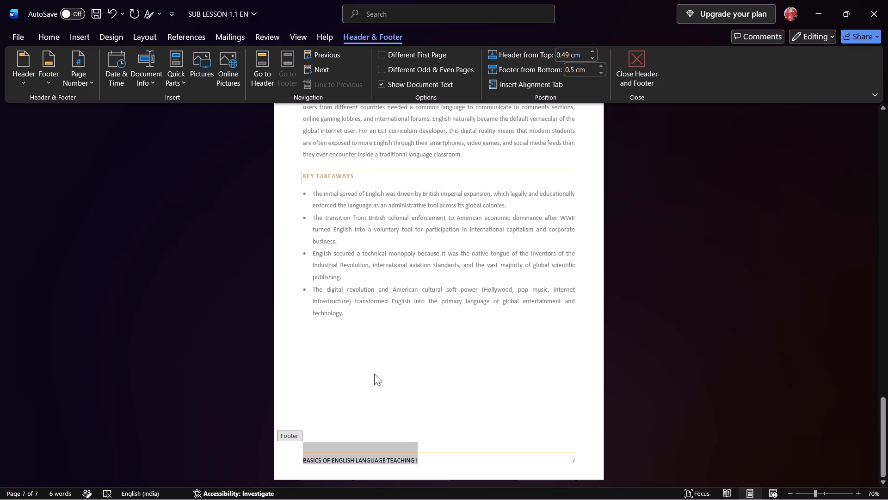
pyautogui.doubleClick(374, 374)
pyautogui.click(352, 305)
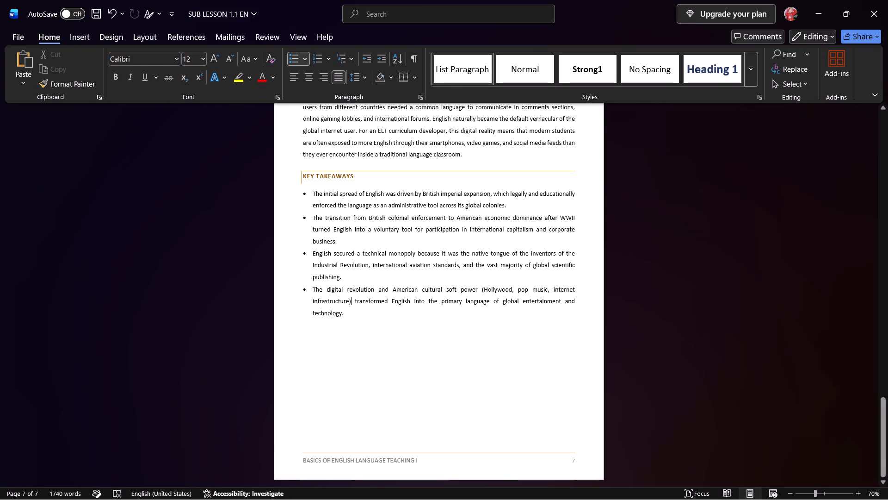
# Check the updated footer on all pages, going back to the cover.
pyautogui.scroll(17, 352, 305)
pyautogui.scroll(4, 352, 305)
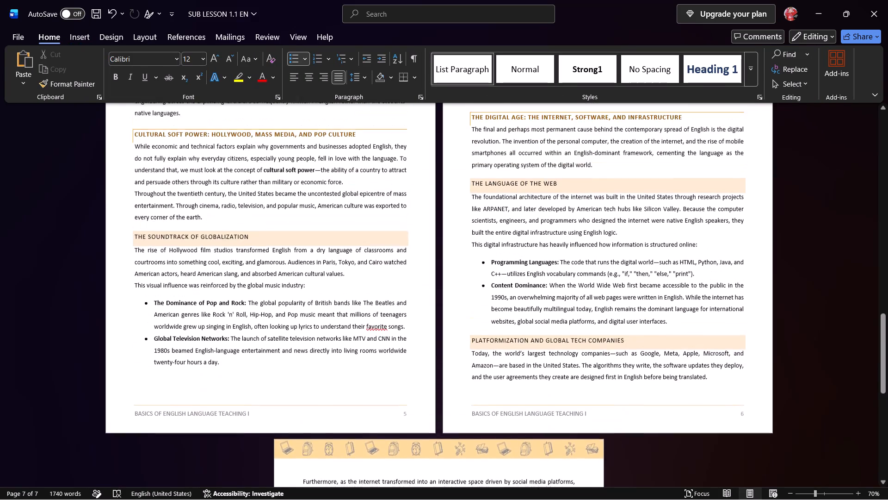
pyautogui.scroll(14, 352, 305)
pyautogui.scroll(9, 352, 305)
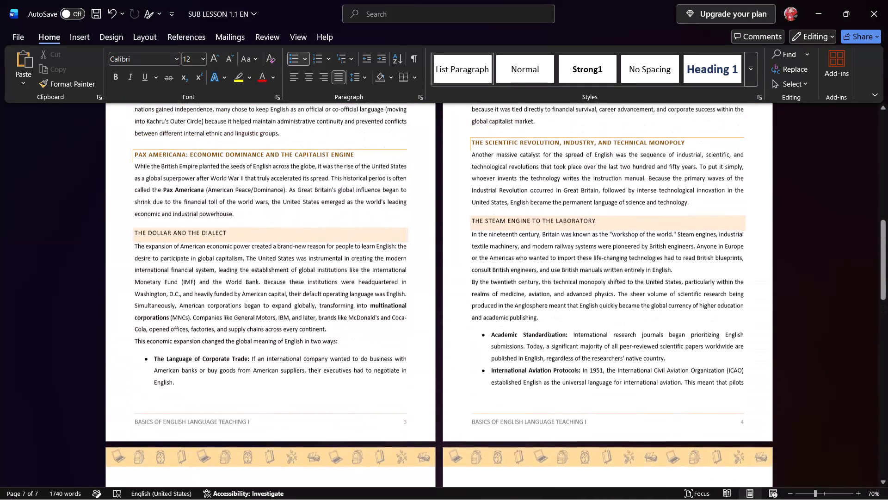
pyautogui.scroll(20, 352, 305)
pyautogui.scroll(13, 352, 305)
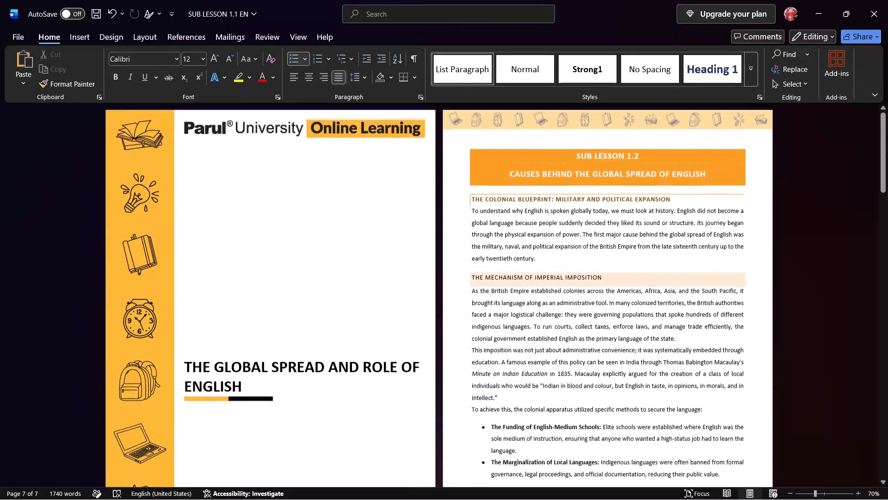
# Compare the lesson's title and heading formatting on the first content page with the reference document 1.2.
pyautogui.click(599, 155)
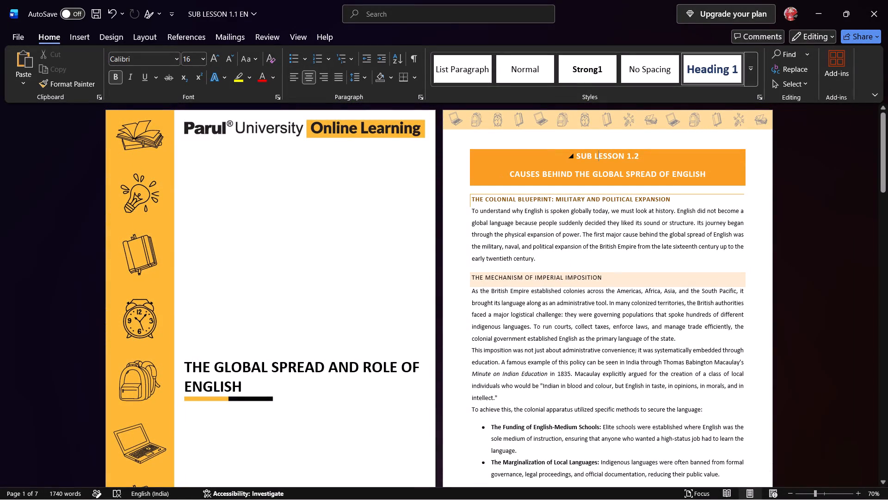
pyautogui.hotkey('alt', 'Tab')
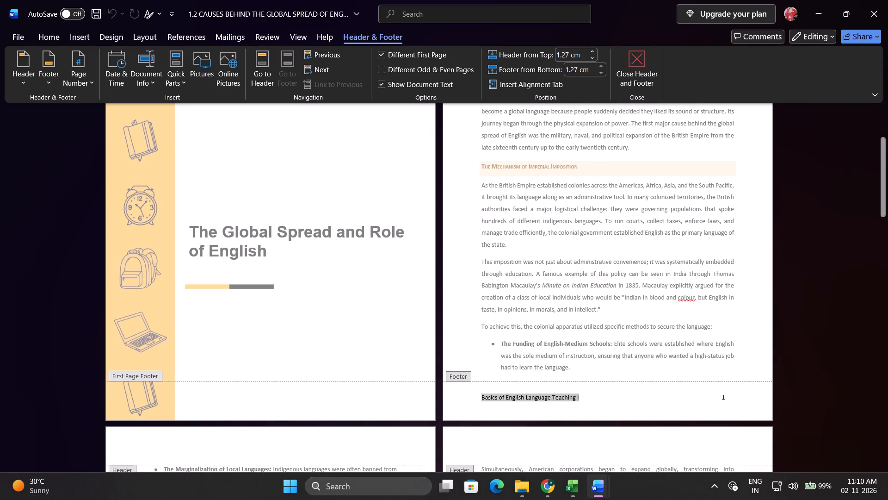
pyautogui.click(723, 440)
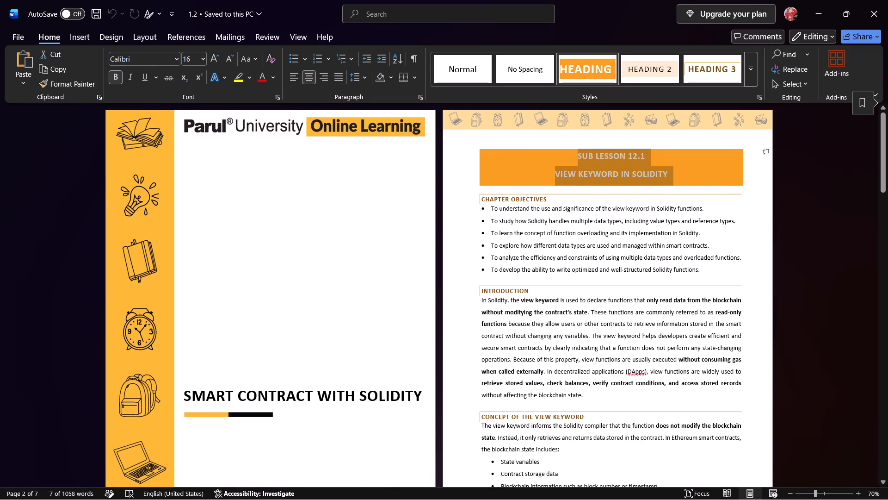
pyautogui.hotkey('alt', 'Tab')
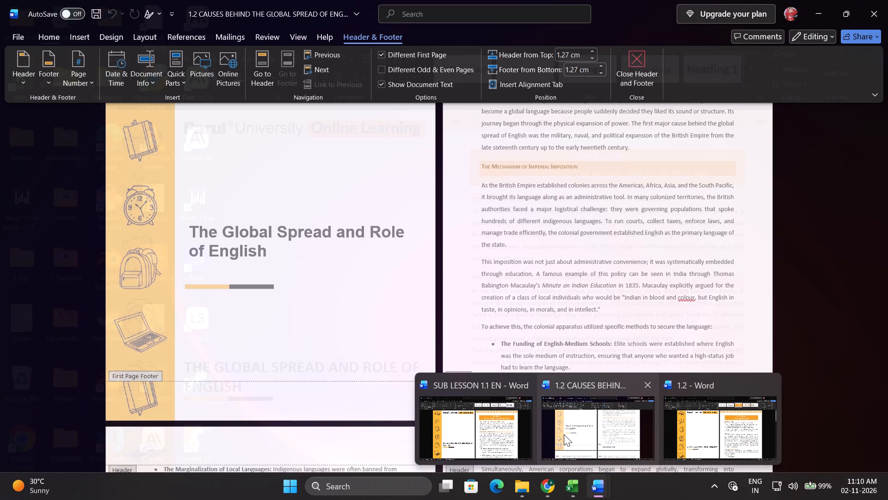
pyautogui.click(480, 433)
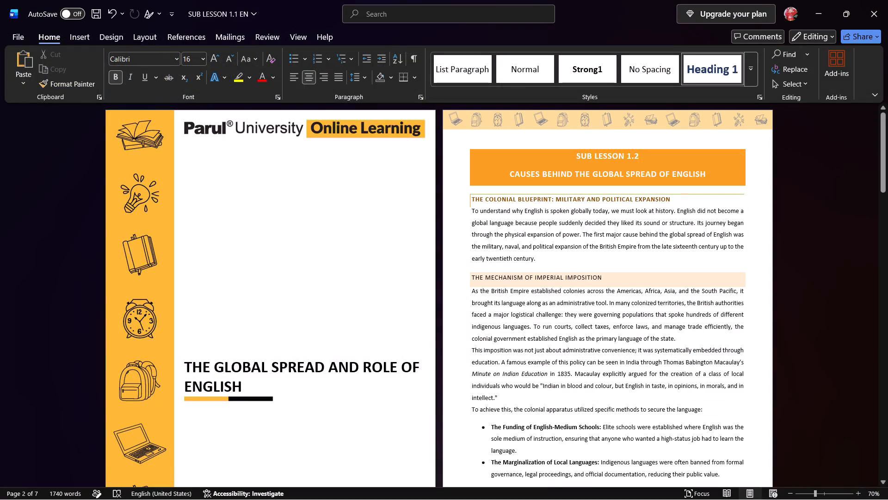
pyautogui.click(554, 194)
pyautogui.click(545, 196)
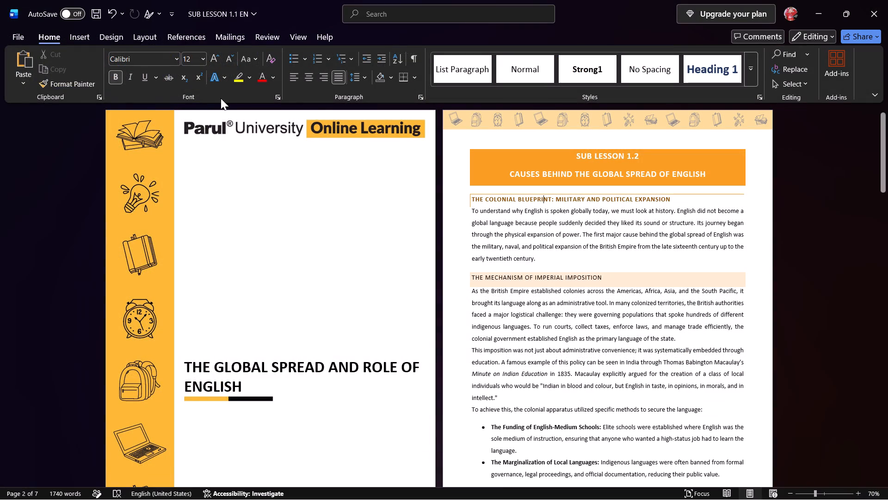
pyautogui.click(577, 381)
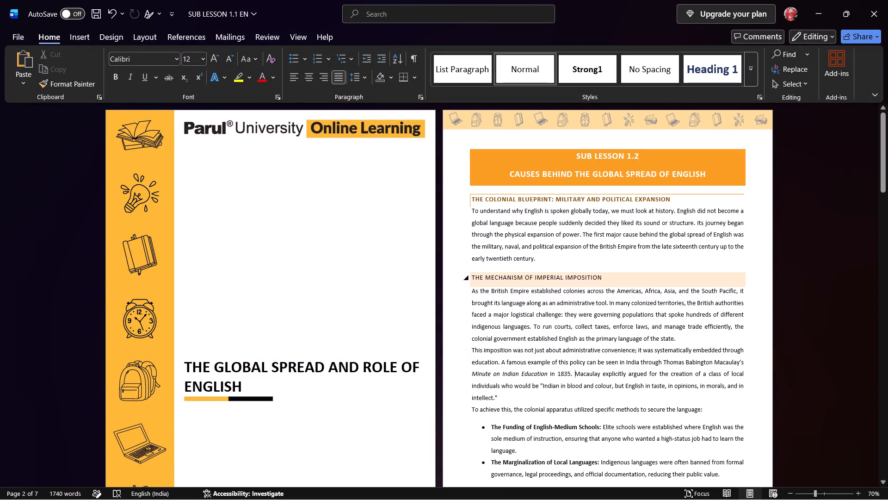
pyautogui.click(575, 276)
pyautogui.click(557, 323)
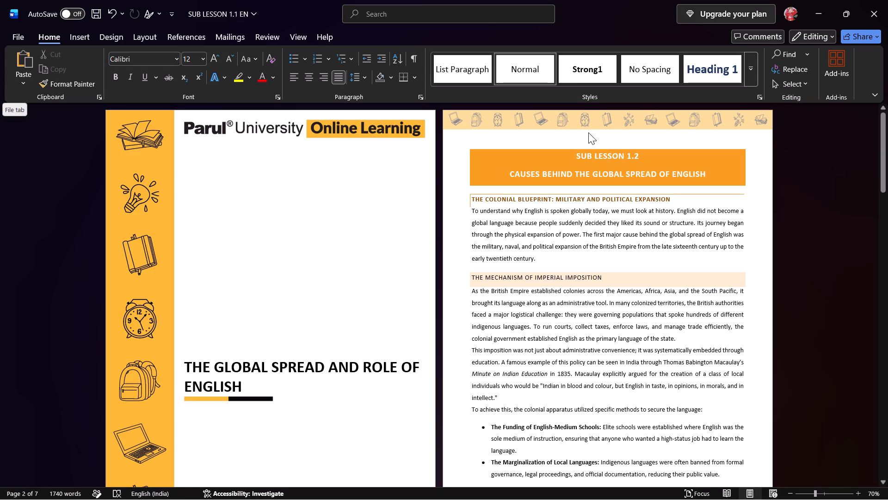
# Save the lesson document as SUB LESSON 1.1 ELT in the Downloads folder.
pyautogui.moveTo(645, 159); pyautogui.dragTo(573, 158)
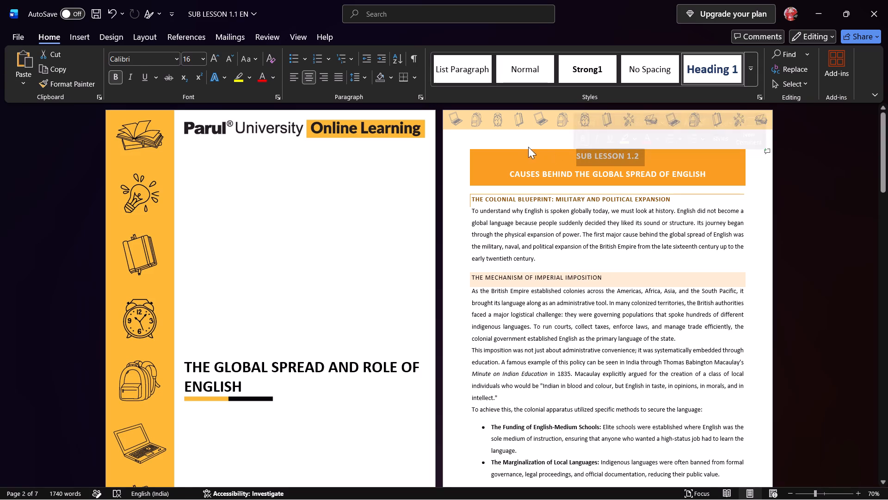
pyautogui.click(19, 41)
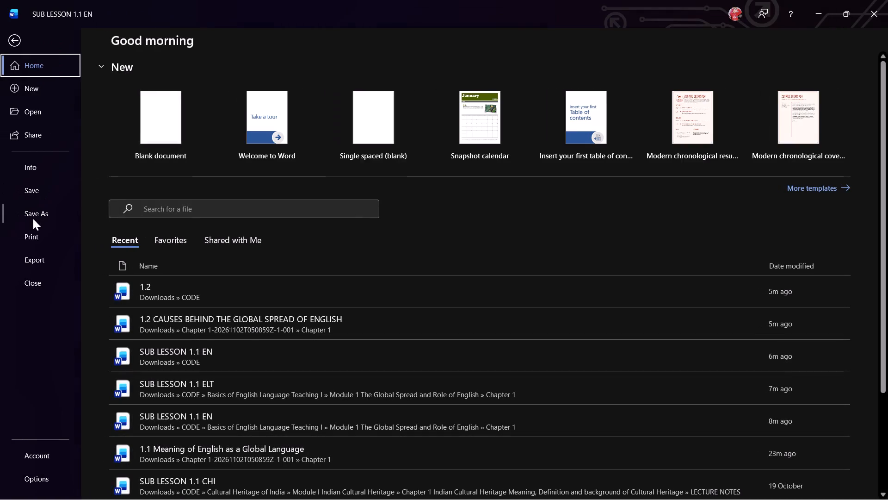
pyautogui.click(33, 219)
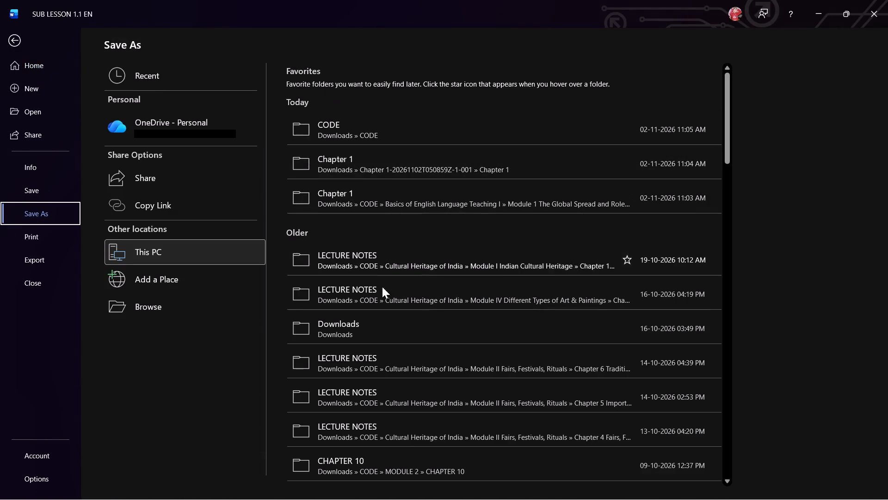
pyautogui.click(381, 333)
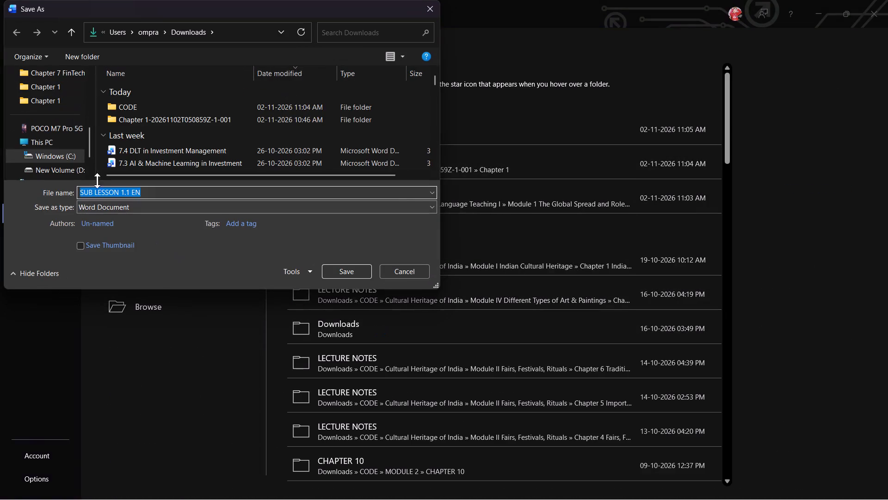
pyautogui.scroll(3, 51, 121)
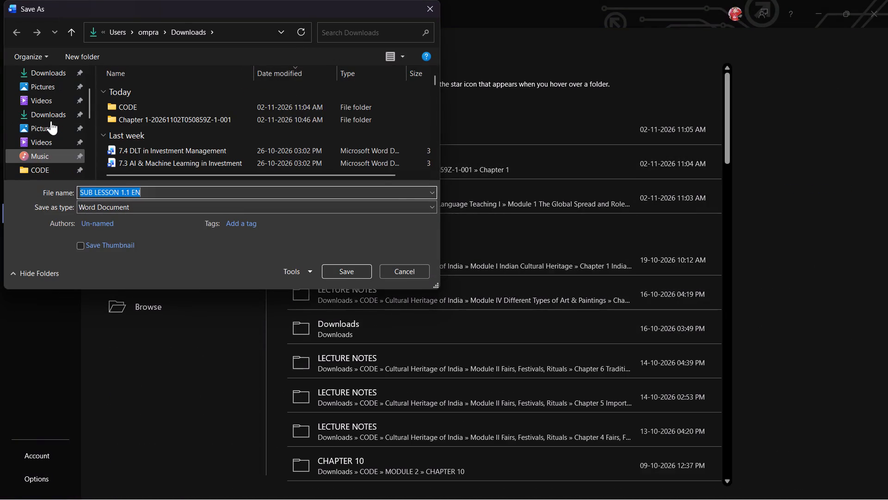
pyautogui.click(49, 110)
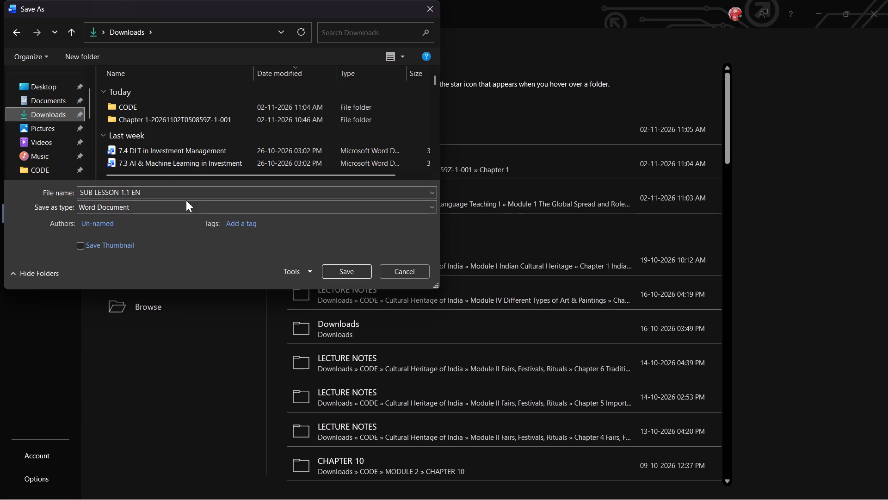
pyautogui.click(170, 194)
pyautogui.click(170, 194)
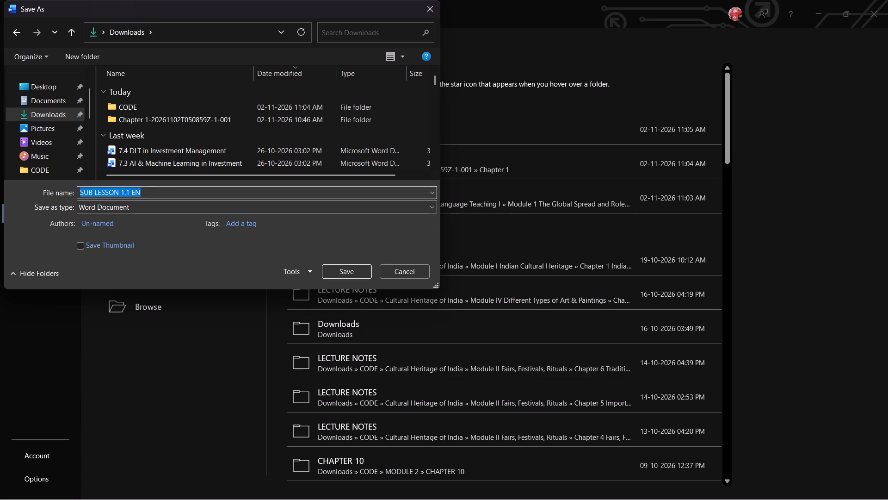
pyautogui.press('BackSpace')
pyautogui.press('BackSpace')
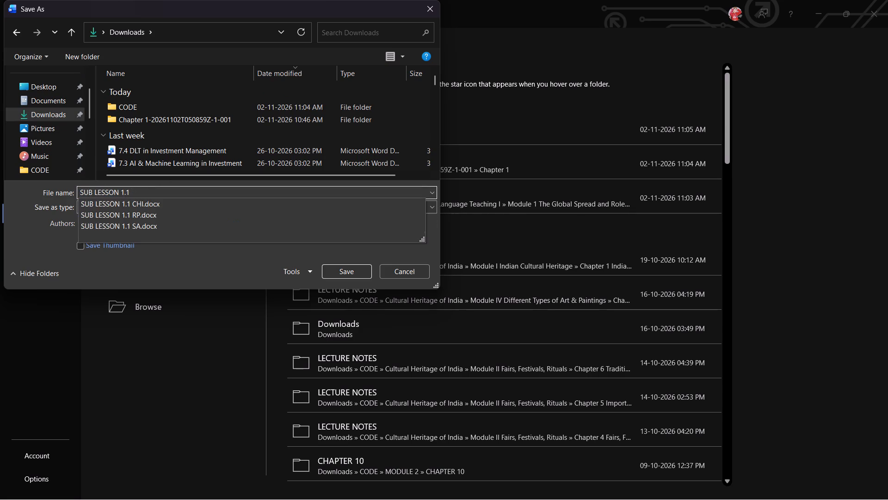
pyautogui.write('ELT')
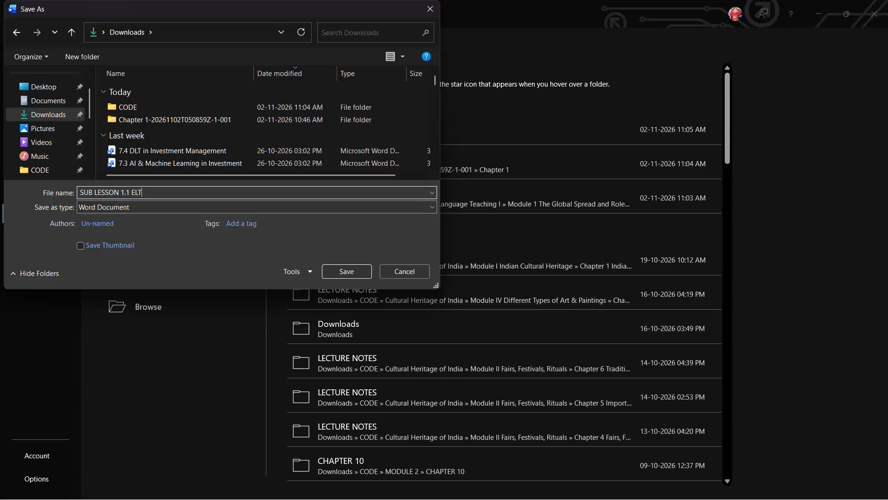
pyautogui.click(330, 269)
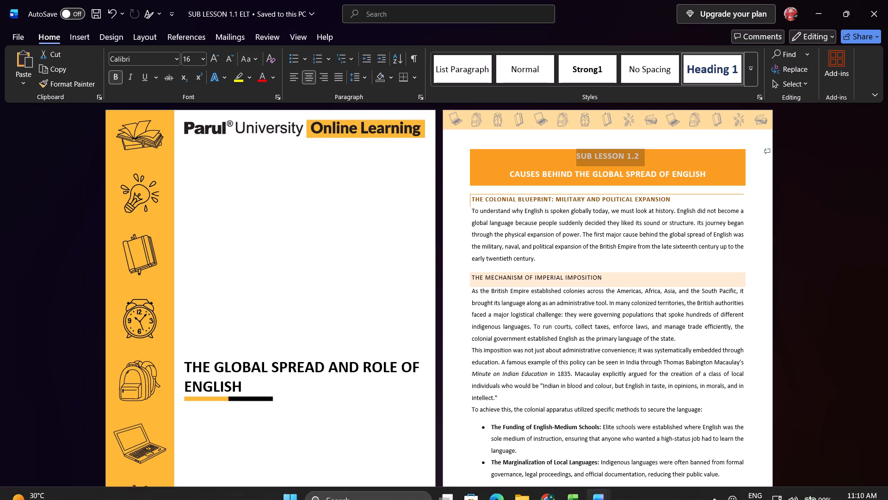
# Open the Downloads folder in a new File Explorer tab, select SUB LESSON 1.1 ELT and return to the lesson document.
pyautogui.click(515, 486)
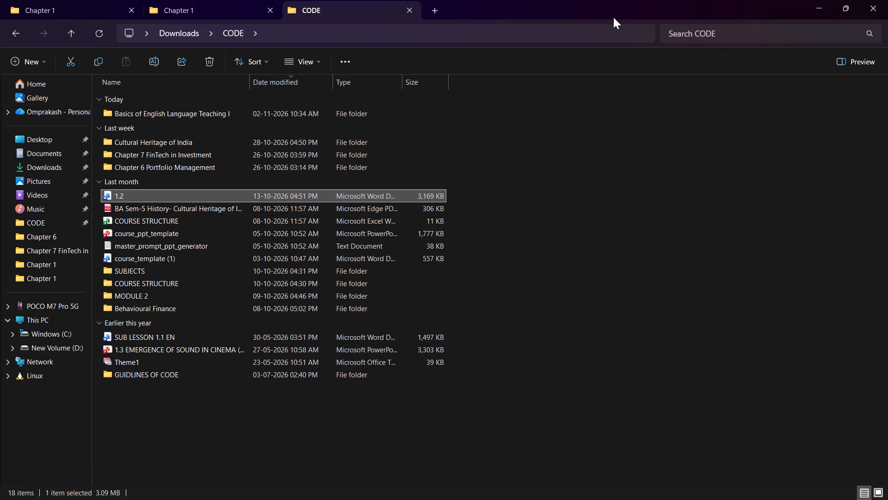
pyautogui.click(438, 8)
pyautogui.click(37, 169)
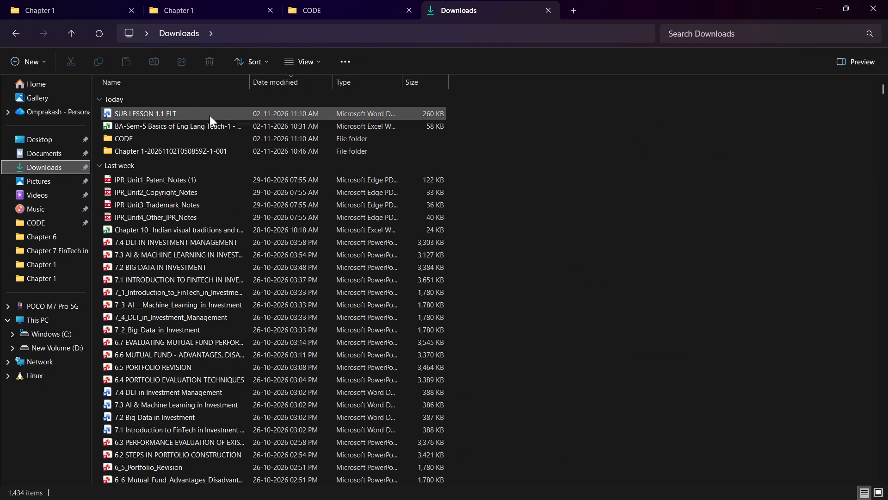
pyautogui.click(166, 116)
pyautogui.hotkey('alt', 'Tab')
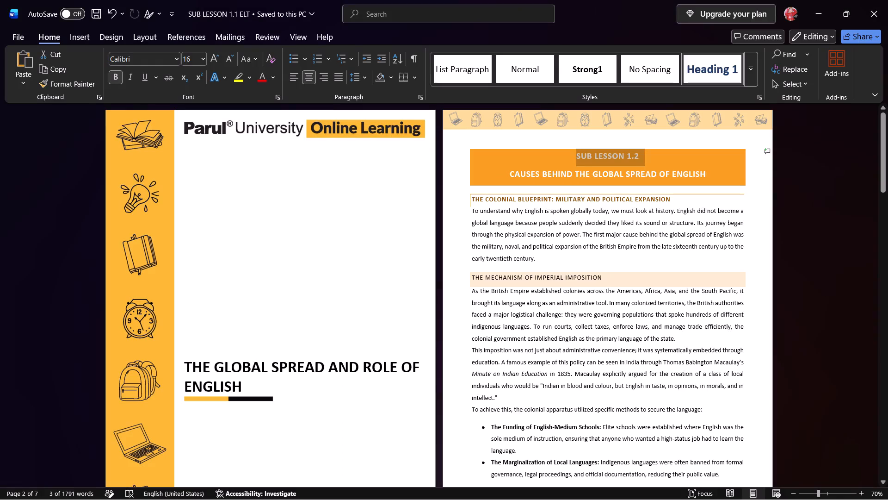
# Save the document in the Downloads folder under the name SUB LESSON 1.2 ELT.
pyautogui.click(25, 37)
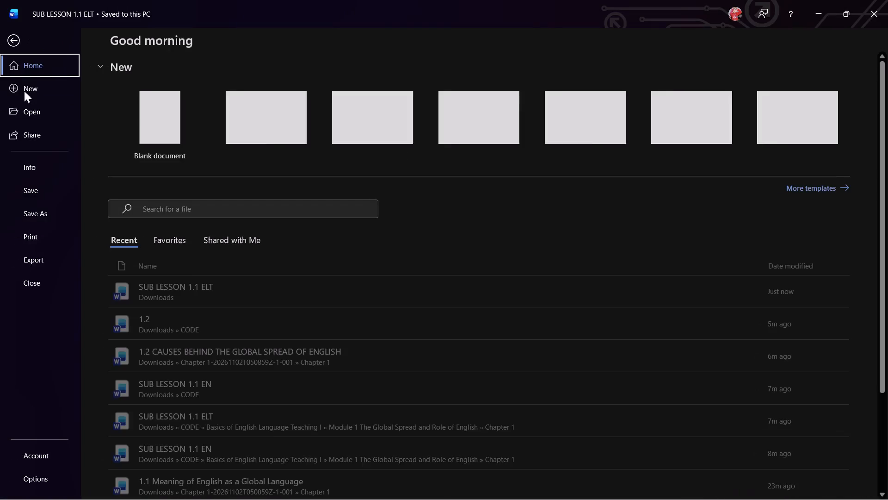
pyautogui.click(43, 216)
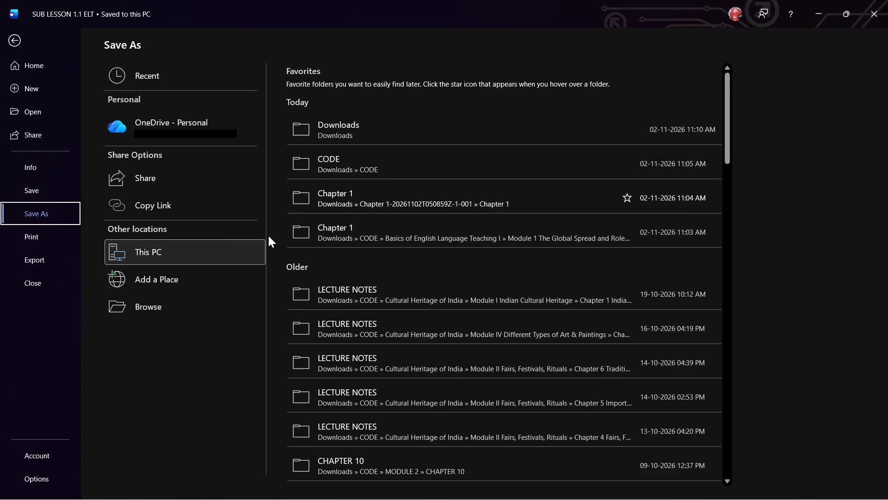
pyautogui.click(310, 141)
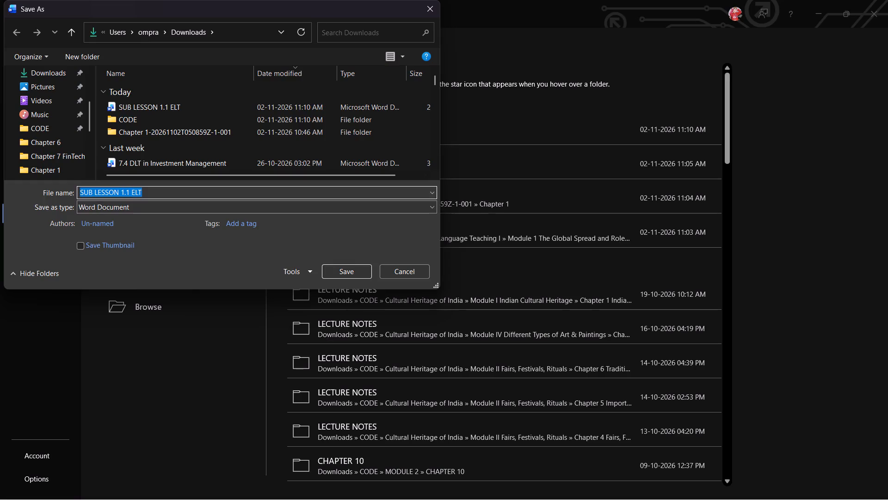
pyautogui.click(127, 192)
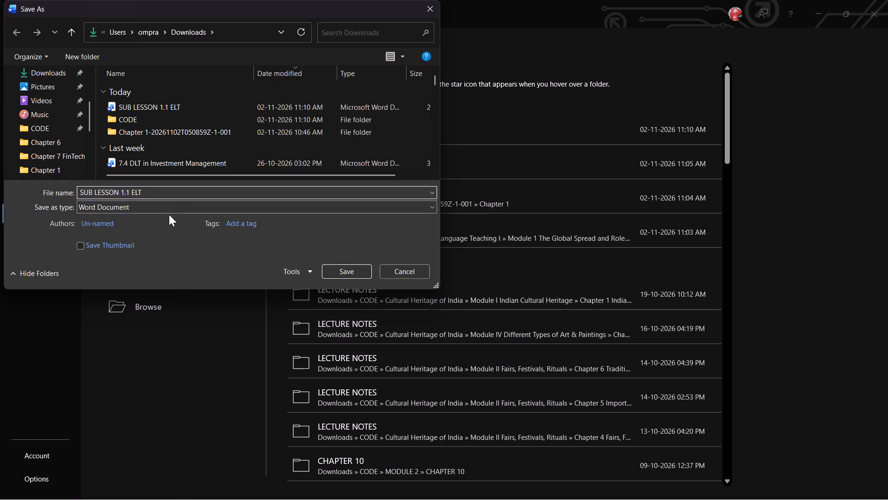
pyautogui.press('Delete')
pyautogui.press('2')
pyautogui.press('Return')
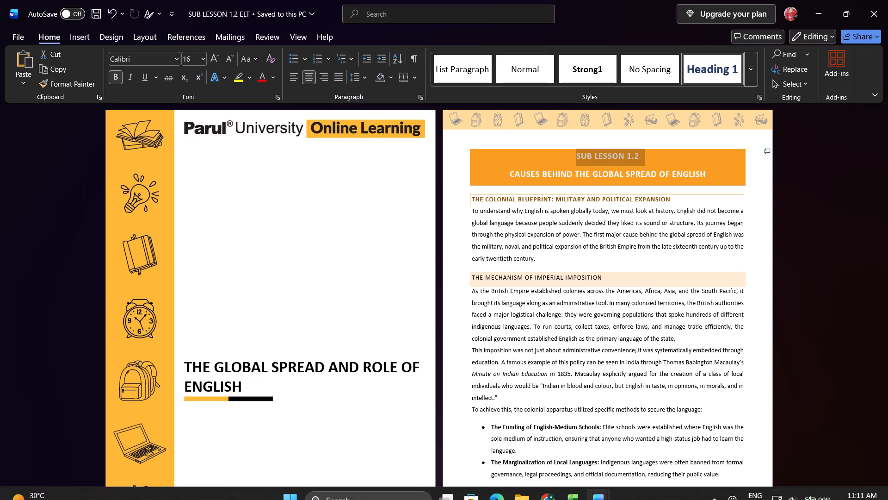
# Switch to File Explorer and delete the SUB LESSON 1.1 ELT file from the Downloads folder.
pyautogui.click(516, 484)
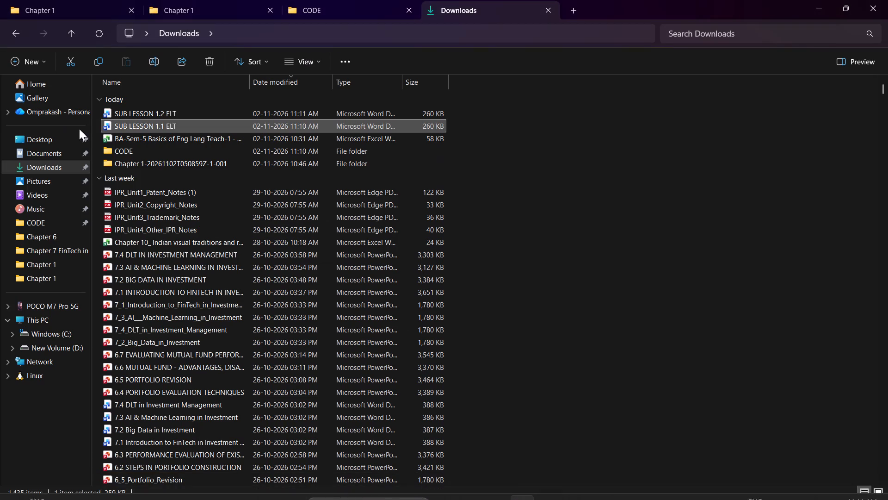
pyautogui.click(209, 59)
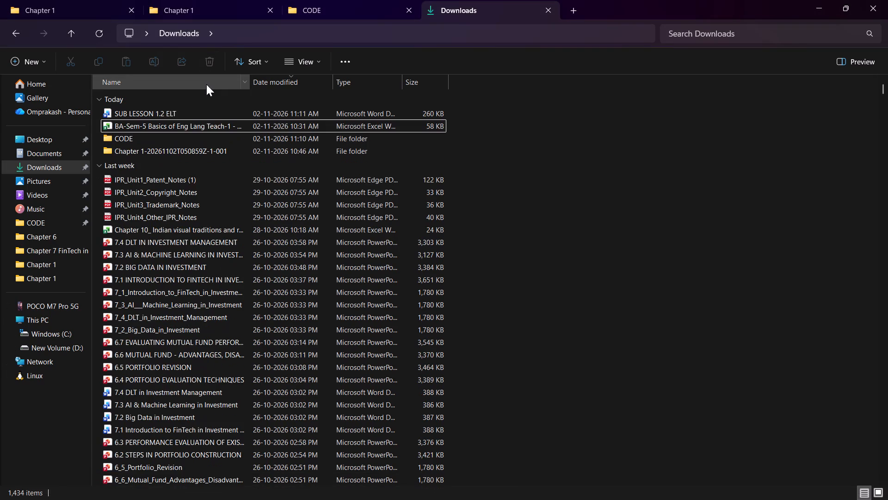
# Copy SUB LESSON 1.2 ELT from Downloads into the Chapter 1 folder of Module 1 The Global Spread and Role of English.
pyautogui.click(169, 115)
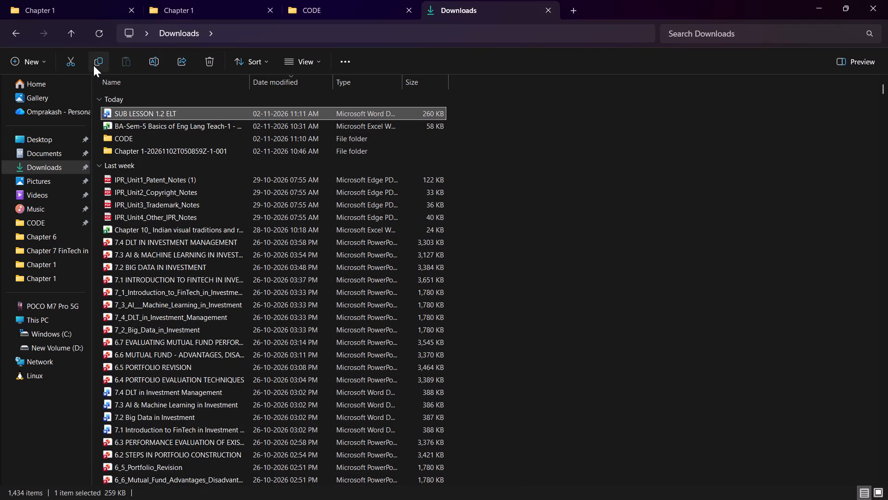
pyautogui.click(94, 64)
pyautogui.click(40, 8)
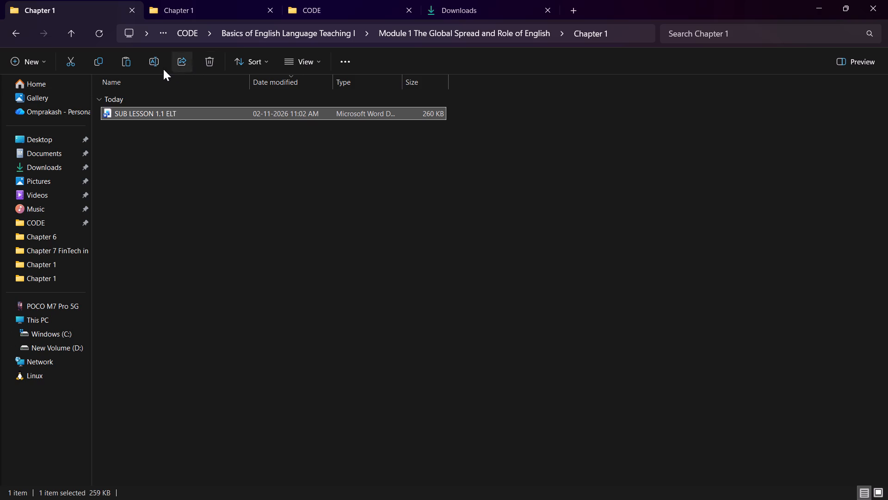
pyautogui.click(122, 64)
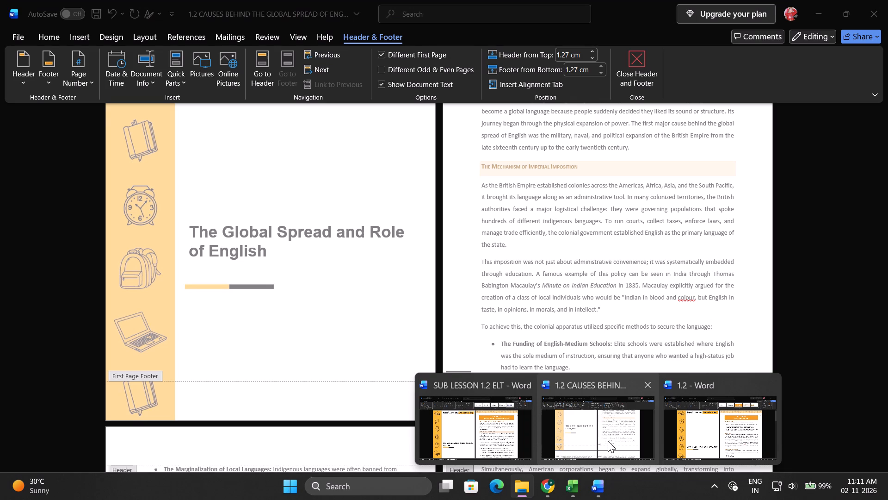
# Switch to Word and close the source document 1.2 CAUSES BEHIND THE GLOBAL SPREAD OF ENGLISH.
pyautogui.click(579, 437)
pyautogui.click(887, 0)
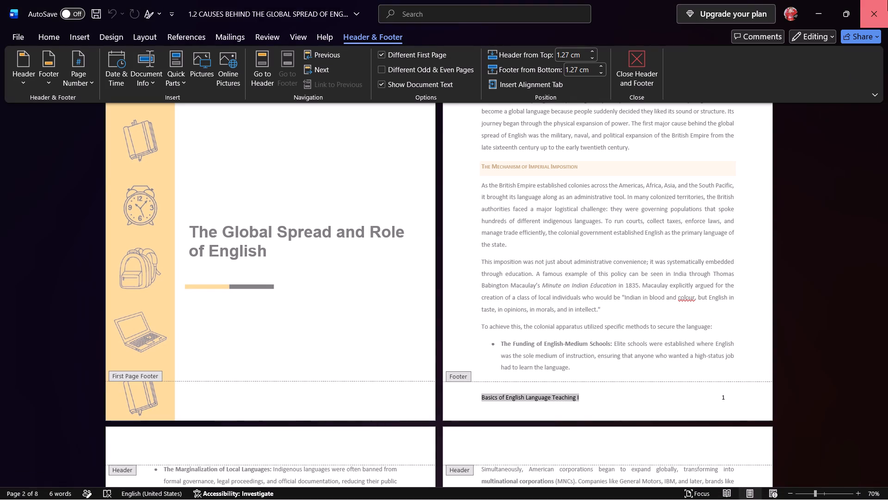
pyautogui.click(497, 336)
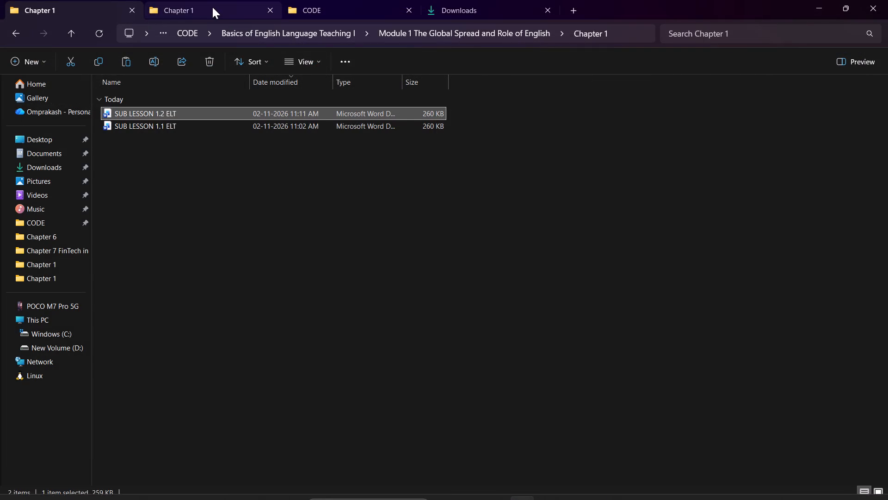
# Open 1.3 Consequences of English as a Global Language from the downloaded Chapter 1 folder and enable editing.
pyautogui.click(212, 7)
pyautogui.doubleClick(173, 139)
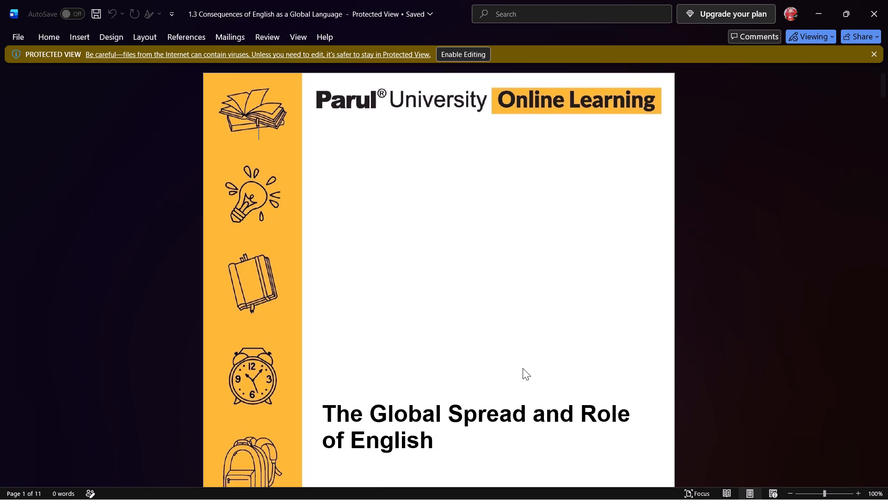
pyautogui.click(456, 51)
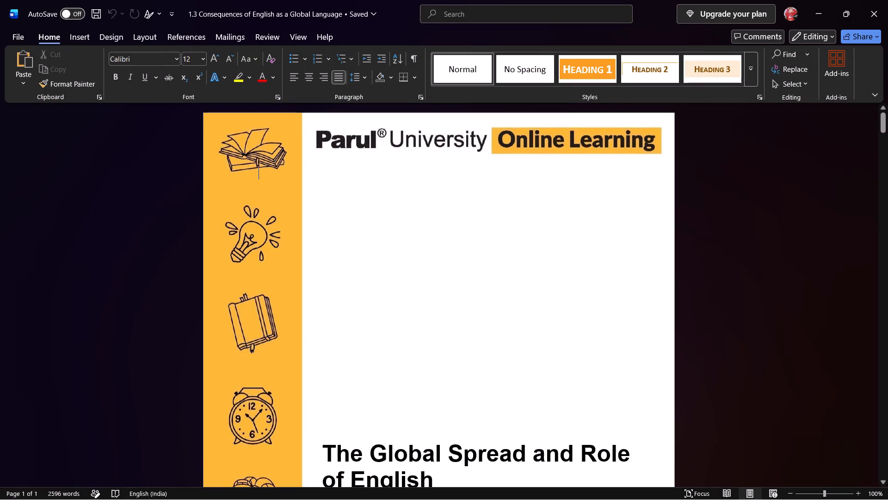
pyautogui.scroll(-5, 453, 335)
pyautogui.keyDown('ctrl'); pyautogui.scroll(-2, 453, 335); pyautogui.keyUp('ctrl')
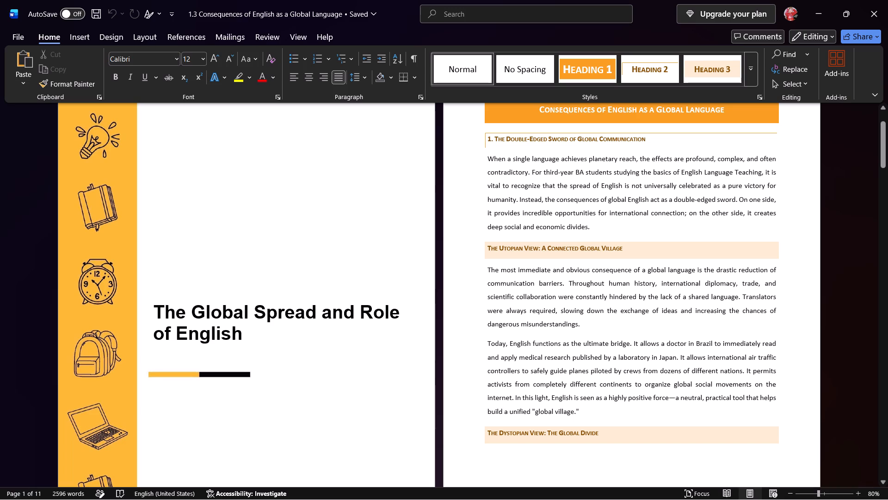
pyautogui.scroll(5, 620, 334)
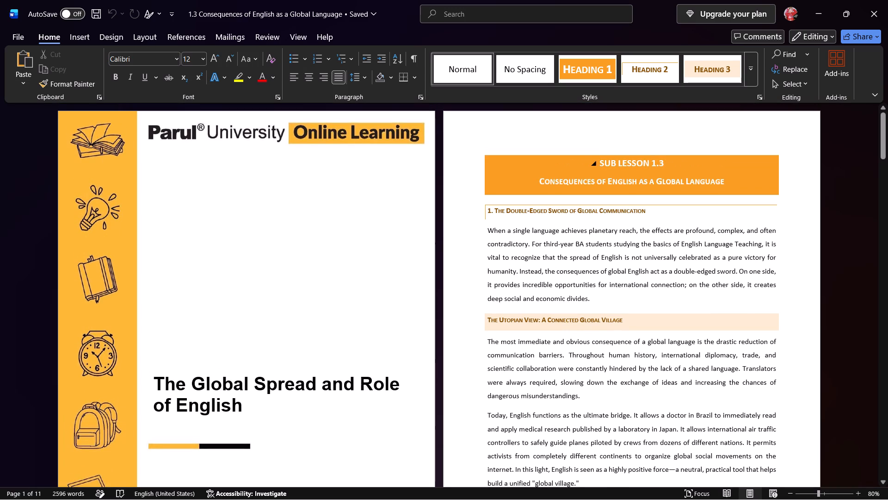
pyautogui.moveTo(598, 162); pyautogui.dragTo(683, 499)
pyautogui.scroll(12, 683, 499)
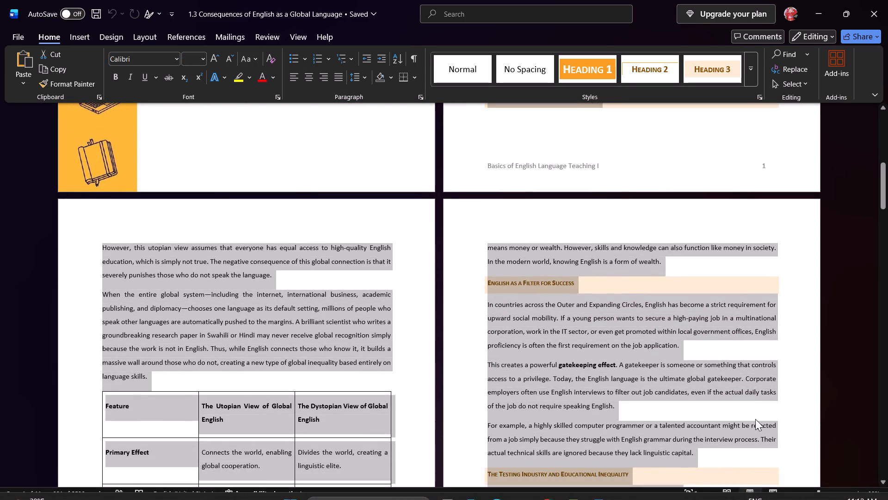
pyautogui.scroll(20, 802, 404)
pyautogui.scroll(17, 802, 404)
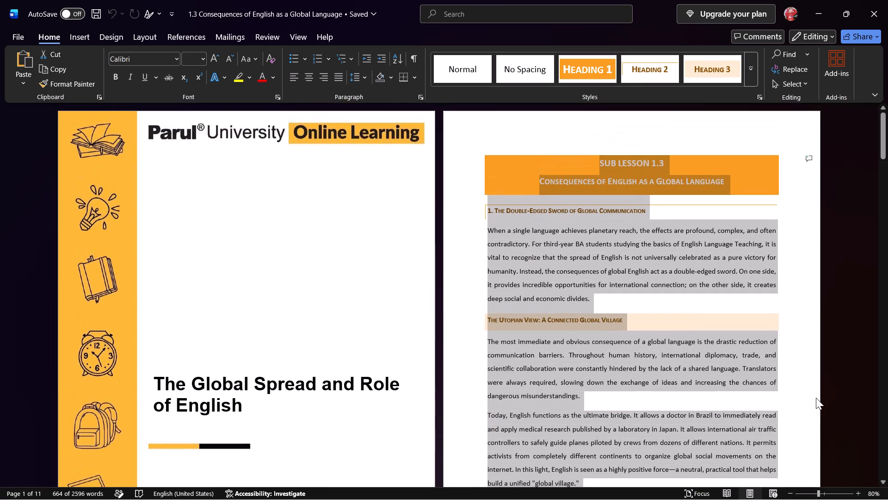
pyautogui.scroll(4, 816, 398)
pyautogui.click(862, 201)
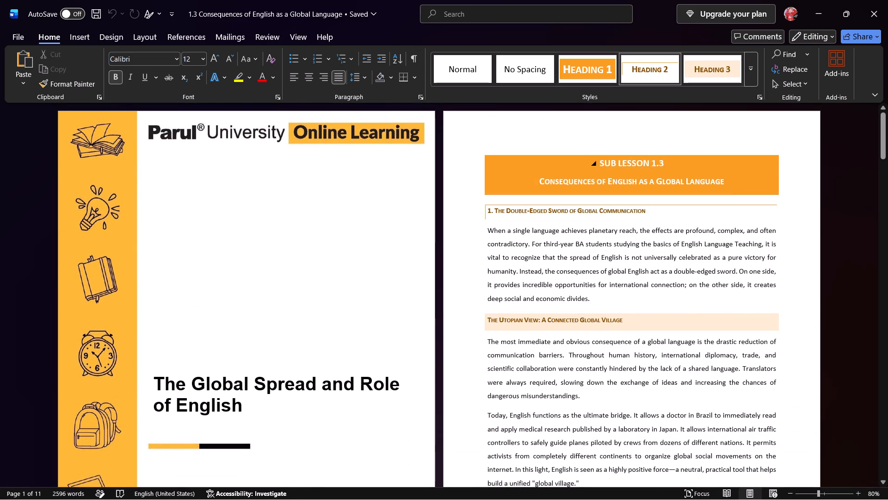
# Copy all the content from the SUB LESSON 1.3 heading through the end of the Chapter Outcomes list.
pyautogui.scroll(4, 569, 171)
pyautogui.moveTo(599, 159); pyautogui.dragTo(765, 289)
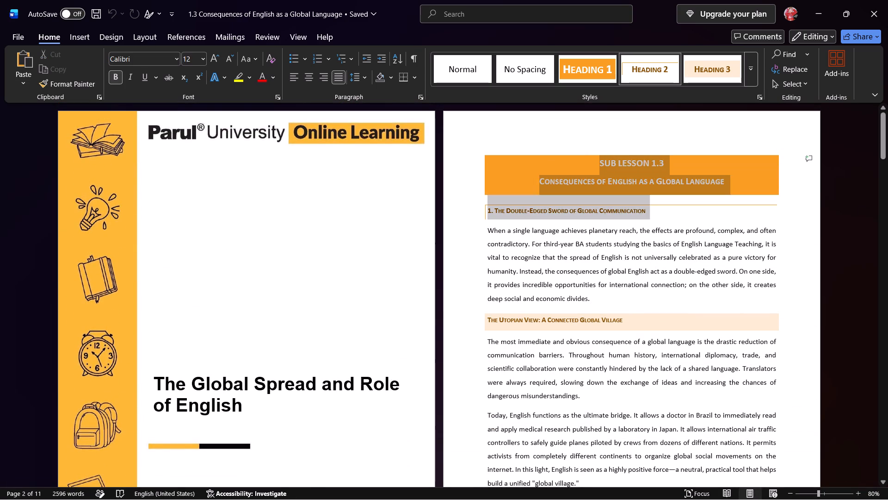
pyautogui.moveTo(765, 289); pyautogui.dragTo(875, 499)
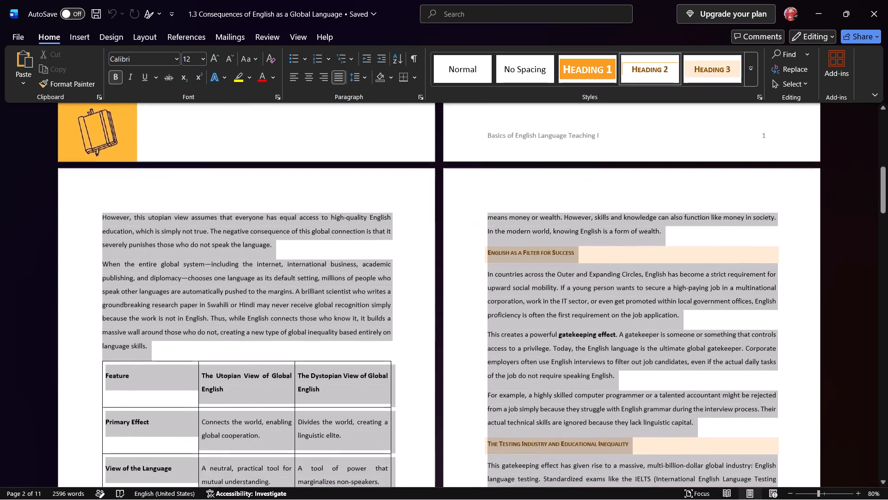
pyautogui.moveTo(875, 499); pyautogui.dragTo(880, 499)
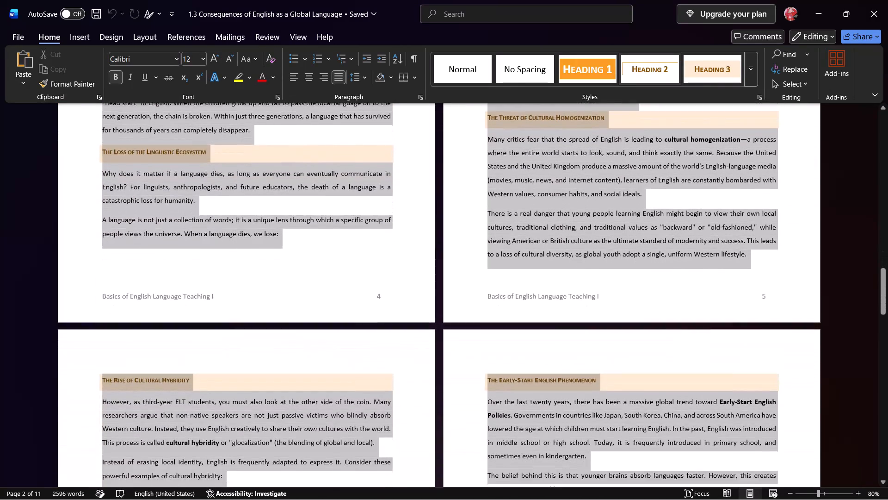
pyautogui.moveTo(880, 499); pyautogui.dragTo(880, 499)
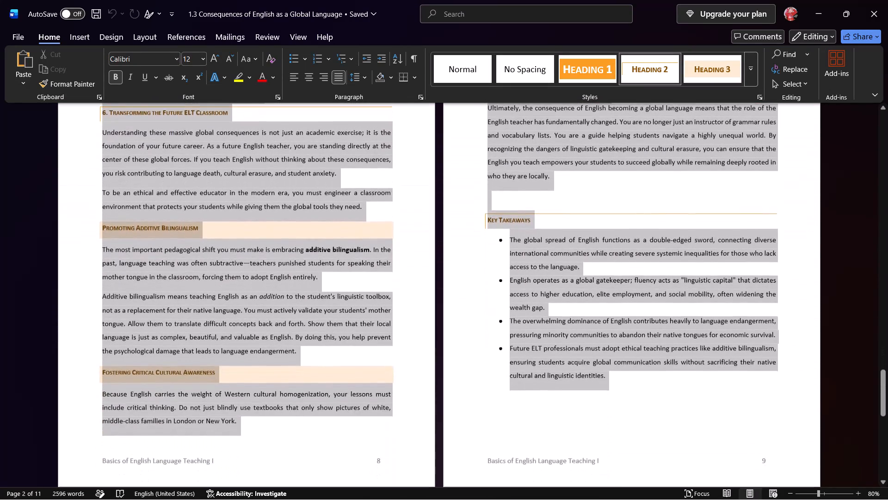
pyautogui.moveTo(880, 499); pyautogui.dragTo(857, 455)
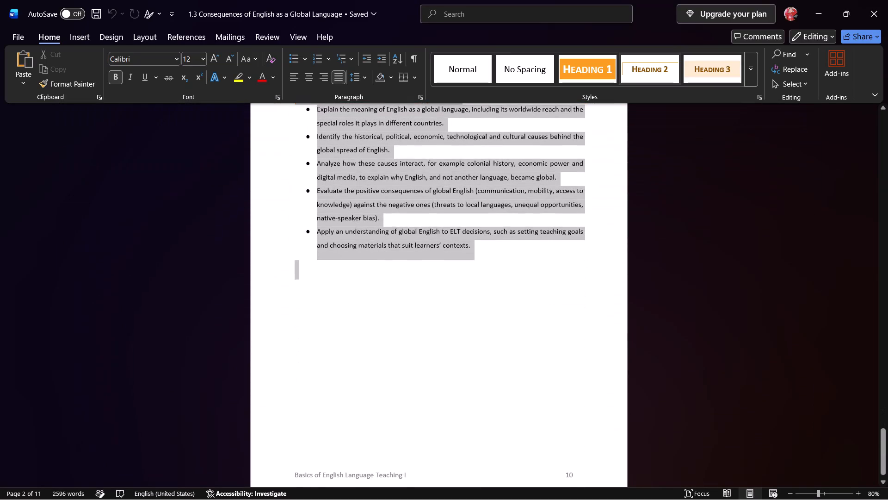
pyautogui.moveTo(857, 455); pyautogui.dragTo(666, 257)
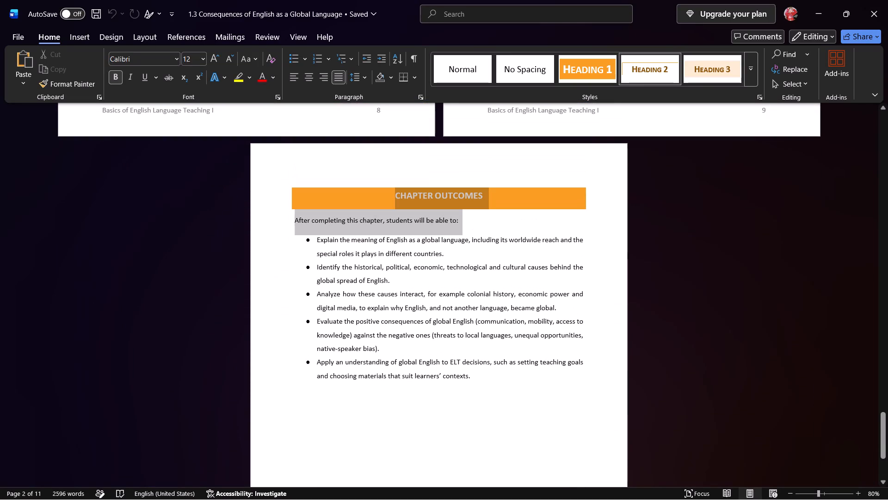
pyautogui.moveTo(666, 257); pyautogui.dragTo(676, 303)
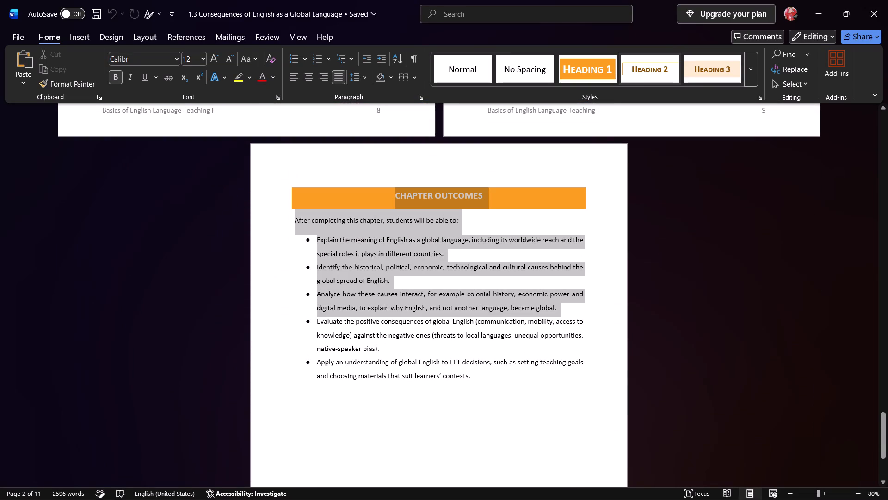
pyautogui.moveTo(676, 303); pyautogui.dragTo(698, 413)
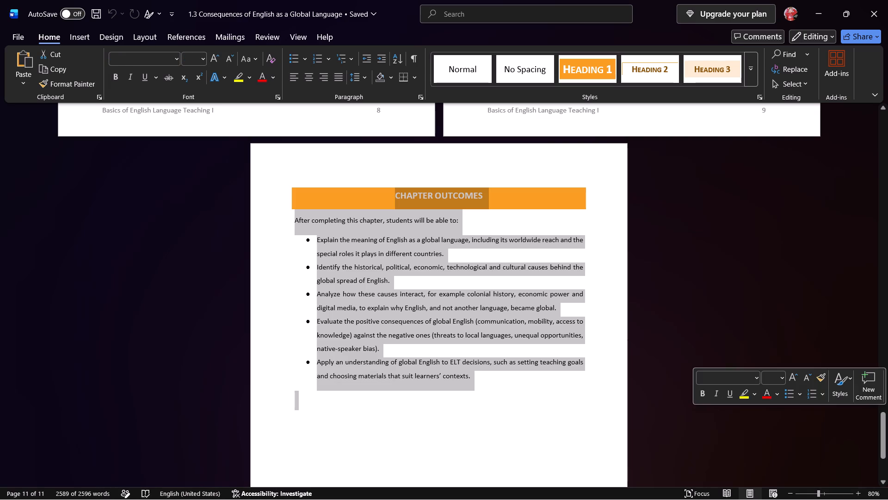
pyautogui.hotkey('ctrl', 'c')
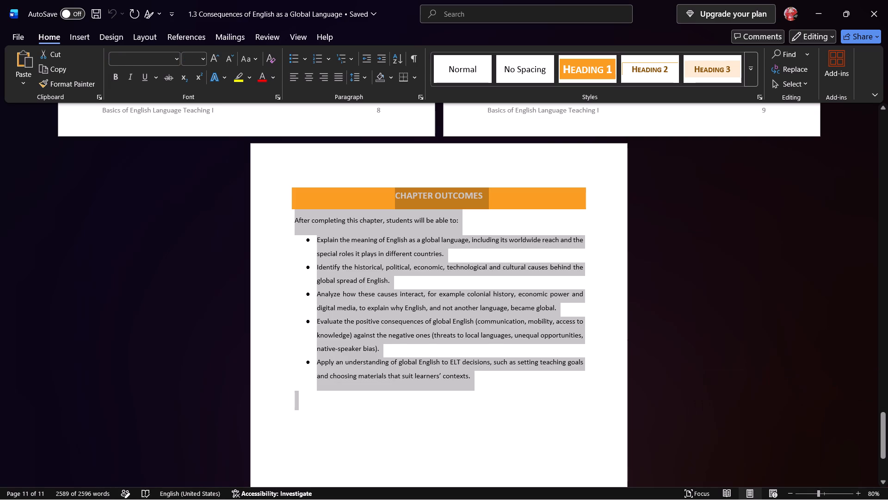
pyautogui.scroll(-11, 698, 413)
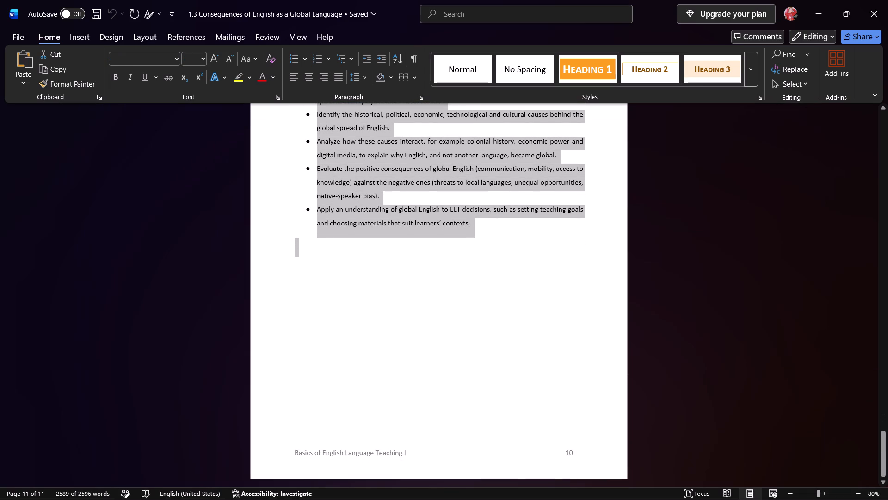
pyautogui.hotkey('ctrl', 'c')
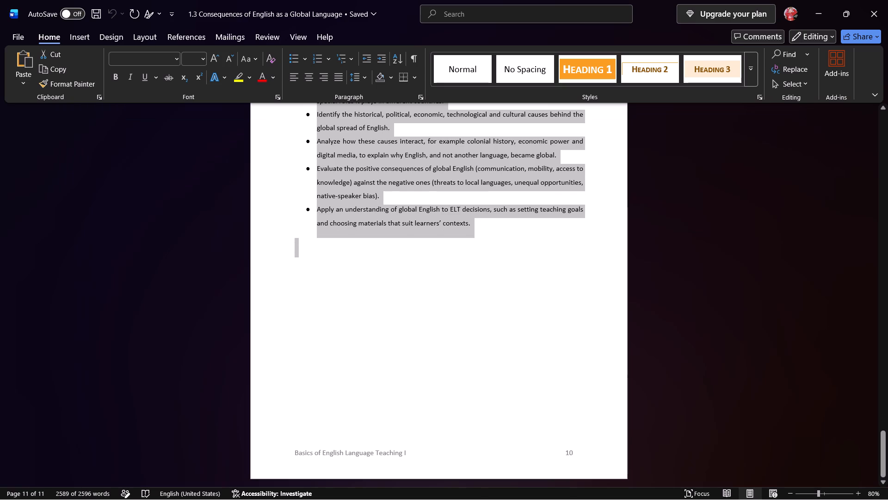
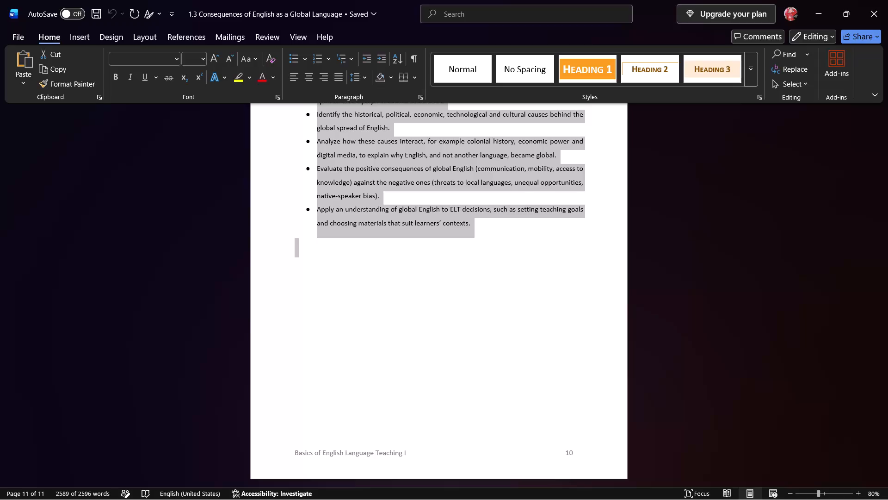
# Copy the selected Sub Lesson 1.3 content and paste it over everything from the SUB LESSON 1.2 heading to the end in SUB LESSON 1.2 ELT.
pyautogui.hotkey('ctrl', 'c')
pyautogui.hotkey('alt', 'Tab')
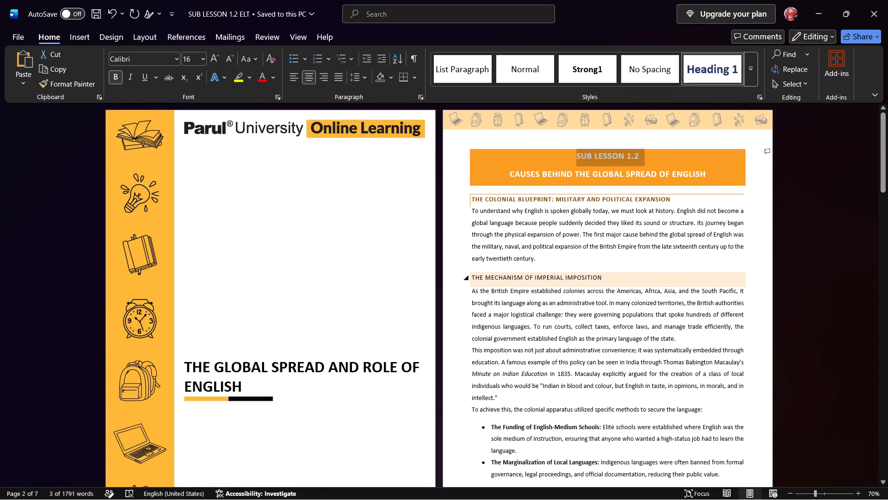
pyautogui.click(580, 156)
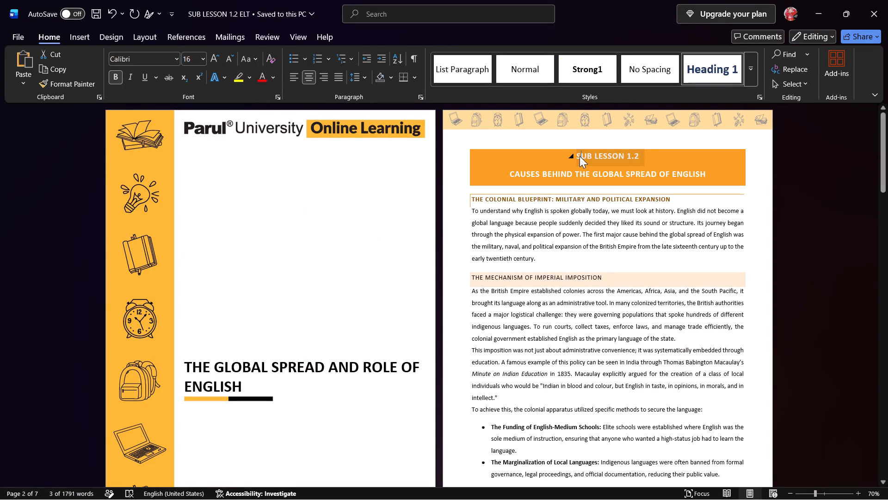
pyautogui.moveTo(578, 152); pyautogui.dragTo(774, 499)
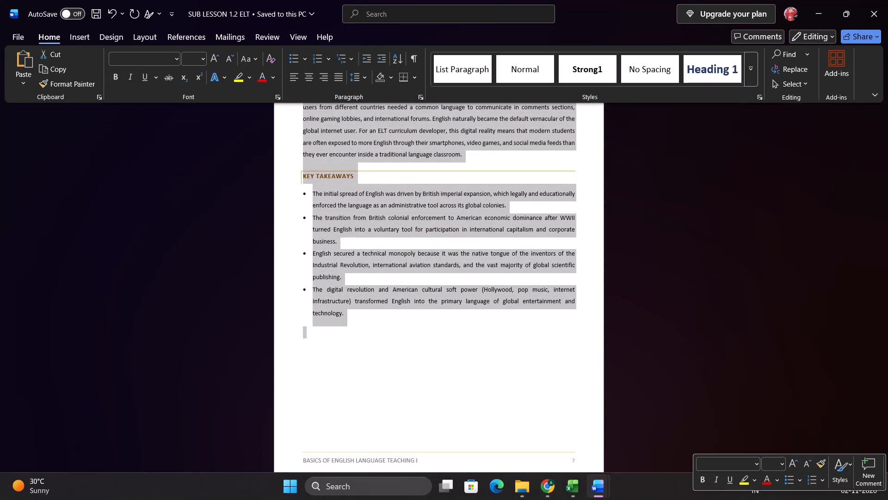
pyautogui.press('BackSpace')
pyautogui.hotkey('ctrl', 'v')
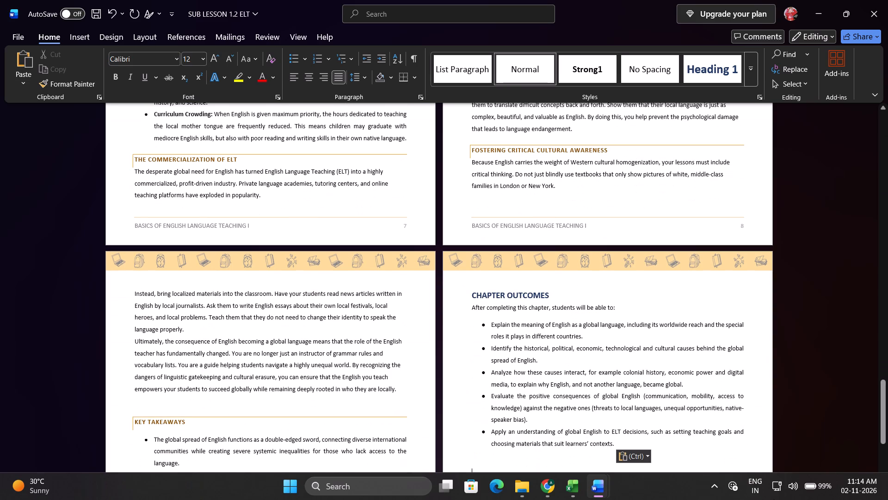
# Copy the title banner formatting from the 1.2 reference document with Format Painter onto the two SUB LESSON 1.3 title lines in SUB LESSON 1.2 ELT.
pyautogui.moveTo(886, 409); pyautogui.dragTo(887, 115)
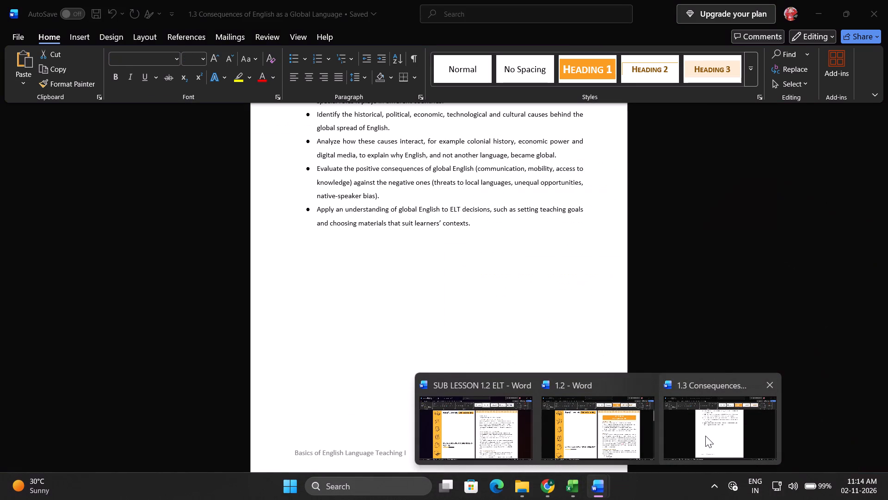
pyautogui.click(705, 436)
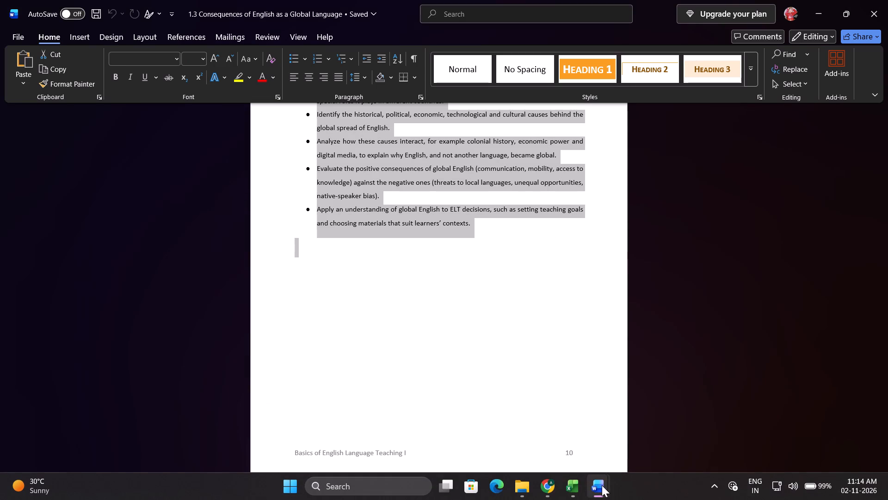
pyautogui.click(570, 439)
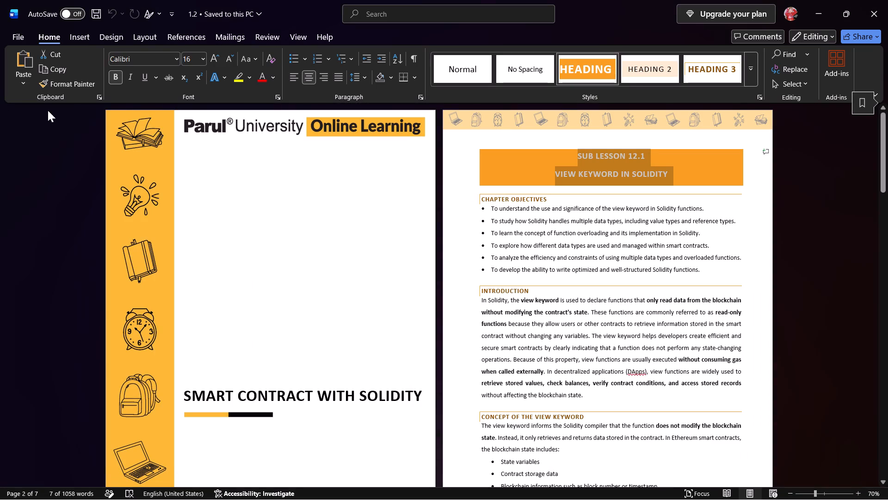
pyautogui.click(48, 84)
pyautogui.hotkey('alt', 'Tab')
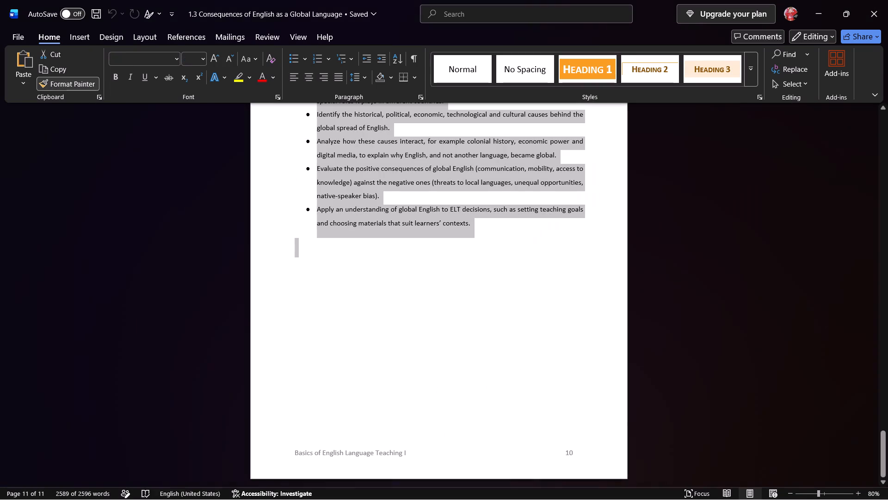
pyautogui.moveTo(883, 450); pyautogui.dragTo(869, 139)
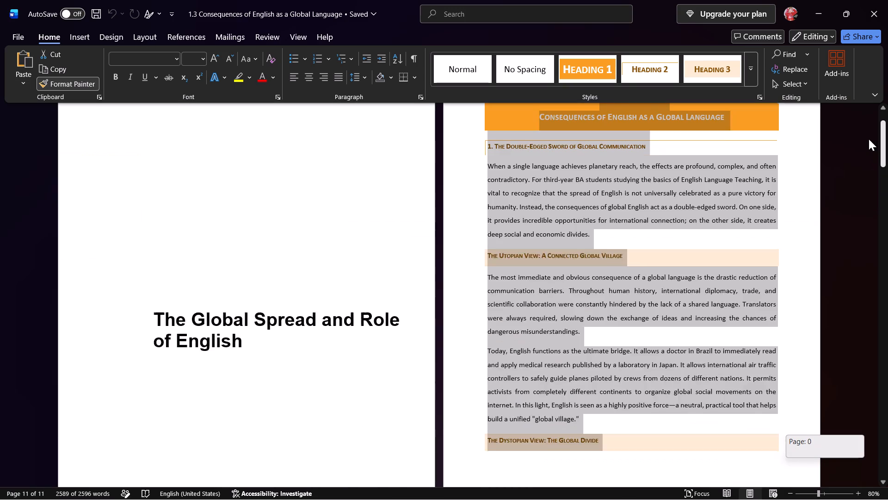
pyautogui.moveTo(869, 139); pyautogui.dragTo(869, 117)
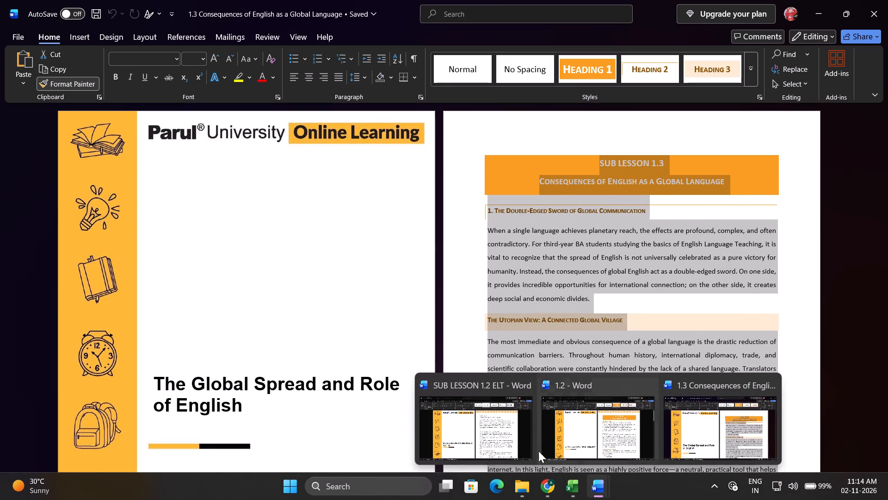
pyautogui.click(500, 443)
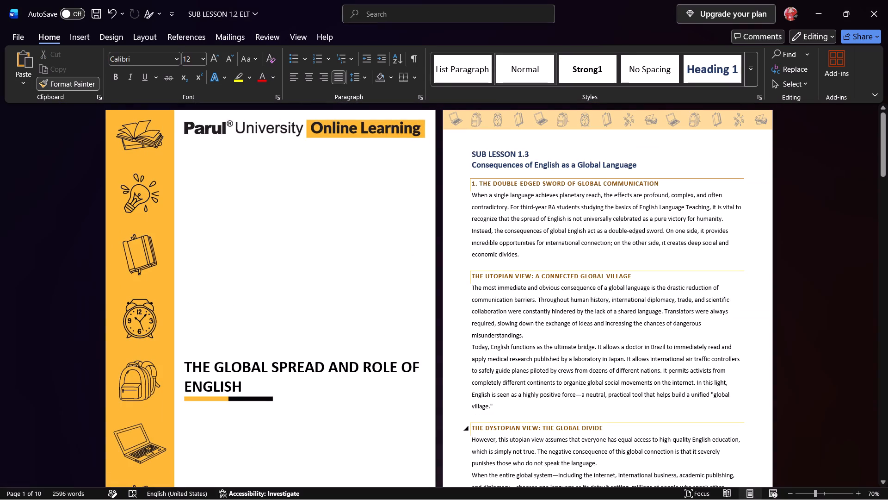
pyautogui.moveTo(651, 171); pyautogui.dragTo(466, 169)
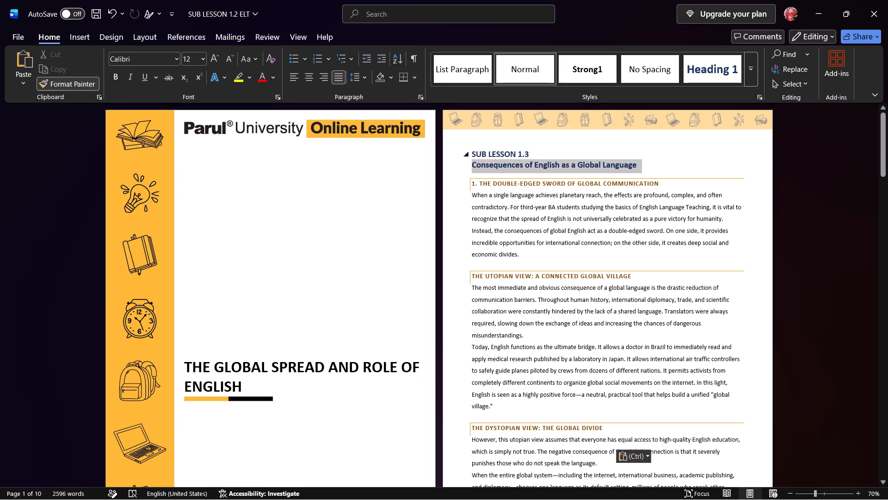
pyautogui.moveTo(466, 169); pyautogui.dragTo(469, 137)
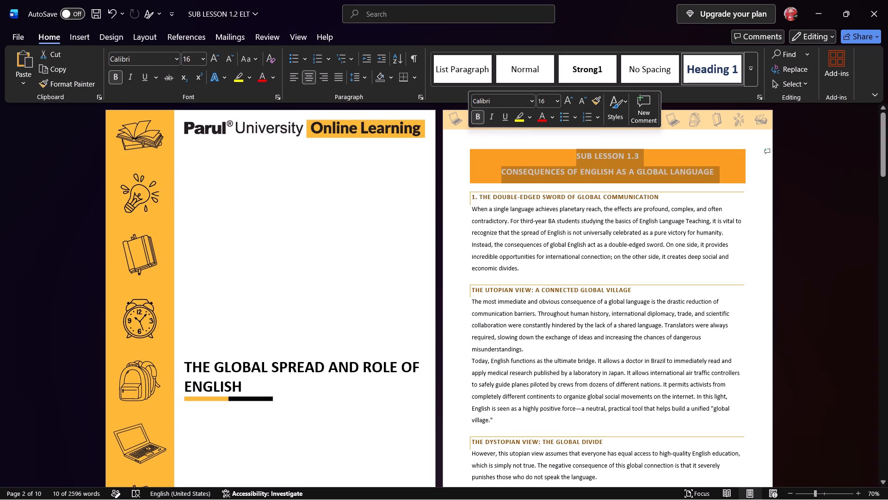
# Place the cursor in the heading The Utopian View: A Connected Global Village.
pyautogui.click(510, 288)
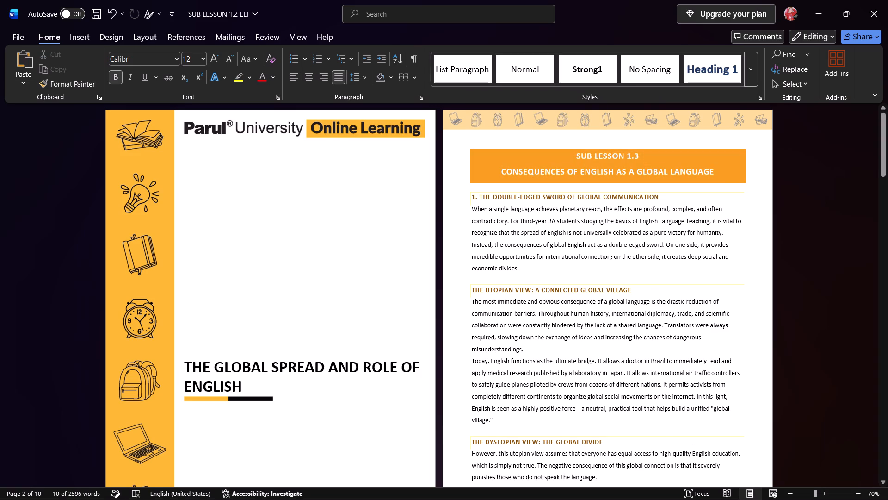
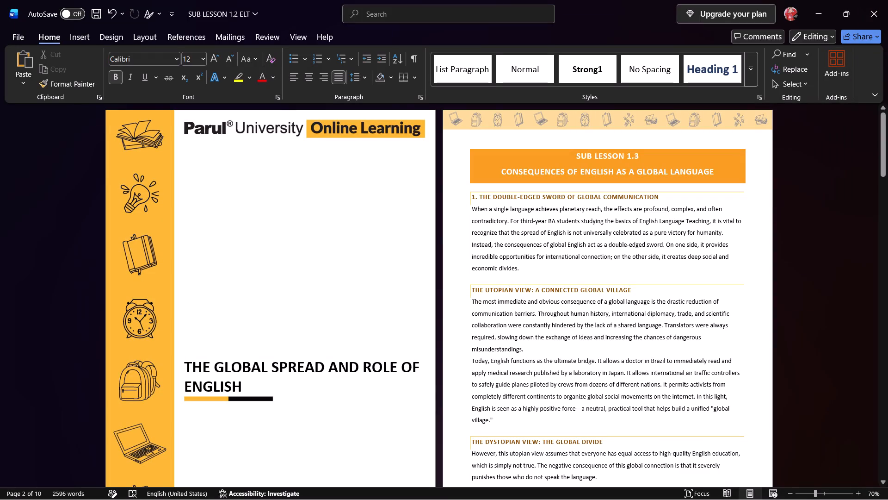
# Apply the Heading 4 style to the headings The Utopian View: A Connected Global Village and The Dystopian View: The Global Divide.
pyautogui.scroll(-9, 545, 237)
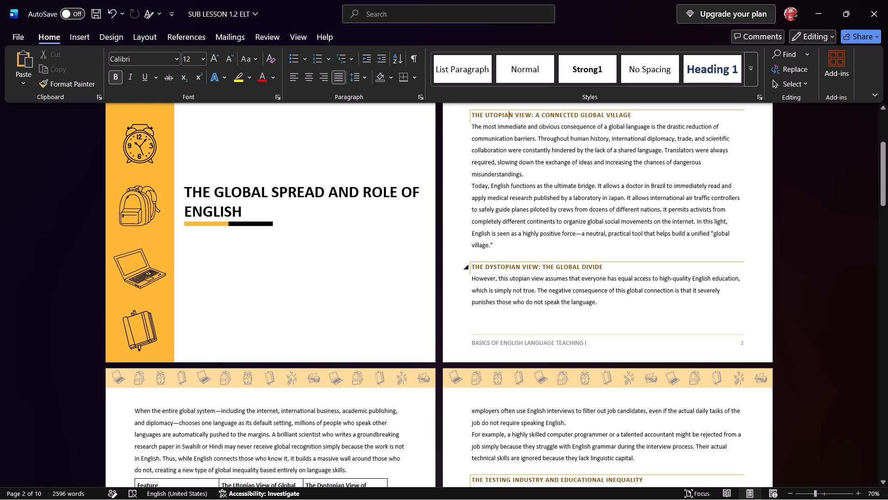
pyautogui.scroll(11, 526, 265)
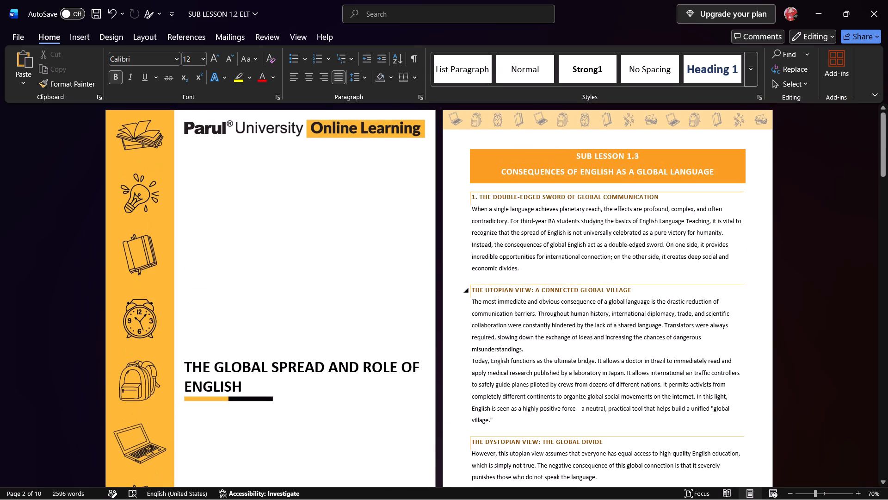
pyautogui.scroll(1, 521, 292)
pyautogui.click(521, 292)
pyautogui.click(752, 76)
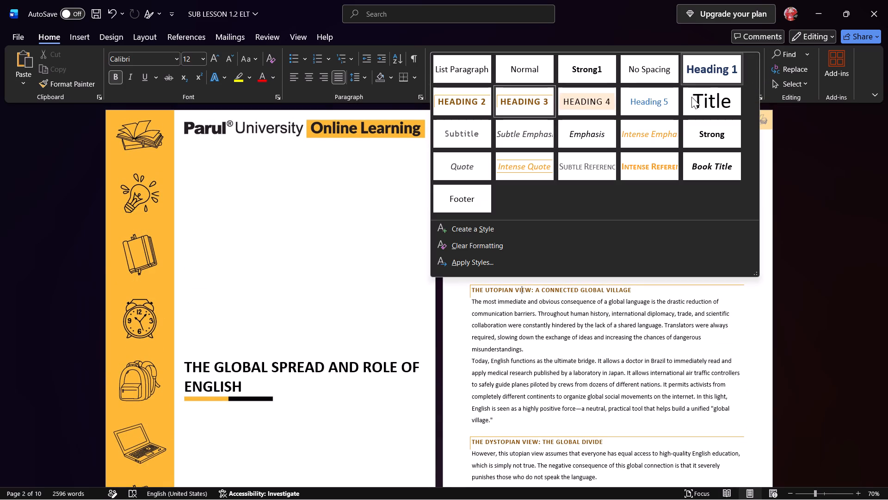
pyautogui.click(592, 100)
pyautogui.scroll(-5, 549, 200)
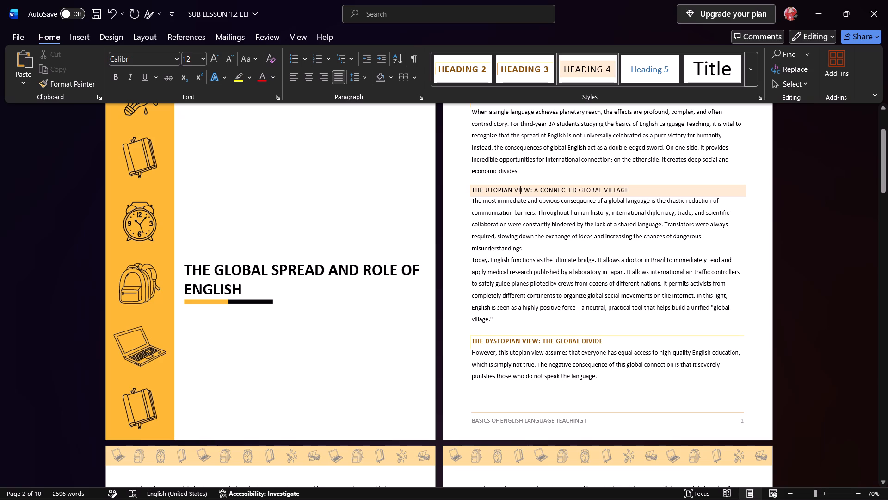
pyautogui.click(521, 341)
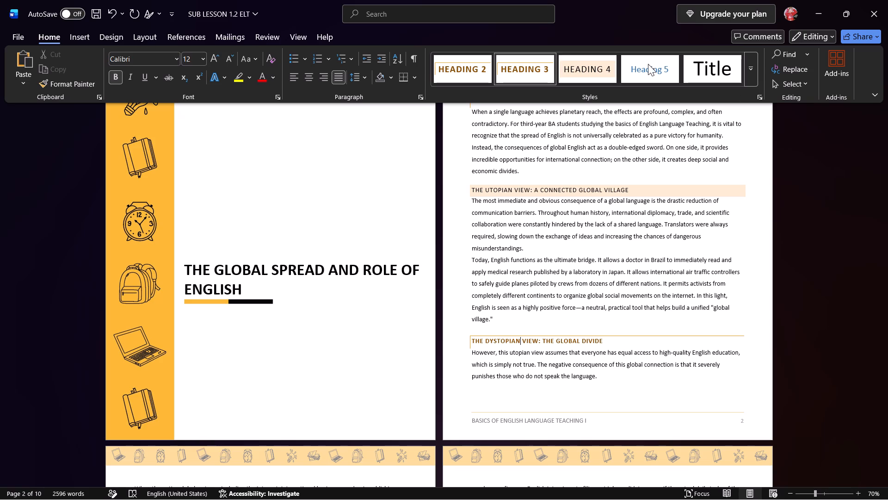
pyautogui.click(602, 67)
# Apply Heading 4 to The Testing Industry and Educational Inequality, English as a Filter for Success, and How Does a Language Die?
pyautogui.scroll(-11, 457, 131)
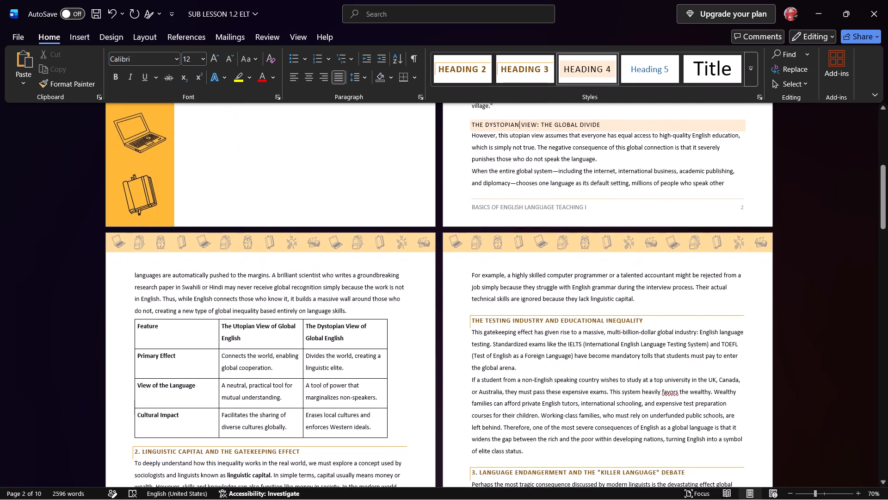
pyautogui.scroll(-9, 456, 131)
pyautogui.click(510, 142)
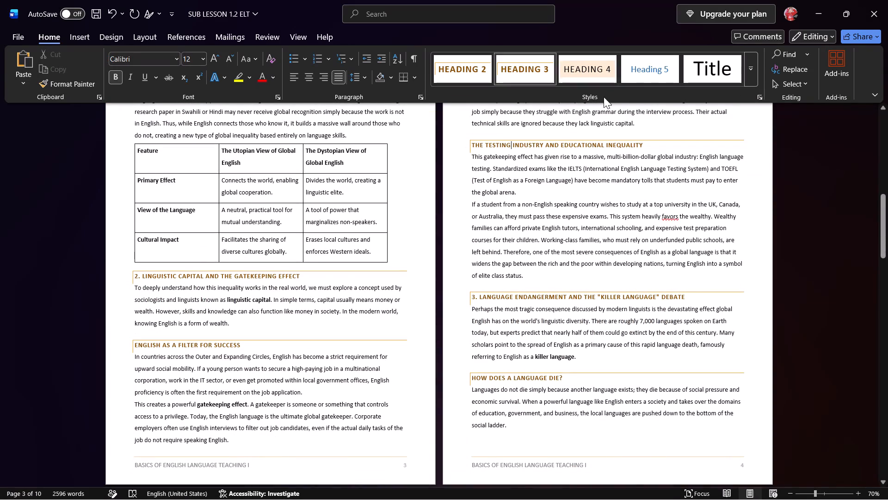
pyautogui.click(586, 75)
pyautogui.click(210, 345)
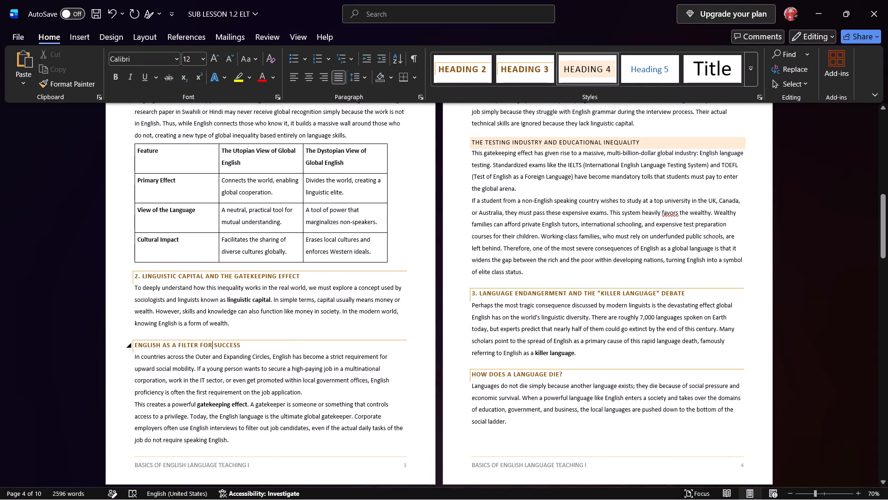
pyautogui.click(584, 74)
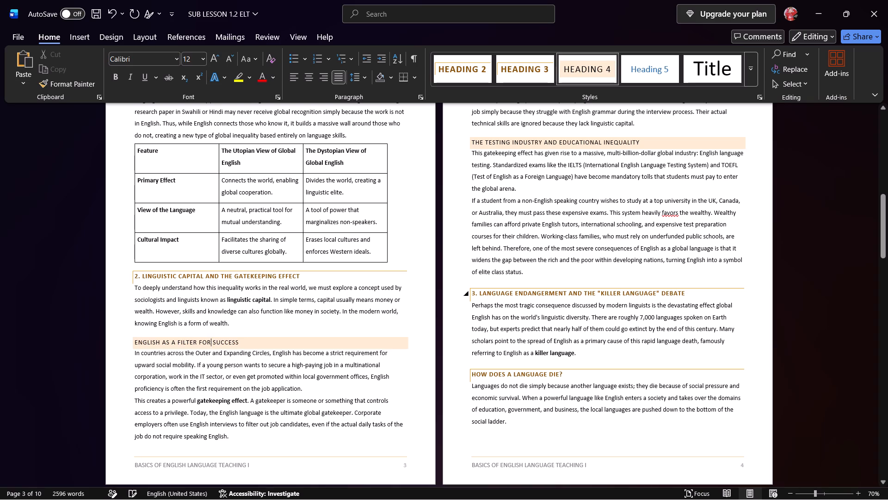
pyautogui.click(487, 372)
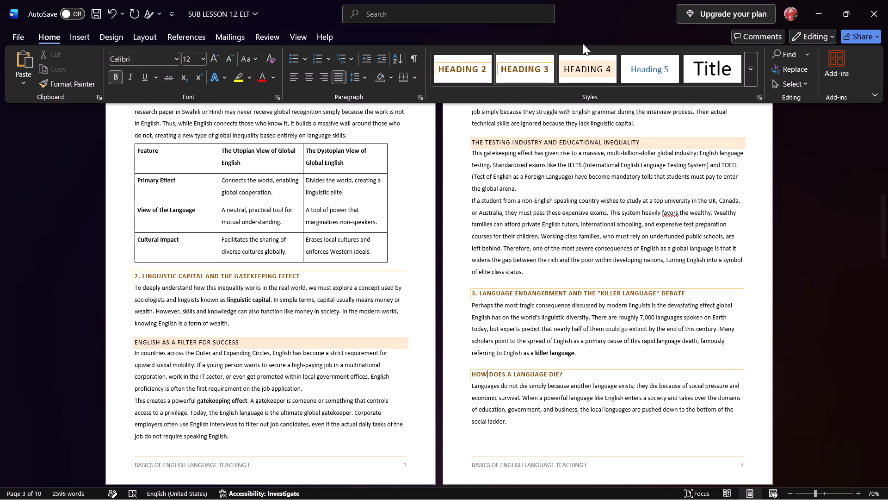
pyautogui.click(577, 66)
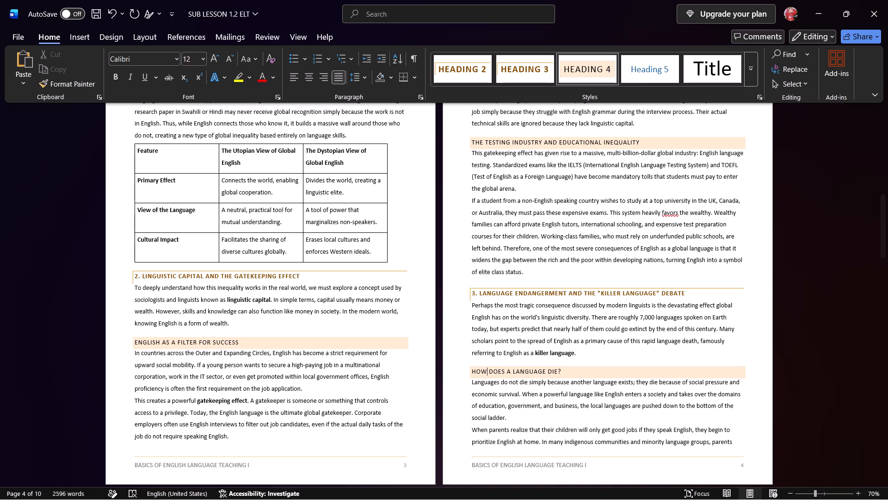
# Apply Heading 4 to The Loss of the Linguistic Ecosystem, The Rise of Cultural Hybridity, and The Threat of Cultural Homogenization.
pyautogui.scroll(-14, 576, 303)
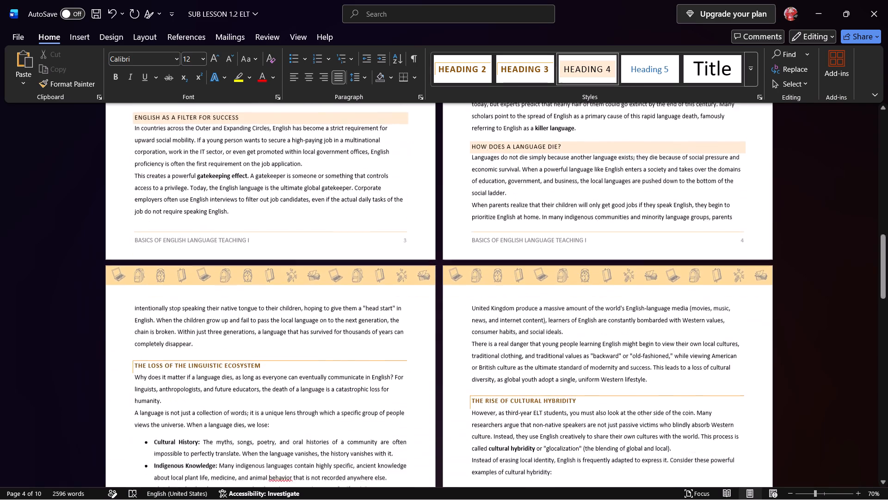
pyautogui.scroll(-2, 576, 303)
pyautogui.click(237, 281)
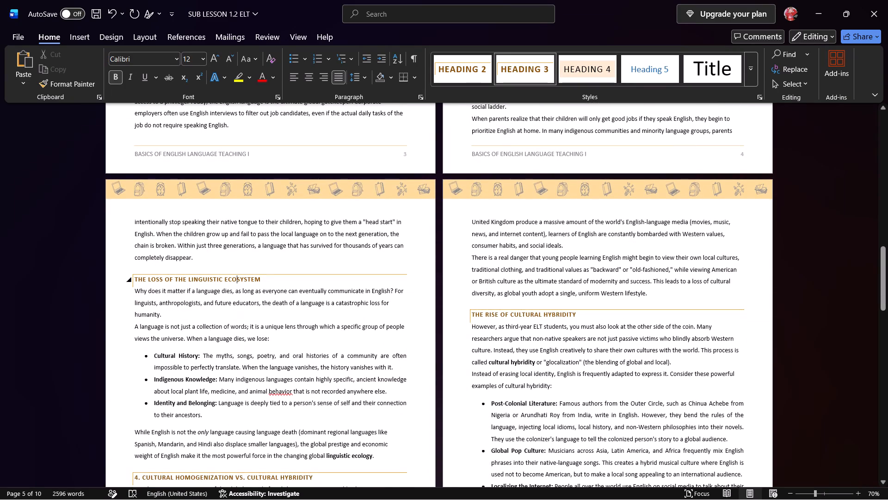
pyautogui.click(601, 66)
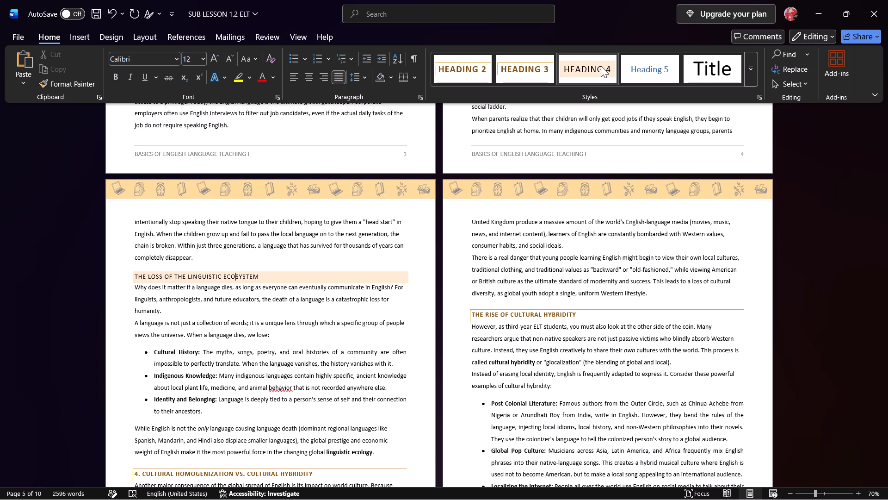
pyautogui.click(491, 317)
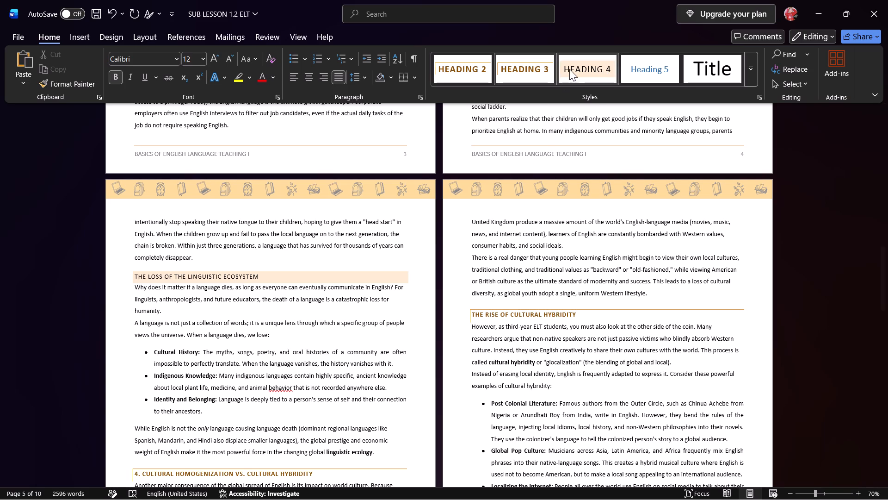
pyautogui.click(570, 68)
pyautogui.scroll(-6, 346, 378)
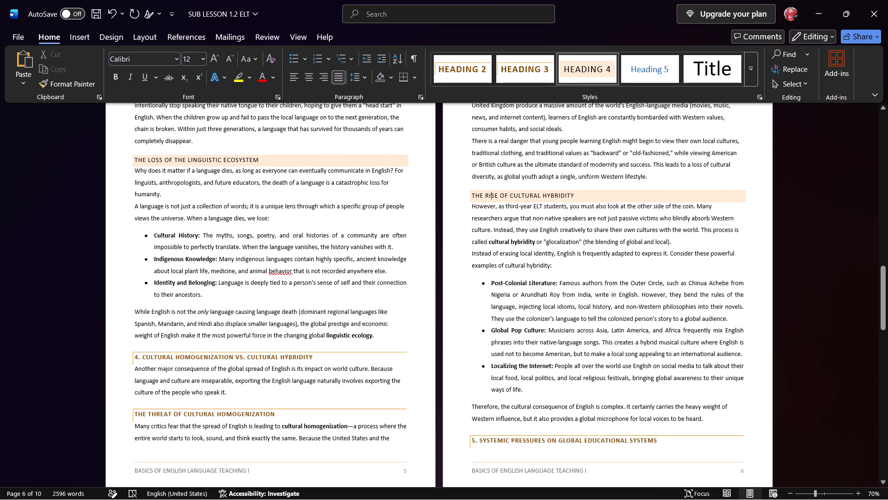
pyautogui.click(226, 412)
pyautogui.click(583, 62)
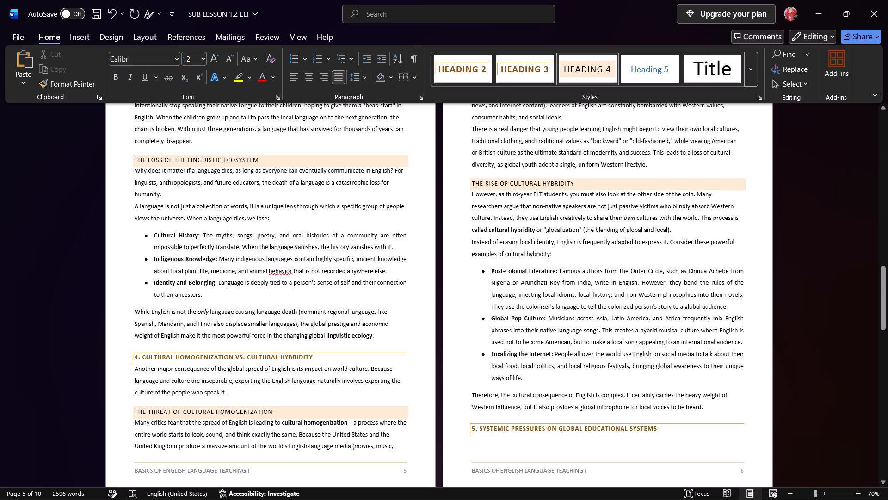
# Apply the Heading 4 style to the headings The Early-Start English Phenomenon and Promoting Additive Bilingualism.
pyautogui.scroll(6, 531, 303)
pyautogui.scroll(-19, 531, 303)
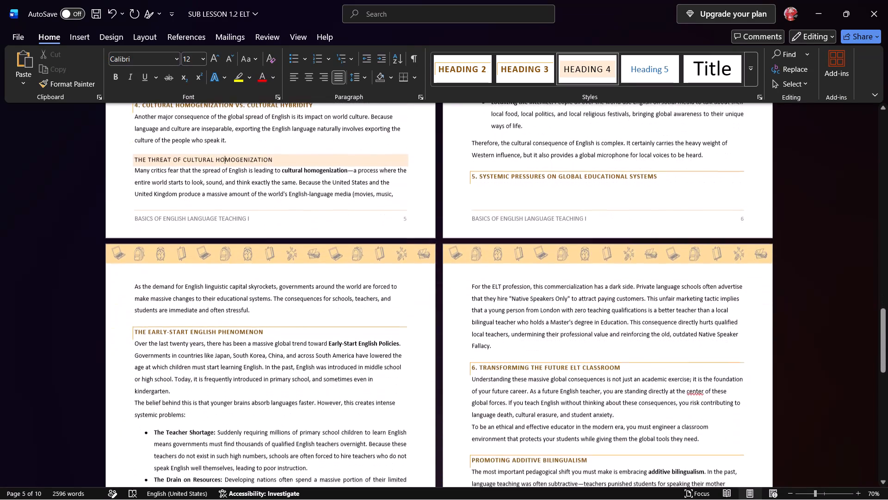
pyautogui.scroll(-5, 531, 303)
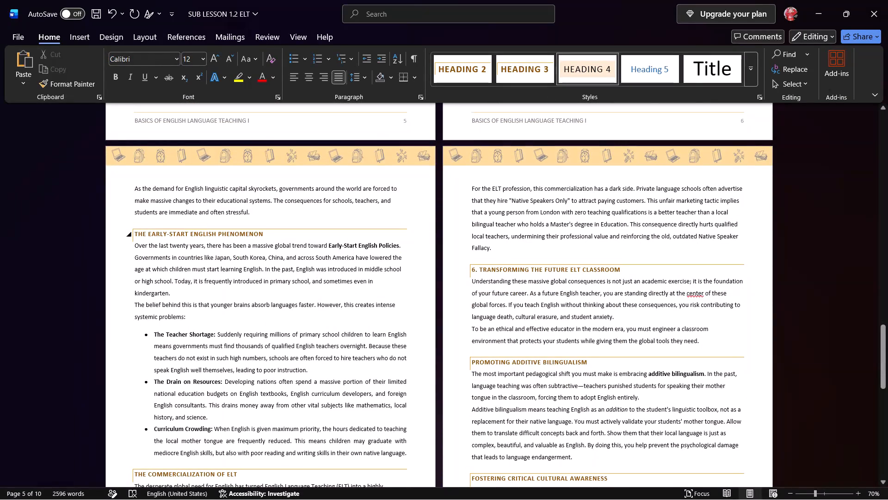
pyautogui.click(242, 234)
pyautogui.click(564, 67)
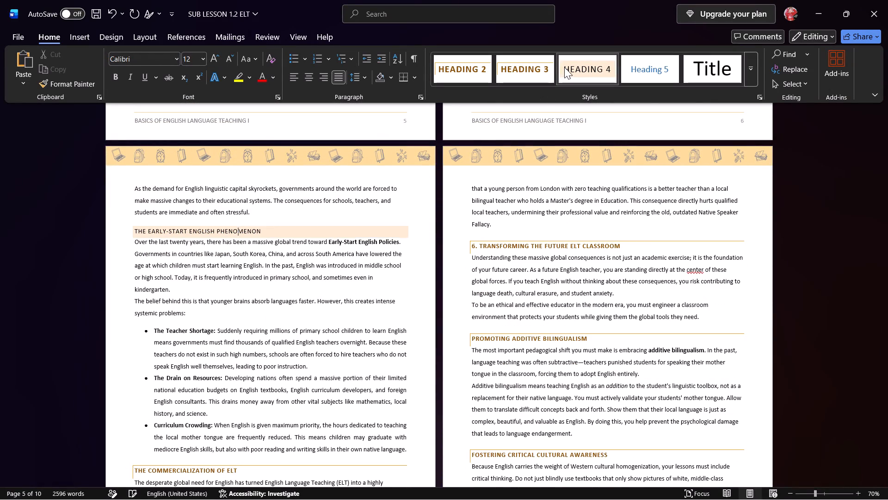
pyautogui.click(491, 337)
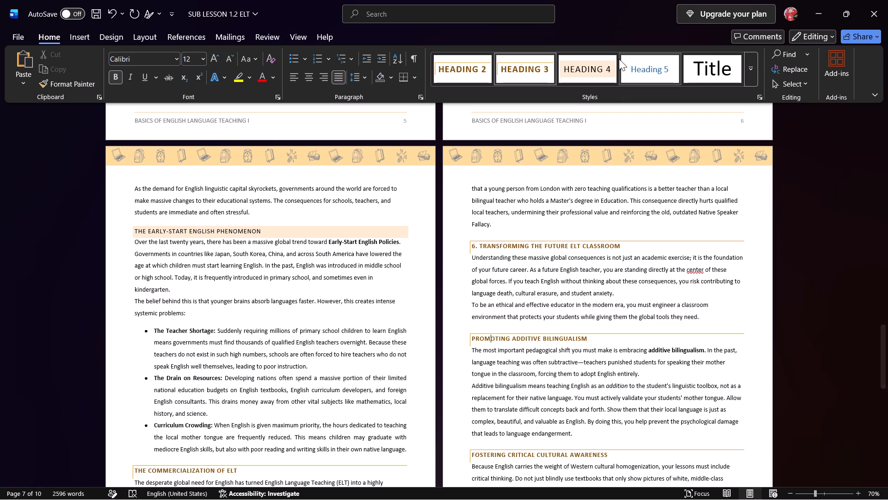
pyautogui.click(600, 64)
# Apply the Heading 4 style to the headings The Commercialization of ELT and Fostering Critical Cultural Awareness.
pyautogui.scroll(-6, 478, 331)
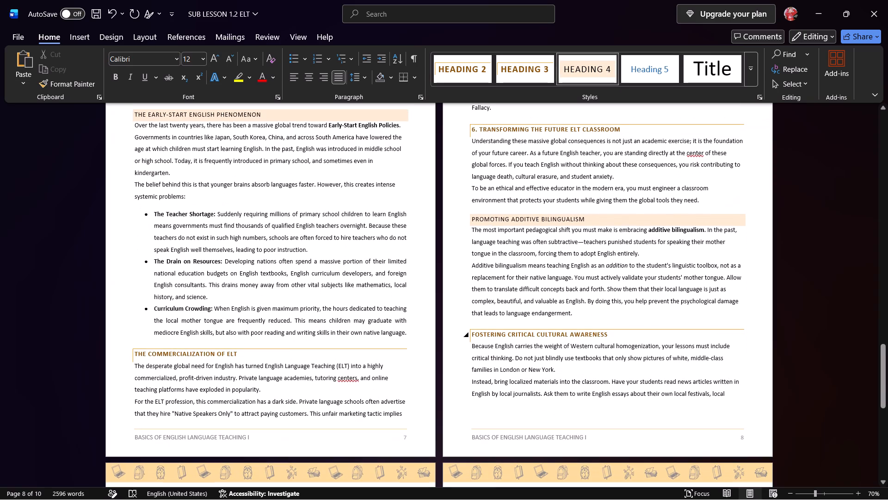
pyautogui.click(209, 353)
pyautogui.click(594, 62)
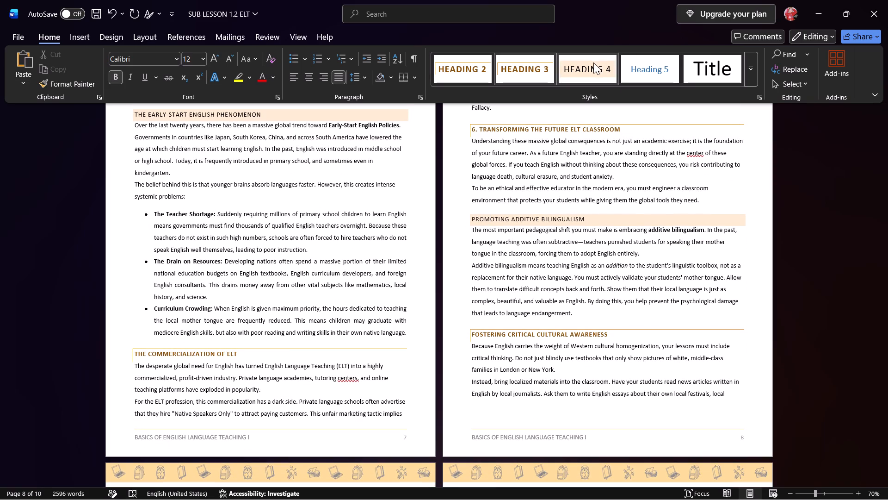
pyautogui.click(518, 330)
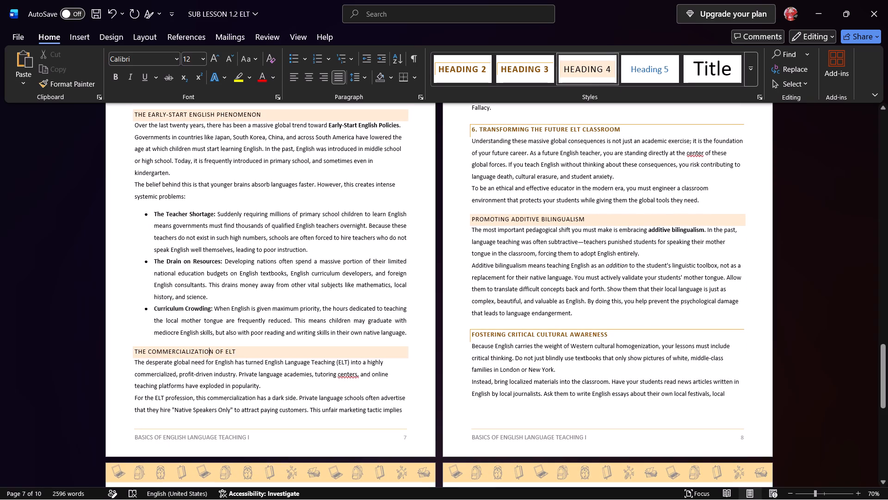
pyautogui.click(590, 66)
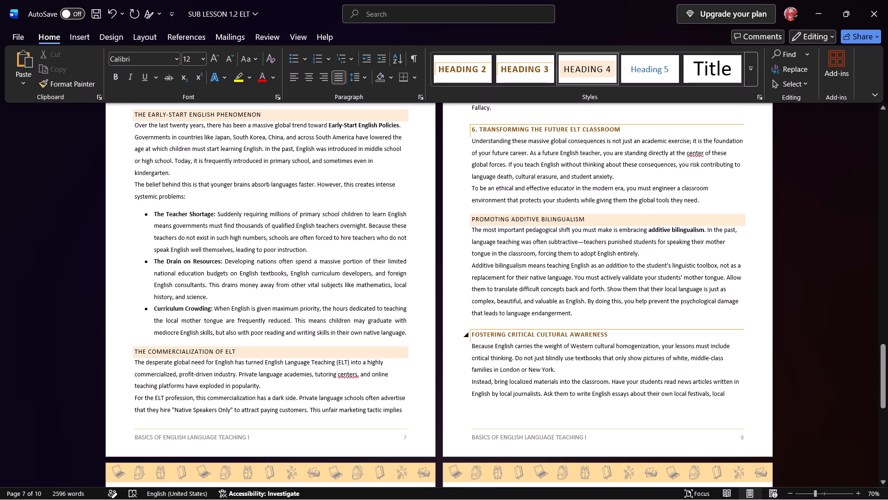
pyautogui.click(533, 332)
pyautogui.click(587, 60)
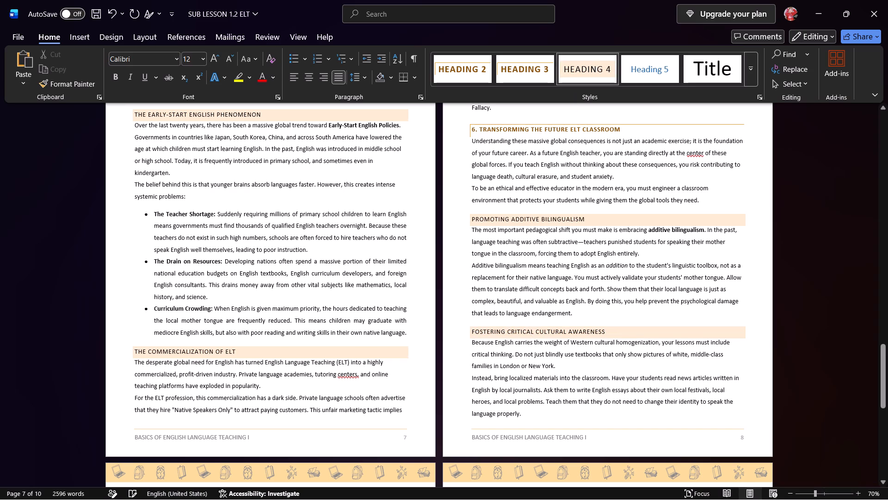
# Apply the Heading 3 style to the Chapter Outcomes heading on the last page.
pyautogui.scroll(-14, 496, 308)
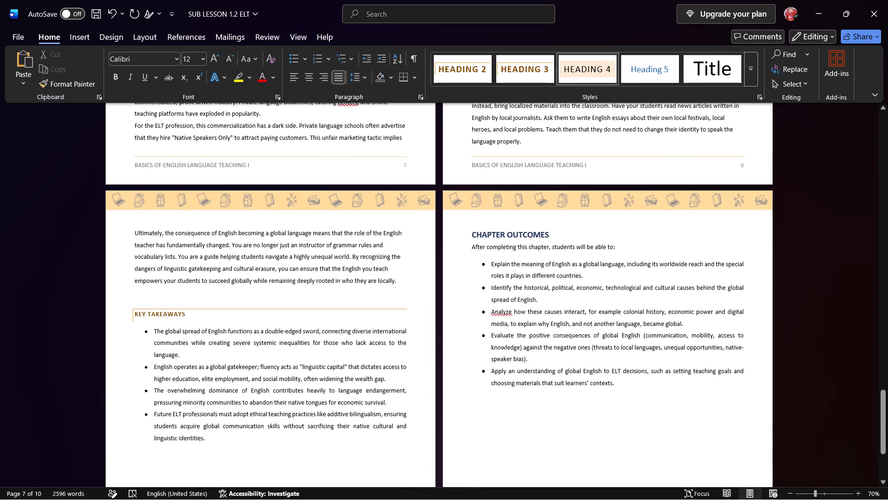
pyautogui.scroll(-5, 325, 316)
pyautogui.scroll(3, 325, 316)
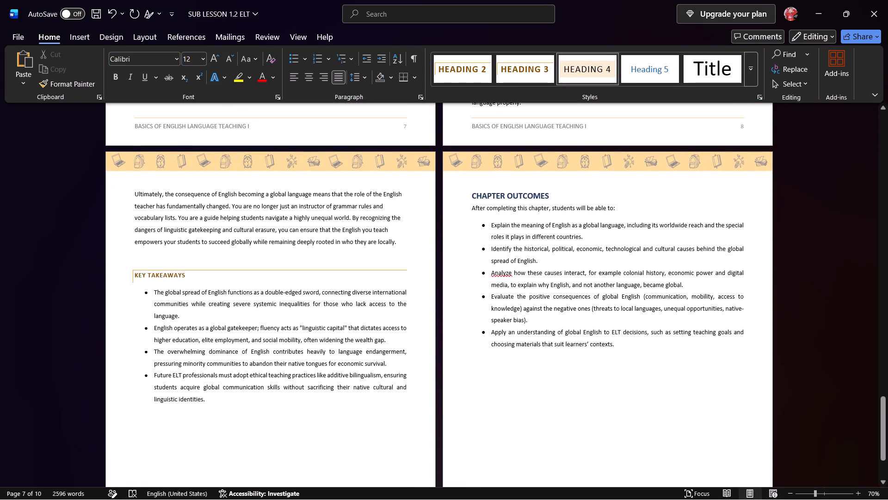
pyautogui.click(536, 194)
pyautogui.click(517, 64)
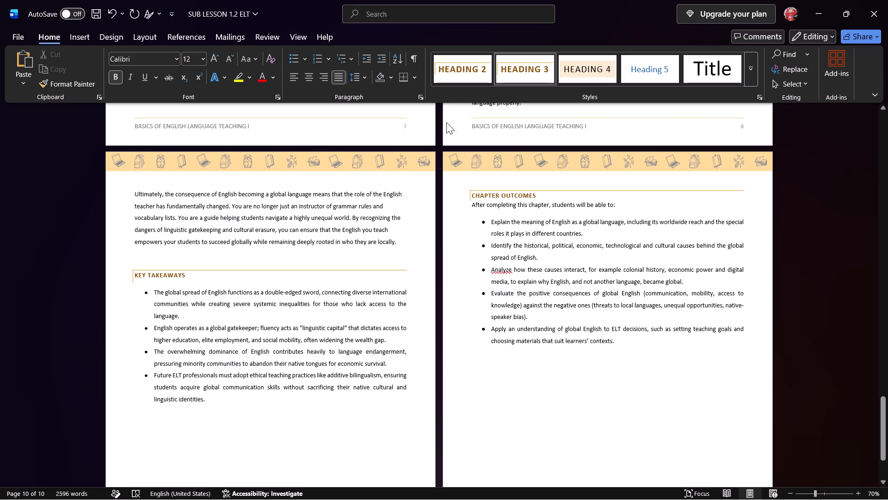
pyautogui.click(462, 64)
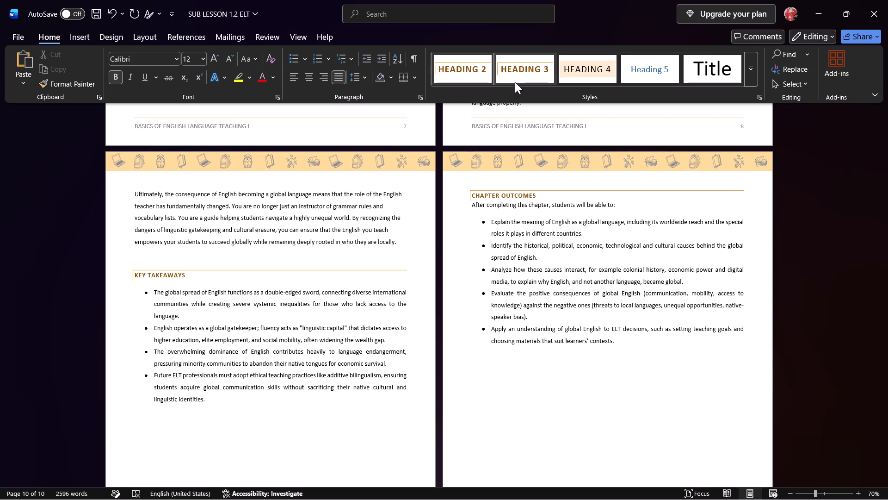
pyautogui.click(523, 60)
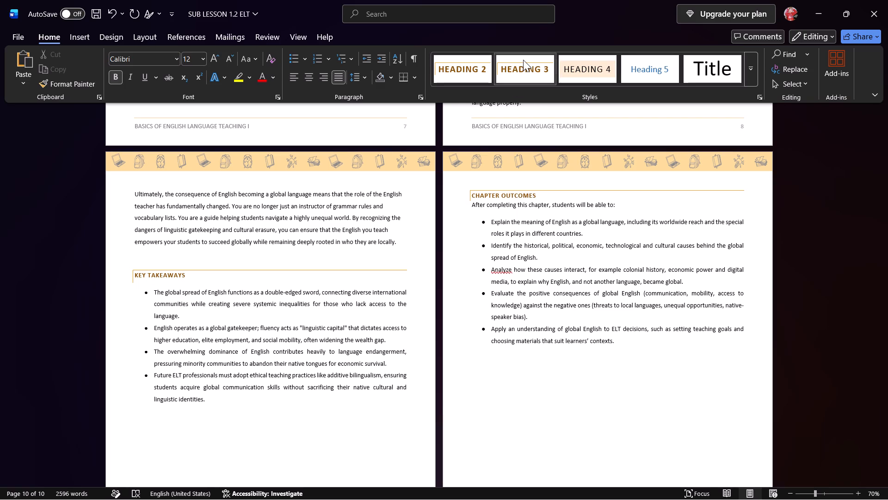
# Select the entire document and apply one preset line spacing to all of its text.
pyautogui.hotkey('ctrl', 'a')
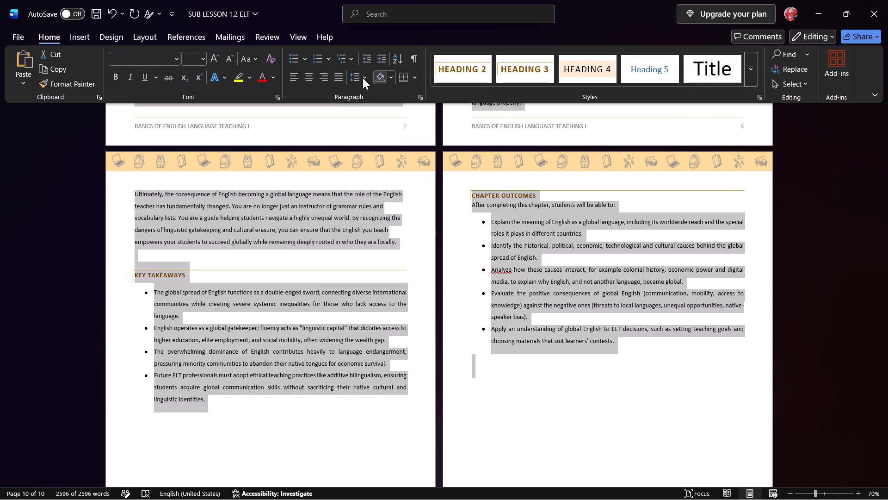
pyautogui.click(362, 78)
pyautogui.click(373, 126)
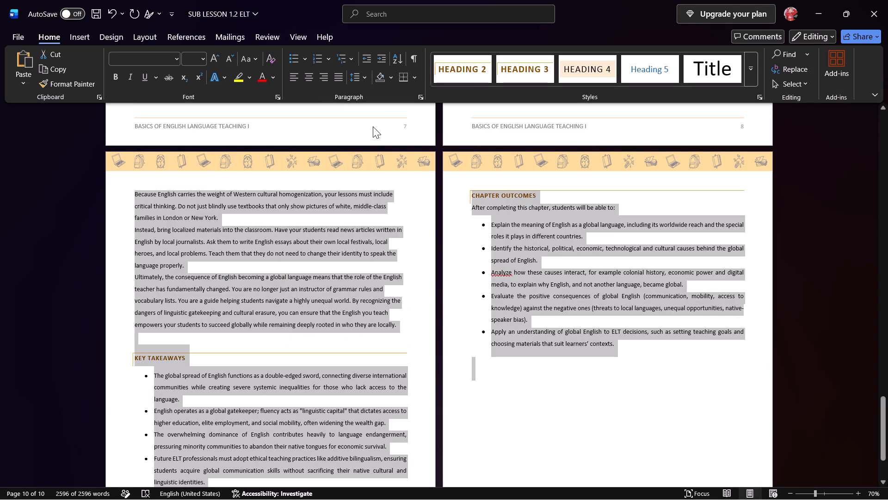
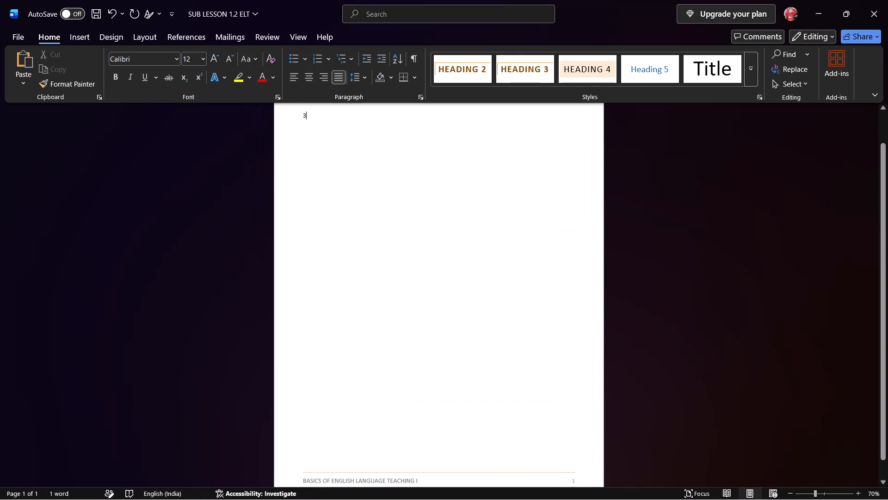
# Undo the accidental replacement of the entire document's content with the character 3.
pyautogui.scroll(15, 367, 178)
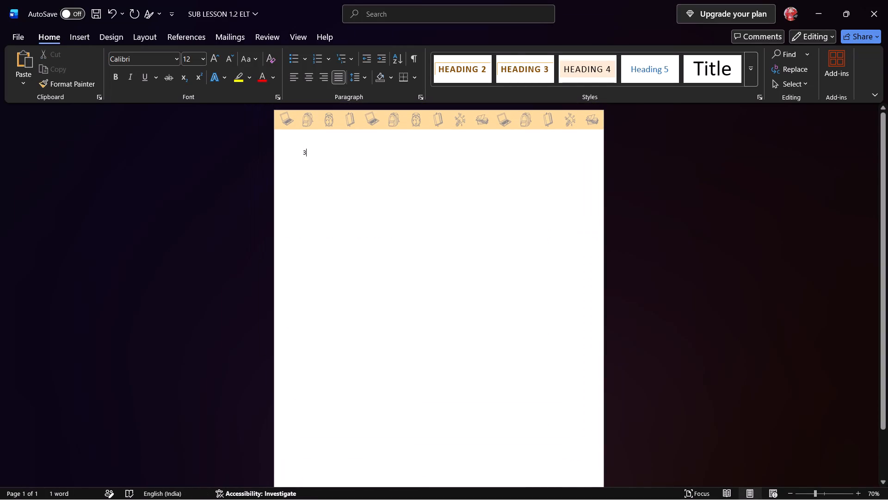
pyautogui.hotkey('ctrl', 'z')
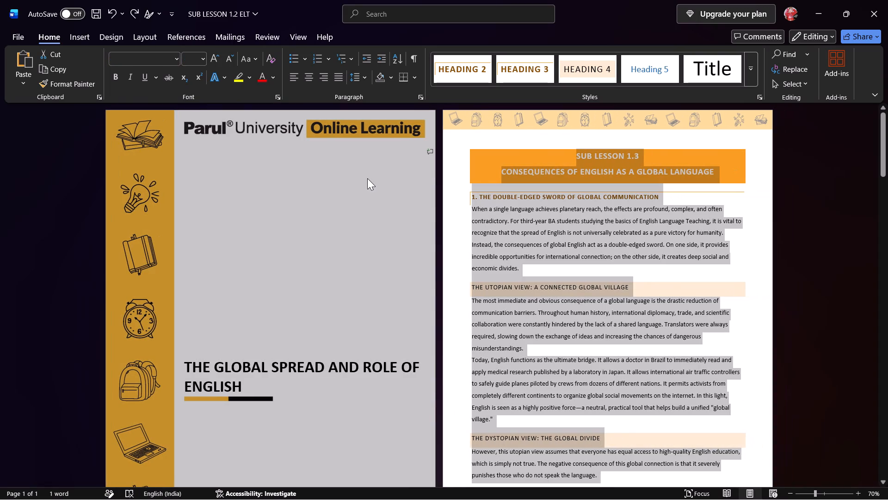
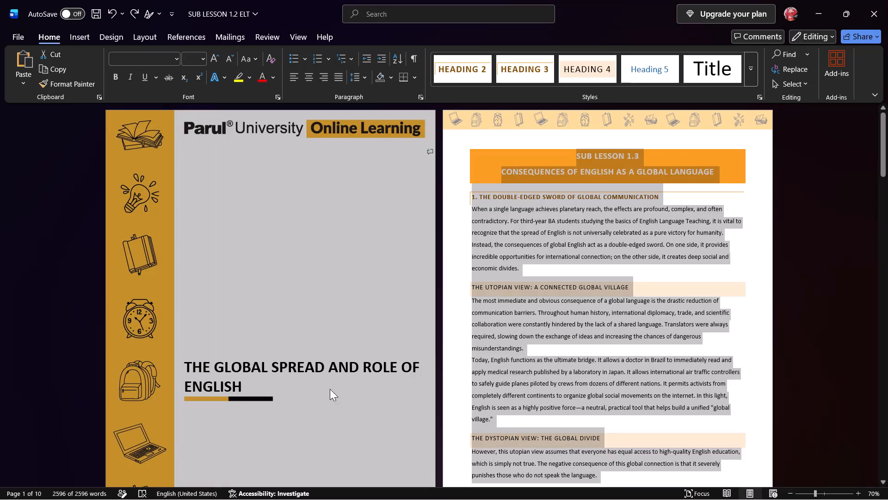
# Justify all the text in the document.
pyautogui.click(564, 327)
pyautogui.scroll(-6, 520, 295)
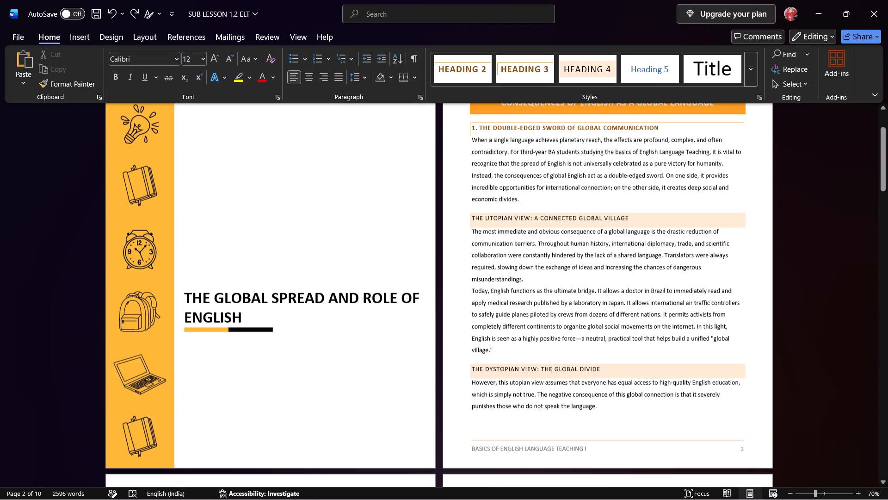
pyautogui.scroll(2, 520, 295)
pyautogui.scroll(-7, 520, 295)
pyautogui.scroll(1, 520, 295)
pyautogui.scroll(-15, 520, 295)
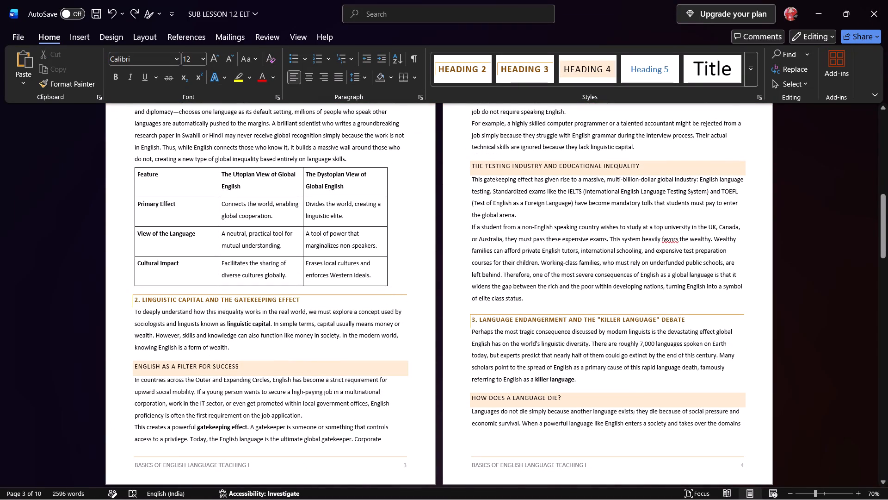
pyautogui.hotkey('ctrl', 'a')
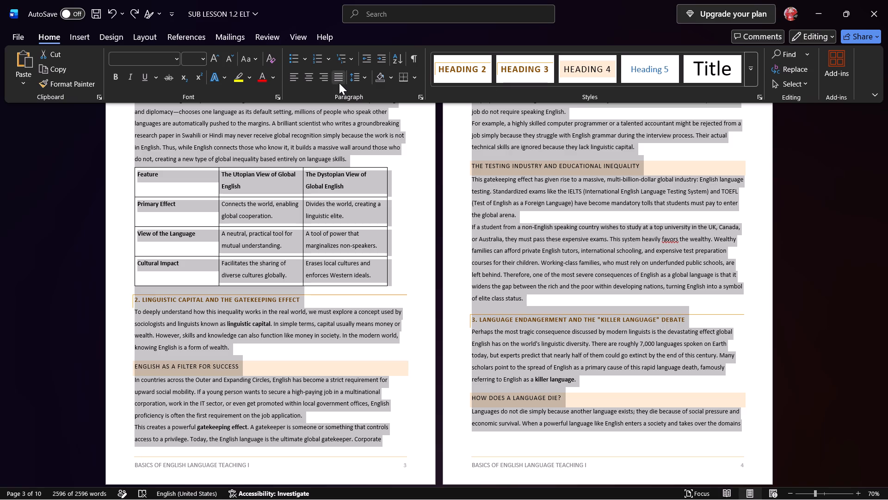
pyautogui.click(339, 77)
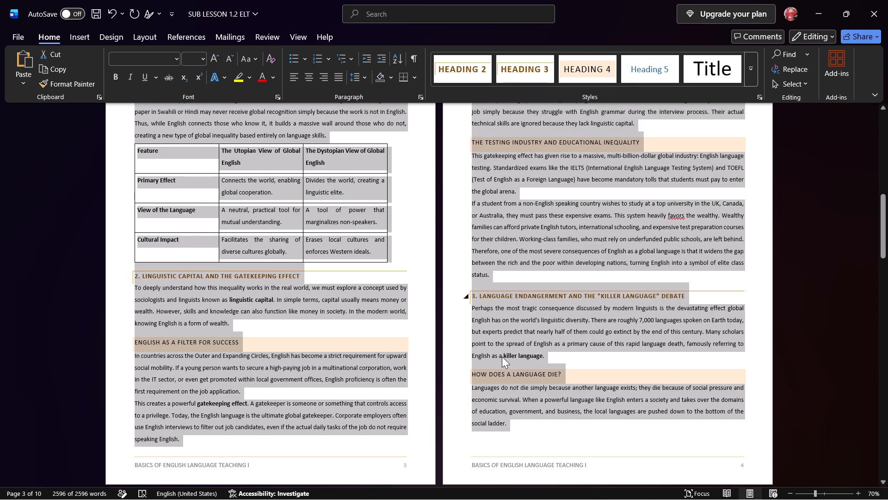
# Centre the two-line Sub Lesson 1.3 title, Consequences of English as a Global Language.
pyautogui.scroll(13, 502, 356)
pyautogui.scroll(7, 548, 322)
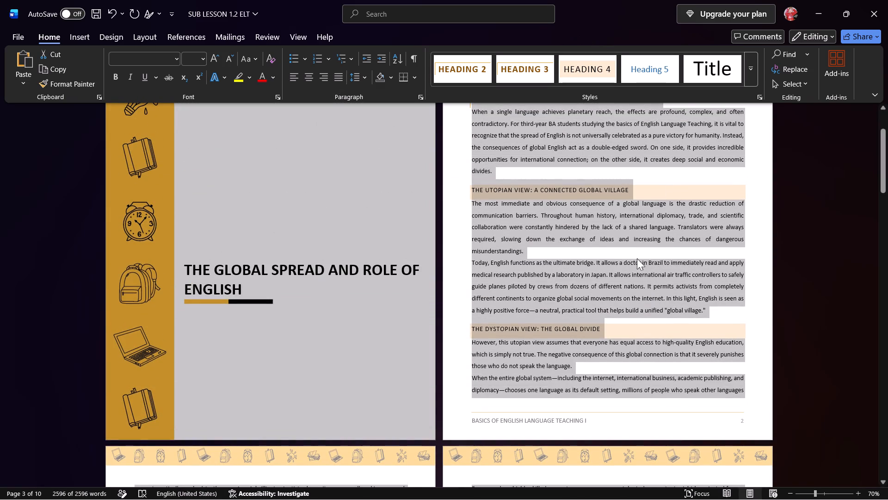
pyautogui.scroll(8, 576, 206)
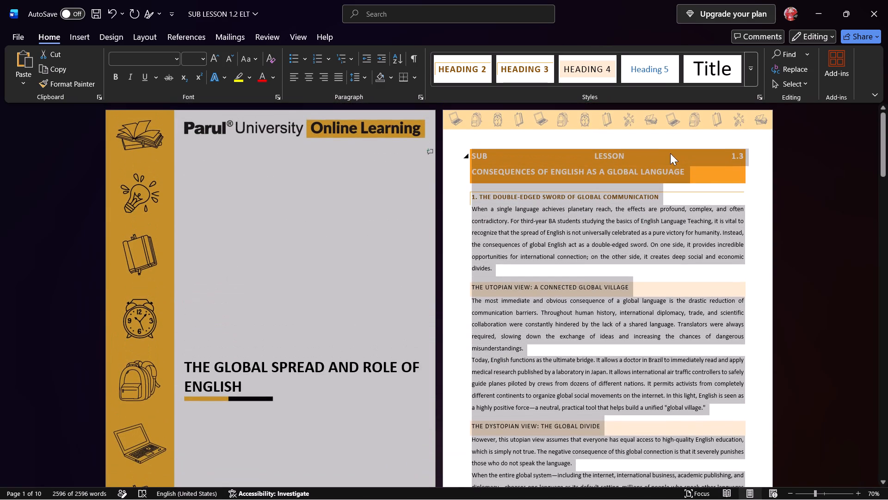
pyautogui.click(670, 153)
pyautogui.moveTo(704, 171); pyautogui.dragTo(485, 140)
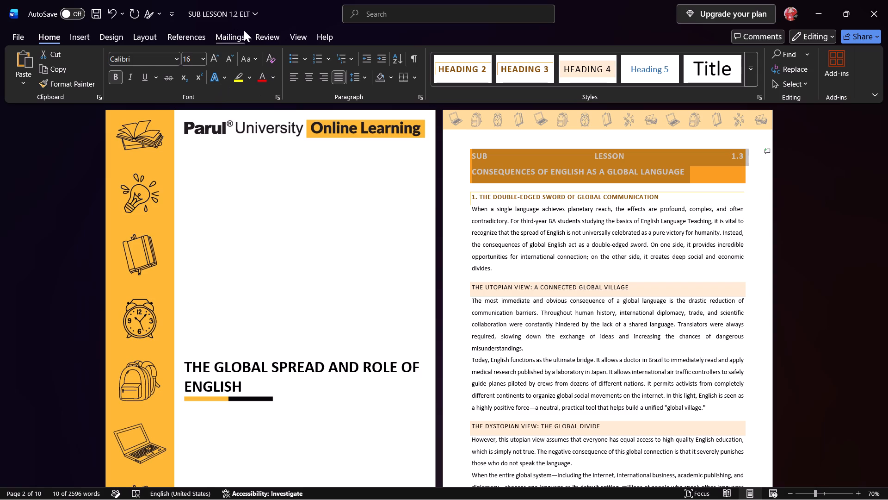
pyautogui.click(313, 77)
# Delete the blank line above the Key Takeaways heading on page 9.
pyautogui.scroll(-11, 715, 181)
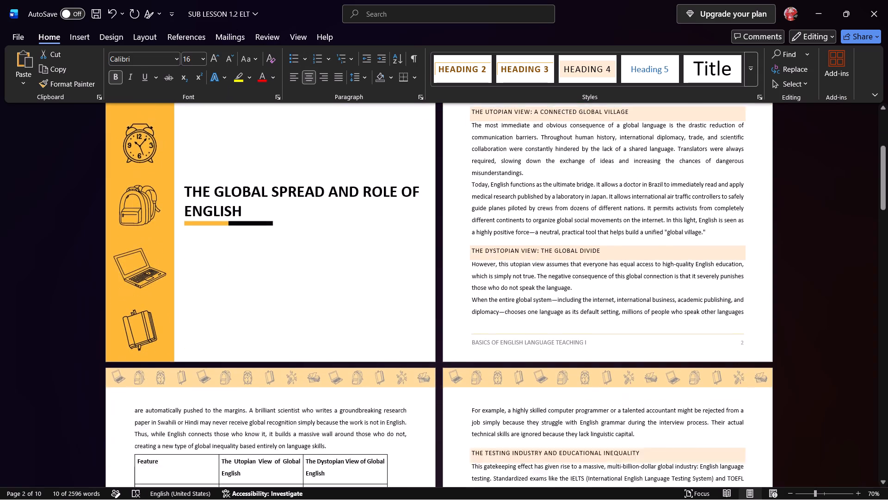
pyautogui.scroll(-2, 715, 181)
pyautogui.scroll(-9, 696, 287)
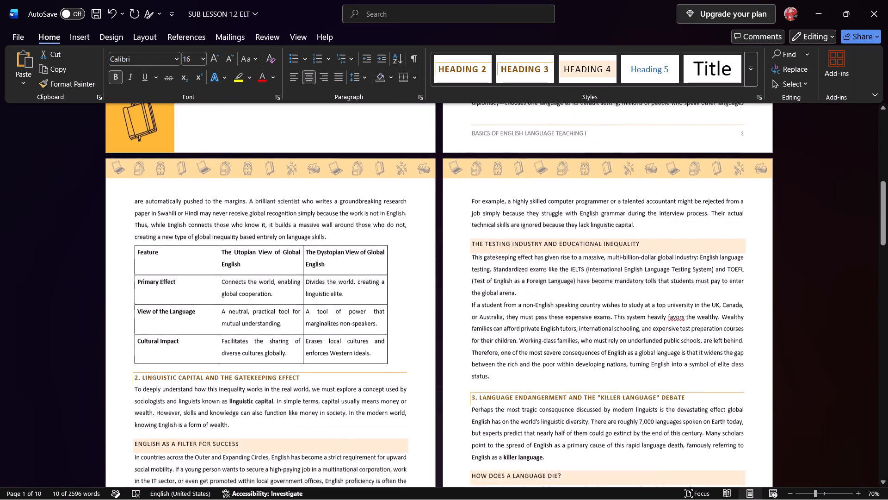
pyautogui.scroll(-14, 668, 303)
pyautogui.scroll(-16, 654, 315)
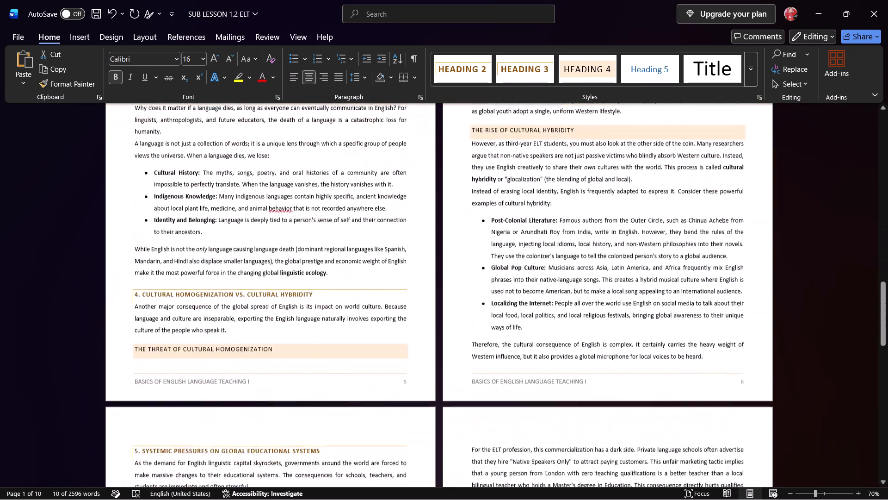
pyautogui.scroll(-8, 651, 316)
pyautogui.scroll(-14, 651, 317)
pyautogui.scroll(-8, 651, 318)
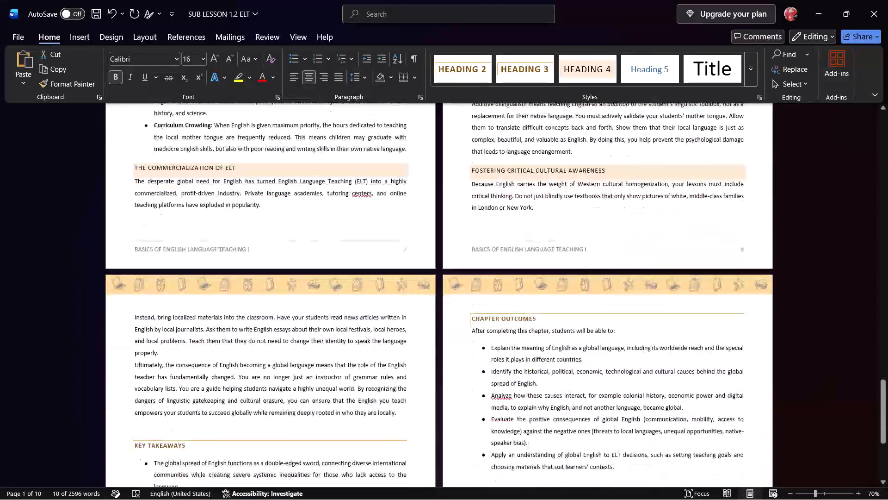
pyautogui.scroll(-7, 651, 318)
pyautogui.click(147, 267)
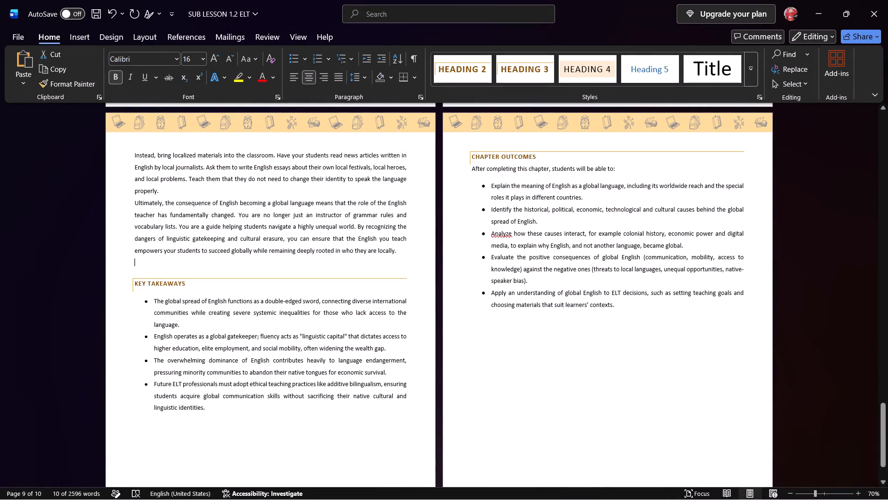
pyautogui.press('Delete')
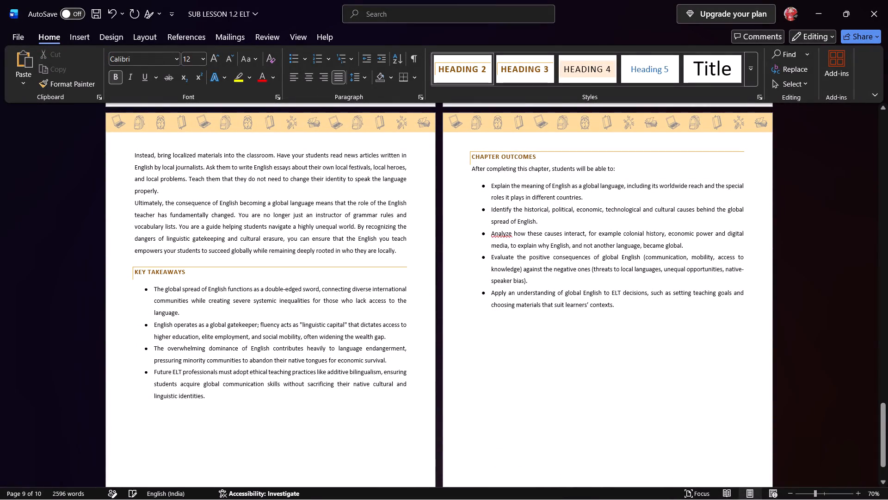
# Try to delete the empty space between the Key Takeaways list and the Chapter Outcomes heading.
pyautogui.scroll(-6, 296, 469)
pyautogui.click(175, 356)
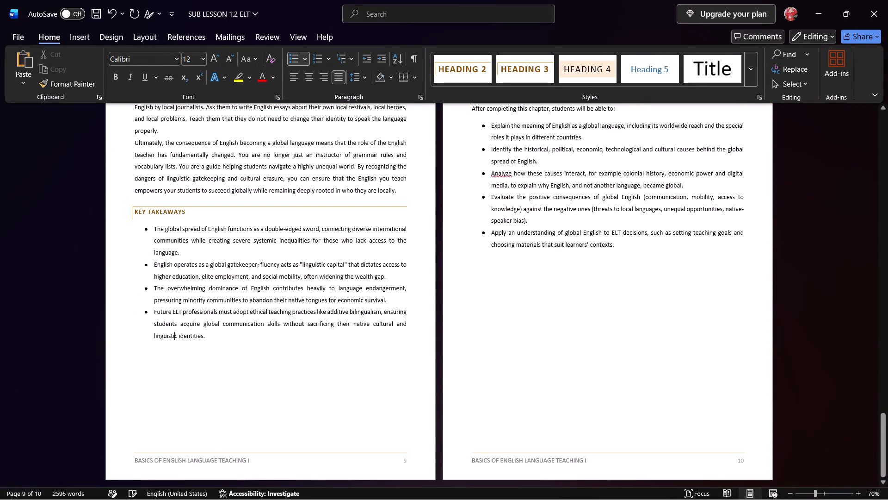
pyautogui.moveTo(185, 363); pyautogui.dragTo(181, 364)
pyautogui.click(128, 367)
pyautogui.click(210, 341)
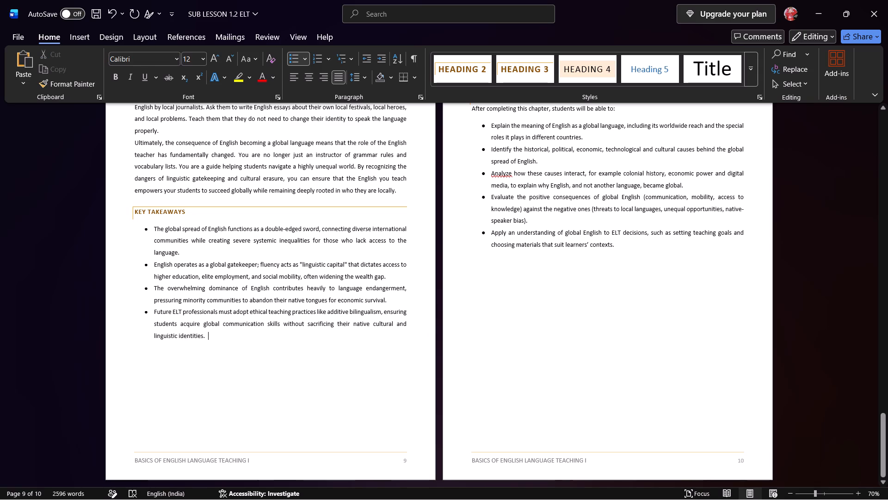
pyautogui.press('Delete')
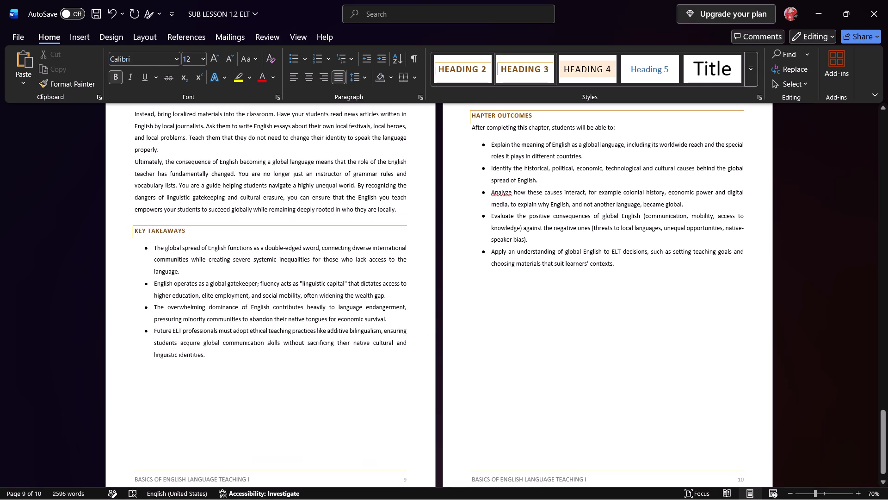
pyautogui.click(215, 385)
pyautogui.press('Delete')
# Remove the bullet formatting from all the Key Takeaways items.
pyautogui.moveTo(234, 369); pyautogui.dragTo(137, 234)
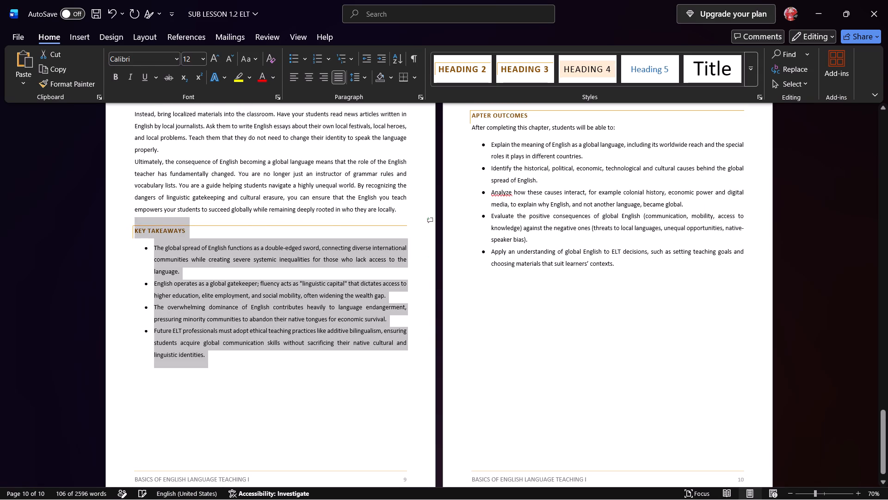
pyautogui.click(212, 365)
pyautogui.moveTo(219, 362); pyautogui.dragTo(164, 253)
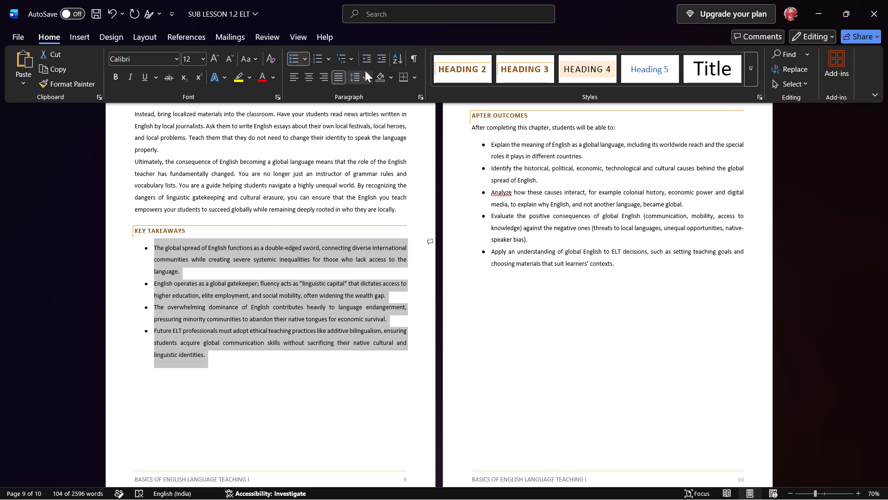
pyautogui.click(369, 58)
pyautogui.click(369, 58)
pyautogui.click(295, 73)
pyautogui.click(295, 73)
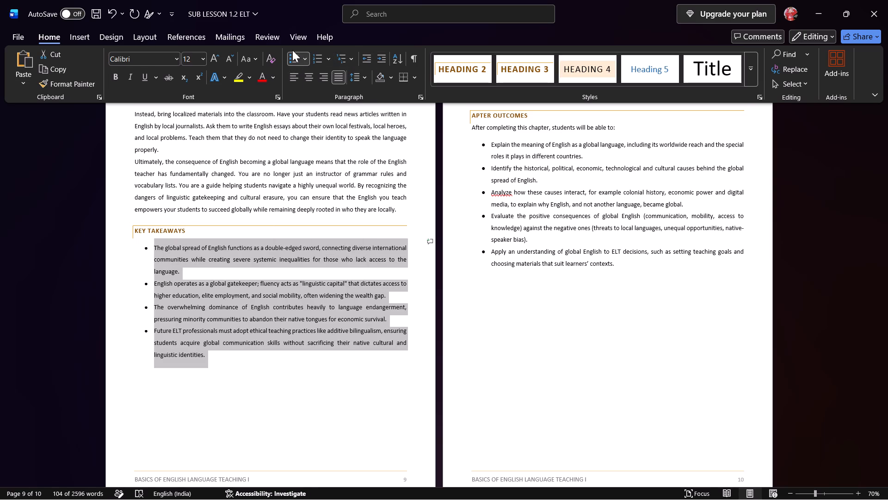
pyautogui.click(290, 56)
pyautogui.click(290, 56)
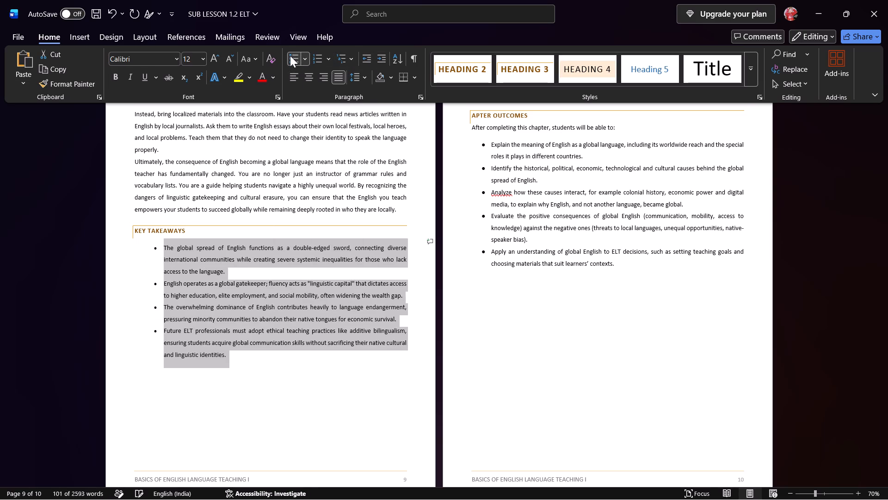
pyautogui.click(290, 56)
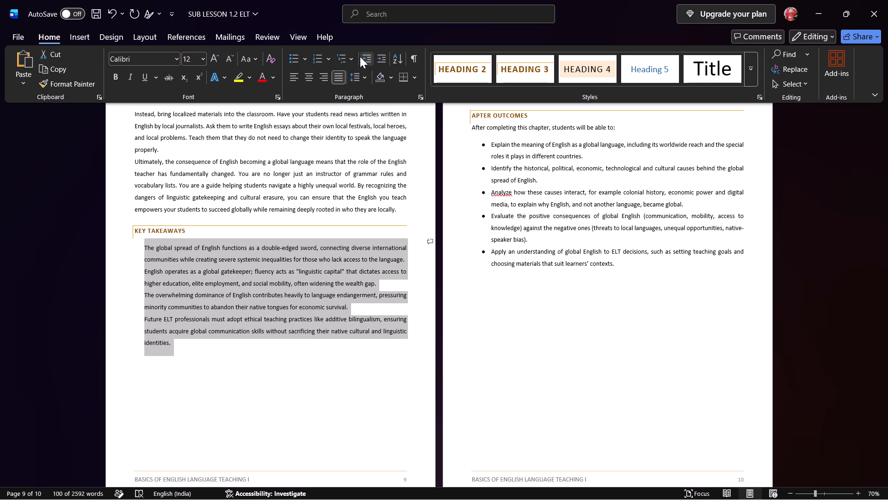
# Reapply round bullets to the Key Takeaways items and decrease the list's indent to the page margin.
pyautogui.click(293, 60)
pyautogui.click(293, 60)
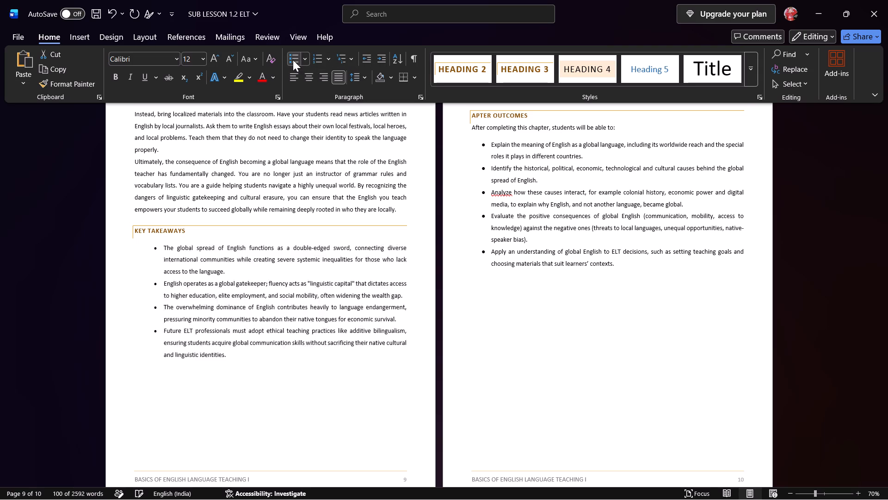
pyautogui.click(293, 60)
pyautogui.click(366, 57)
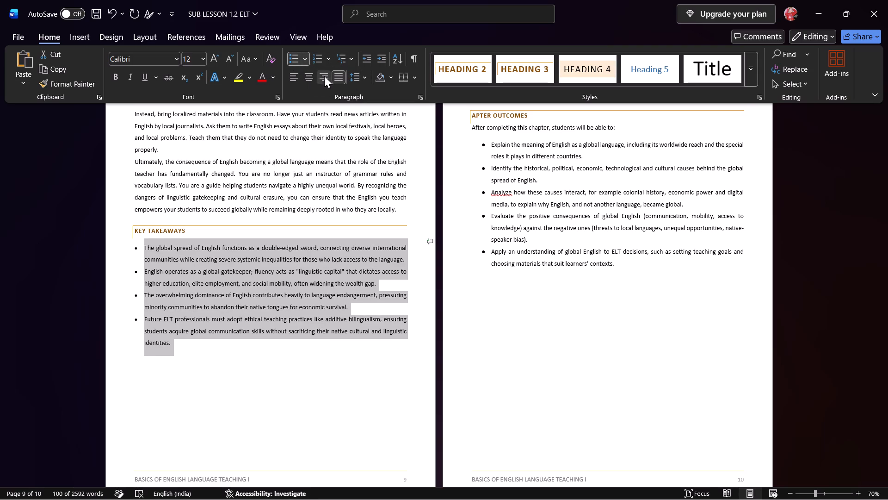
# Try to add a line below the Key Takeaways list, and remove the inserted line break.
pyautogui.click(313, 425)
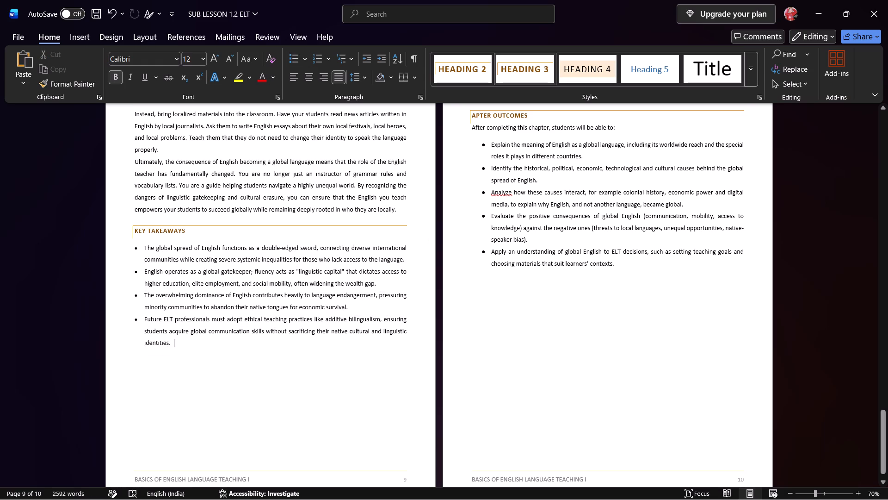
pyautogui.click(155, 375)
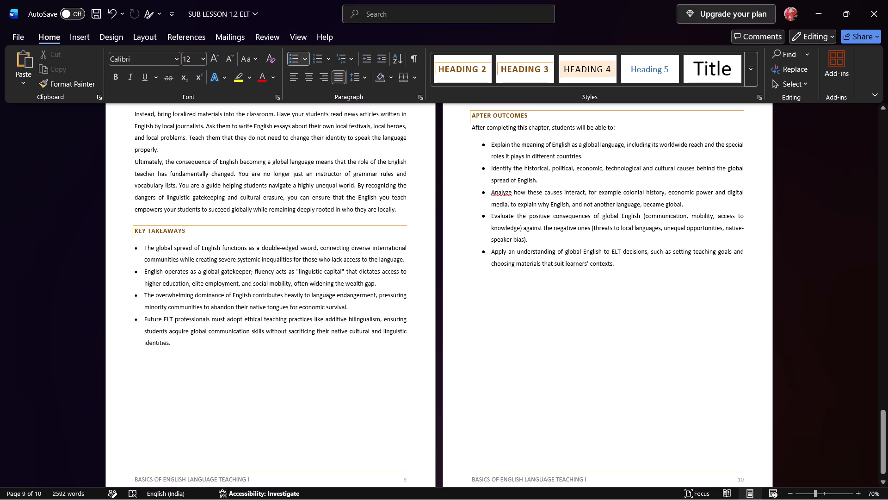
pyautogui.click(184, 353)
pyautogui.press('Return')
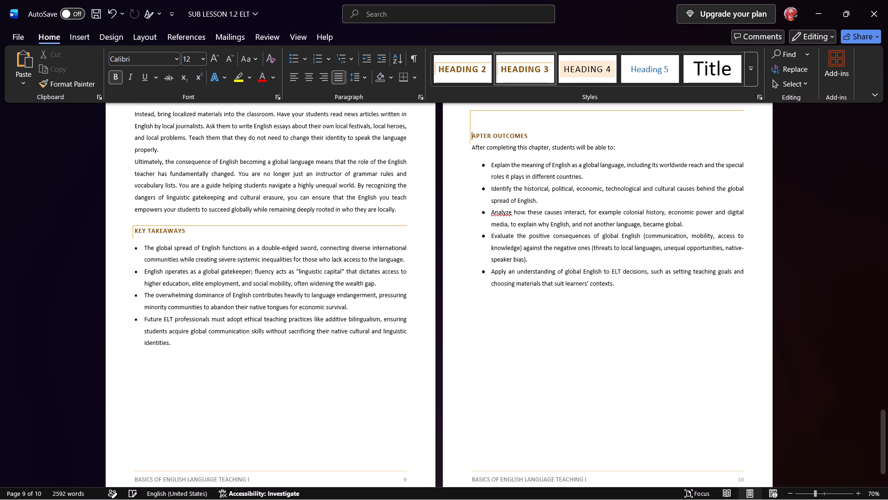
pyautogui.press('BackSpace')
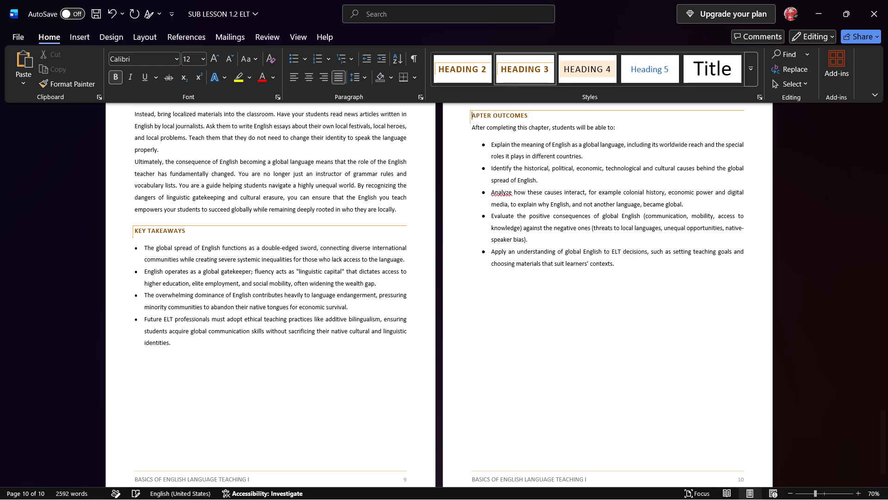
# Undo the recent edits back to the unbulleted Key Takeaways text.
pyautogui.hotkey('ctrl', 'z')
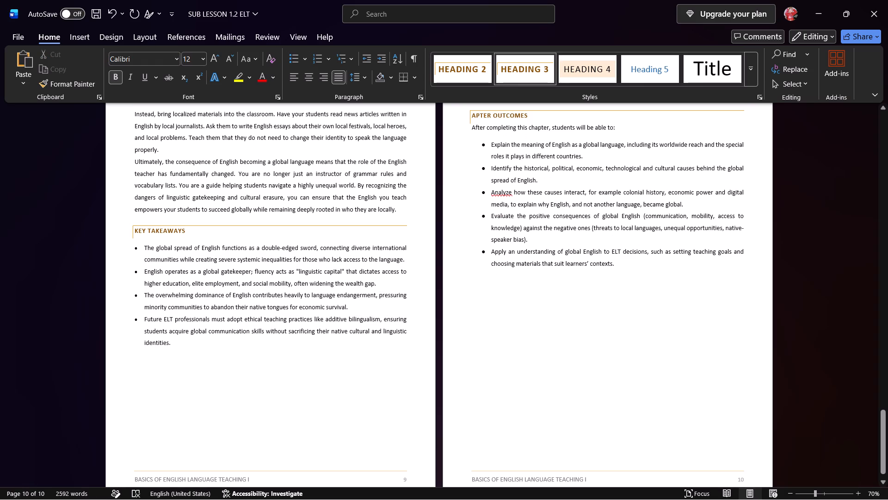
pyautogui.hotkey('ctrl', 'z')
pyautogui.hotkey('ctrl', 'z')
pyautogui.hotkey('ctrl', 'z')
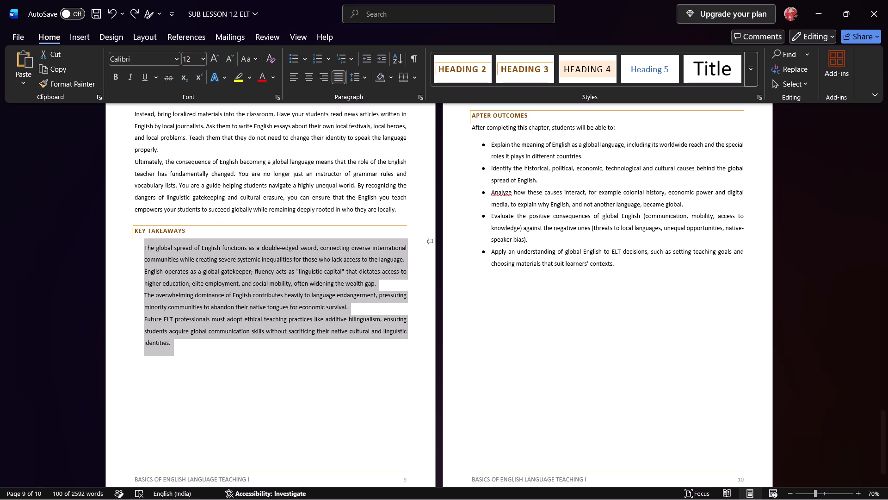
# Apply round bullets to the Key Takeaways items and decrease the list's indent to the page margin.
pyautogui.click(296, 59)
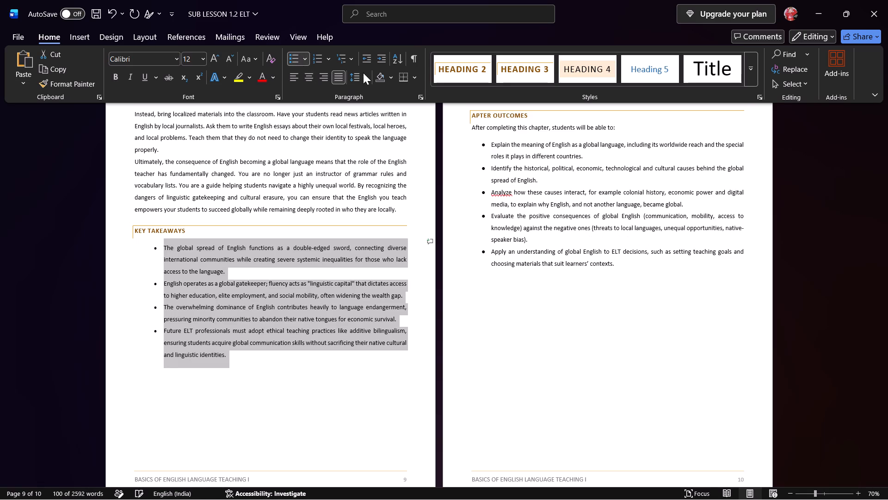
pyautogui.click(368, 58)
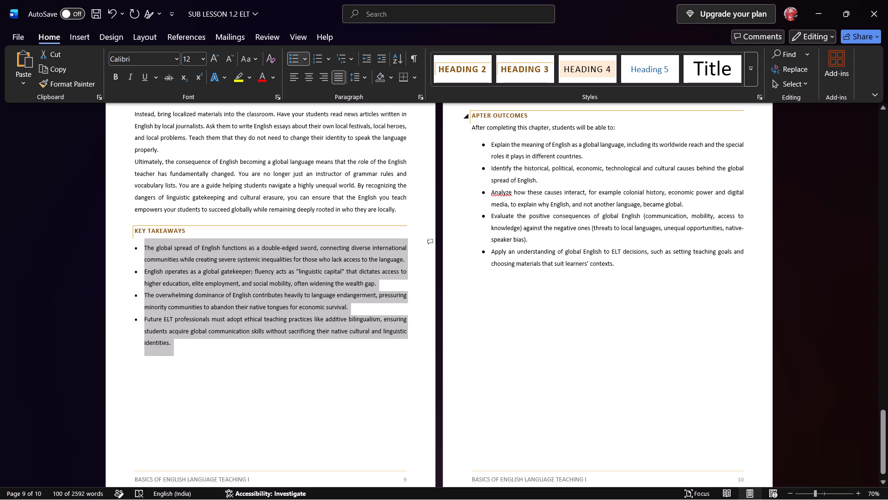
# Retype the missing letter C at the start of the Chapter Outcomes heading.
pyautogui.click(472, 115)
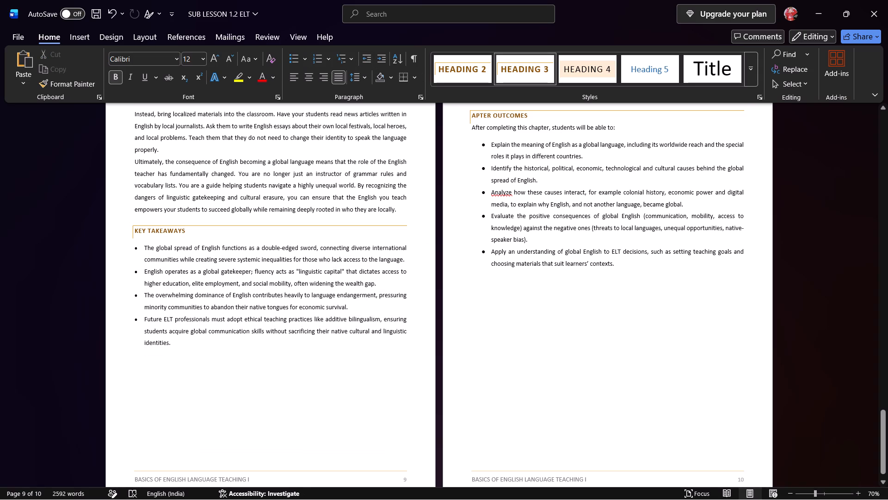
pyautogui.press('c')
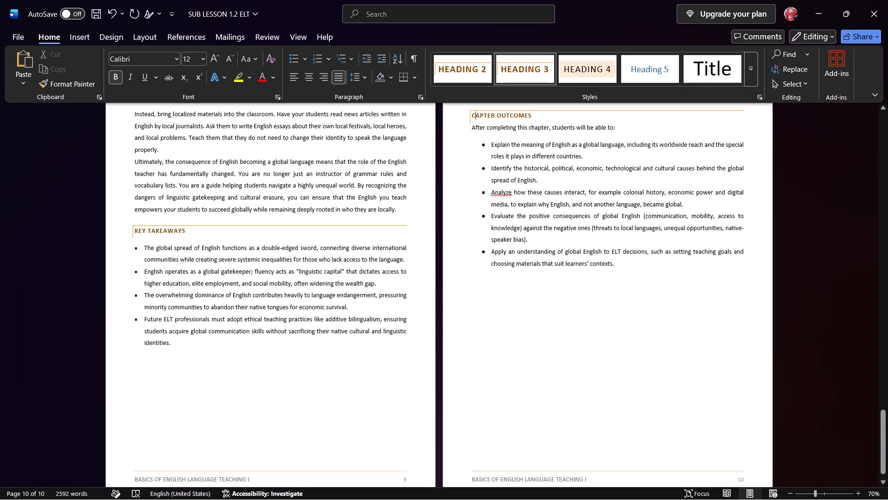
pyautogui.click(186, 349)
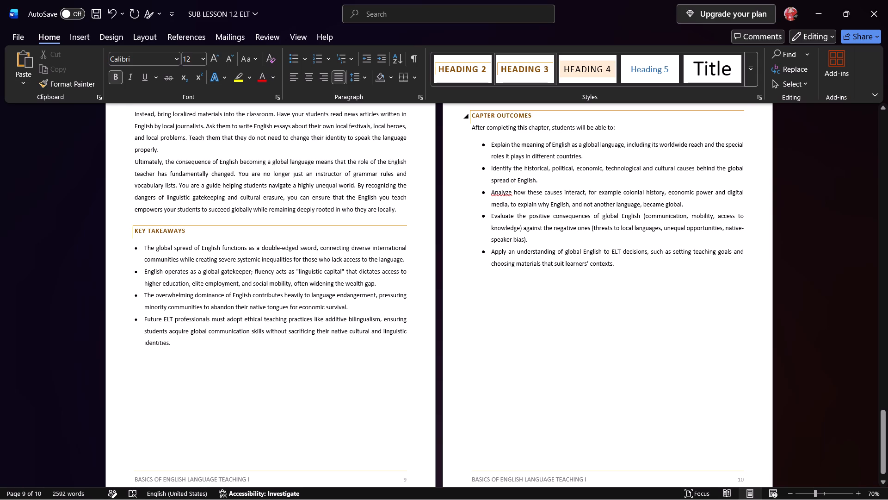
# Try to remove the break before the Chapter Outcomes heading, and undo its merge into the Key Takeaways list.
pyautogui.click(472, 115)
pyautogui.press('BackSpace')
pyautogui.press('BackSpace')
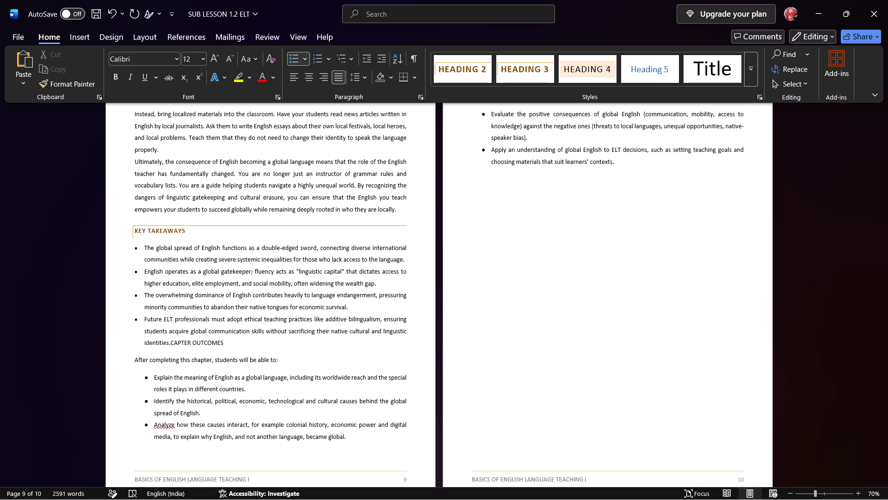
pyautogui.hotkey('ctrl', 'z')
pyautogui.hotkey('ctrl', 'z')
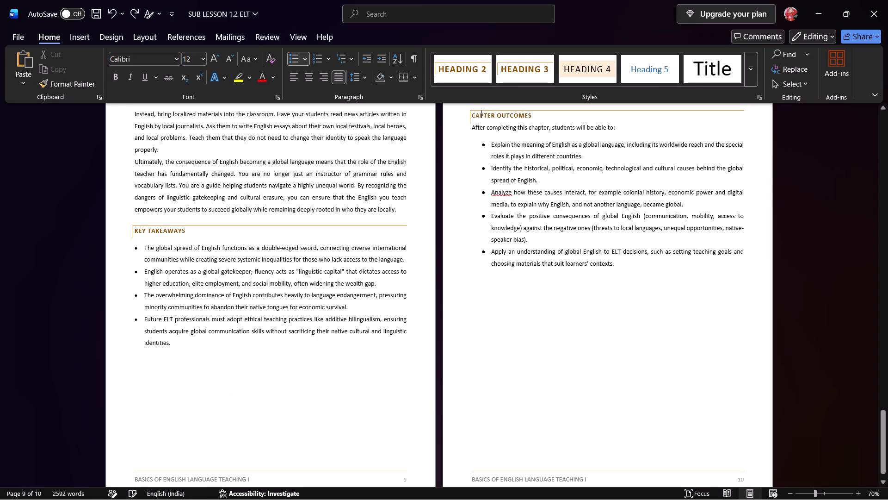
# Delete the introductory line "After completing this chapter, students will be able to:" under the Chapter Outcomes heading.
pyautogui.moveTo(616, 130); pyautogui.dragTo(496, 125)
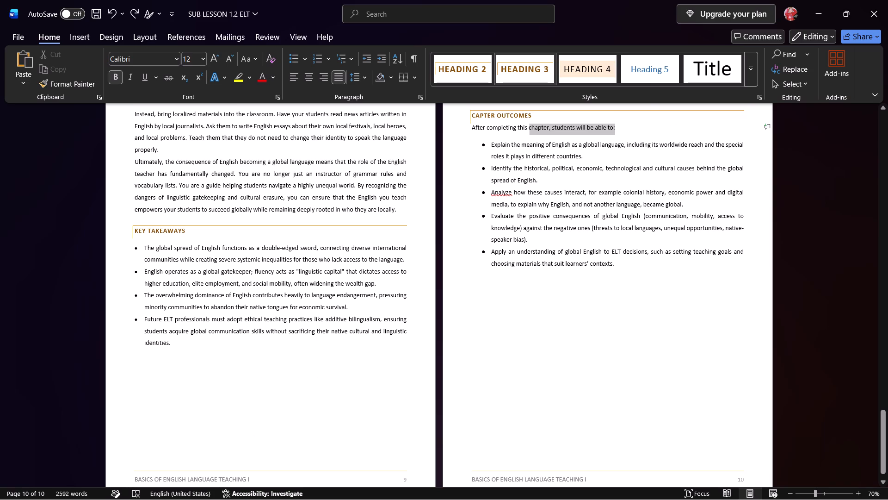
pyautogui.moveTo(496, 125); pyautogui.dragTo(457, 125)
pyautogui.press('Delete')
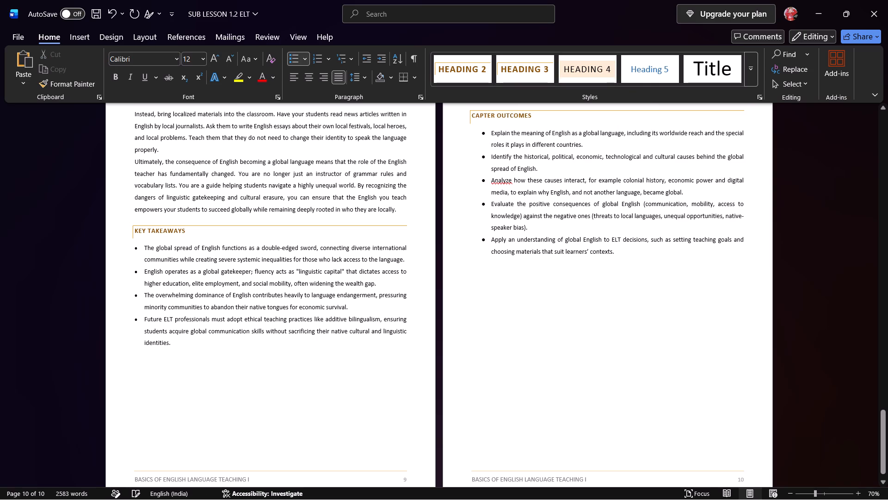
# Reapply round bullets to the Chapter Outcomes items and decrease the list's indent to the page margin.
pyautogui.moveTo(633, 253); pyautogui.dragTo(454, 137)
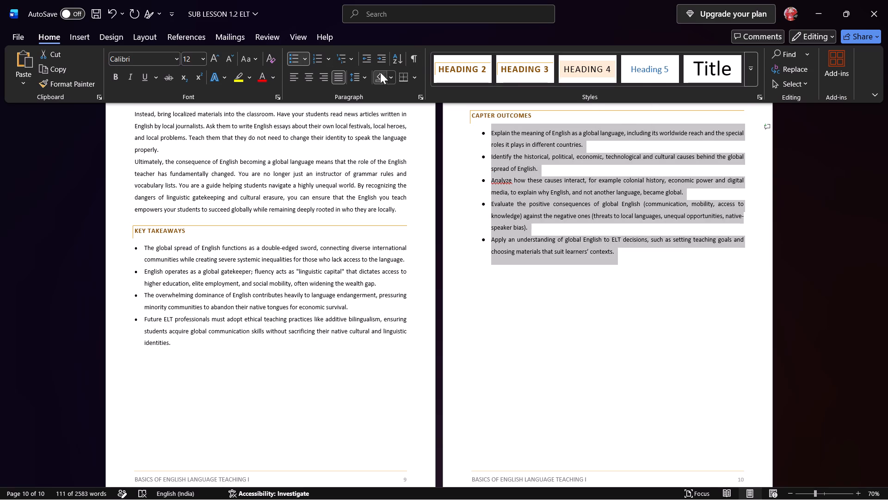
pyautogui.doubleClick(296, 59)
pyautogui.click(296, 59)
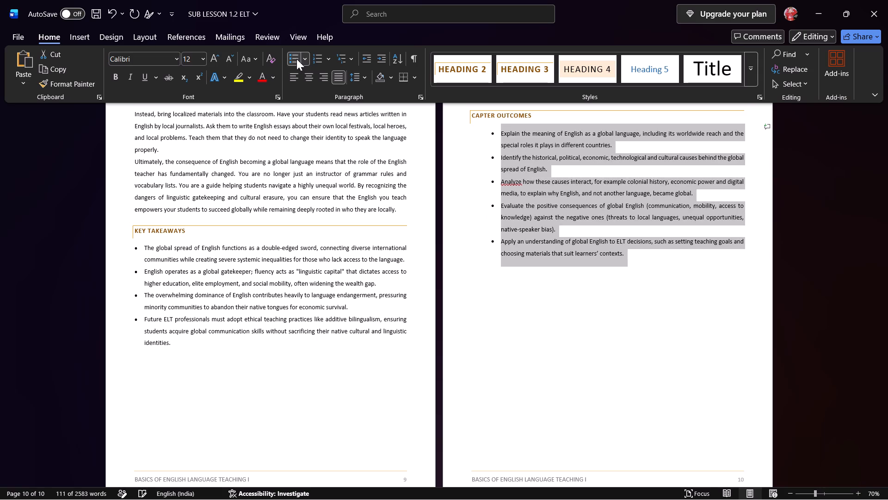
pyautogui.click(296, 59)
pyautogui.click(363, 59)
pyautogui.click(521, 370)
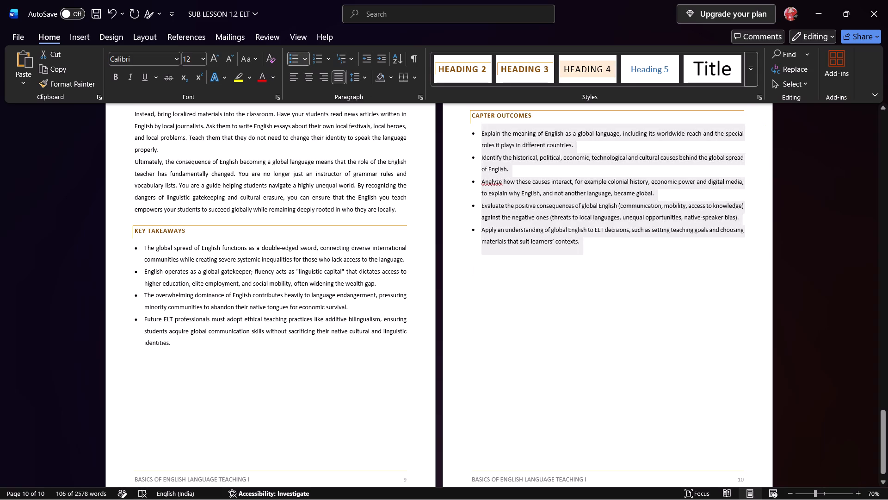
# Review the formatting of the Sub Lesson 1.3 pages from Chapter Outcomes back to the cover page.
pyautogui.scroll(-5, 521, 370)
pyautogui.scroll(5, 521, 370)
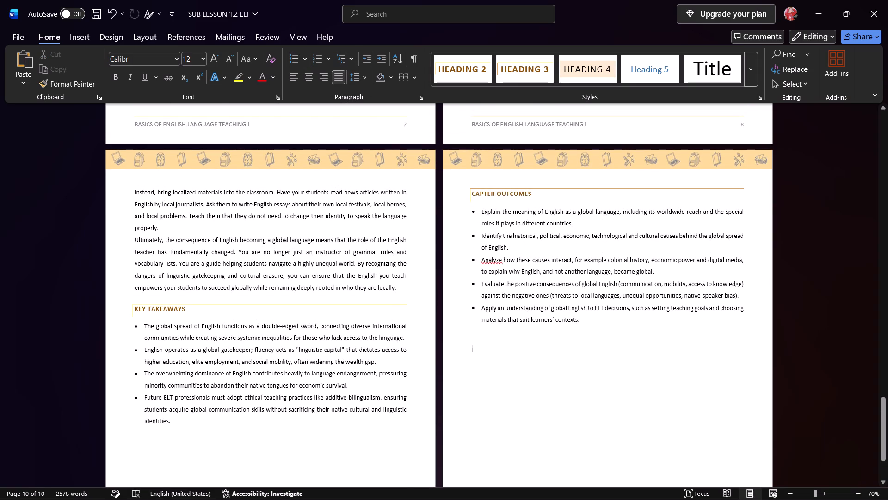
pyautogui.scroll(14, 273, 344)
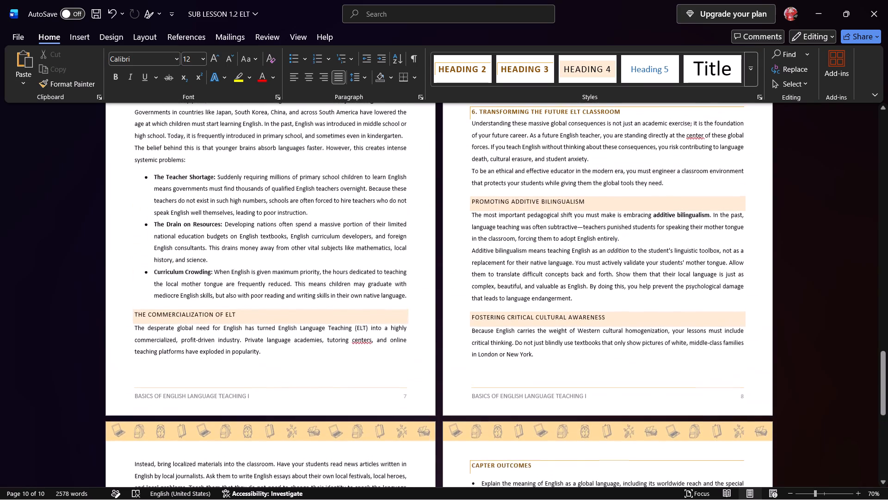
pyautogui.scroll(8, 273, 344)
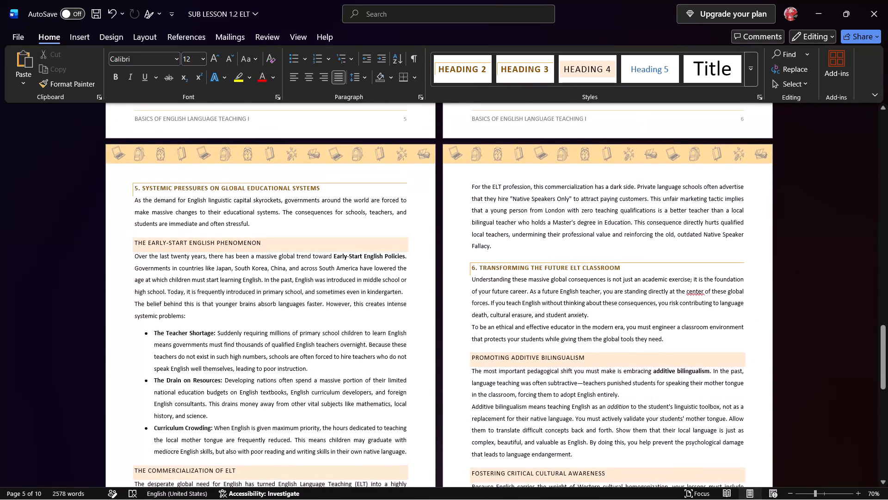
pyautogui.scroll(13, 391, 434)
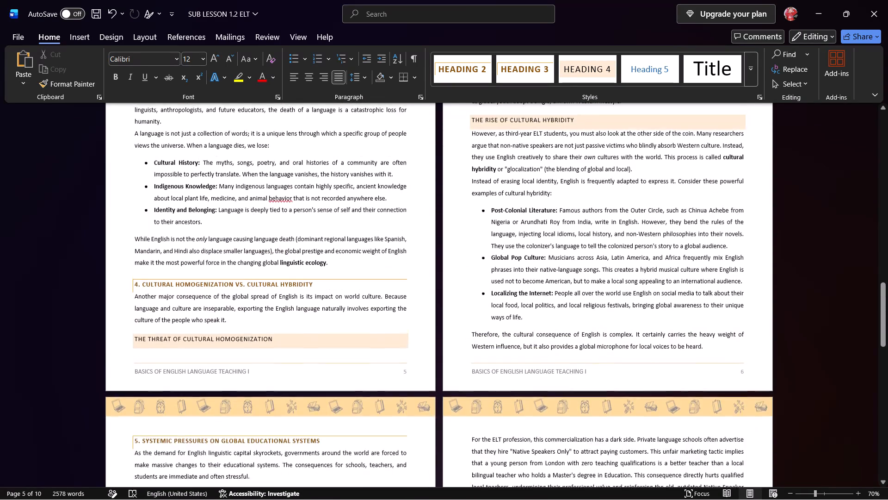
pyautogui.scroll(9, 391, 434)
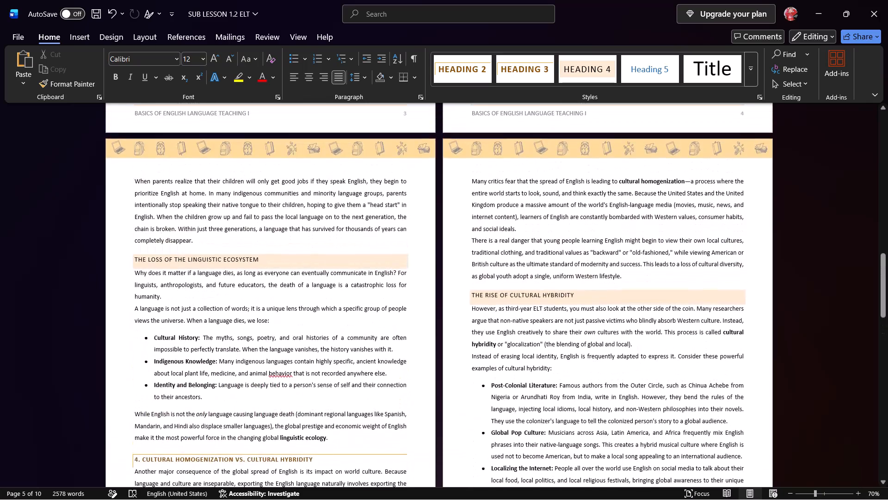
pyautogui.scroll(17, 391, 434)
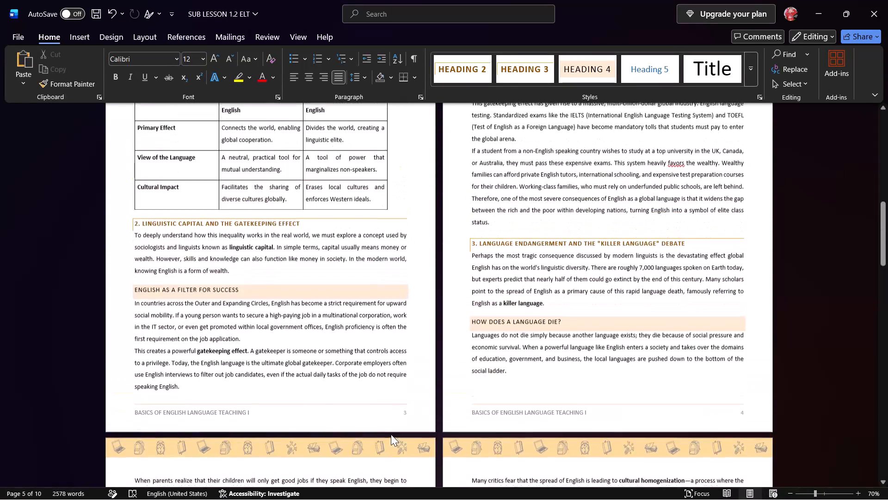
pyautogui.scroll(18, 391, 434)
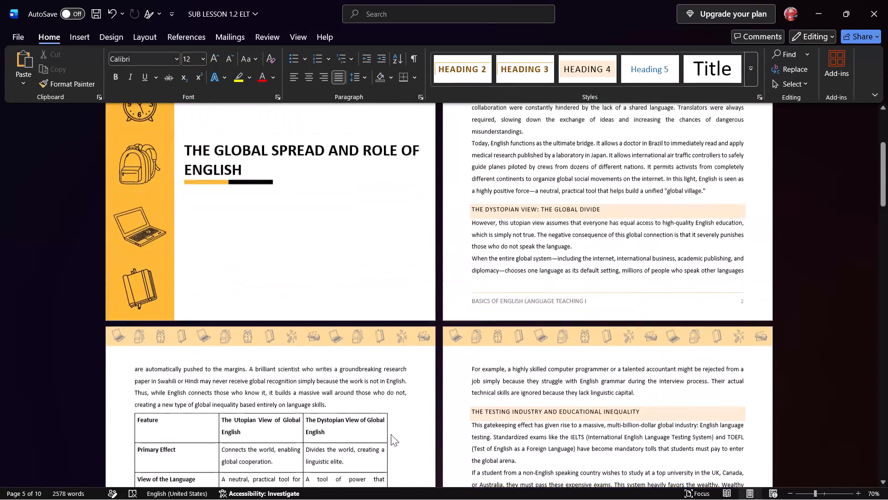
pyautogui.scroll(17, 391, 434)
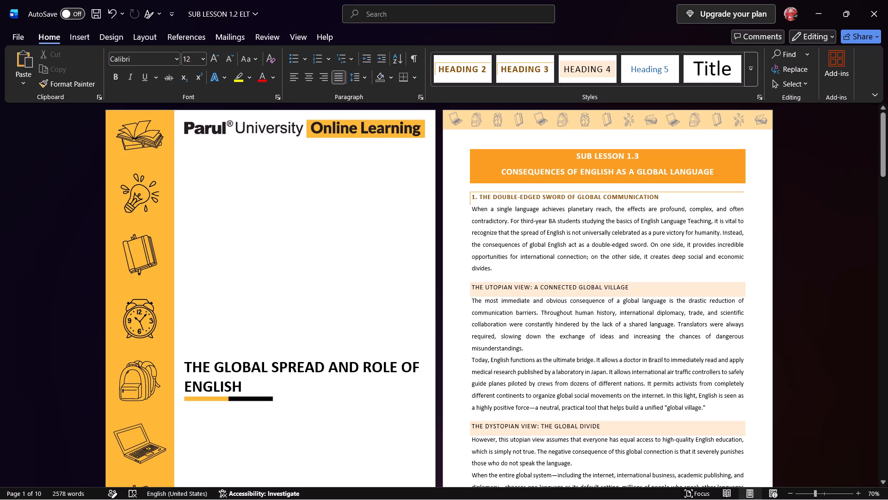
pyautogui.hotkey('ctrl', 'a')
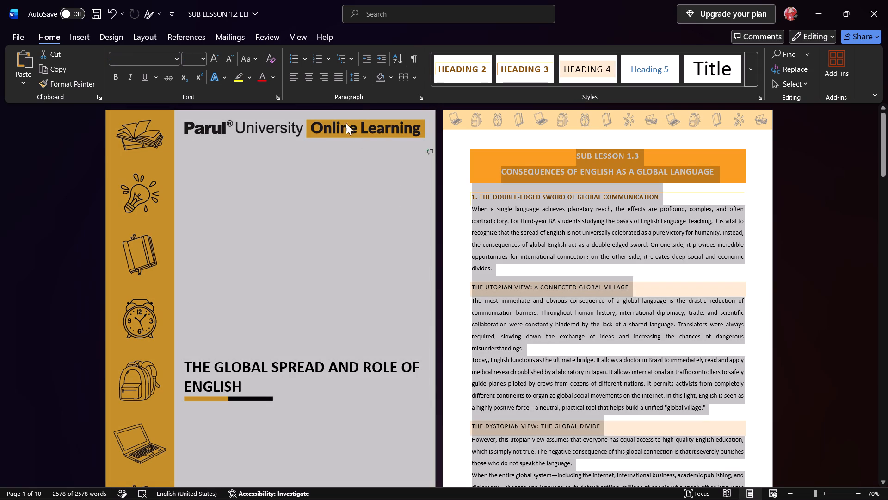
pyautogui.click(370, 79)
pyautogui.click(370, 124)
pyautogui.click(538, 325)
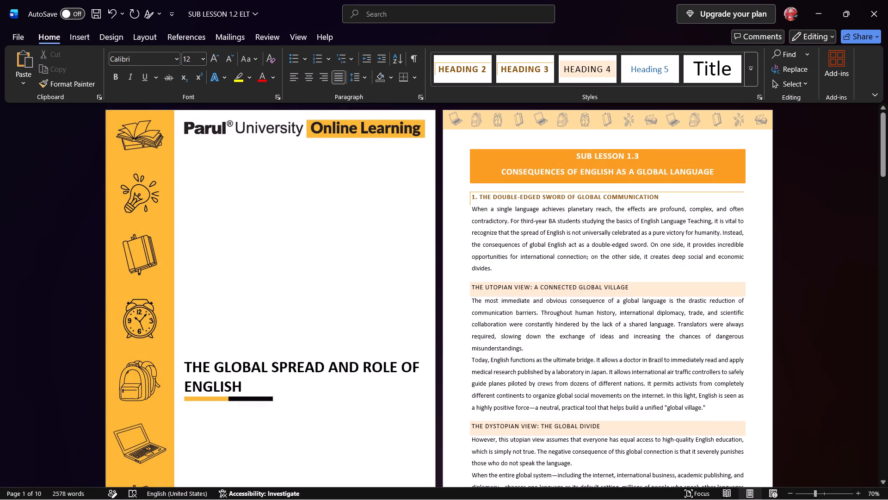
# Remove the numbers 1. and 2. from the Double-Edged Sword and Linguistic Capital section headings.
pyautogui.click(480, 200)
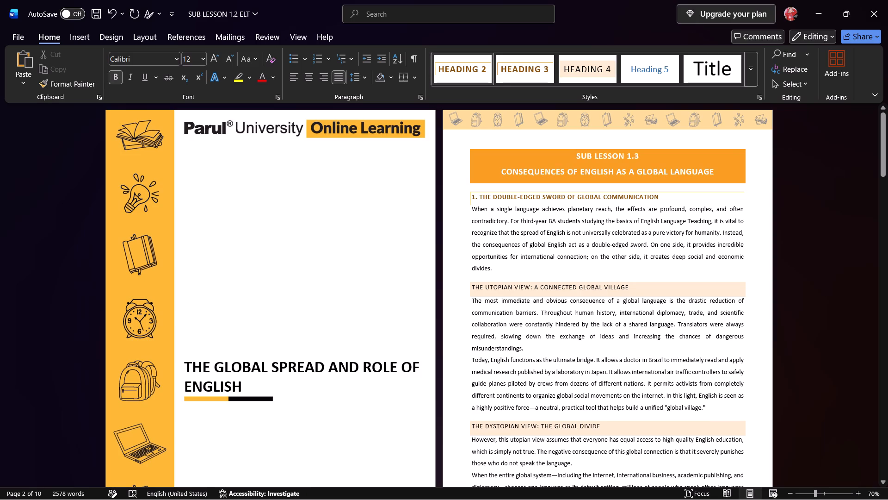
pyautogui.press('BackSpace')
pyautogui.press('BackSpace')
pyautogui.press('BackSpace')
pyautogui.scroll(-3, 534, 277)
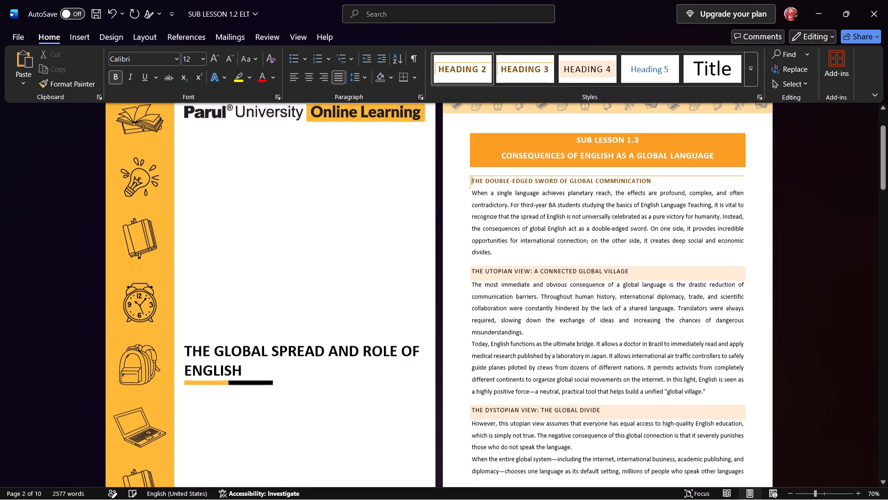
pyautogui.scroll(-14, 534, 277)
pyautogui.scroll(-5, 232, 375)
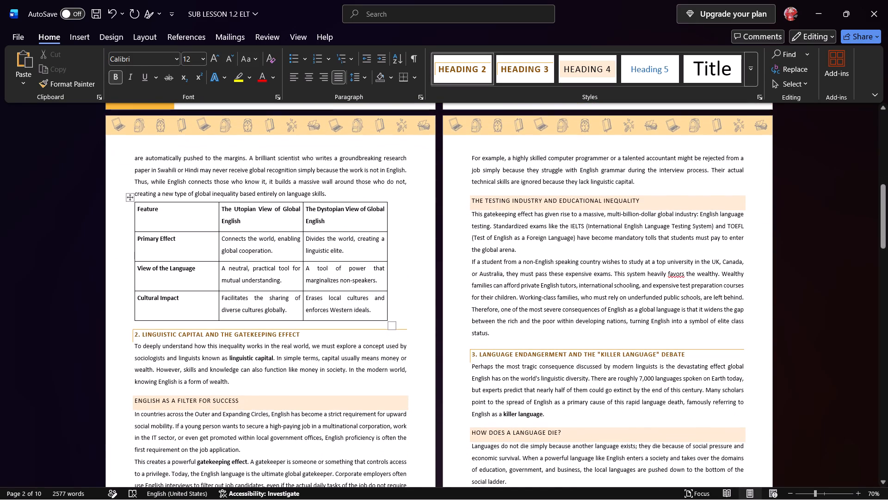
pyautogui.click(142, 335)
pyautogui.press('BackSpace')
pyautogui.press('BackSpace')
pyautogui.press('BackSpace')
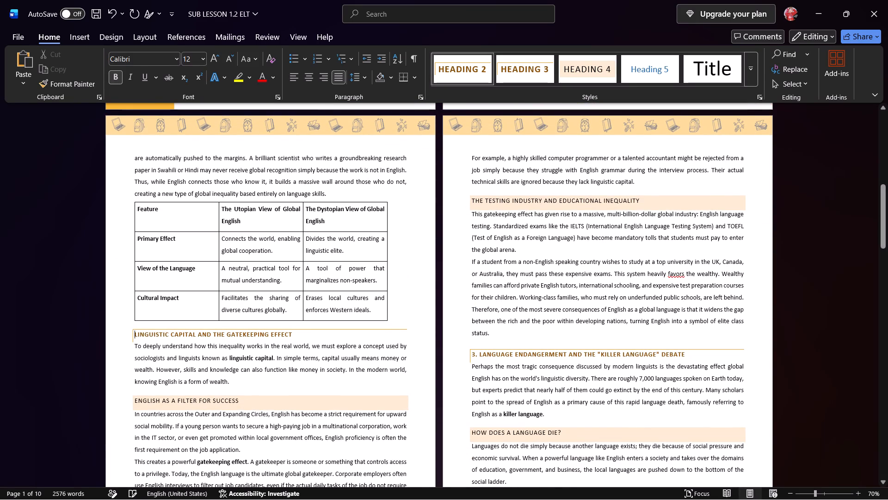
# Remove the numbers 3. and 4. from the Language Endangerment and Cultural Homogenization section headings.
pyautogui.click(478, 359)
pyautogui.press('BackSpace')
pyautogui.press('BackSpace')
pyautogui.press('Delete')
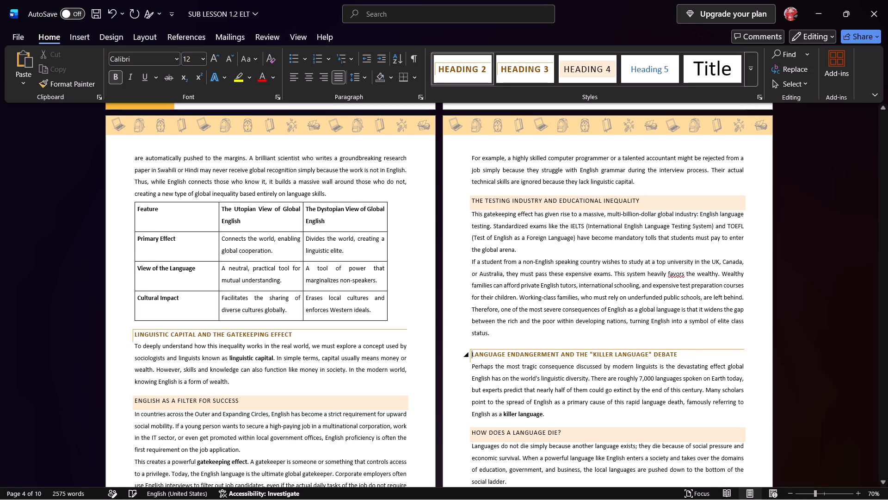
pyautogui.scroll(-19, 485, 390)
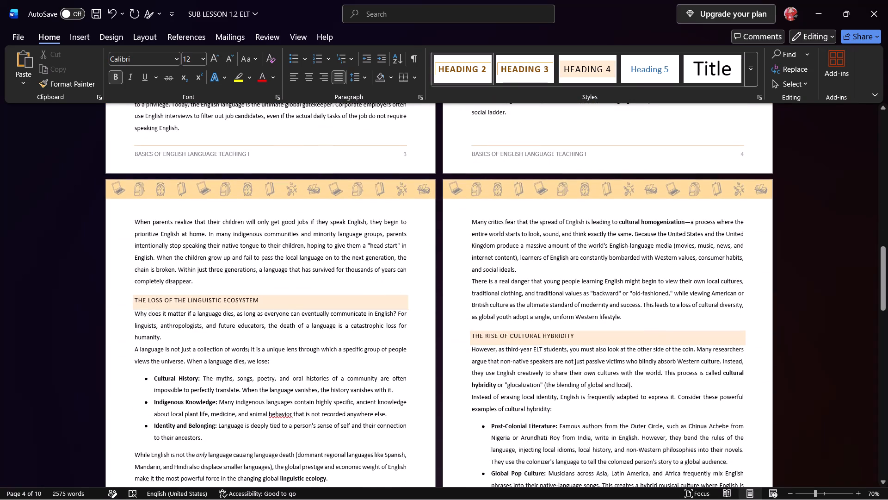
pyautogui.scroll(-7, 151, 392)
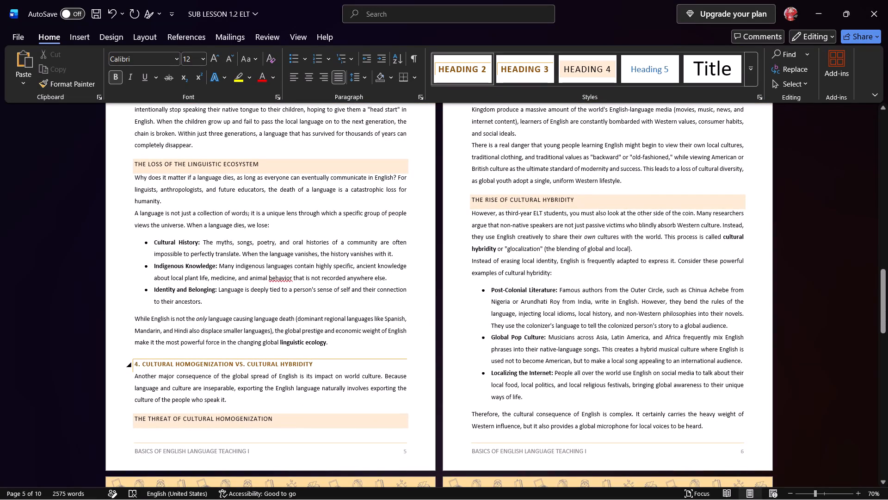
pyautogui.click(143, 364)
pyautogui.press('BackSpace')
pyautogui.press('BackSpace')
pyautogui.press('BackSpace')
# Remove the numbers 6. and 5. from the Transforming the Future ELT Classroom and Systemic Pressures section headings.
pyautogui.scroll(-6, 485, 390)
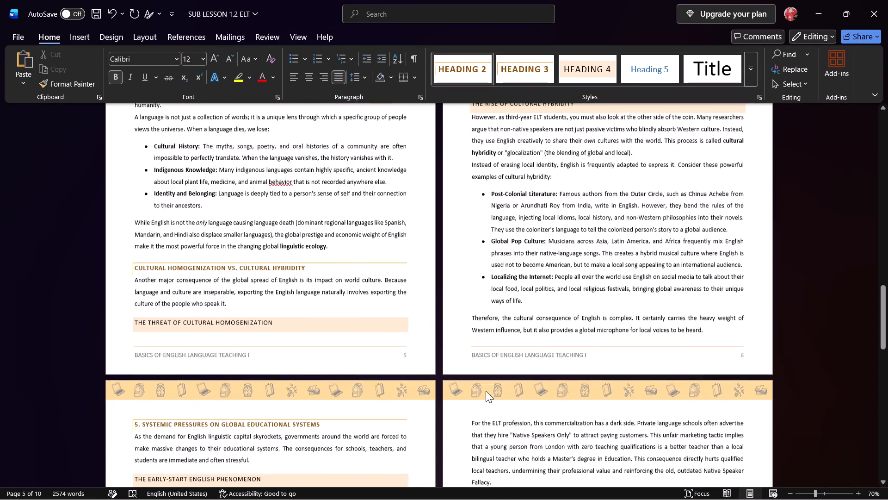
pyautogui.scroll(-5, 486, 391)
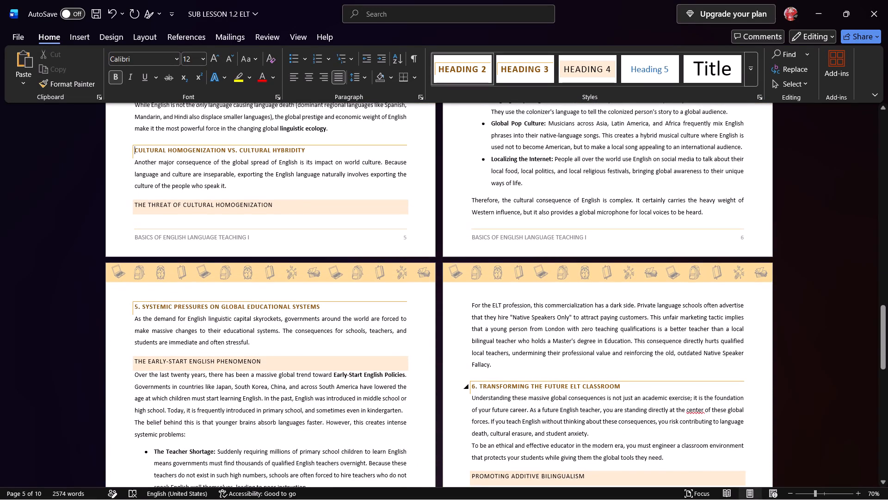
pyautogui.click(480, 387)
pyautogui.press('BackSpace')
pyautogui.press('BackSpace')
pyautogui.press('BackSpace')
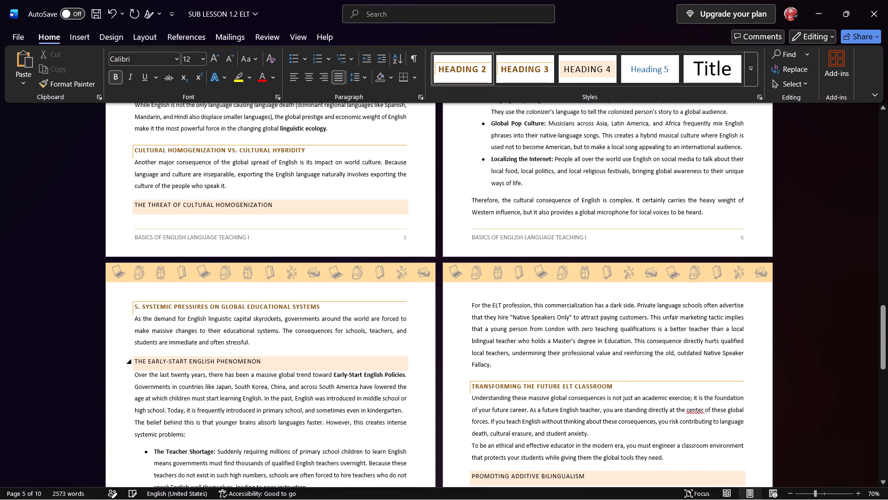
pyautogui.click(142, 305)
pyautogui.press('BackSpace')
pyautogui.press('BackSpace')
pyautogui.press('BackSpace')
# Check the remaining headings through to the Key Takeaways and Chapter Outcomes pages.
pyautogui.scroll(-10, 351, 401)
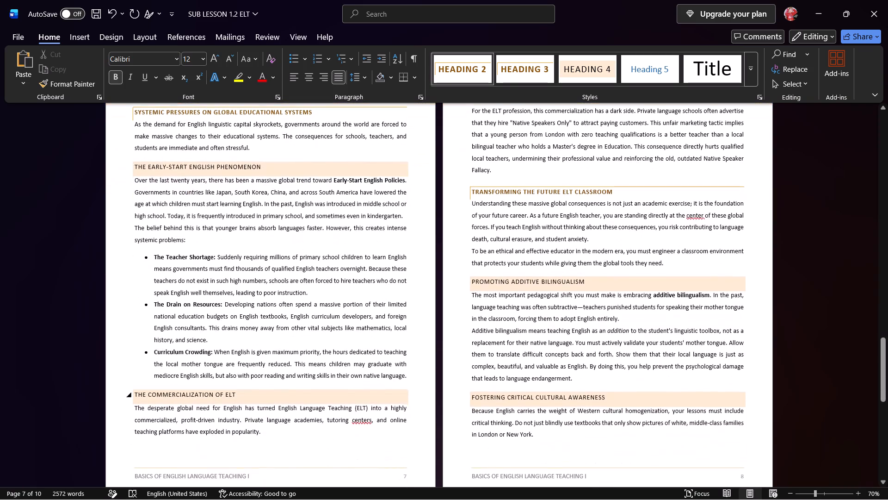
pyautogui.scroll(-14, 348, 404)
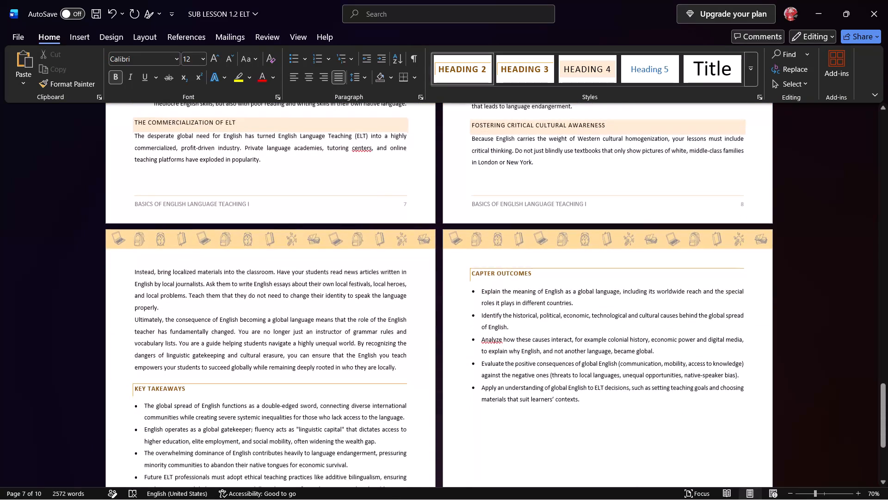
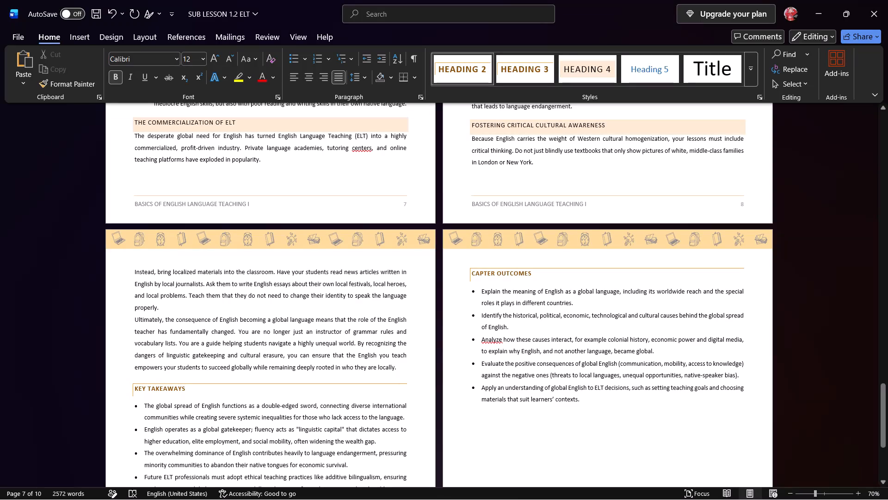
# Left-align all the text in the table comparing the Utopian and Dystopian views of global English.
pyautogui.scroll(5, 500, 429)
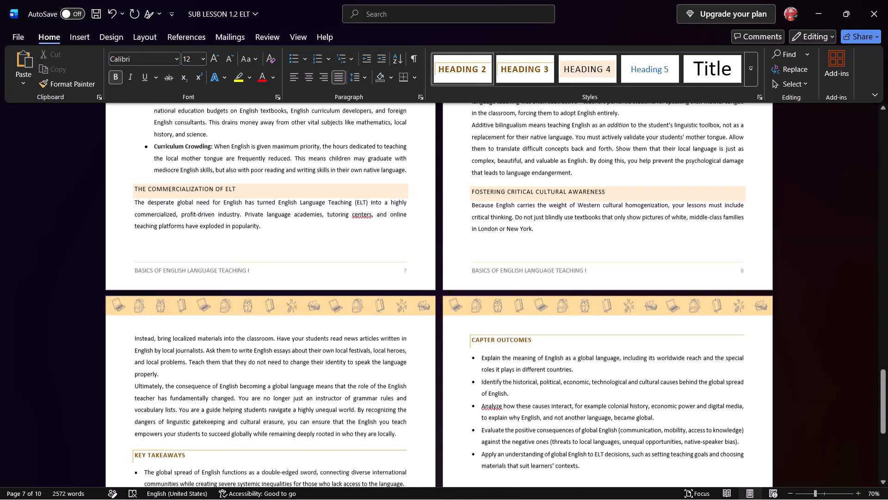
pyautogui.scroll(18, 500, 429)
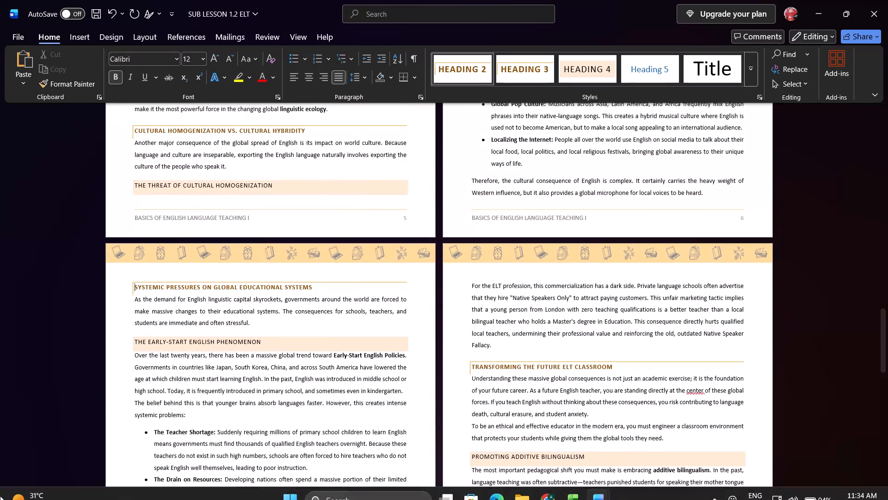
pyautogui.scroll(4, 437, 309)
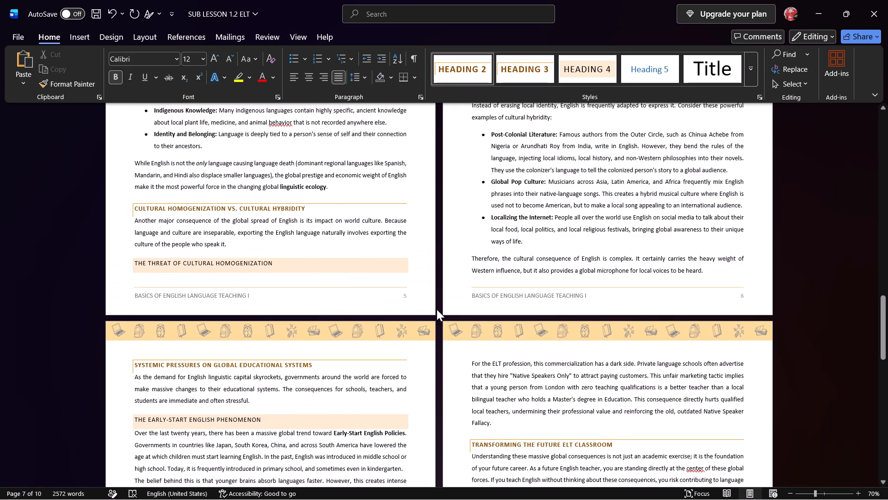
pyautogui.scroll(4, 437, 309)
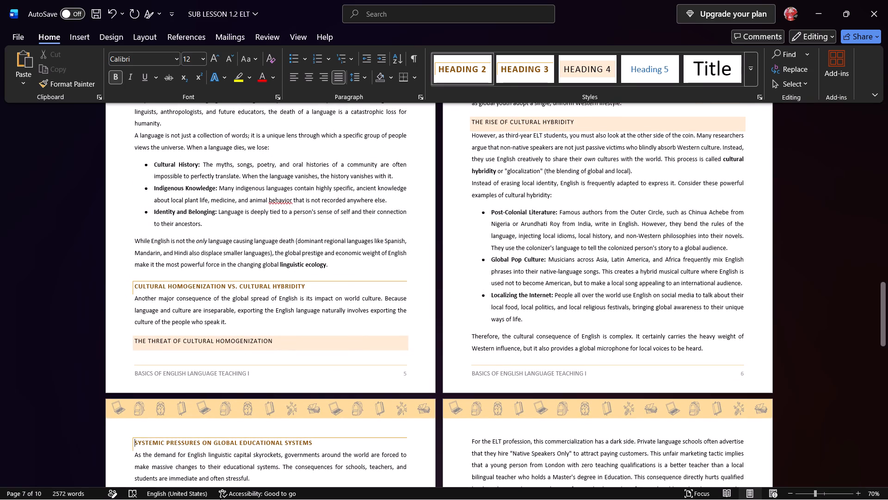
pyautogui.scroll(15, 277, 316)
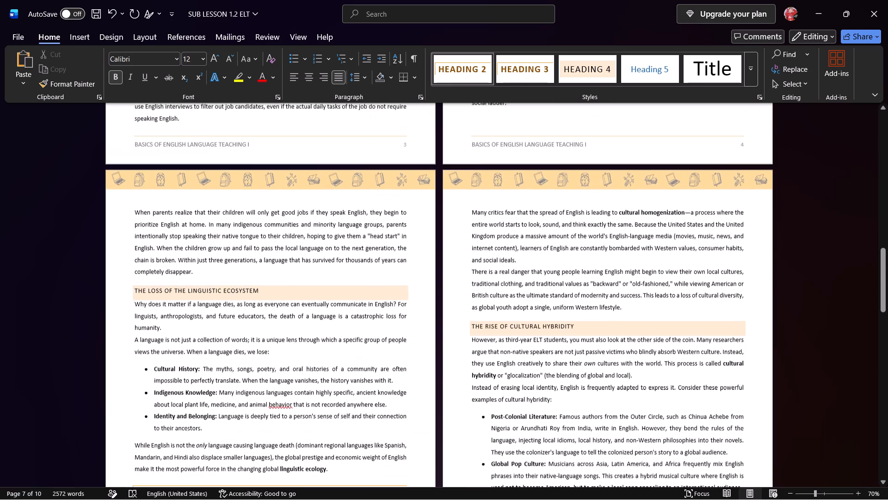
pyautogui.scroll(19, 275, 317)
pyautogui.scroll(9, 272, 318)
pyautogui.scroll(-5, 271, 318)
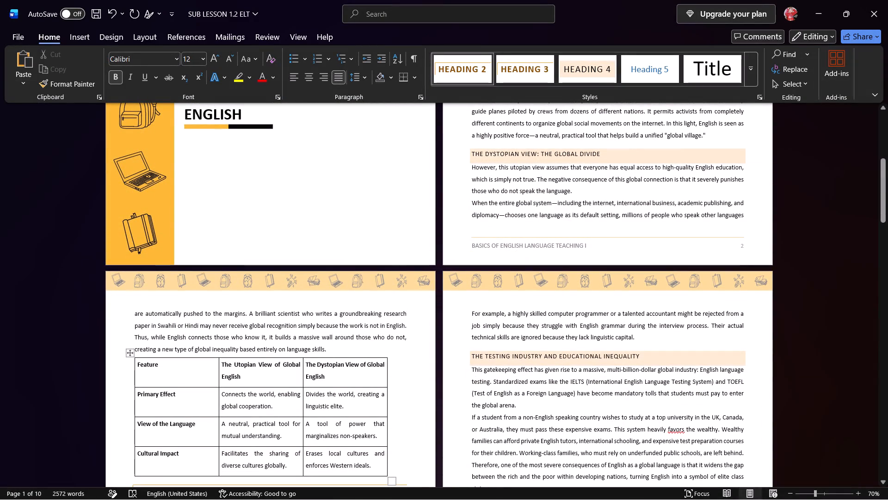
pyautogui.moveTo(375, 466); pyautogui.dragTo(136, 371)
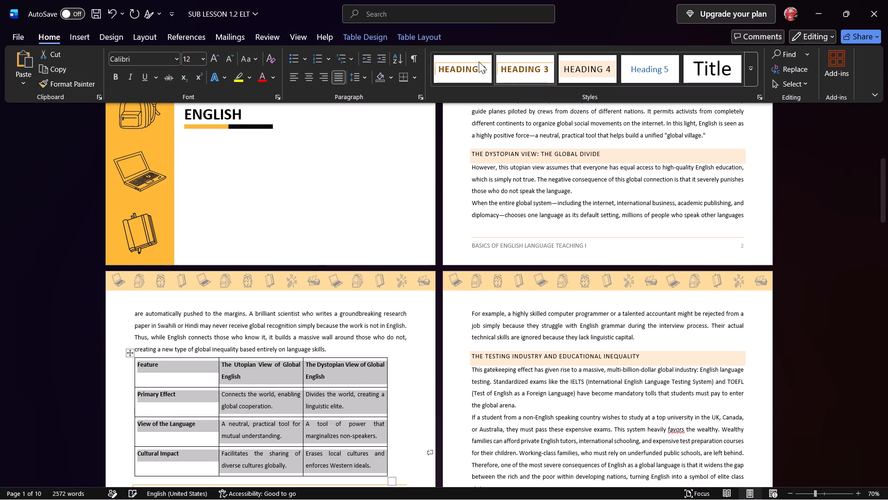
pyautogui.click(290, 74)
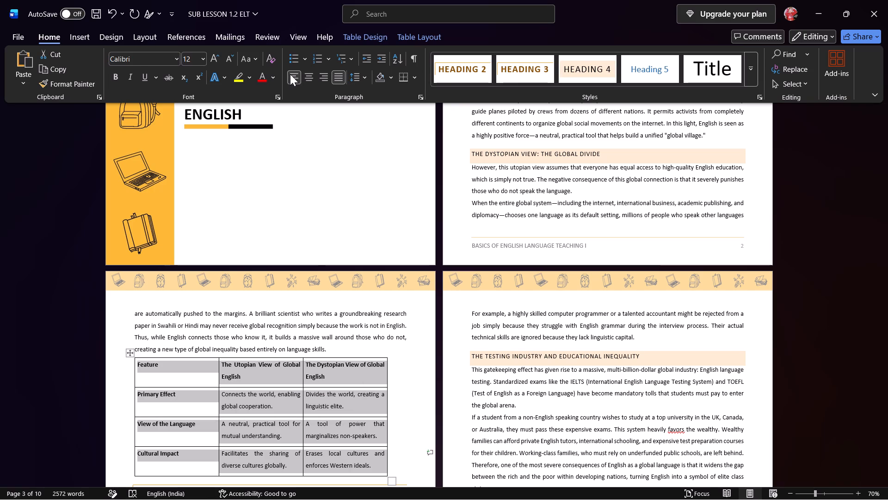
pyautogui.click(604, 403)
# Inspect the cover title, the page header banner and the first content page of Sub Lesson 1.3.
pyautogui.scroll(3, 602, 403)
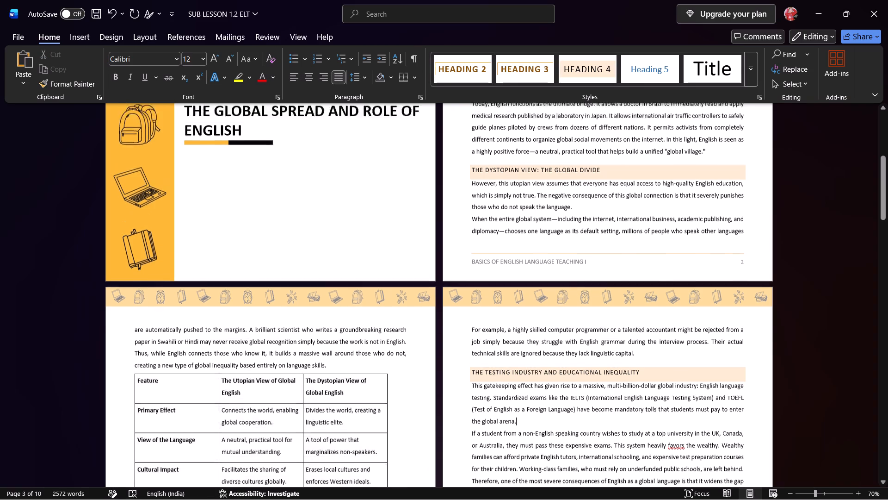
pyautogui.scroll(8, 601, 403)
pyautogui.click(202, 312)
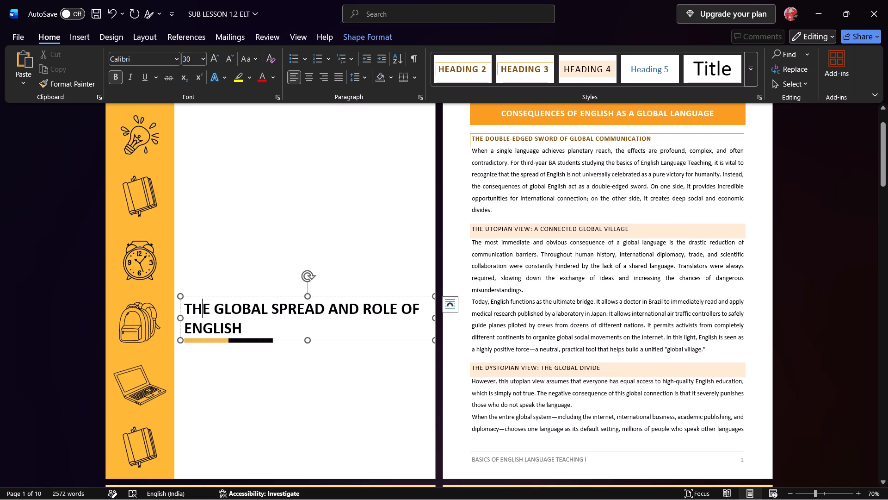
pyautogui.scroll(12, 568, 347)
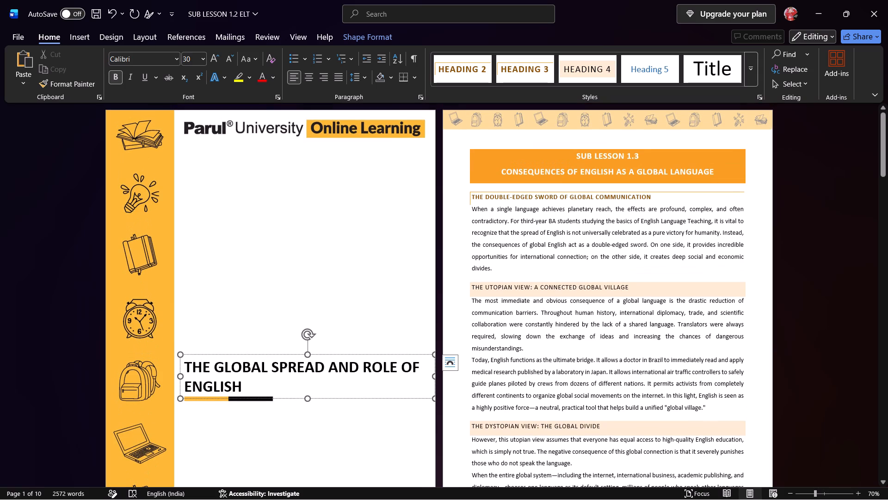
pyautogui.tripleClick(546, 121)
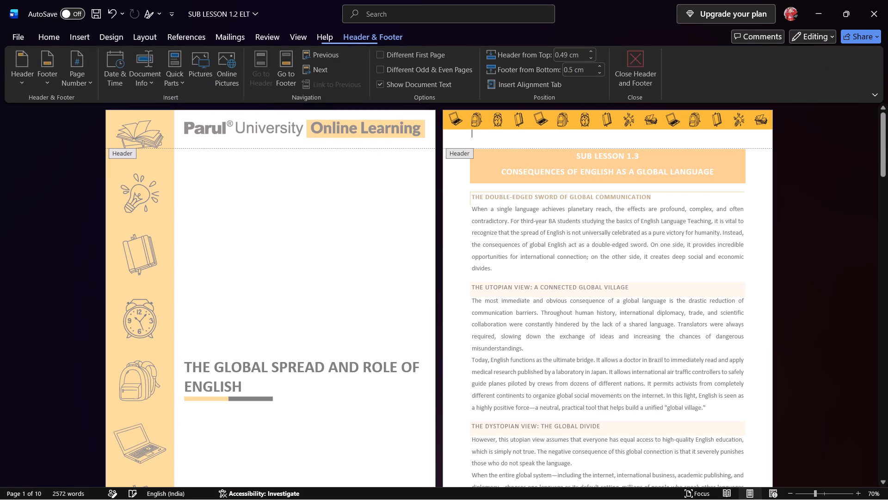
pyautogui.click(575, 120)
pyautogui.click(488, 123)
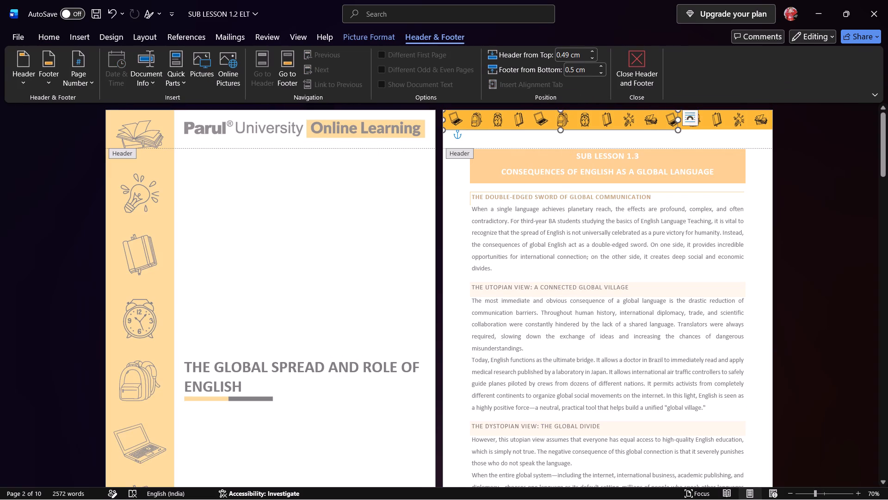
pyautogui.click(530, 225)
pyautogui.scroll(-6, 530, 225)
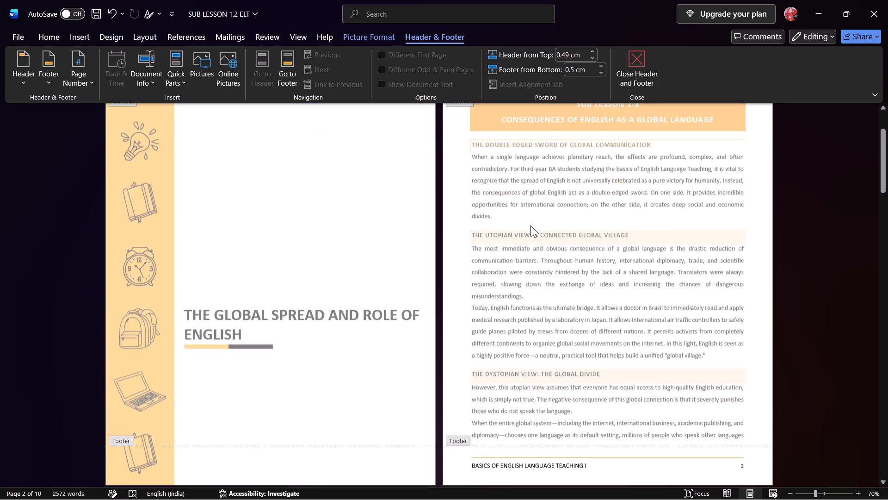
pyautogui.scroll(-5, 530, 225)
pyautogui.doubleClick(530, 225)
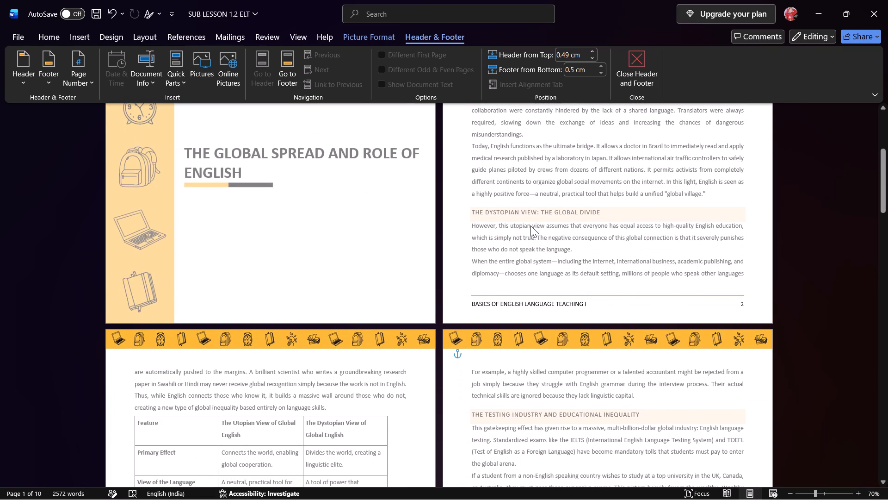
pyautogui.scroll(16, 401, 217)
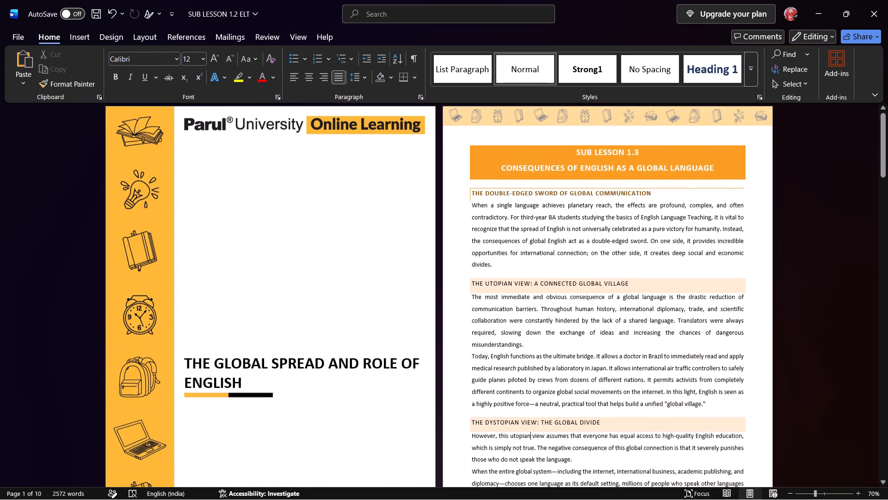
# Save the document as a new copy named SUB LESSON 1.3 ELT in the Downloads folder.
pyautogui.click(13, 34)
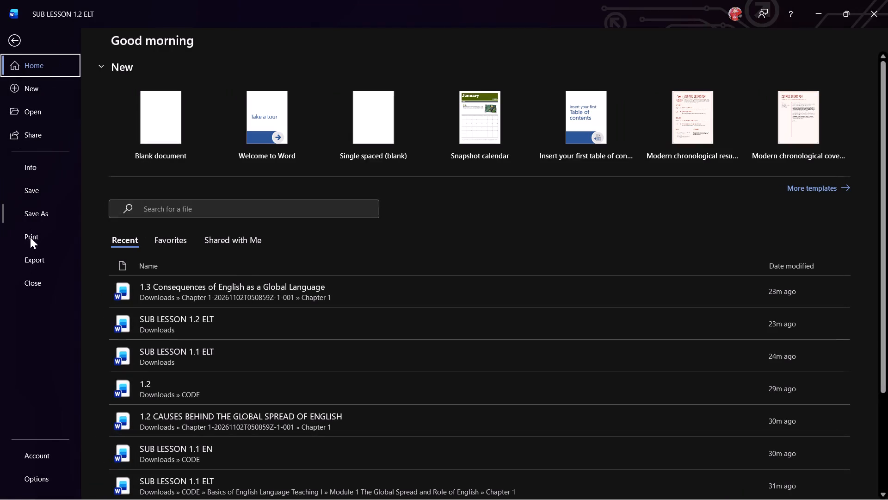
pyautogui.click(56, 212)
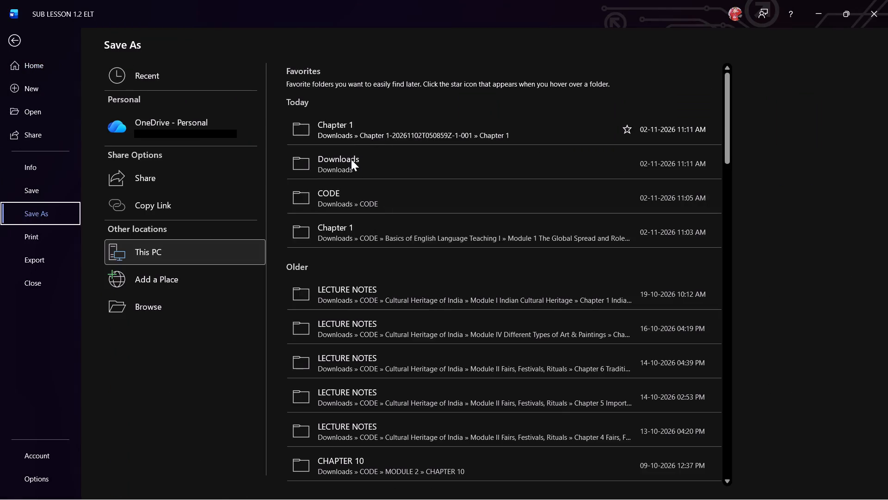
pyautogui.click(351, 159)
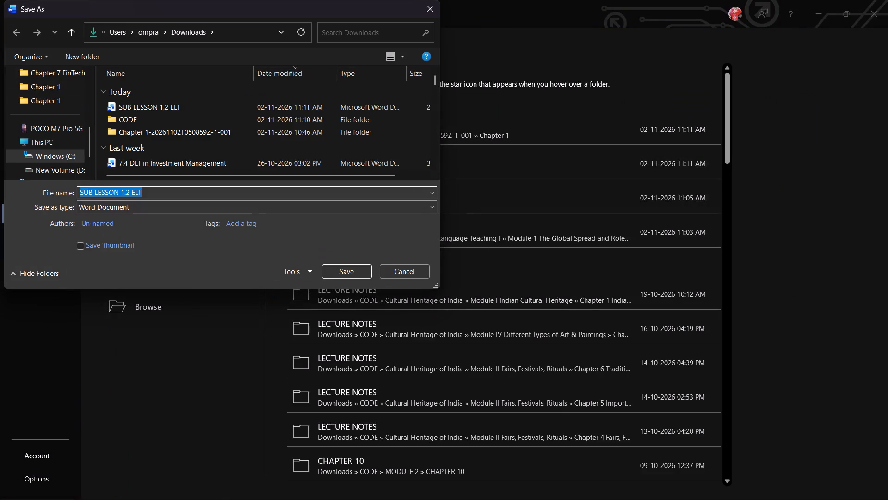
pyautogui.click(129, 193)
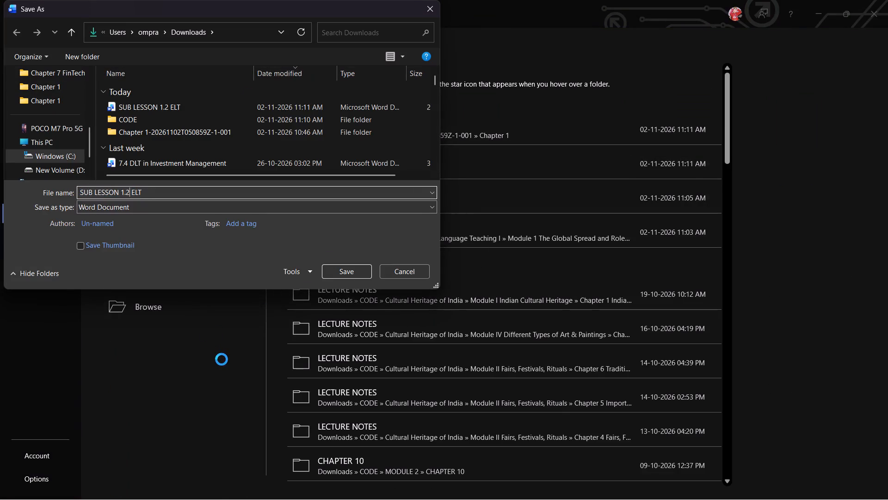
pyautogui.press('BackSpace')
pyautogui.press('3')
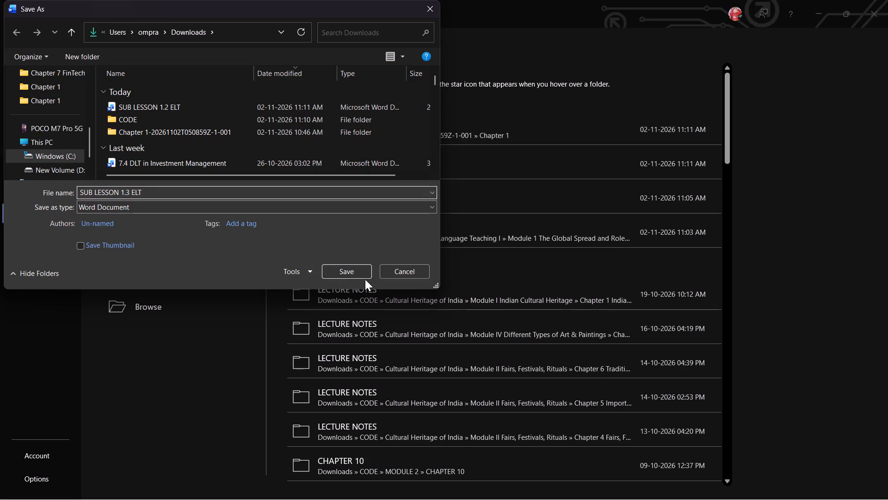
pyautogui.click(352, 272)
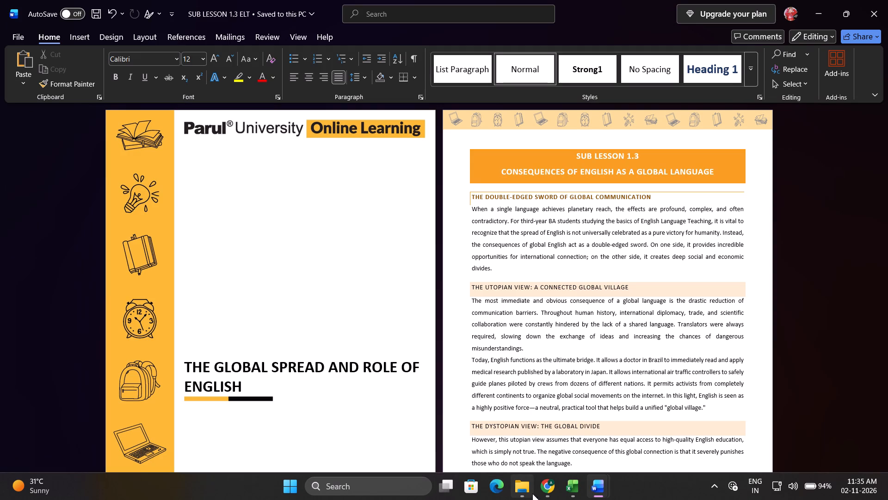
# In File Explorer, copy SUB LESSON 1.3 ELT from Downloads into the Chapter 1 folder of Module 1 The Global Spread and Role of English.
pyautogui.click(524, 490)
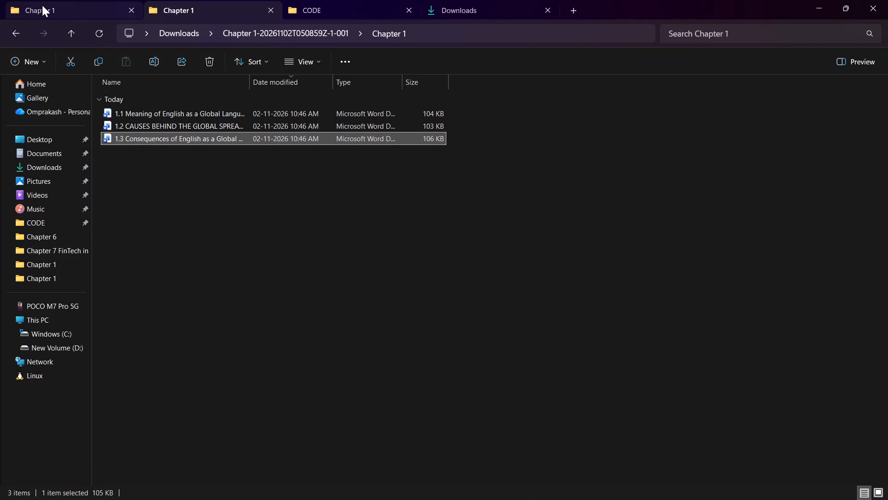
pyautogui.click(472, 11)
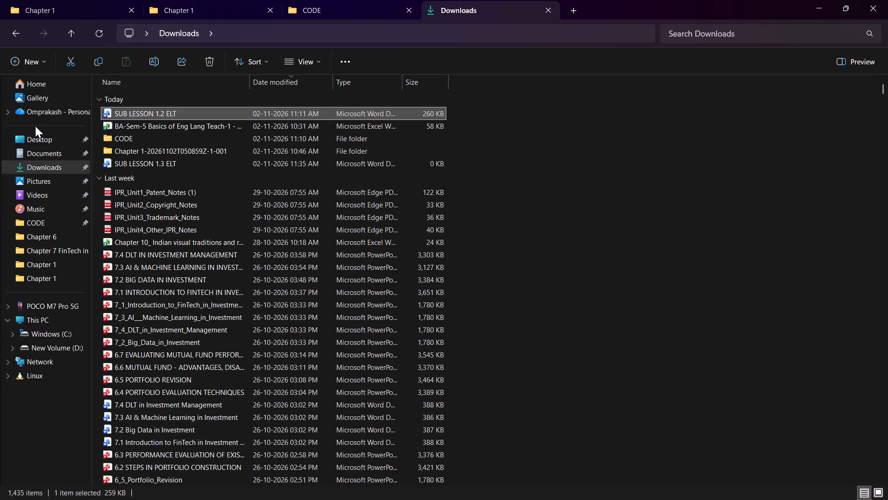
pyautogui.click(101, 30)
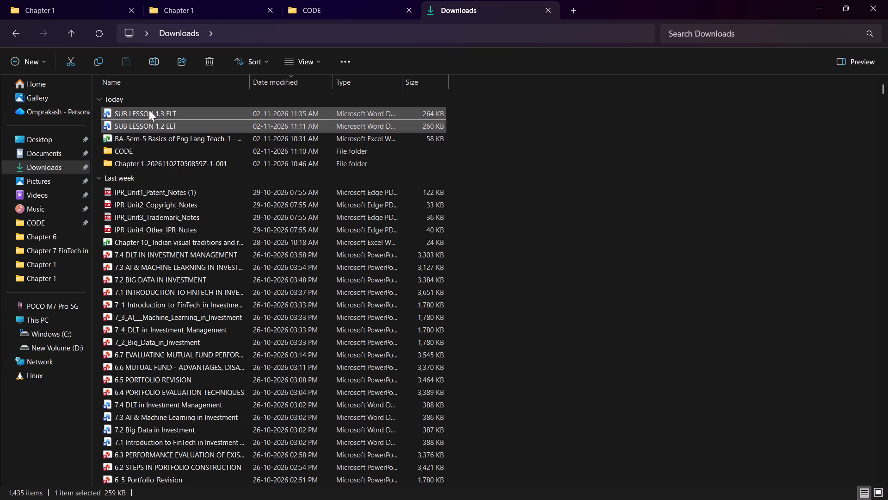
pyautogui.click(149, 110)
pyautogui.click(99, 65)
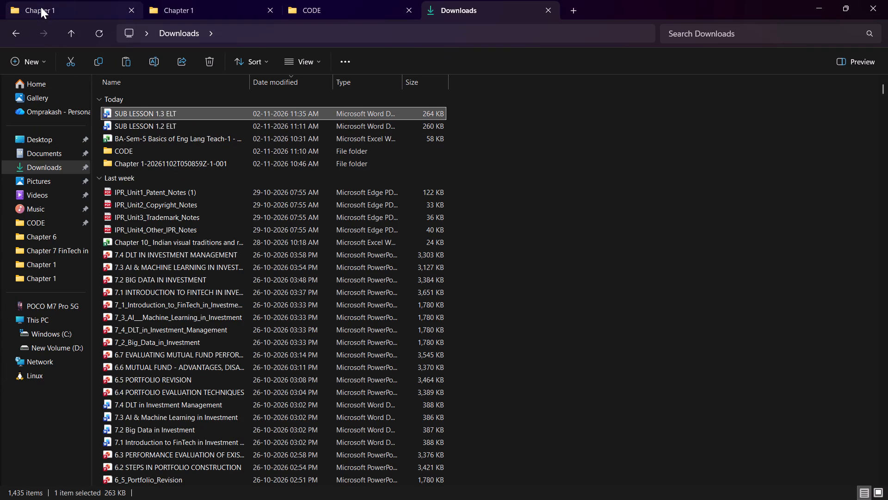
pyautogui.click(41, 6)
pyautogui.click(125, 58)
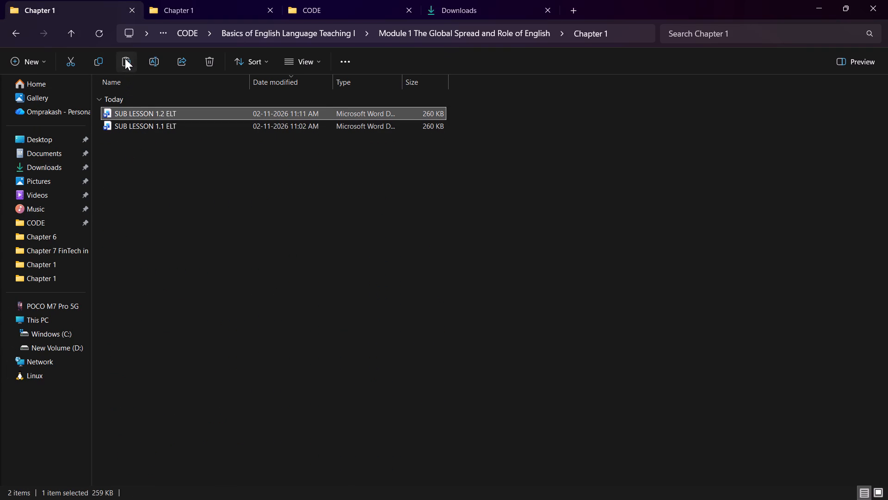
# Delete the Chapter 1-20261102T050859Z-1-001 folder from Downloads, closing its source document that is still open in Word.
pyautogui.click(197, 3)
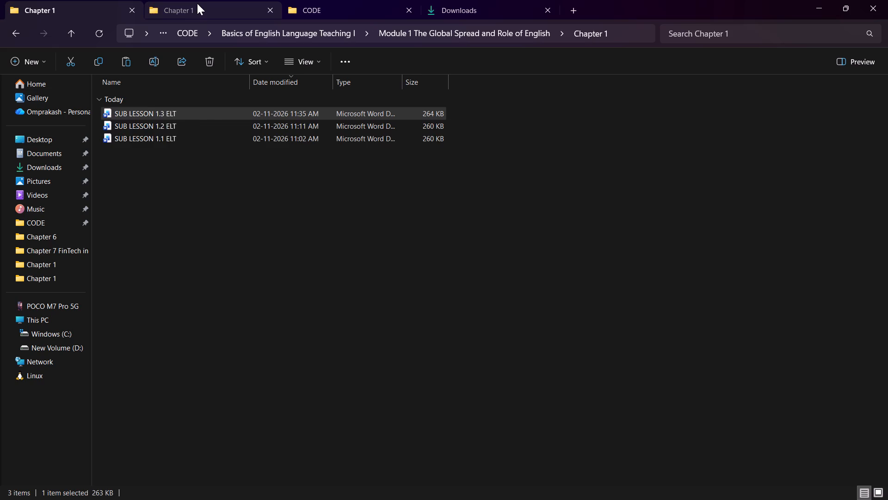
pyautogui.click(9, 36)
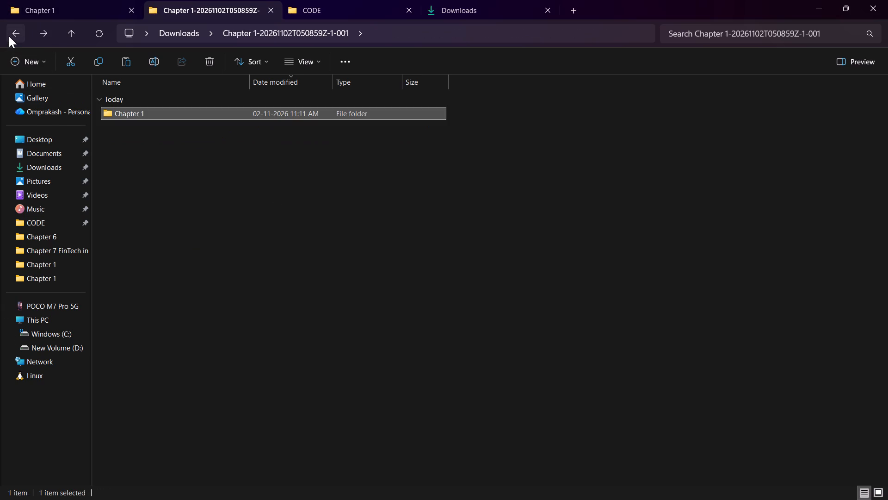
pyautogui.click(13, 32)
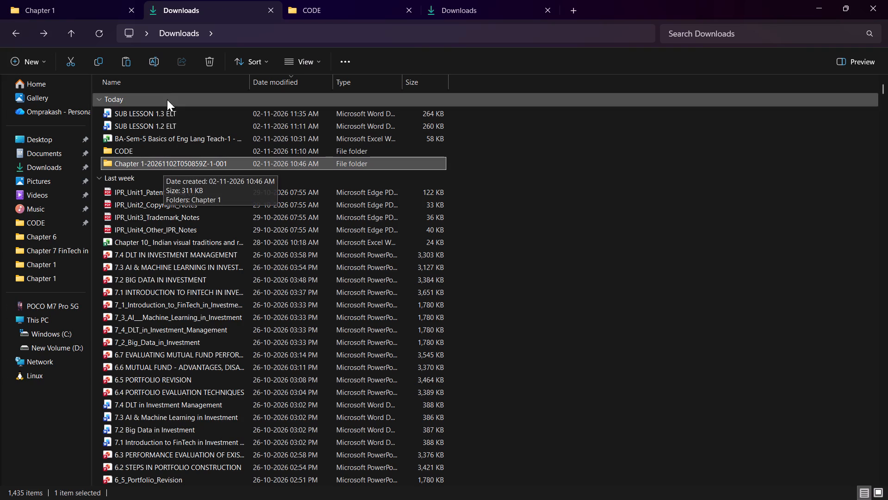
pyautogui.click(211, 61)
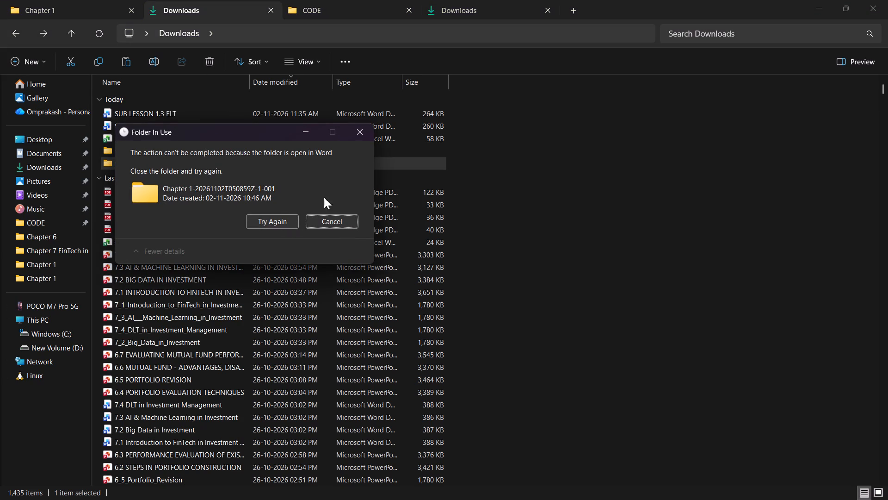
pyautogui.click(361, 133)
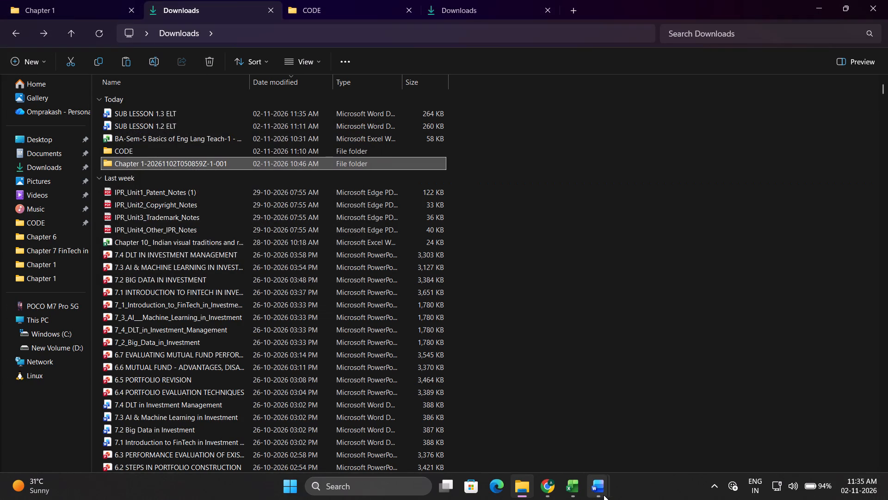
pyautogui.click(773, 385)
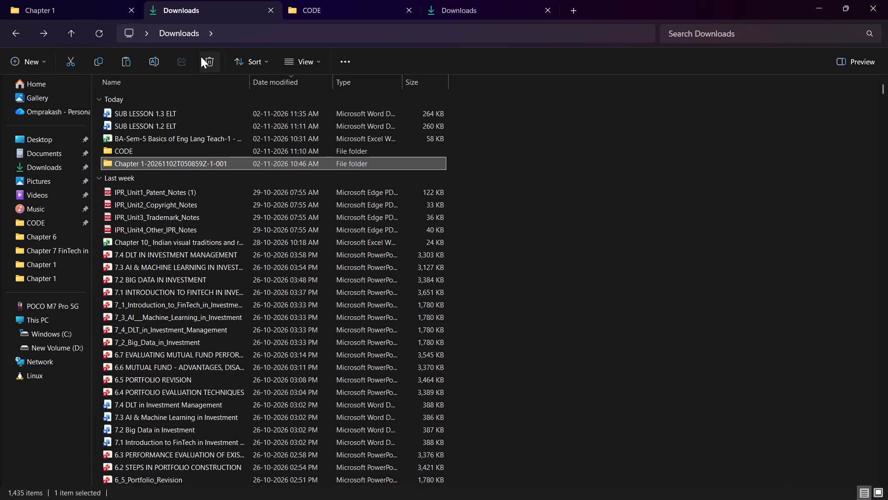
pyautogui.click(201, 56)
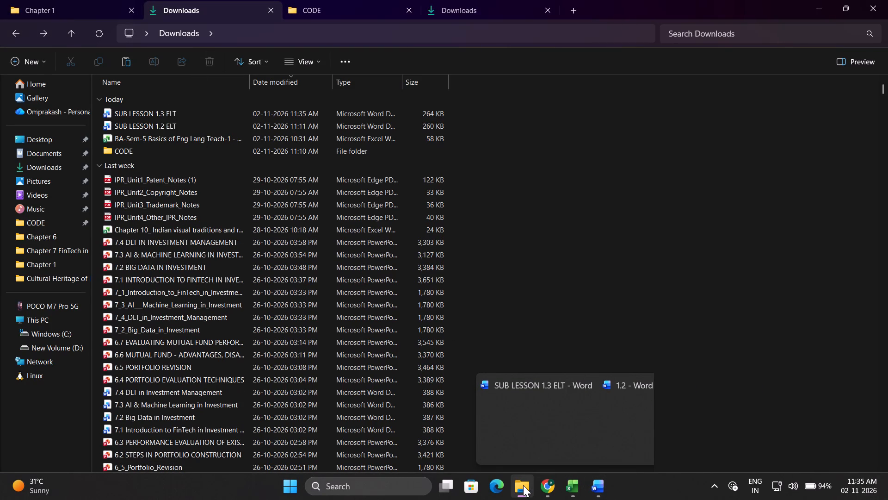
# Switch to Google Drive in Chrome and download the Module 1 folder from Lecture Notes.
pyautogui.click(543, 486)
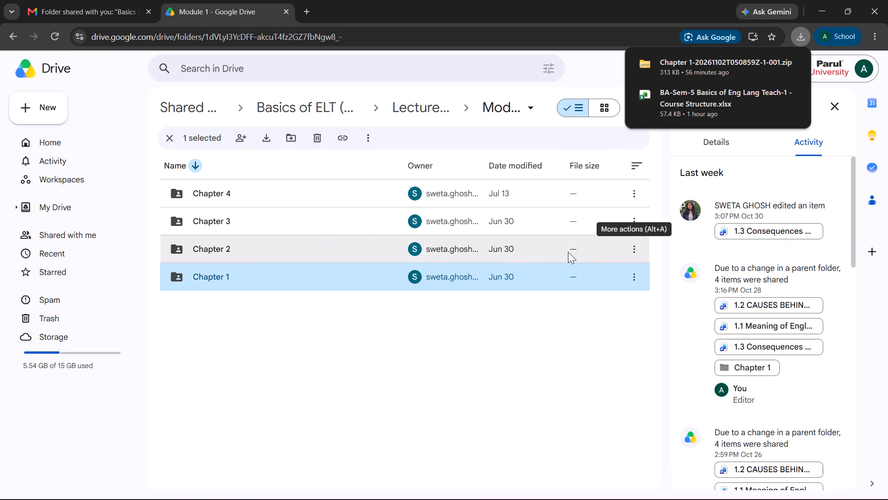
pyautogui.click(15, 36)
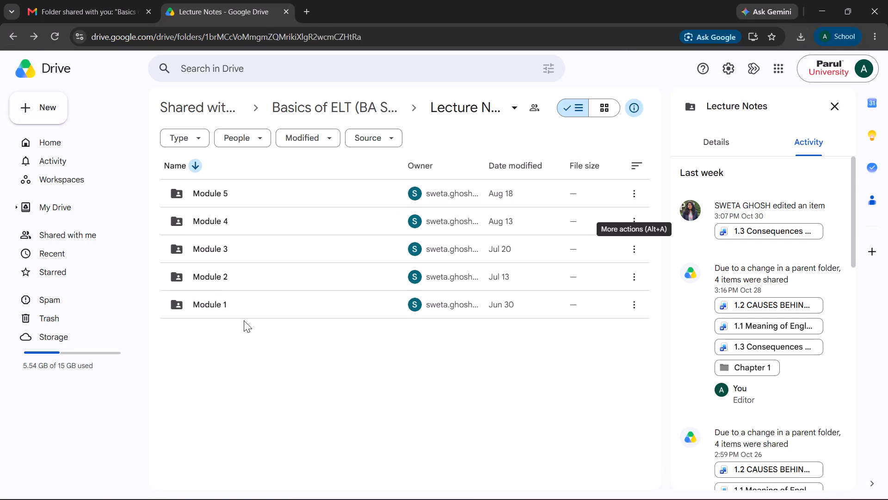
pyautogui.click(635, 305)
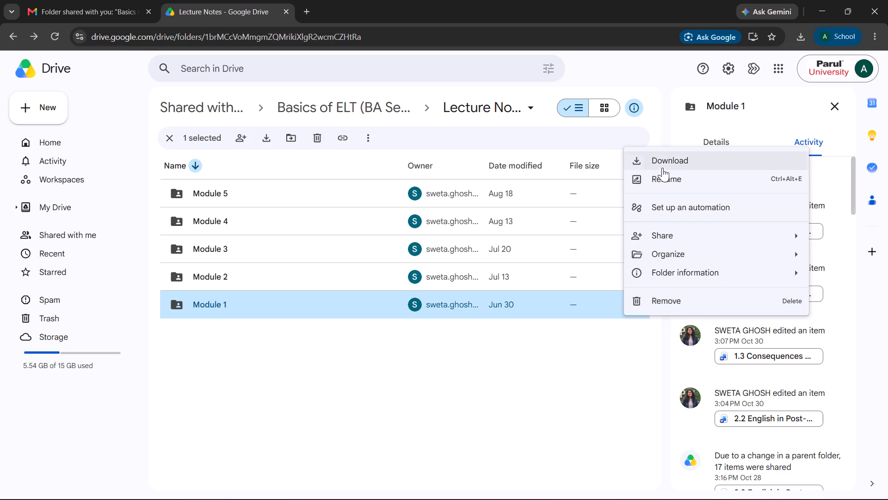
pyautogui.click(663, 161)
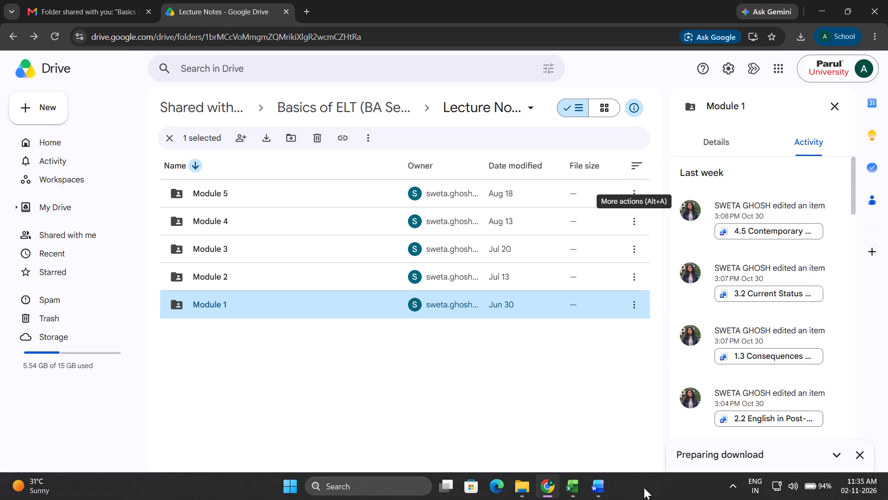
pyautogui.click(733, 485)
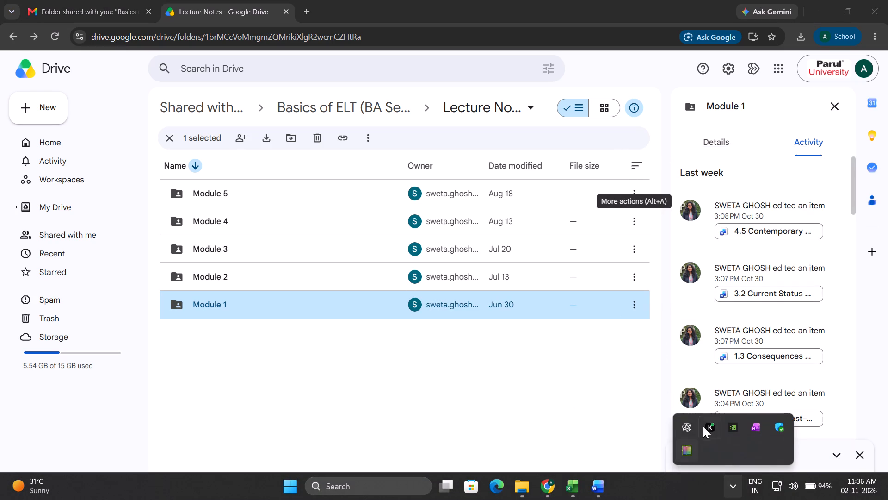
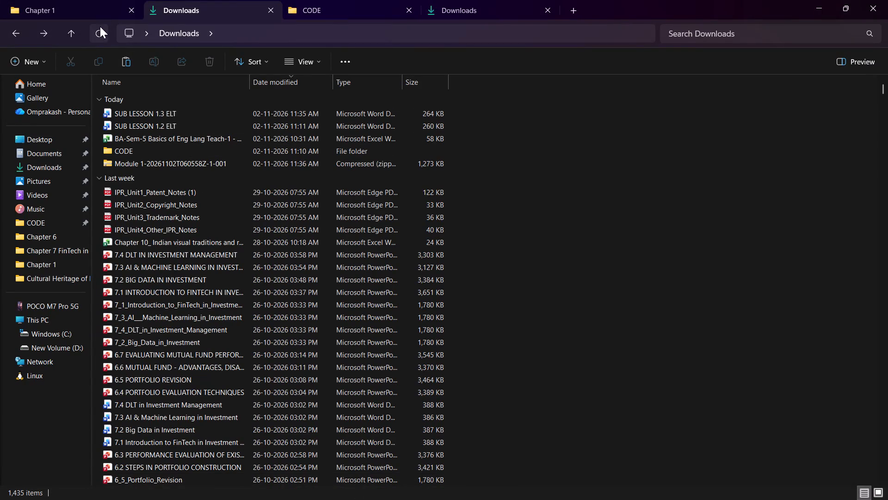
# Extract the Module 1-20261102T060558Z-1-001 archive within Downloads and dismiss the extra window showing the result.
pyautogui.rightClick(151, 164)
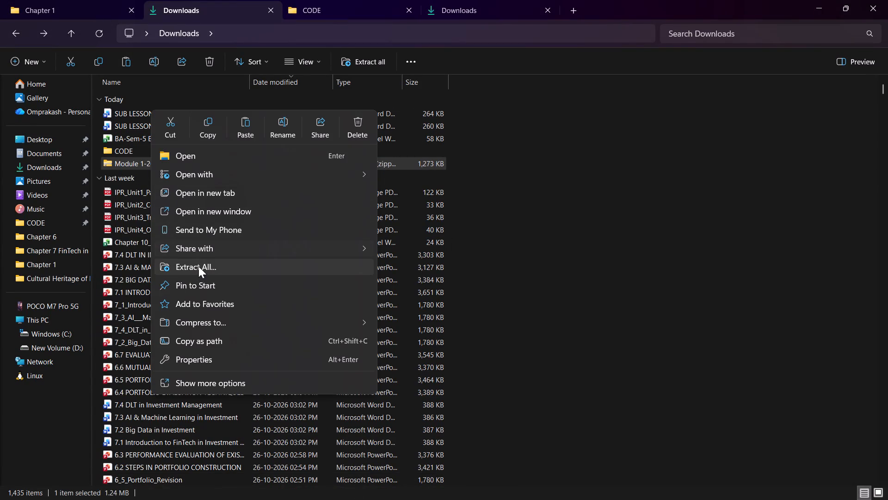
pyautogui.click(198, 266)
pyautogui.click(532, 378)
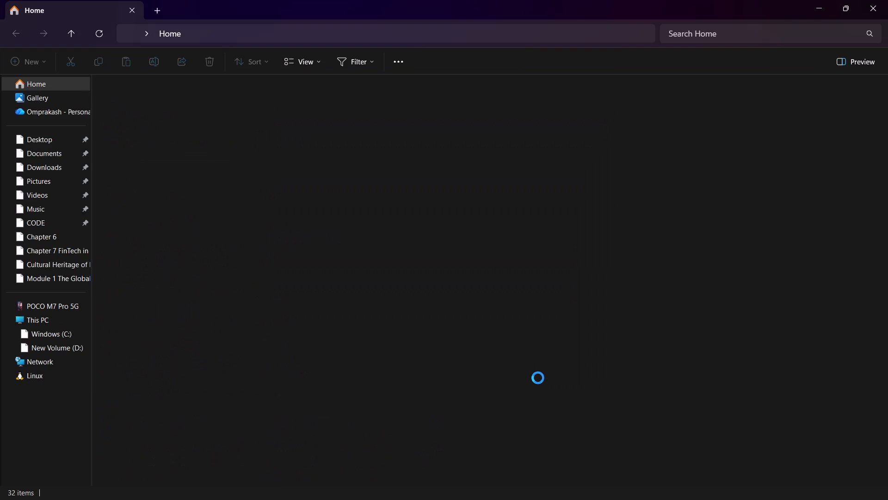
pyautogui.click(885, 2)
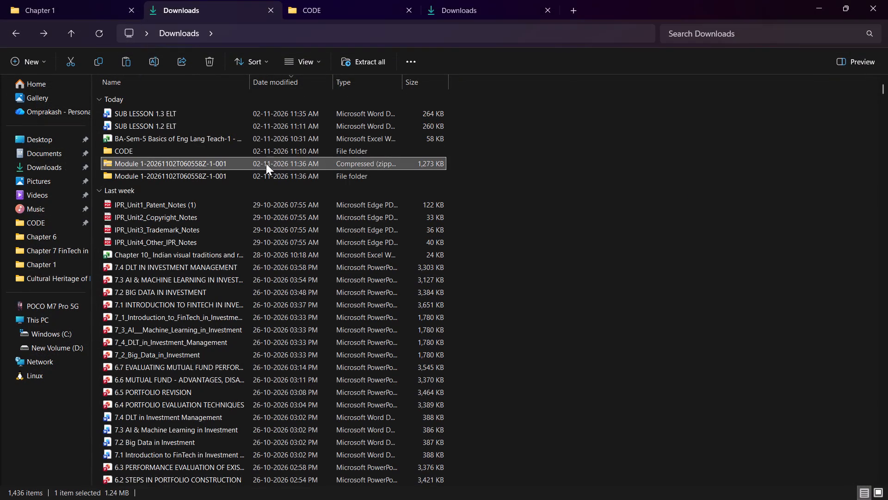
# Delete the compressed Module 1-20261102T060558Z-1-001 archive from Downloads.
pyautogui.click(213, 61)
# Open 2.1 English in Colonial Contexts from the extracted Module 1, Chapter 2 folder and enable editing.
pyautogui.doubleClick(228, 157)
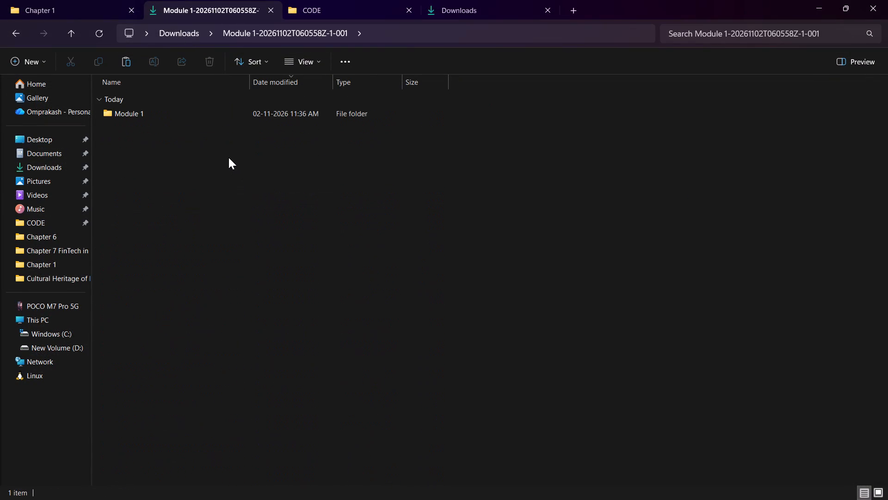
pyautogui.doubleClick(227, 110)
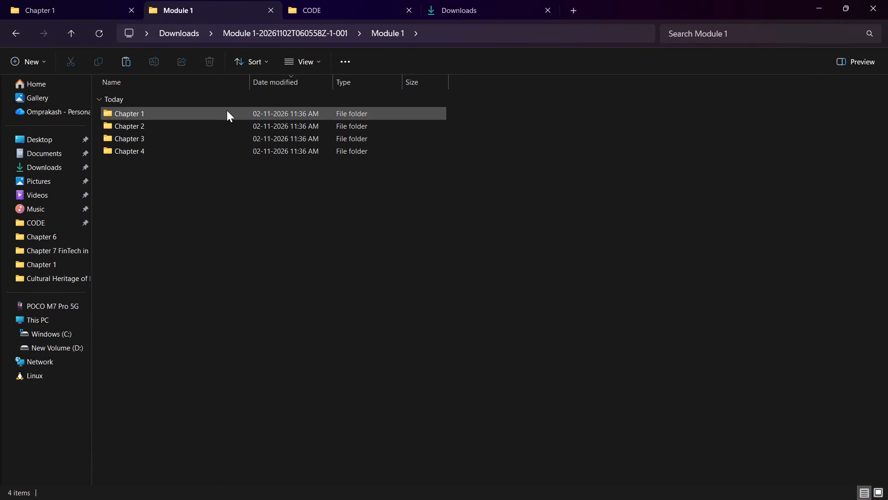
pyautogui.doubleClick(218, 121)
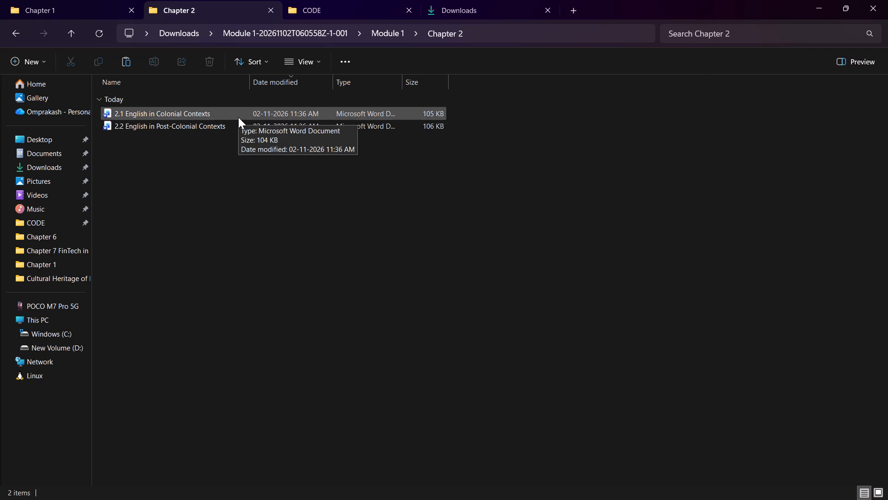
pyautogui.doubleClick(239, 117)
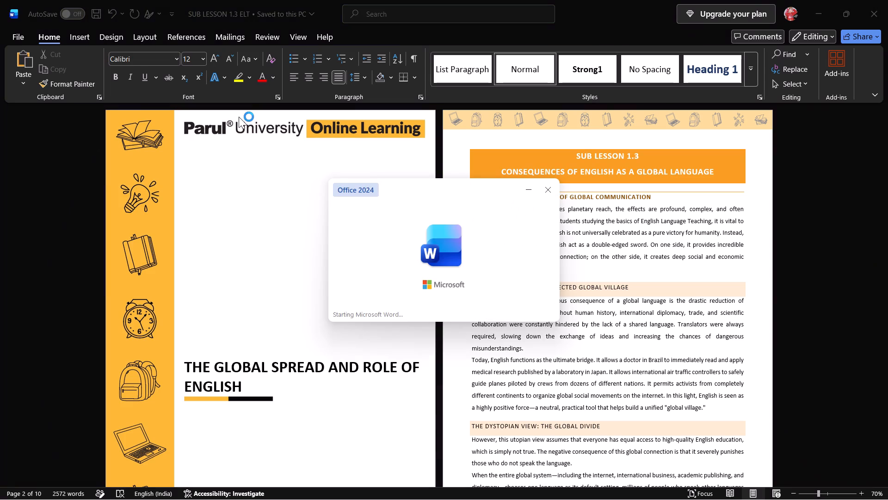
pyautogui.click(469, 51)
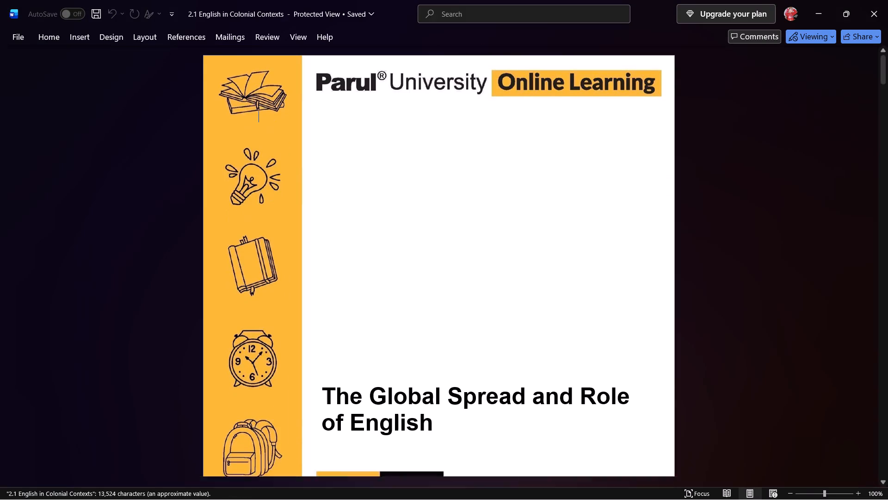
# Copy the whole body of the 2.1 document, from the SUB LESSON 2.1 title through the key takeaways, without the cover page.
pyautogui.scroll(-6, 324, 304)
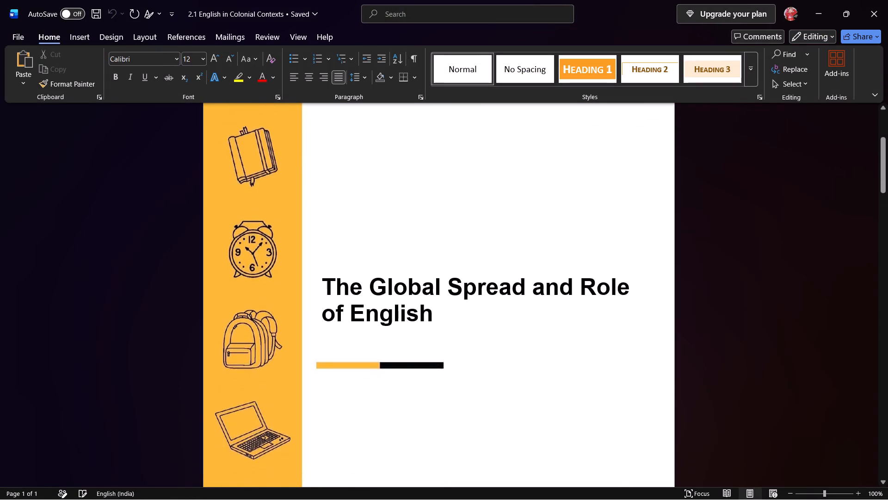
pyautogui.scroll(-6, 324, 304)
pyautogui.scroll(3, 324, 304)
pyautogui.click(324, 304)
pyautogui.moveTo(324, 304); pyautogui.dragTo(340, 253)
pyautogui.scroll(12, 411, 305)
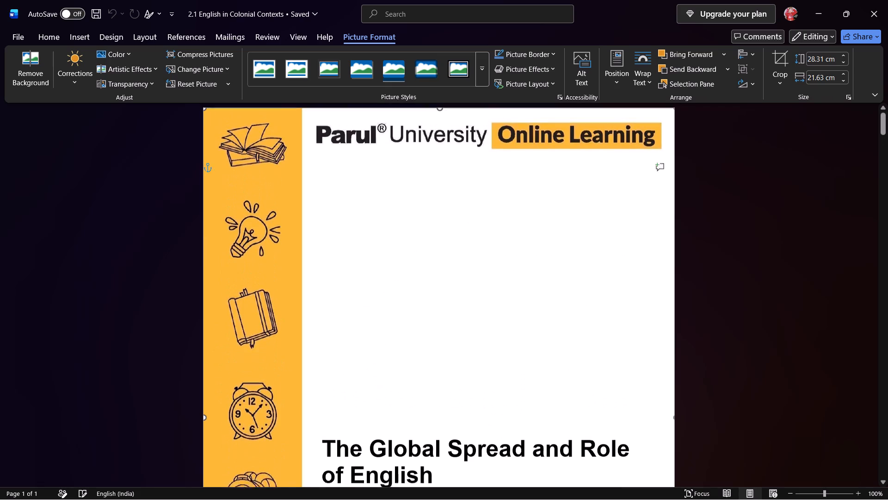
pyautogui.scroll(-20, 407, 305)
pyautogui.scroll(-4, 407, 305)
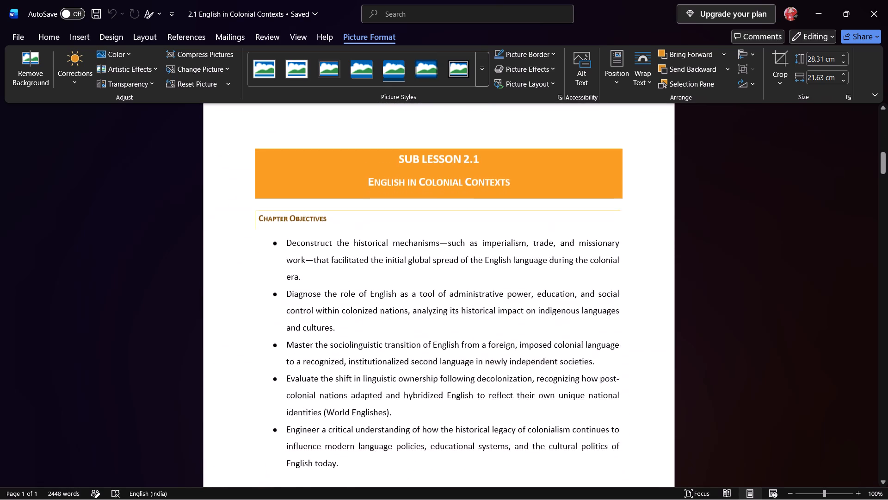
pyautogui.scroll(-6, 406, 306)
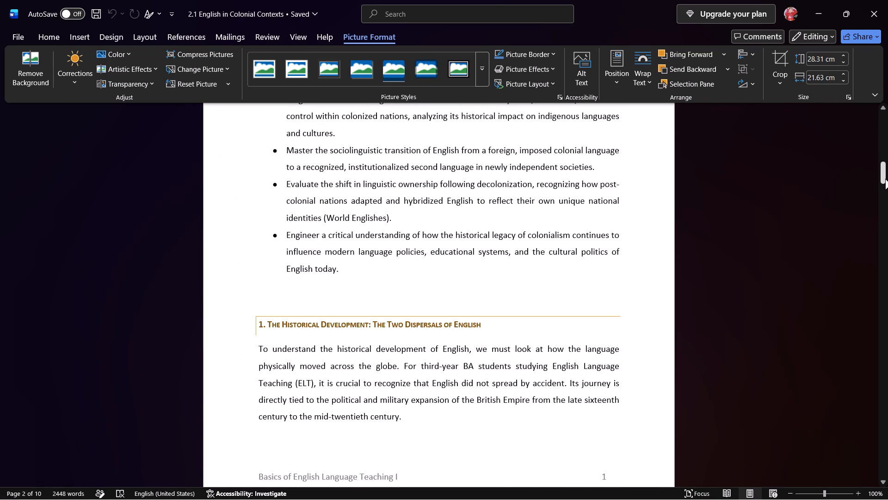
pyautogui.moveTo(885, 179); pyautogui.dragTo(887, 499)
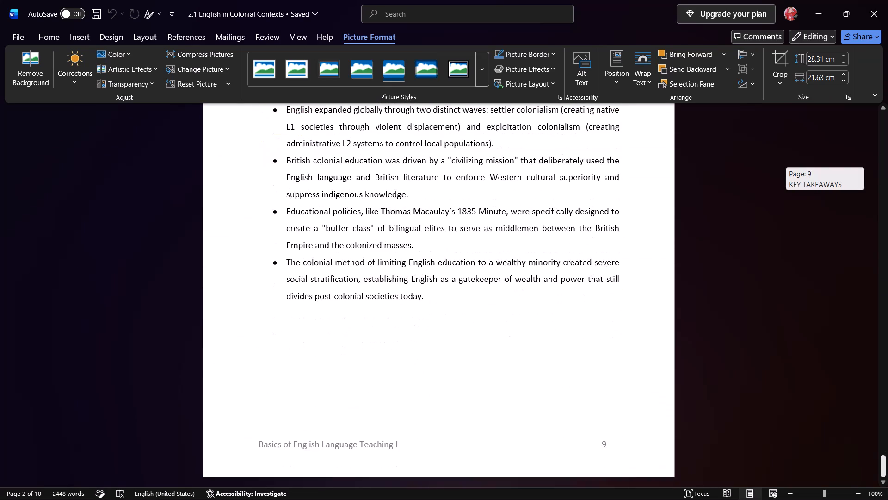
pyautogui.moveTo(887, 499); pyautogui.dragTo(887, 494)
pyautogui.keyDown('ctrl'); pyautogui.scroll(-7, 699, 200); pyautogui.keyUp('ctrl')
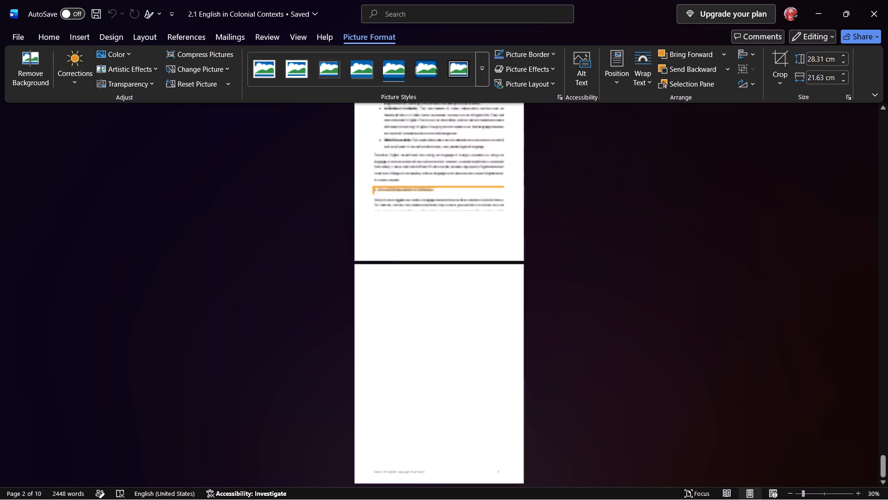
pyautogui.scroll(9, 699, 200)
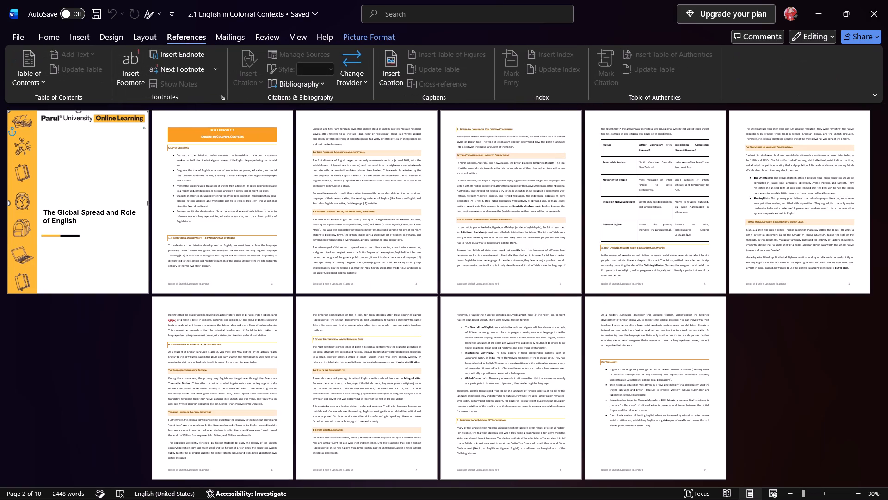
pyautogui.moveTo(667, 436); pyautogui.dragTo(166, 115)
pyautogui.hotkey('ctrl', 'c')
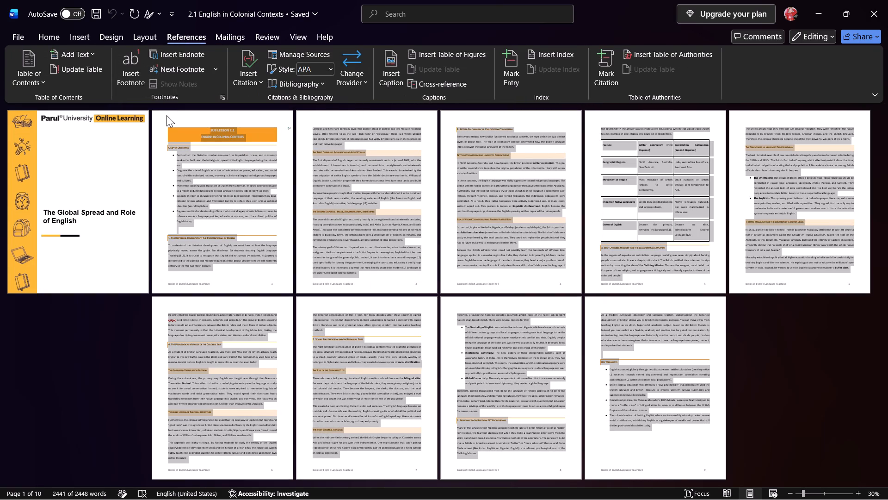
# Replace all body content after the cover page in the SUB LESSON 1.3 ELT document with the copied 2.1 text.
pyautogui.hotkey('alt', 'Tab')
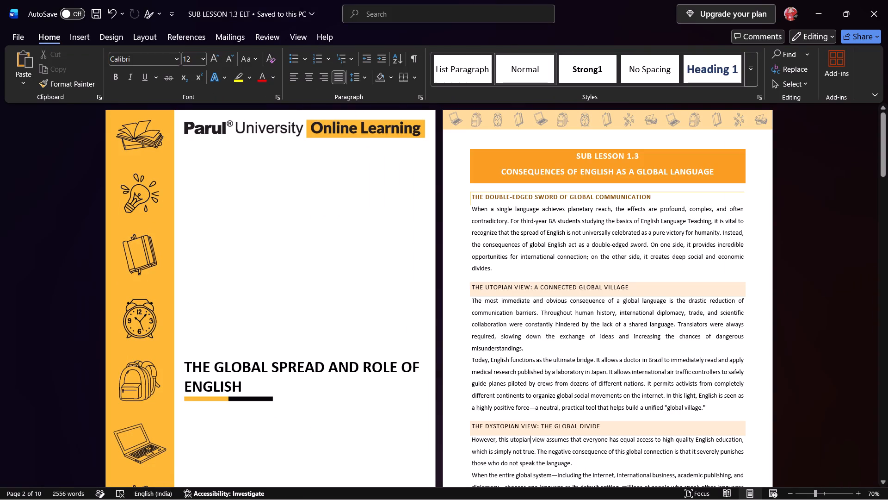
pyautogui.hscroll(-1, 796, 216)
pyautogui.keyDown('ctrl'); pyautogui.scroll(-1, 796, 216); pyautogui.keyUp('ctrl')
pyautogui.keyDown('ctrl'); pyautogui.hscroll(-1, 796, 216); pyautogui.keyUp('ctrl')
pyautogui.keyDown('ctrl'); pyautogui.scroll(-4, 796, 216); pyautogui.keyUp('ctrl')
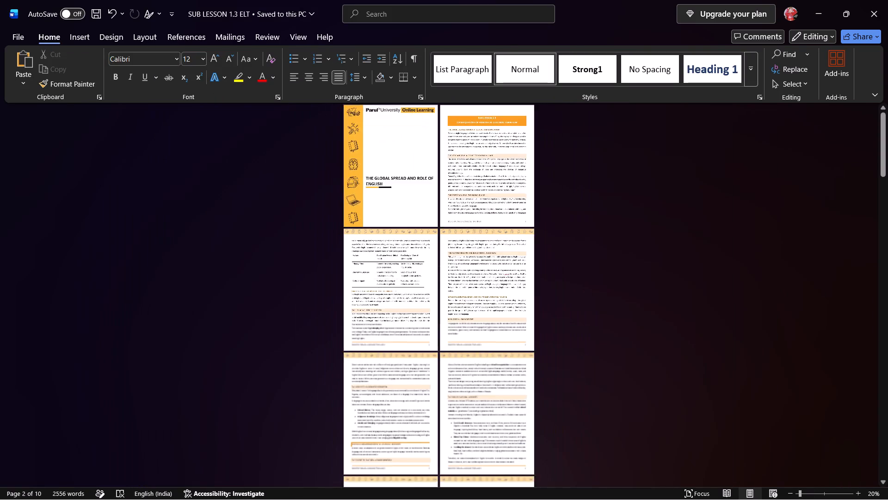
pyautogui.moveTo(443, 348); pyautogui.dragTo(124, 185)
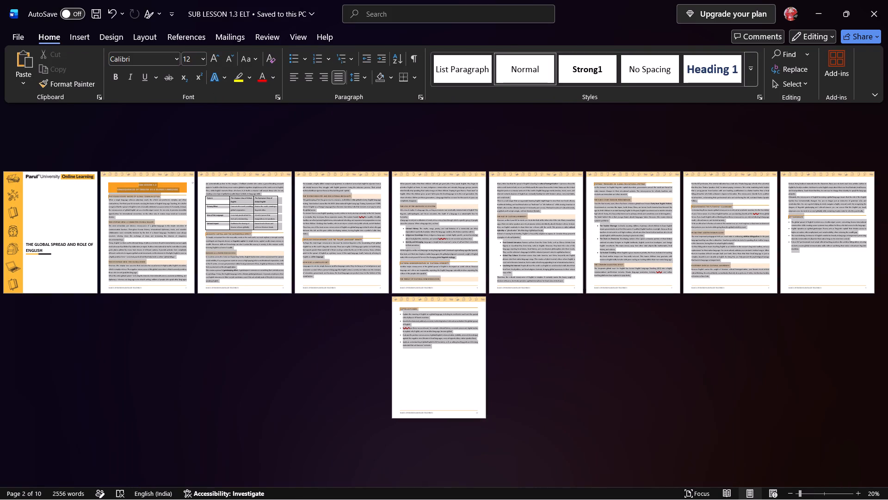
pyautogui.moveTo(124, 185); pyautogui.dragTo(123, 182)
pyautogui.hotkey('ctrl', 'v')
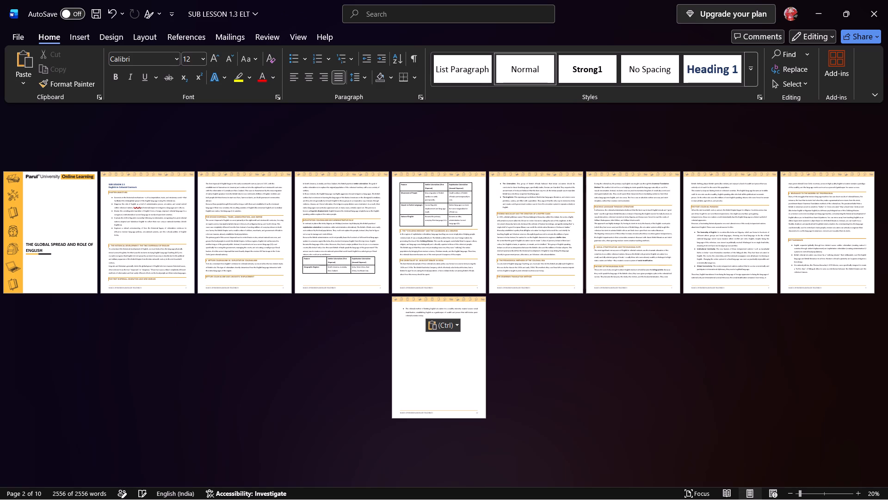
# Compare the pasted text's title, headings and layout with the original 2.1 English in Colonial Contexts document.
pyautogui.keyDown('ctrl'); pyautogui.scroll(6, 279, 383); pyautogui.keyUp('ctrl')
pyautogui.scroll(9, 279, 383)
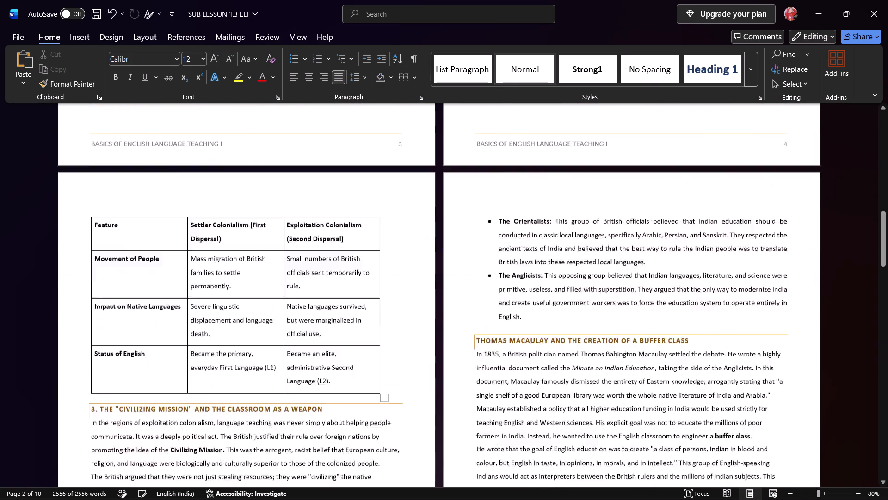
pyautogui.scroll(20, 279, 383)
pyautogui.scroll(20, 279, 383)
pyautogui.scroll(20, 279, 383)
pyautogui.hotkey('alt', 'Tab')
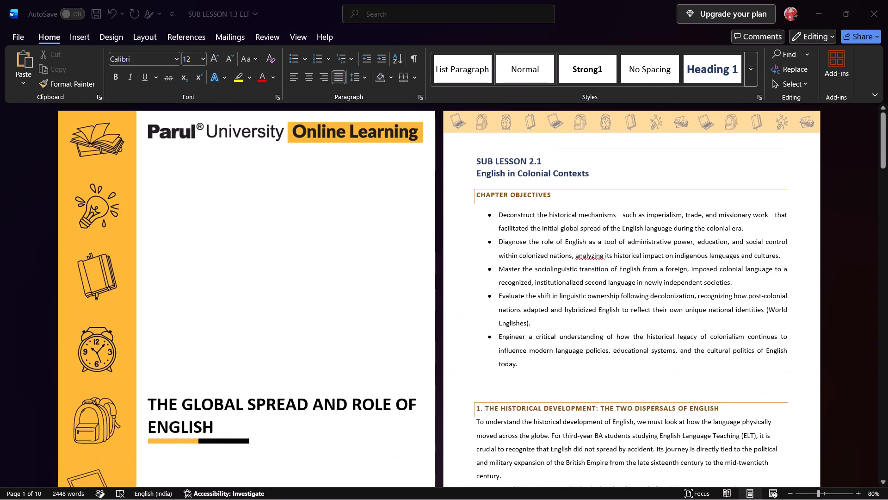
pyautogui.hscroll(1, 207, 248)
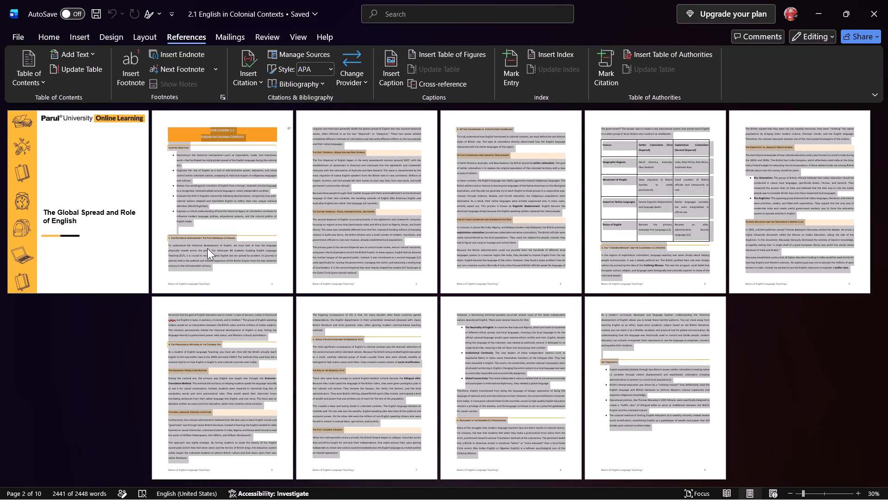
pyautogui.keyDown('ctrl'); pyautogui.scroll(5, 207, 248); pyautogui.keyUp('ctrl')
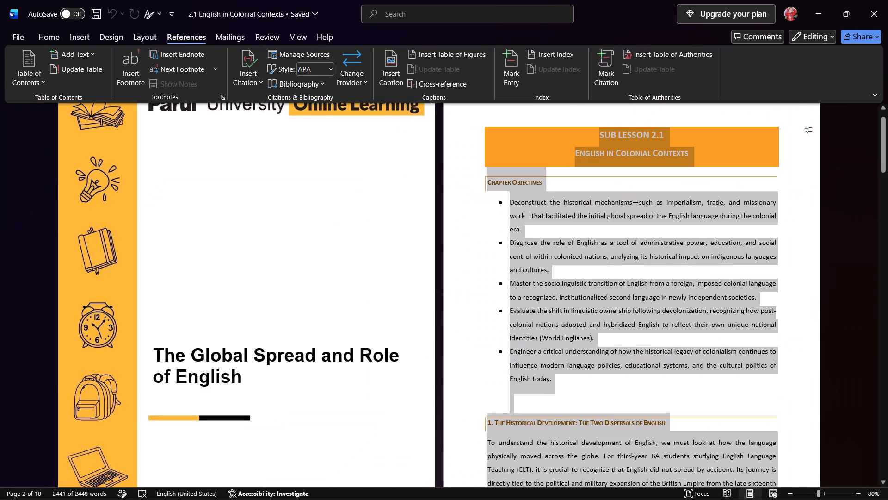
pyautogui.hotkey('alt', 'Tab')
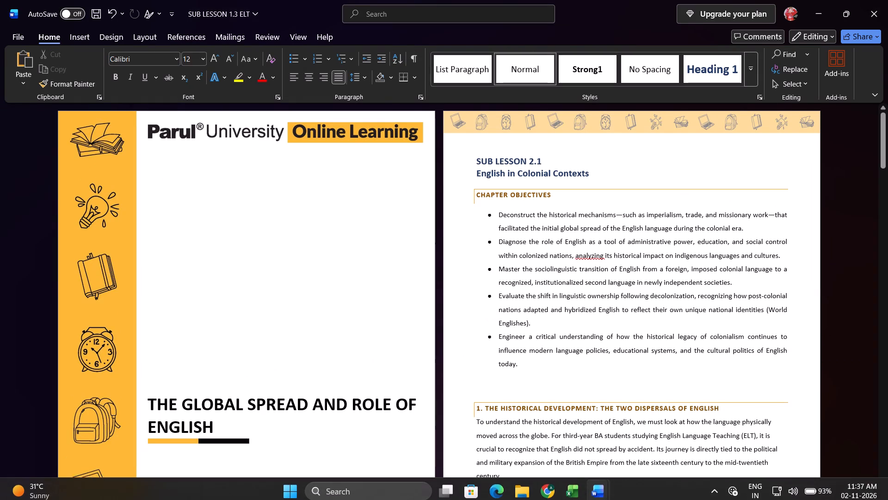
# Justify all text in the SUB LESSON 1.3 ELT document and apply a uniform line spacing.
pyautogui.hotkey('ctrl', 'a')
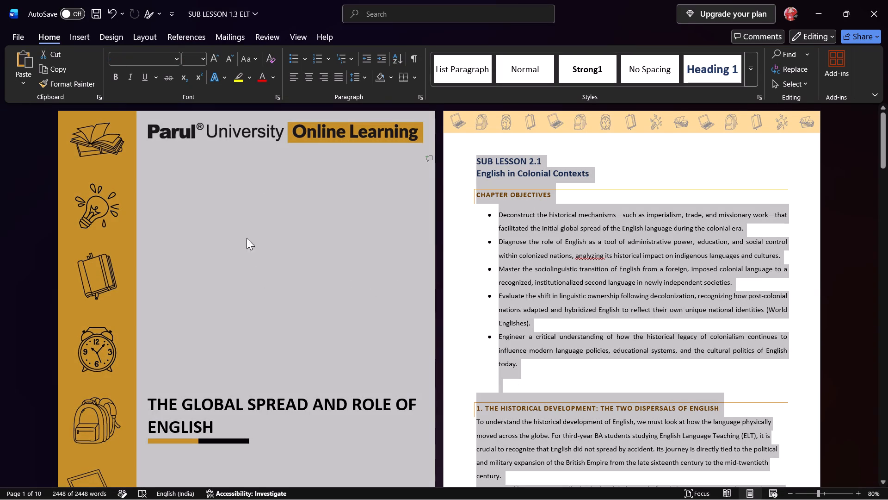
pyautogui.click(338, 78)
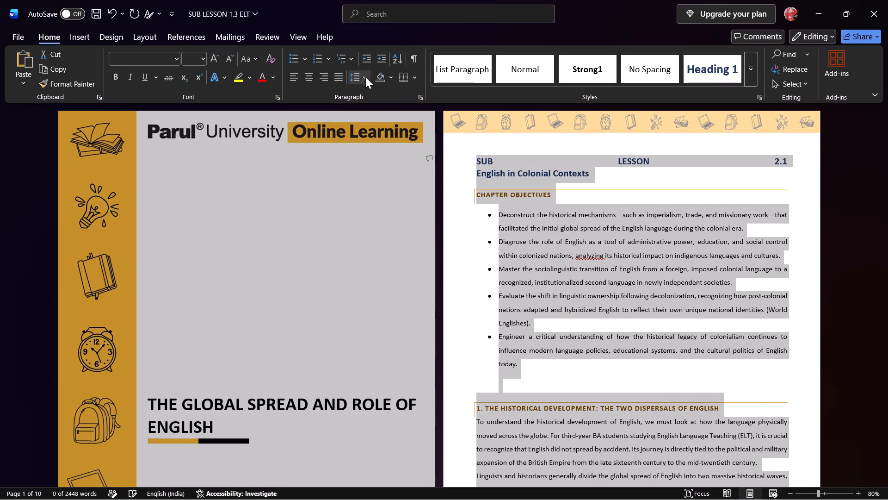
pyautogui.click(366, 77)
pyautogui.click(378, 120)
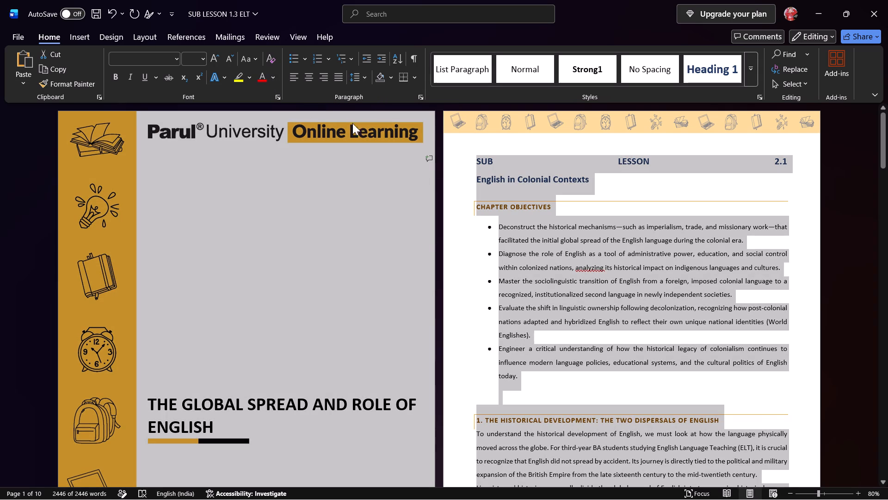
pyautogui.click(560, 286)
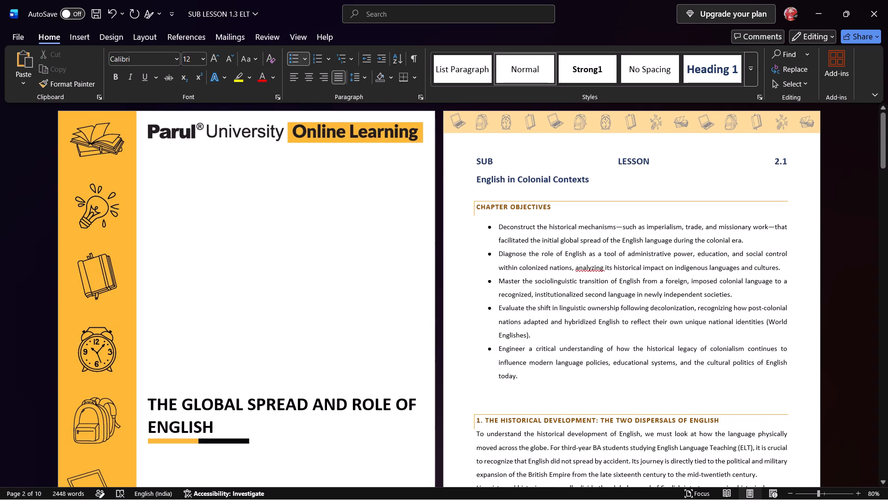
# Delete the empty paragraph between the Chapter Objectives list and the heading "1. The Historical Development".
pyautogui.click(502, 403)
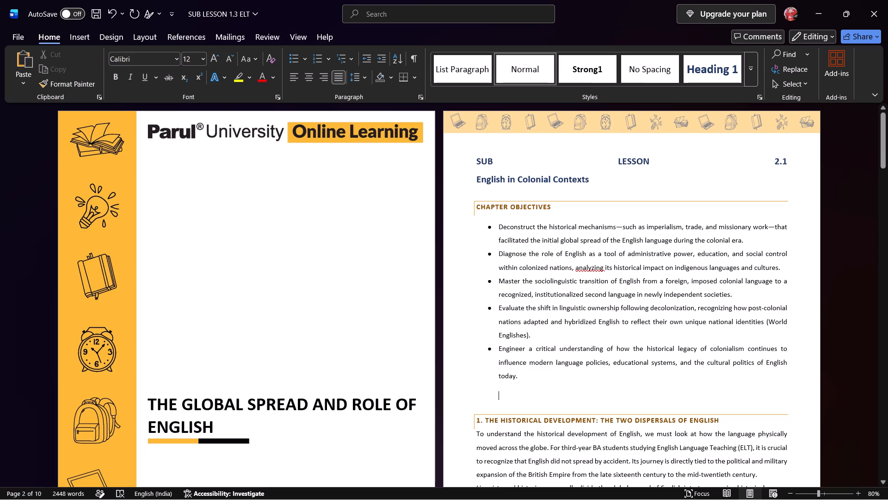
pyautogui.press('Delete')
pyautogui.scroll(-7, 505, 402)
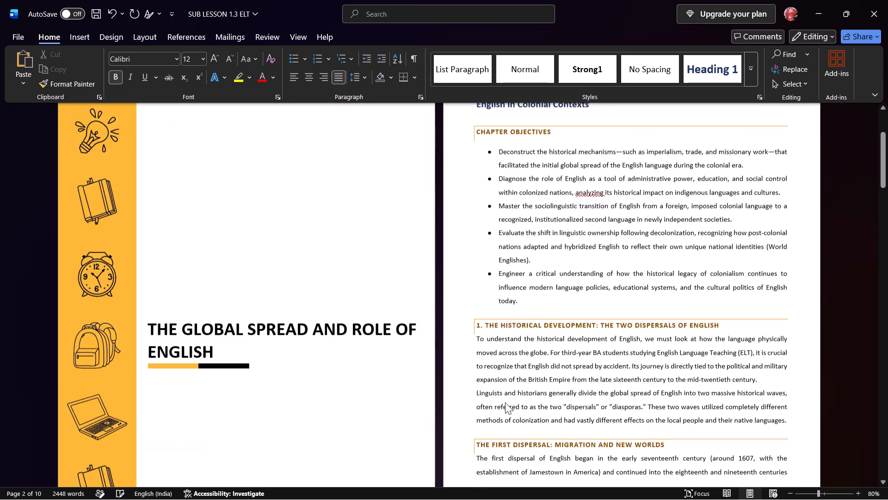
# Copy the orange title banner formatting from the 1.2 document onto the two-line "Sub Lesson 2.1 English in Colonial Contexts" title in SUB LESSON 1.3 ELT.
pyautogui.scroll(4, 601, 425)
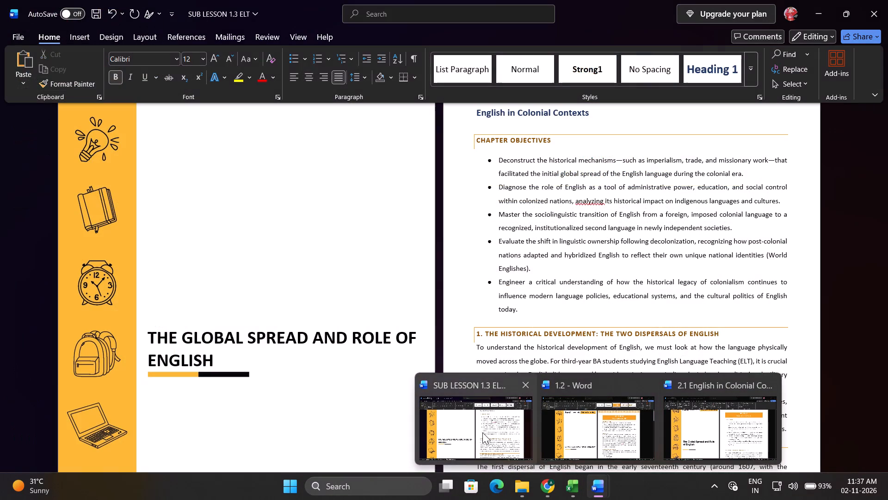
pyautogui.click(701, 427)
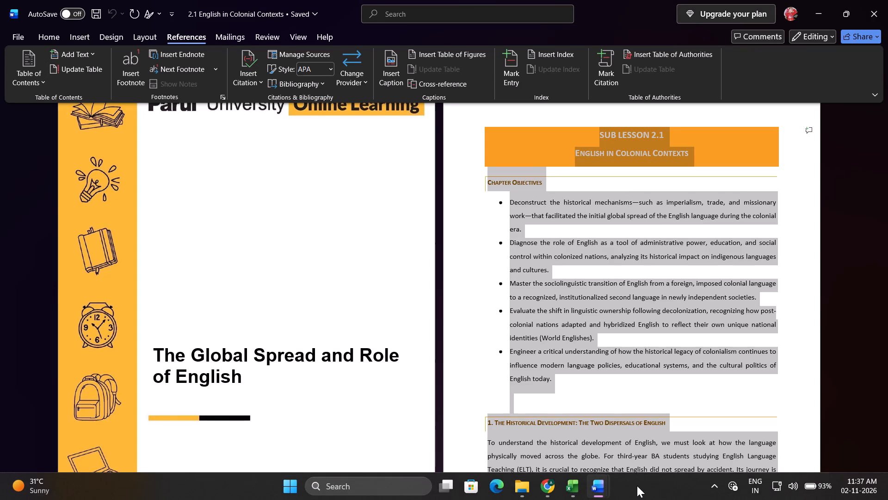
pyautogui.click(604, 443)
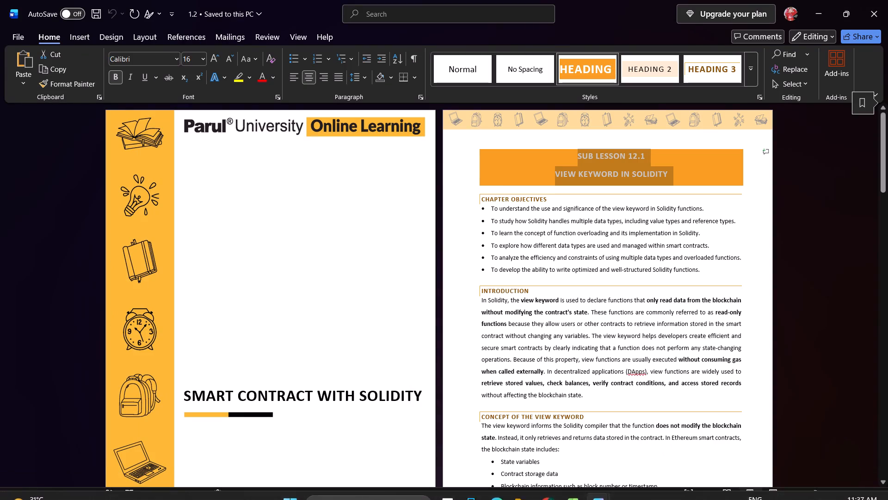
pyautogui.click(80, 88)
pyautogui.hotkey('alt', 'Tab')
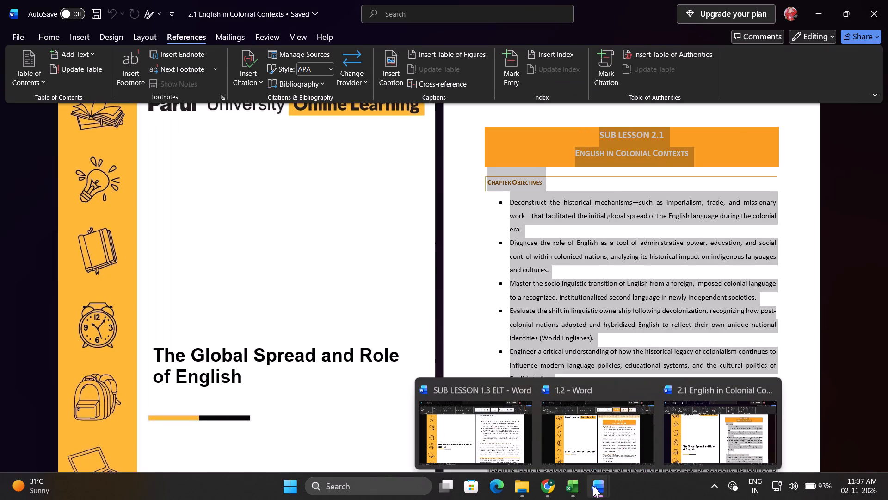
pyautogui.click(516, 444)
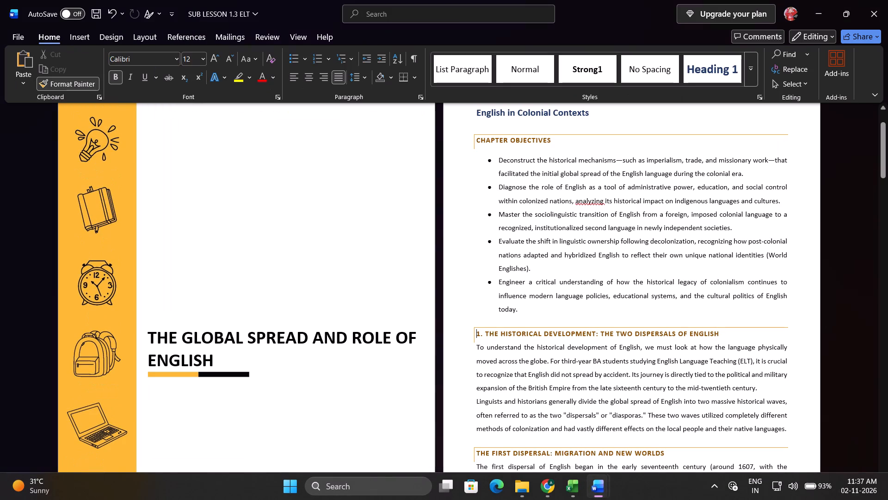
pyautogui.scroll(4, 545, 306)
pyautogui.moveTo(602, 181); pyautogui.dragTo(448, 156)
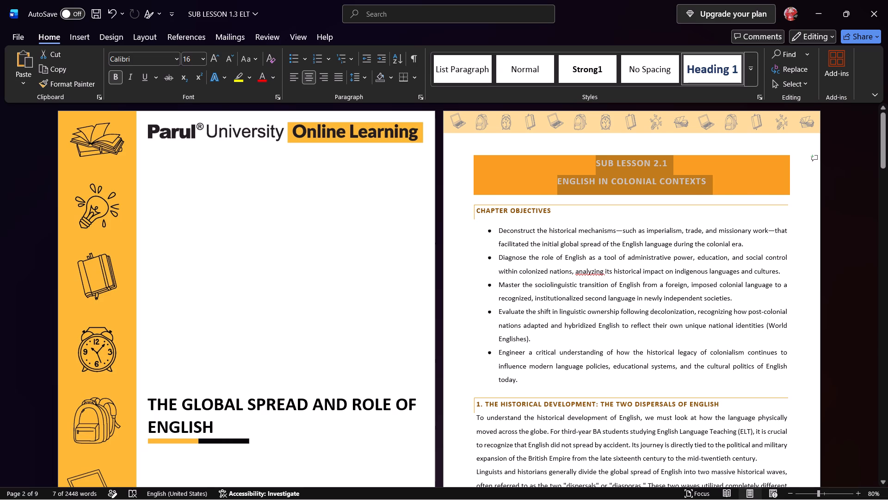
# Apply the Heading 4 style to the subheadings "The First Dispersal", "Settler Colonialism and Linguistic Displacement" and "The Second Dispersal".
pyautogui.scroll(-6, 513, 406)
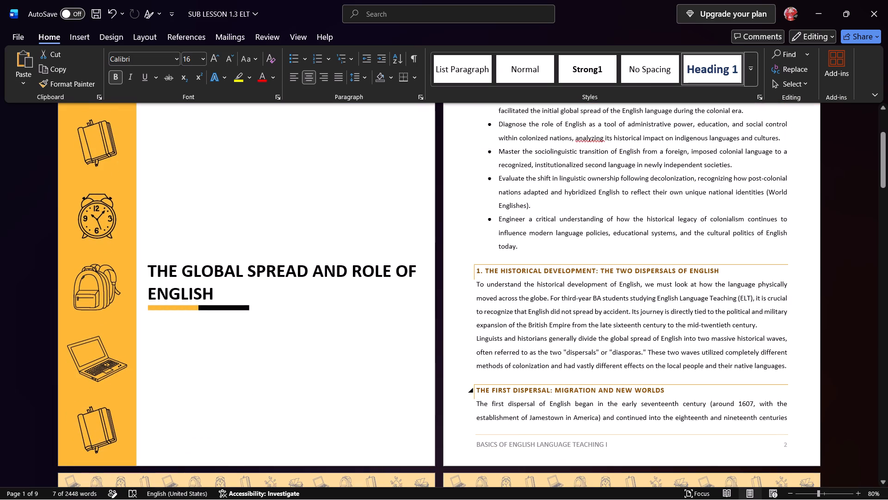
pyautogui.keyDown('ctrl'); pyautogui.scroll(-2, 500, 388); pyautogui.keyUp('ctrl')
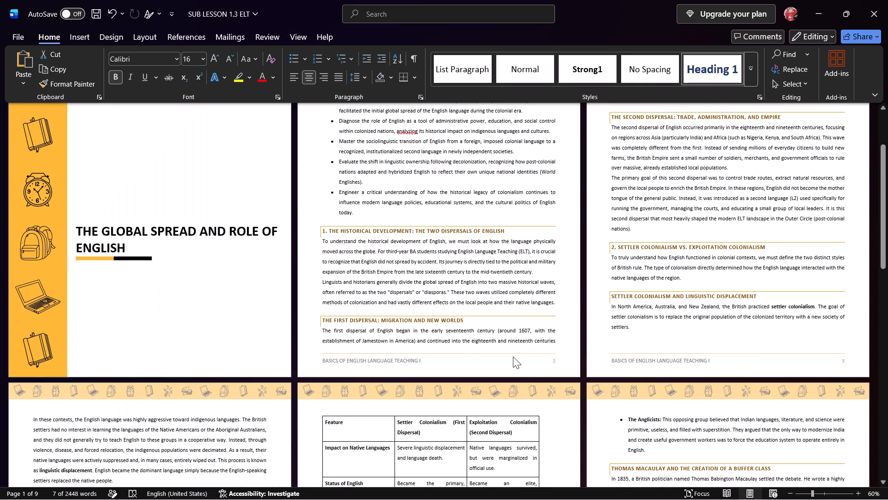
pyautogui.scroll(1, 513, 356)
pyautogui.click(427, 338)
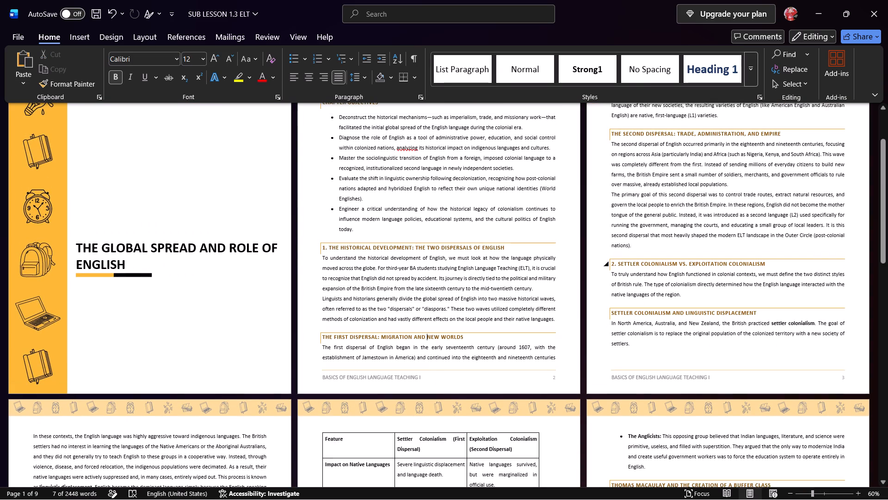
pyautogui.click(746, 74)
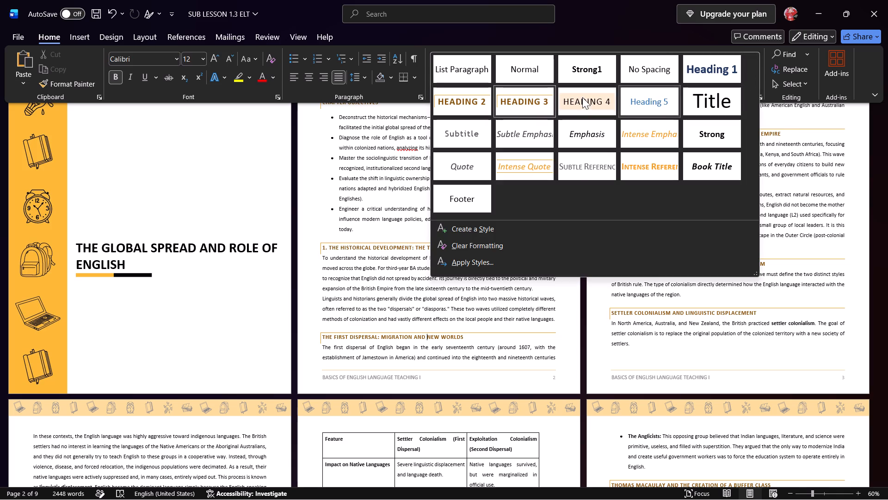
pyautogui.click(582, 97)
pyautogui.click(648, 310)
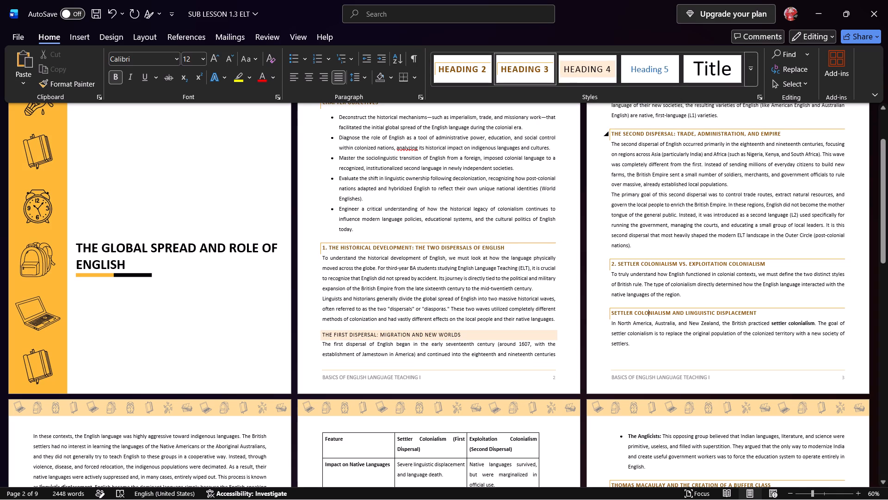
pyautogui.click(575, 72)
pyautogui.click(658, 136)
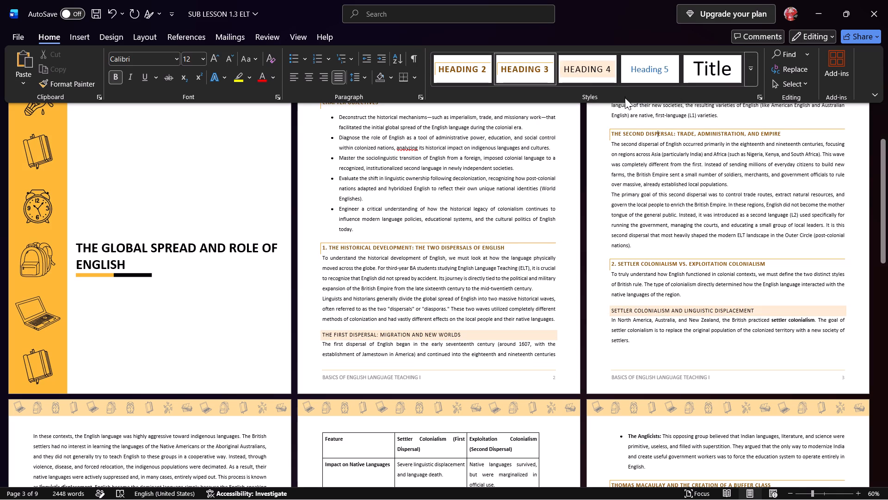
pyautogui.click(589, 71)
# Apply the Heading 4 style to the subheadings "Exploitation Colonialism and Administrative Rule" and "The Orientalist vs. Anglicist Debate in India".
pyautogui.scroll(8, 640, 201)
pyautogui.scroll(-4, 636, 203)
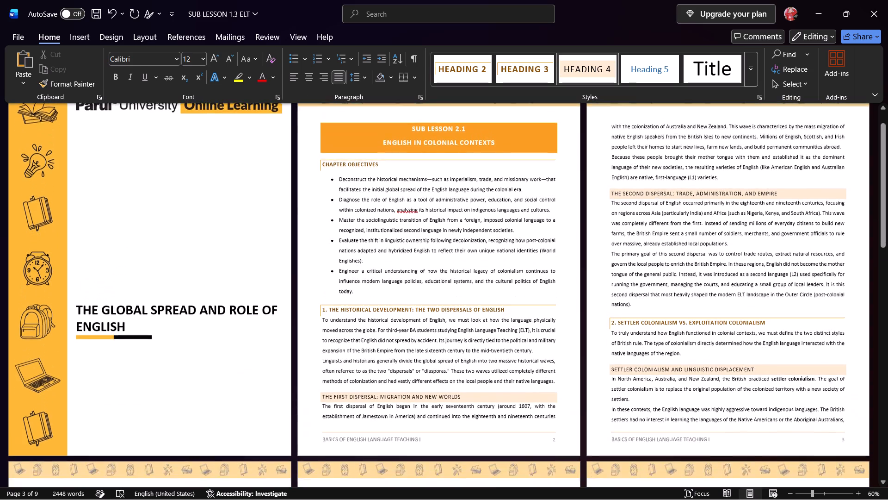
pyautogui.scroll(-4, 636, 203)
pyautogui.scroll(-6, 586, 212)
pyautogui.scroll(-5, 279, 214)
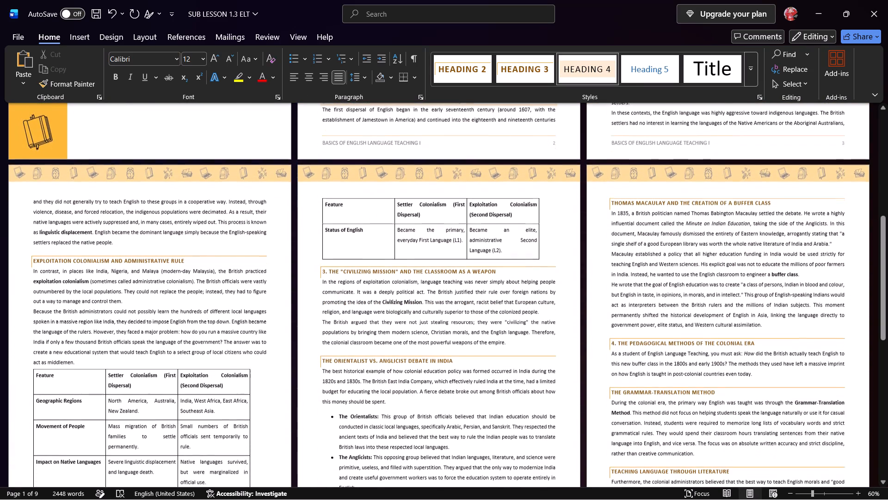
pyautogui.click(145, 258)
pyautogui.click(604, 66)
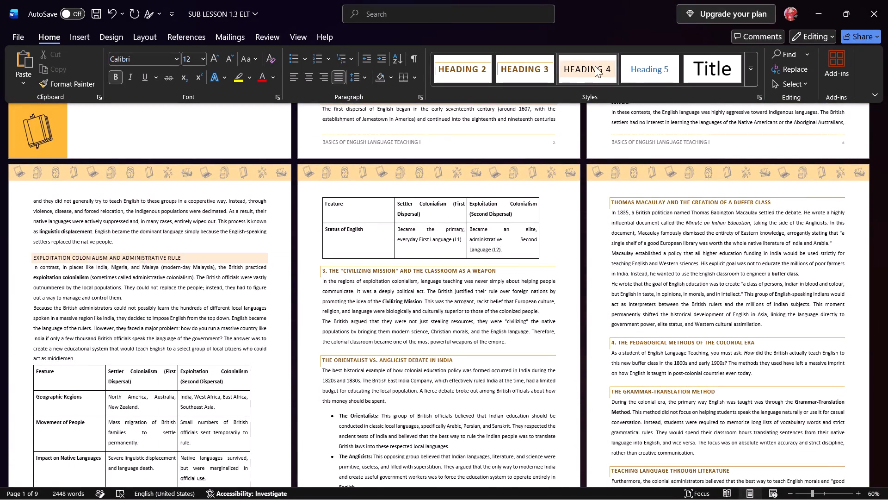
pyautogui.scroll(-5, 371, 187)
pyautogui.scroll(2, 292, 204)
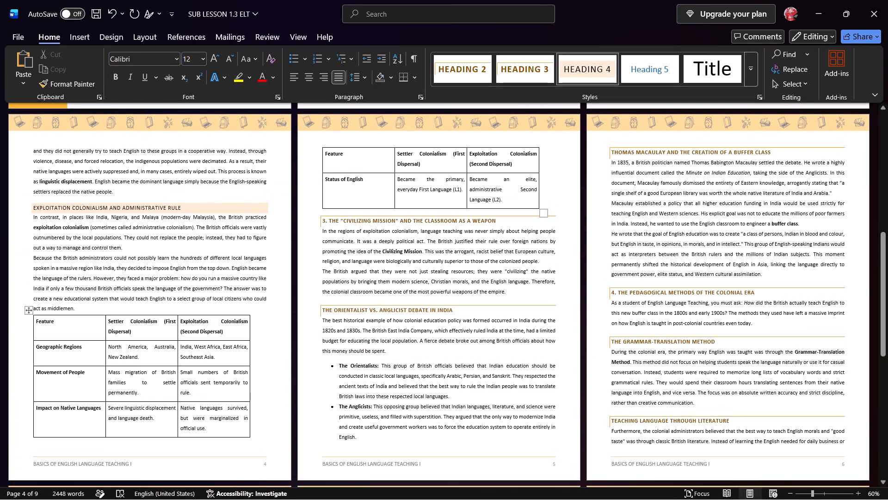
pyautogui.click(339, 307)
pyautogui.click(579, 62)
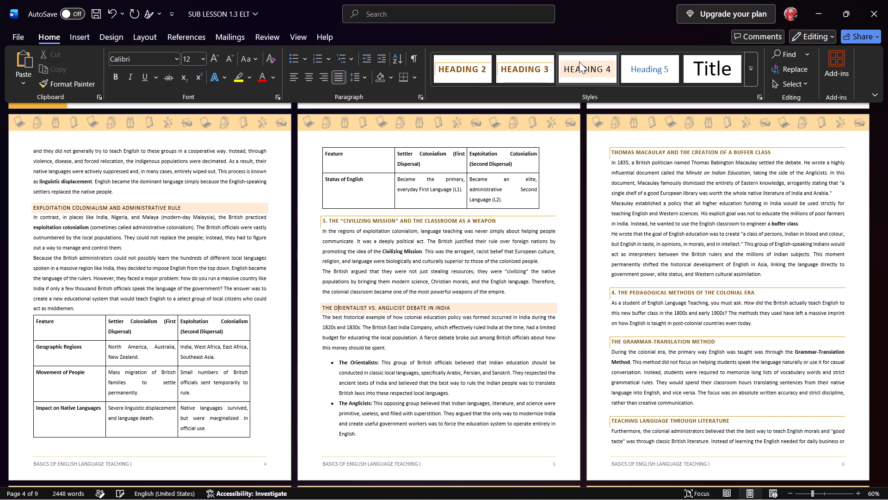
# Apply the Heading 4 style to "Thomas Macaulay and the Creation of a Buffer Class", "The Grammar-Translation Method" and "Teaching Language Through Literature".
pyautogui.click(645, 156)
pyautogui.click(598, 68)
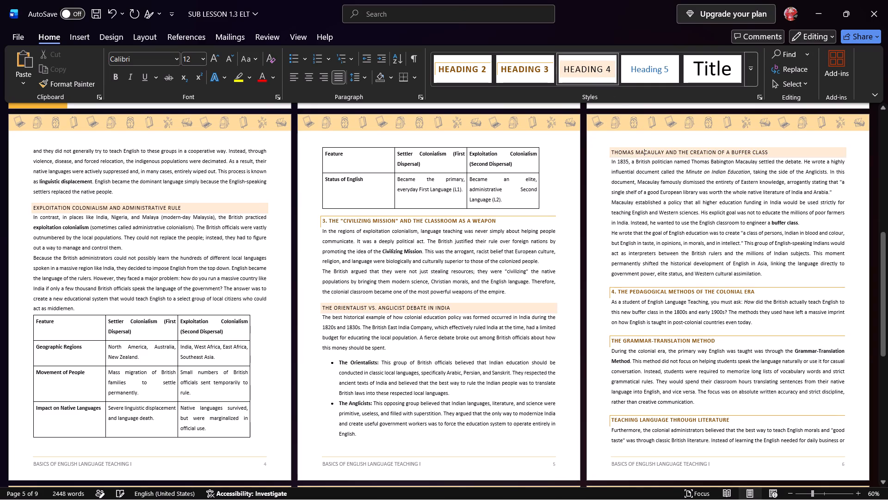
pyautogui.click(655, 337)
pyautogui.click(573, 68)
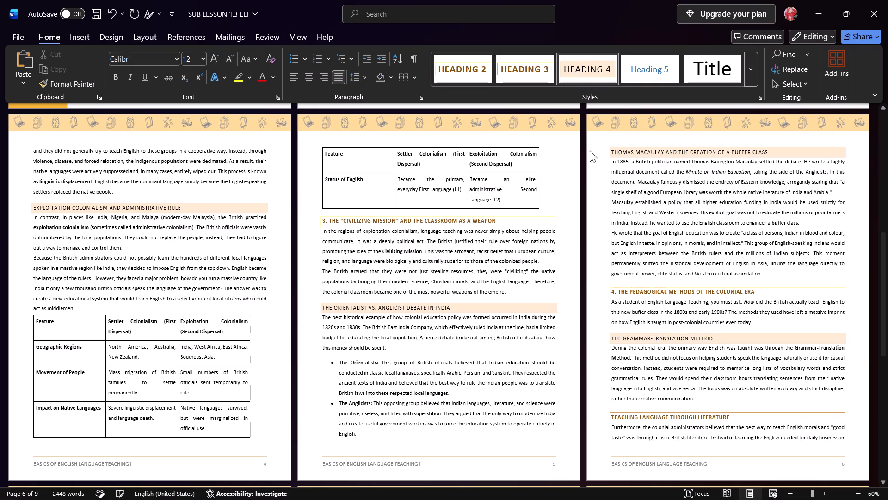
pyautogui.click(666, 420)
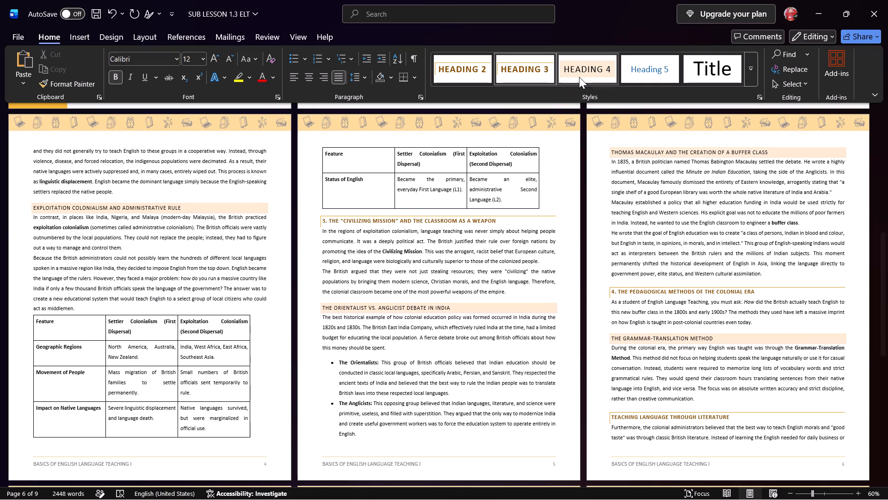
pyautogui.click(582, 72)
# Apply the Heading 4 style to the subheadings "The Rise of the Bilingual Elite" and "The Post-Colonial Paradox".
pyautogui.scroll(-11, 618, 177)
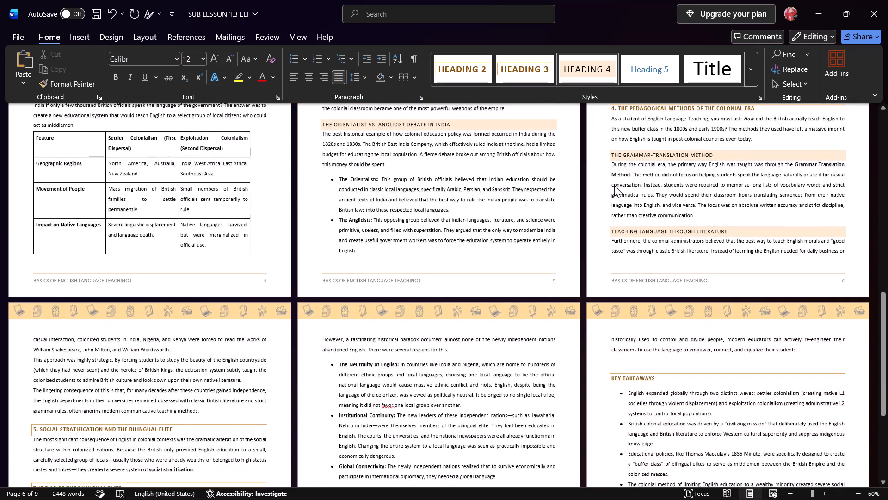
pyautogui.scroll(-6, 572, 197)
pyautogui.scroll(-4, 193, 247)
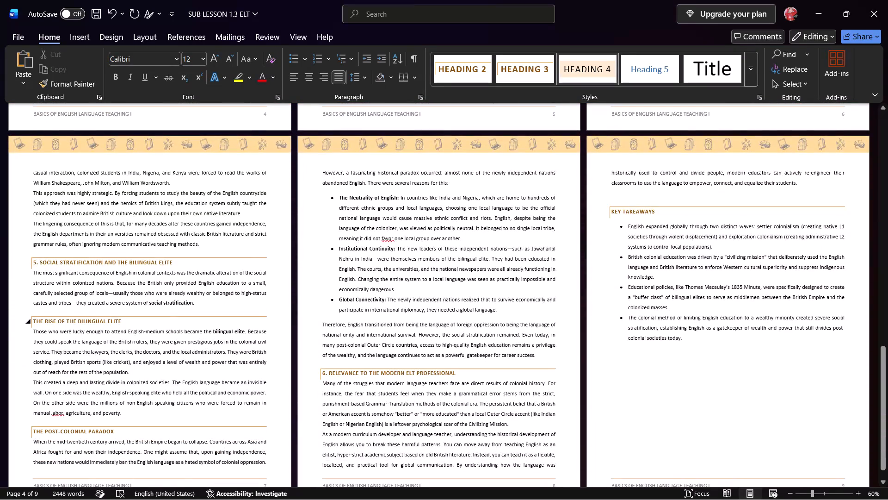
pyautogui.moveTo(65, 320); pyautogui.dragTo(70, 319)
pyautogui.click(582, 66)
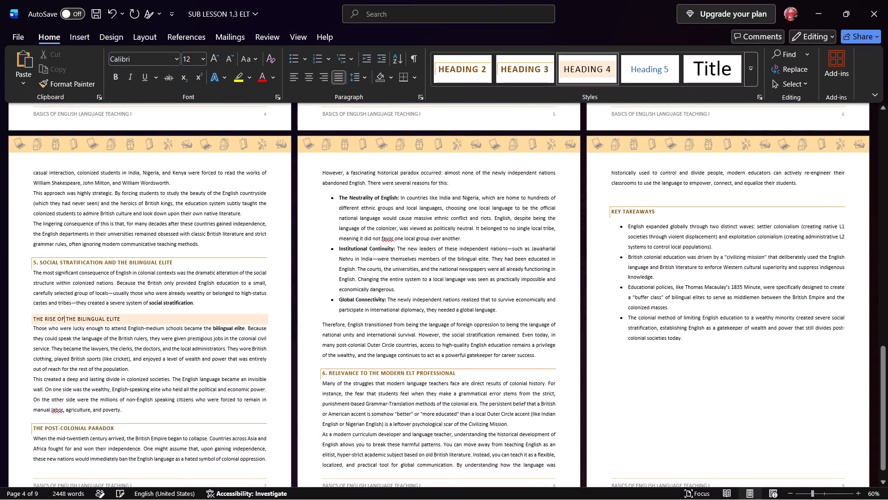
pyautogui.click(99, 429)
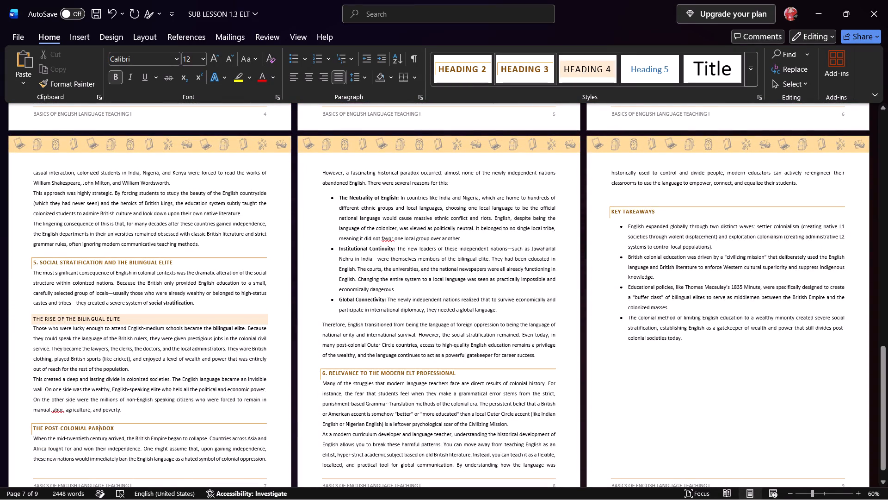
pyautogui.click(585, 70)
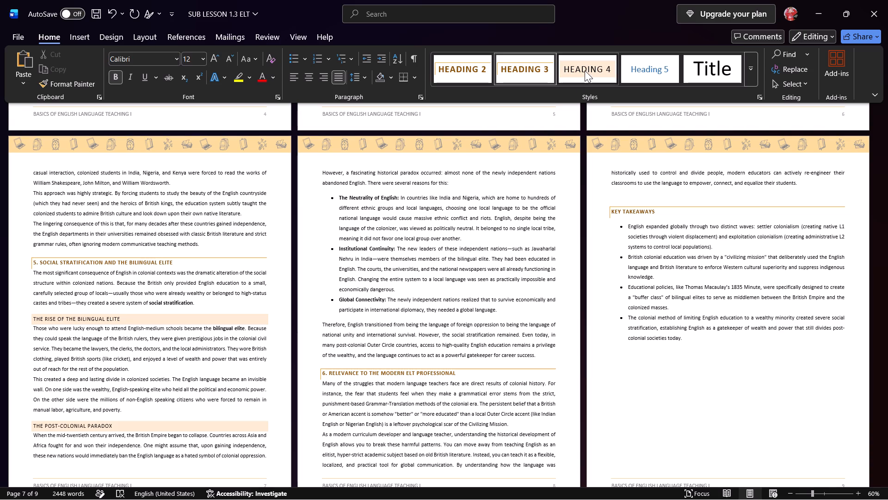
# Delete the empty paragraph above the "Key Takeaways" heading.
pyautogui.click(621, 195)
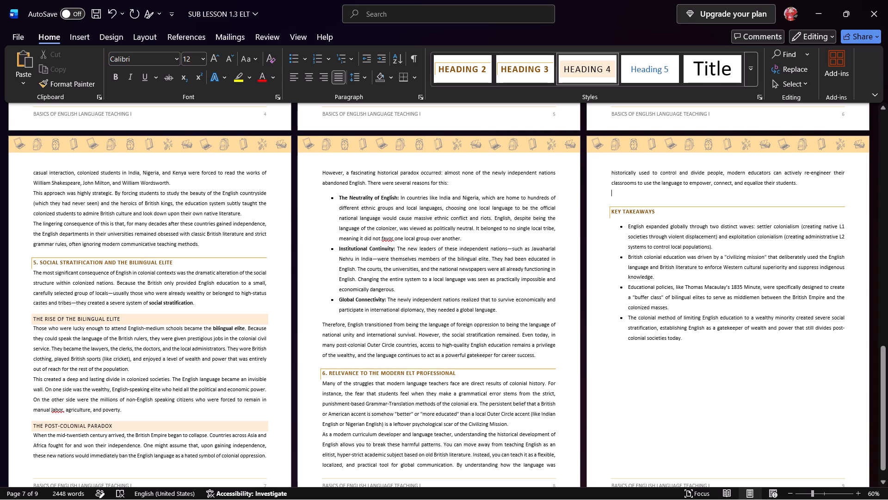
pyautogui.press('Delete')
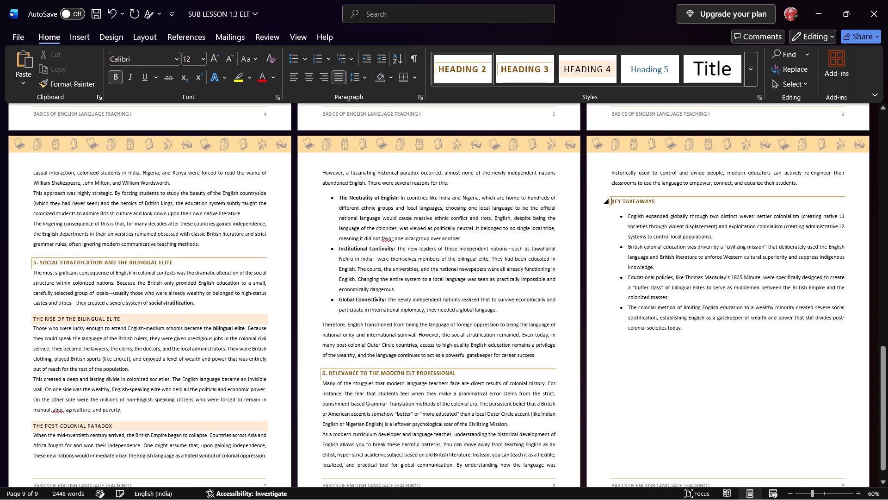
# Remove the numbers "1." and "2." from the headings "The Historical Development" and "Settler Colonialism vs. Exploitation Colonialism".
pyautogui.scroll(11, 581, 333)
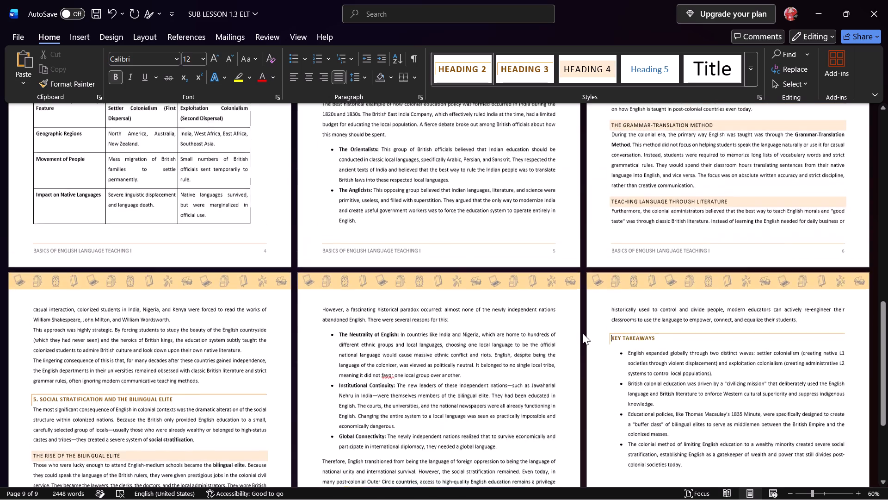
pyautogui.scroll(20, 582, 333)
pyautogui.scroll(20, 582, 333)
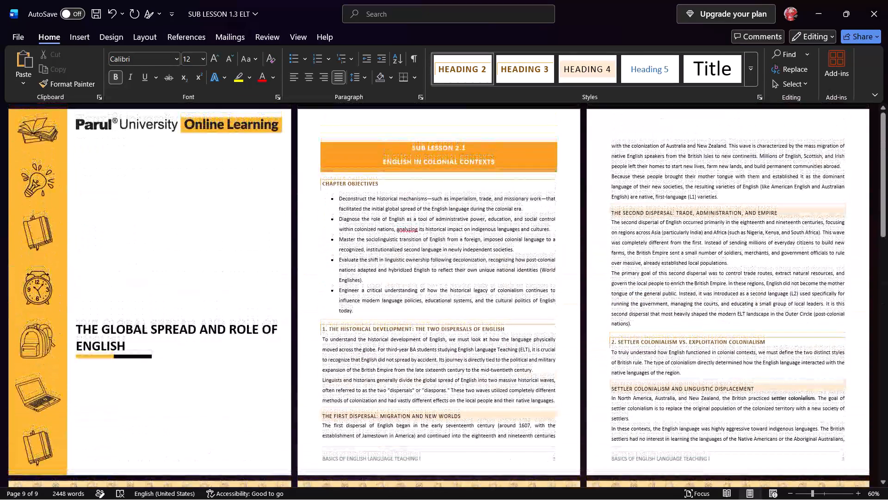
pyautogui.click(329, 329)
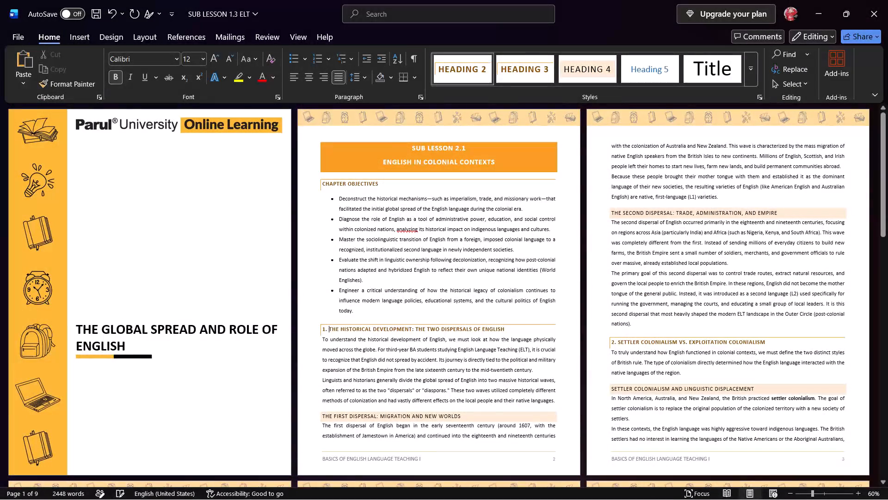
pyautogui.press('BackSpace')
pyautogui.press('BackSpace')
pyautogui.press('BackSpace')
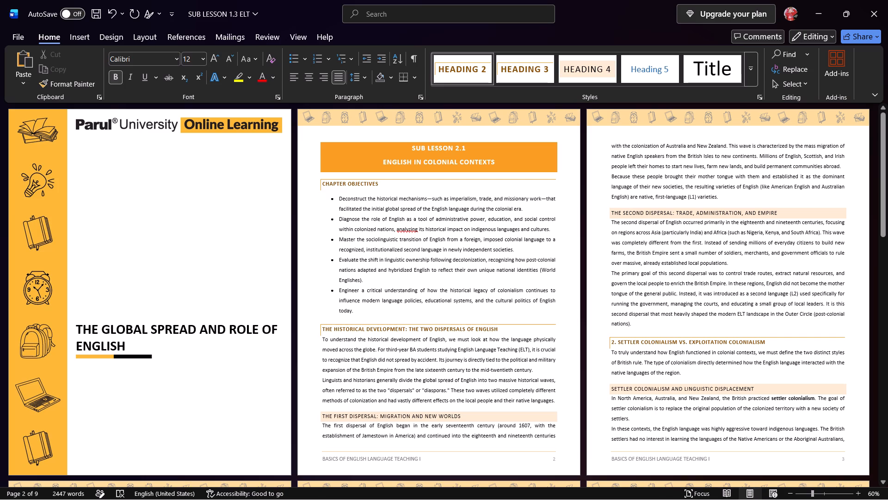
pyautogui.click(618, 342)
pyautogui.press('BackSpace')
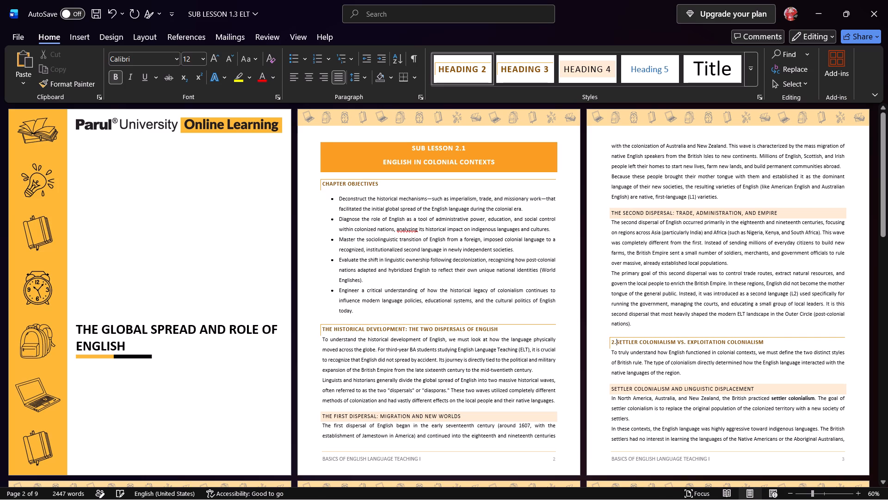
pyautogui.press('BackSpace')
pyautogui.press('BackSpace')
# Remove the numbers "3." and "4." from the headings on the "Civilizing Mission" and "The Pedagogical Methods of the Colonial Era".
pyautogui.scroll(-13, 550, 365)
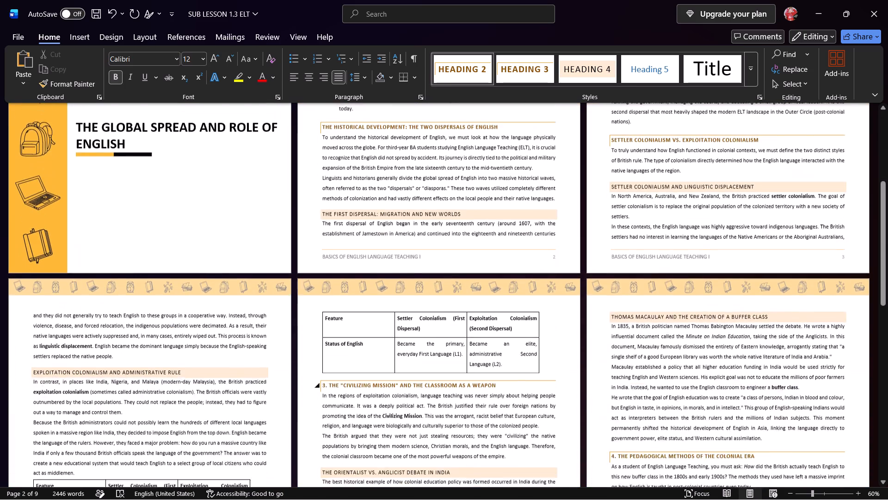
pyautogui.scroll(-6, 548, 365)
pyautogui.scroll(-3, 333, 262)
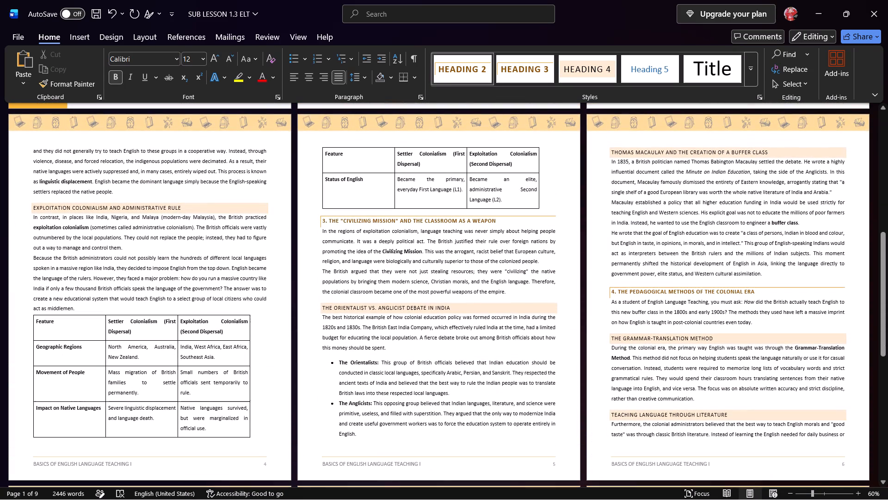
pyautogui.click(329, 221)
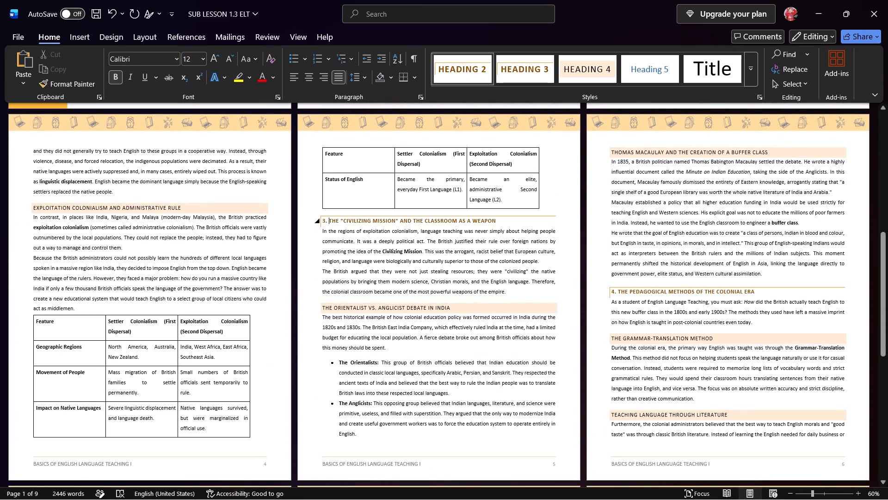
pyautogui.press('BackSpace')
pyautogui.press('BackSpace')
pyautogui.press('BackSpace')
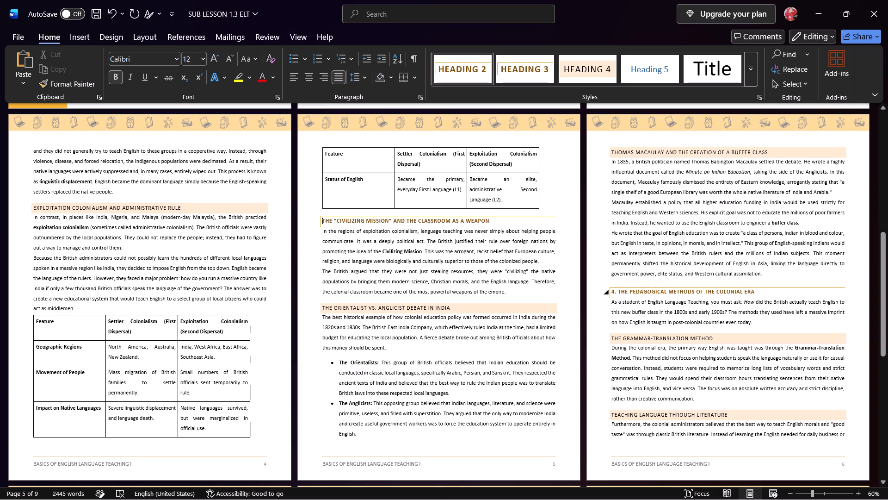
pyautogui.click(618, 292)
pyautogui.press('BackSpace')
pyautogui.press('BackSpace')
pyautogui.press('BackSpace')
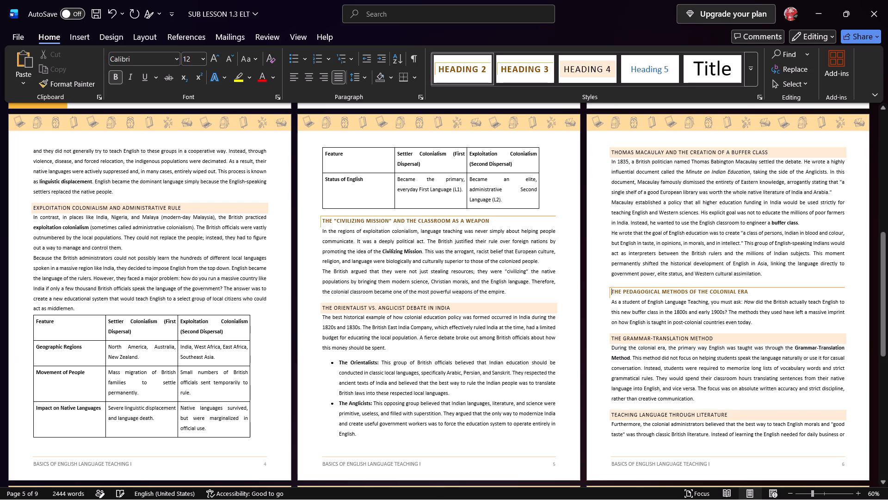
# Remove the numbers "5." and "6." from the headings "Social Stratification and the Bilingual Elite" and "Relevance to the Modern ELT Professional".
pyautogui.scroll(-6, 544, 328)
pyautogui.scroll(-12, 499, 317)
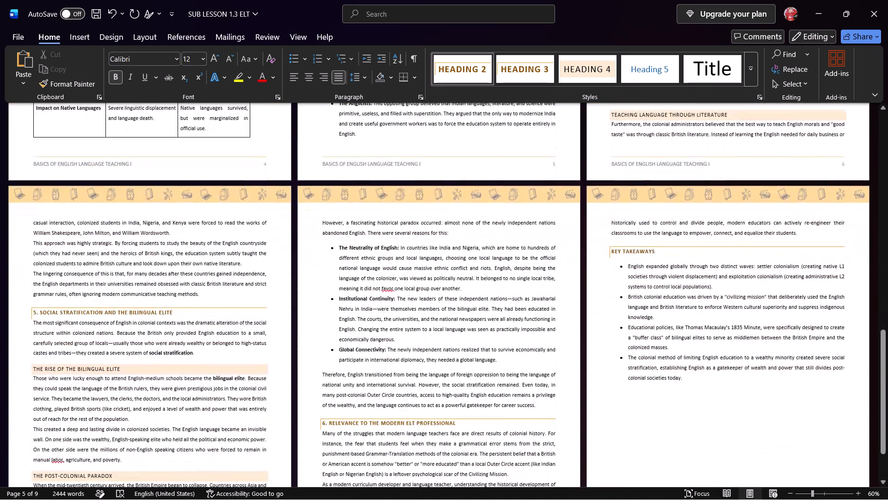
pyautogui.scroll(-2, 122, 352)
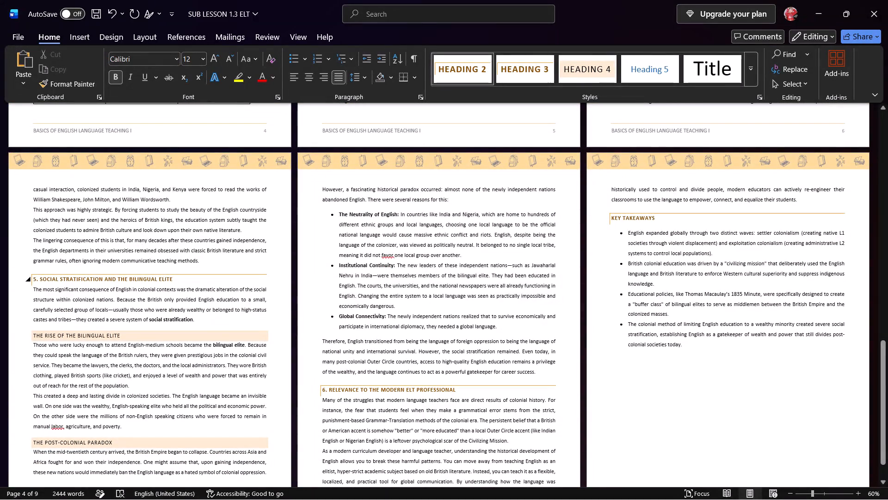
pyautogui.click(39, 280)
pyautogui.press('BackSpace')
pyautogui.press('BackSpace')
pyautogui.press('BackSpace')
pyautogui.scroll(-3, 329, 323)
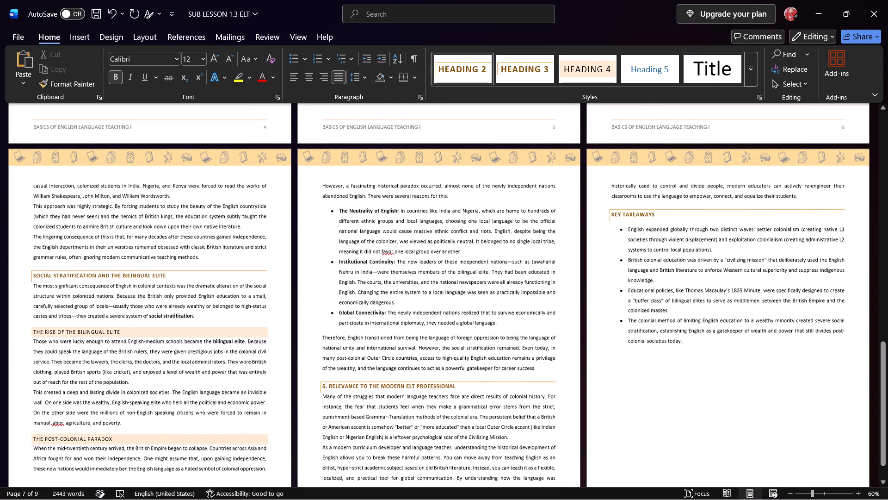
pyautogui.scroll(-1, 339, 356)
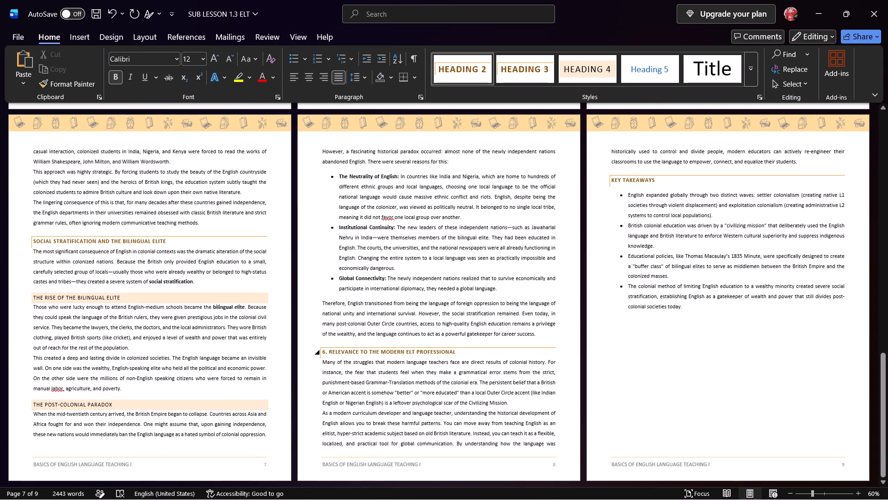
pyautogui.click(329, 351)
pyautogui.press('BackSpace')
pyautogui.press('BackSpace')
pyautogui.press('BackSpace')
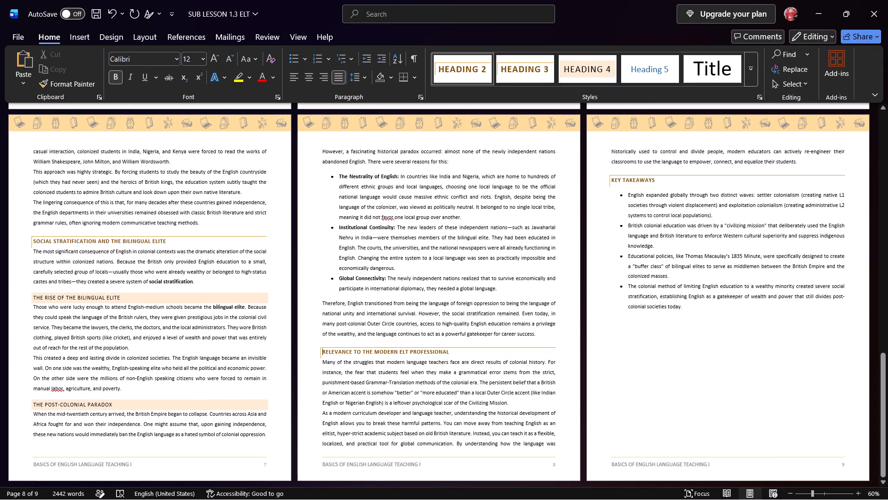
# Reapply the bullets to the four points under "Key Takeaways" and decrease the list's indent.
pyautogui.moveTo(689, 307); pyautogui.dragTo(606, 198)
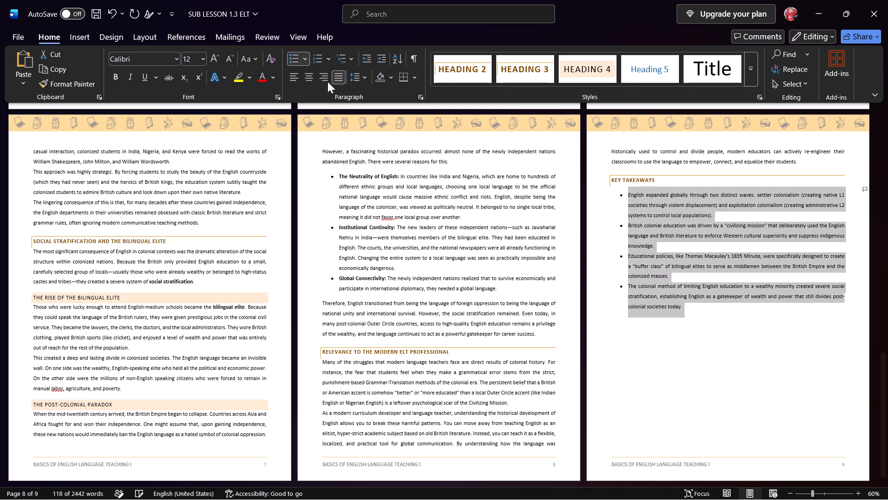
pyautogui.click(291, 59)
pyautogui.click(291, 59)
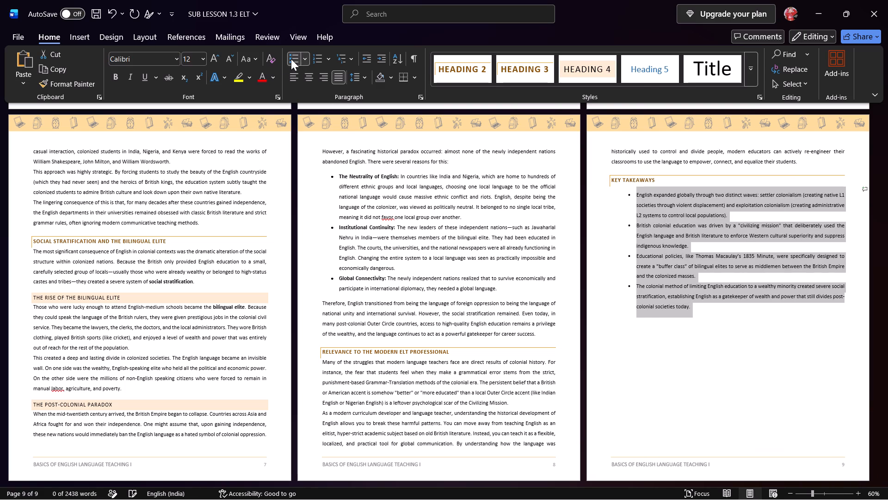
pyautogui.click(291, 59)
pyautogui.click(291, 59)
pyautogui.click(365, 56)
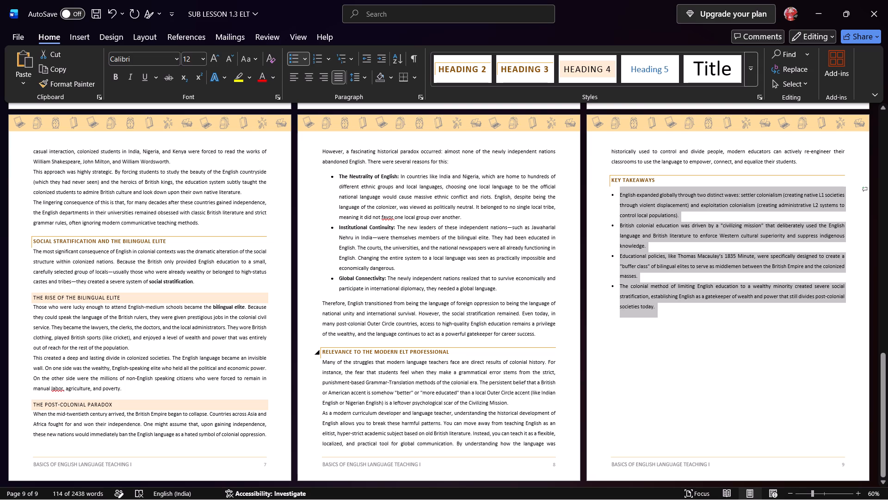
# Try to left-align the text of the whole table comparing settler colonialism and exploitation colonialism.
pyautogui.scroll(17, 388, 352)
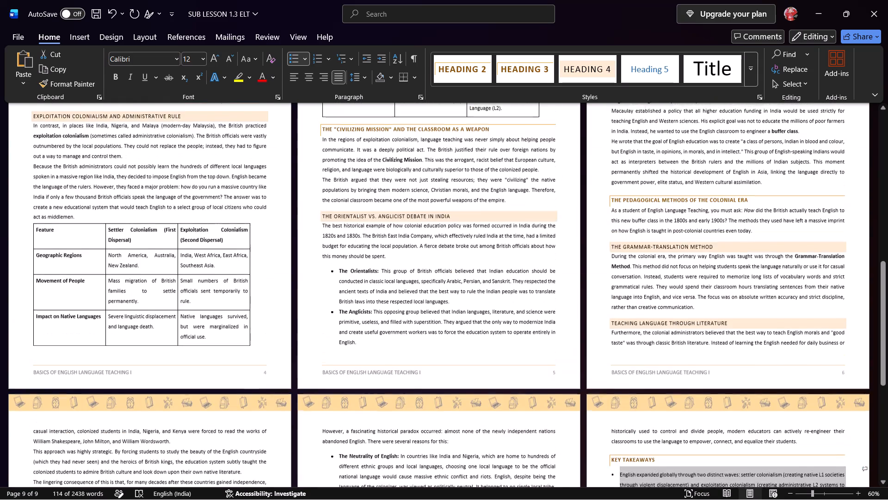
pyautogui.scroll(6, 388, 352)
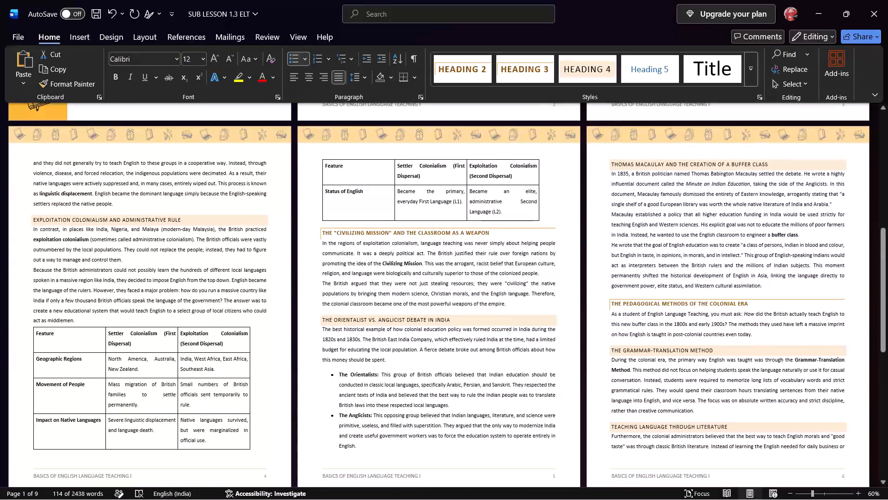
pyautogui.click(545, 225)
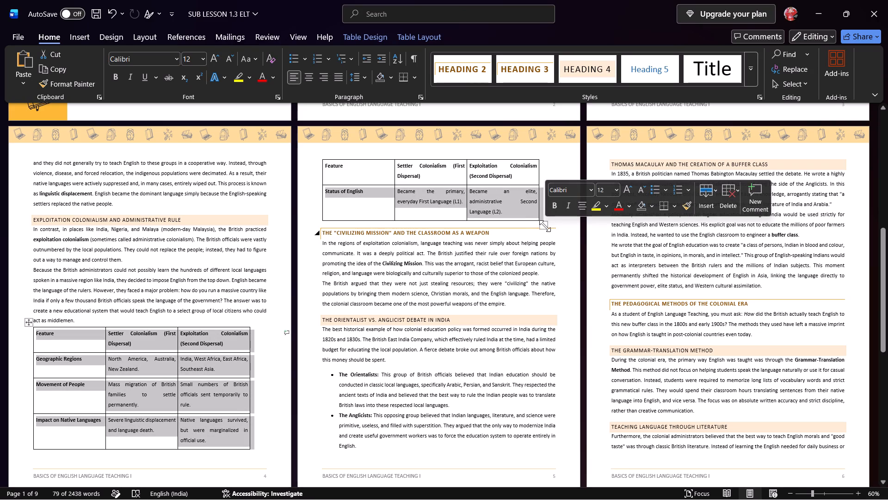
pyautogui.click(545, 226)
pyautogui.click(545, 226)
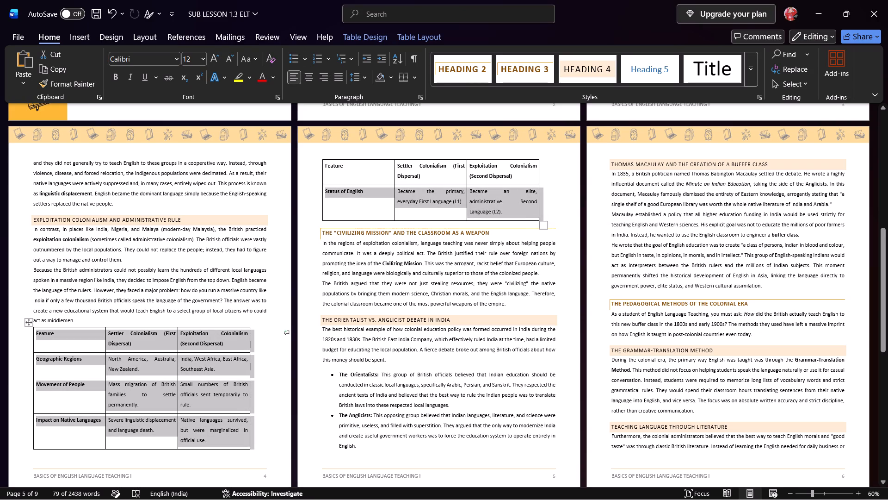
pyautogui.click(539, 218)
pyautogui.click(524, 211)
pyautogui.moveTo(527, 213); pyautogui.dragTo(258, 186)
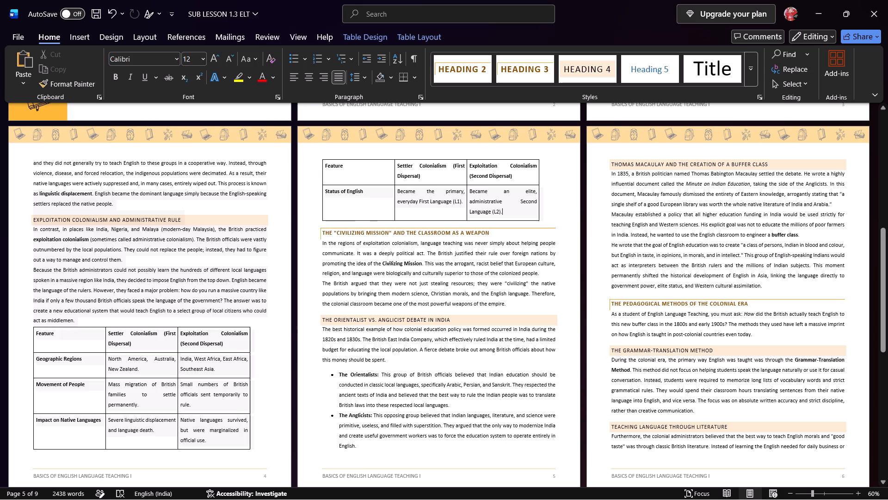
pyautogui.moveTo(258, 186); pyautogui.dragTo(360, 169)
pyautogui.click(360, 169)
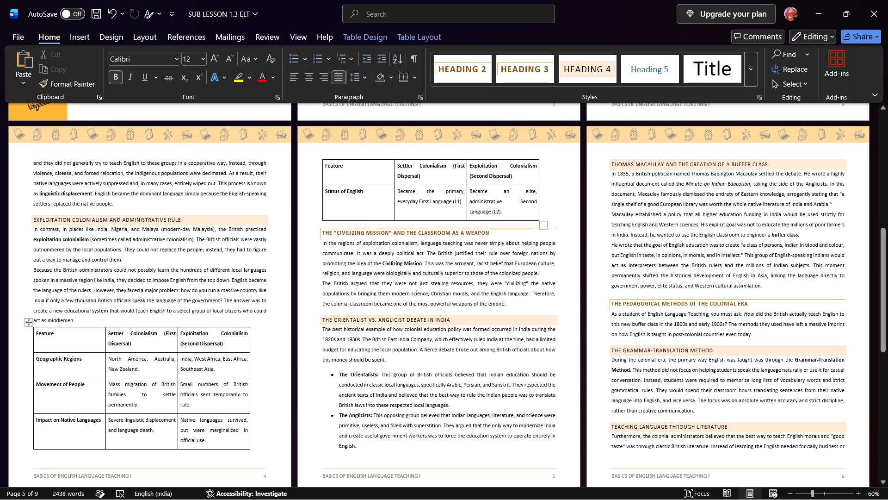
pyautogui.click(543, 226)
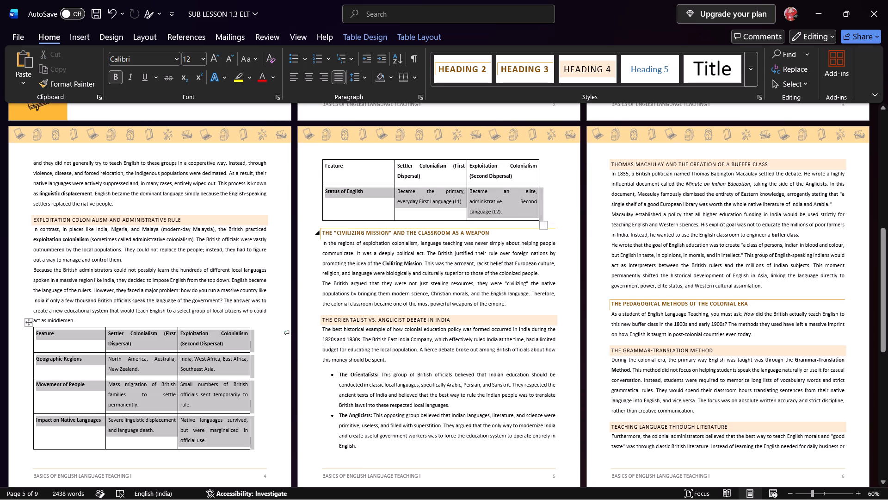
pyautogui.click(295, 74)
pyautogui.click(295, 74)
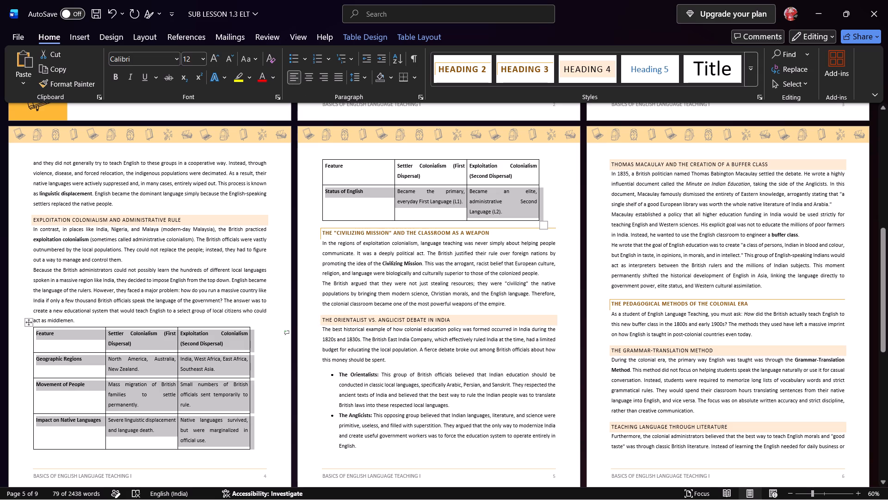
# Set the line spacing of the entire document to 1.5.
pyautogui.hotkey('ctrl', 'a')
pyautogui.click(359, 72)
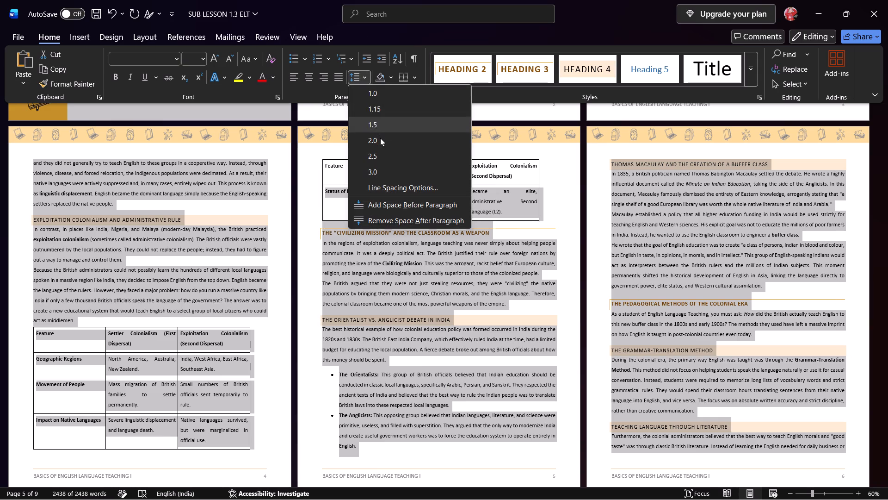
pyautogui.click(382, 123)
pyautogui.scroll(2, 443, 315)
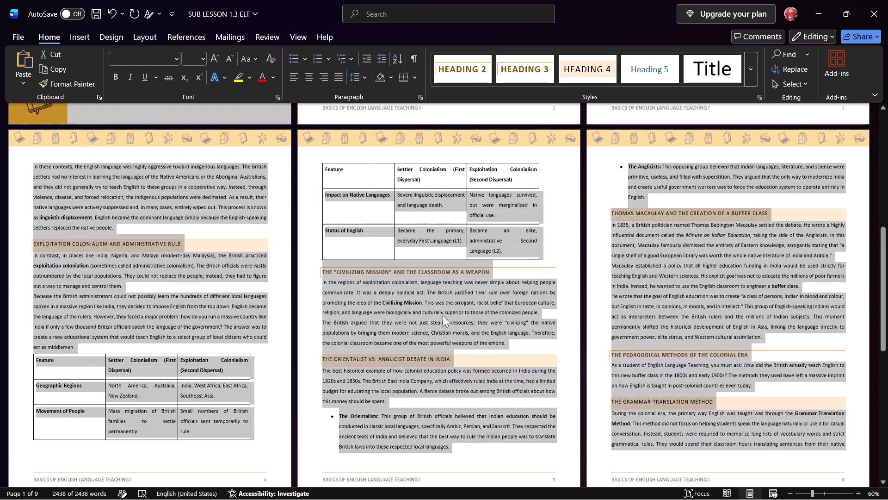
pyautogui.scroll(20, 443, 315)
pyautogui.scroll(6, 443, 315)
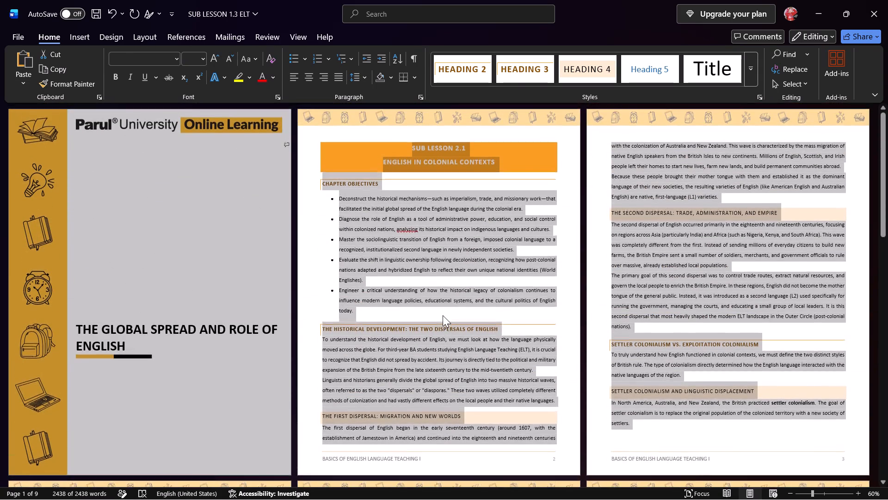
pyautogui.click(443, 315)
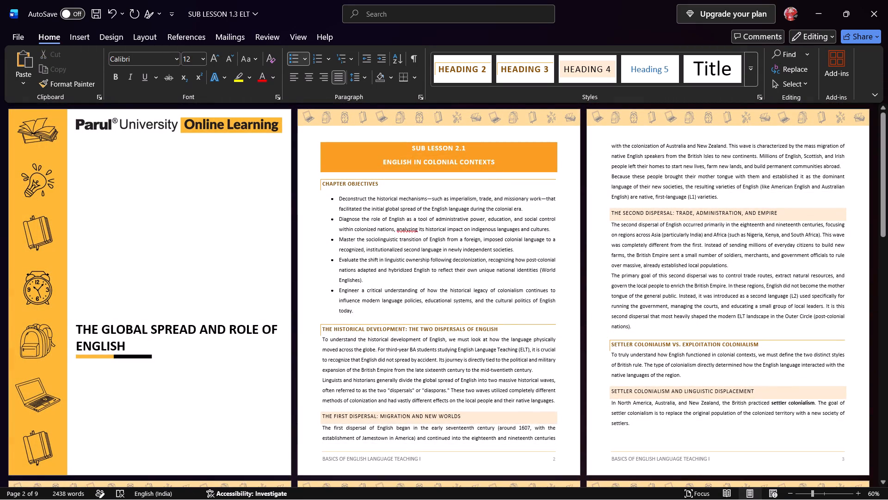
# Review the formatting and page layout of the whole lesson, including the cover title and the sub-lesson title.
pyautogui.scroll(-20, 654, 316)
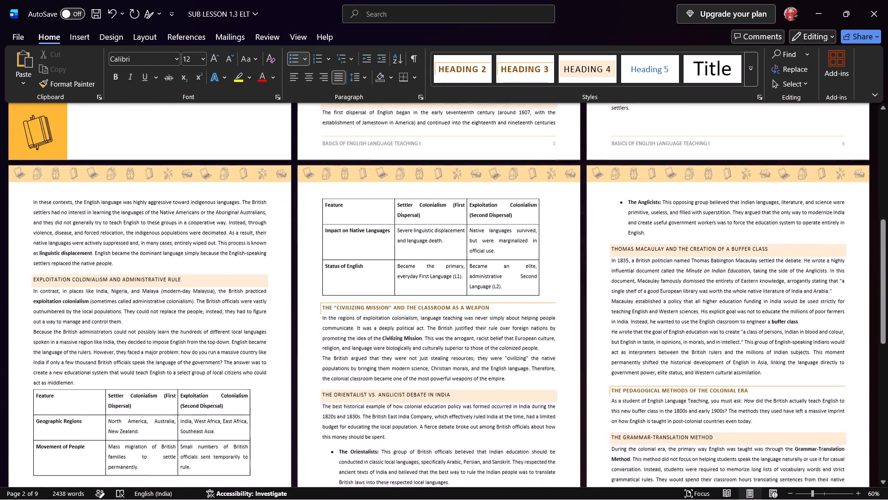
pyautogui.scroll(-19, 654, 316)
pyautogui.scroll(-3, 654, 316)
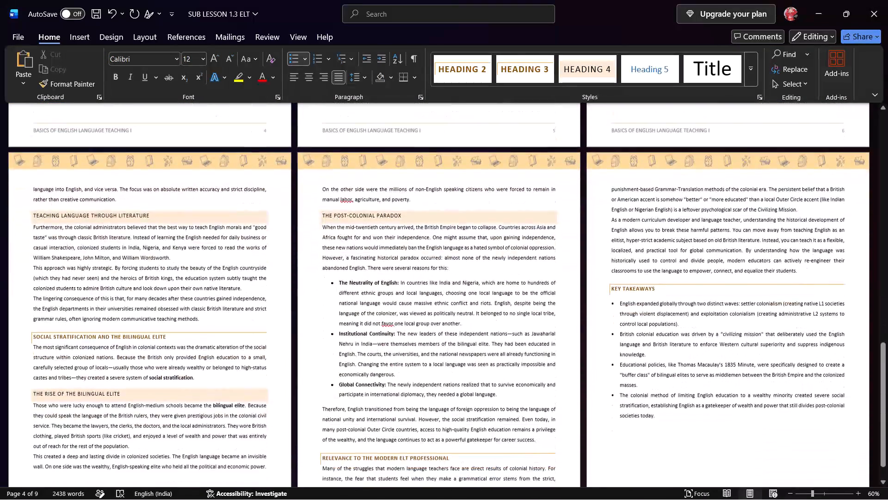
pyautogui.scroll(-9, 654, 316)
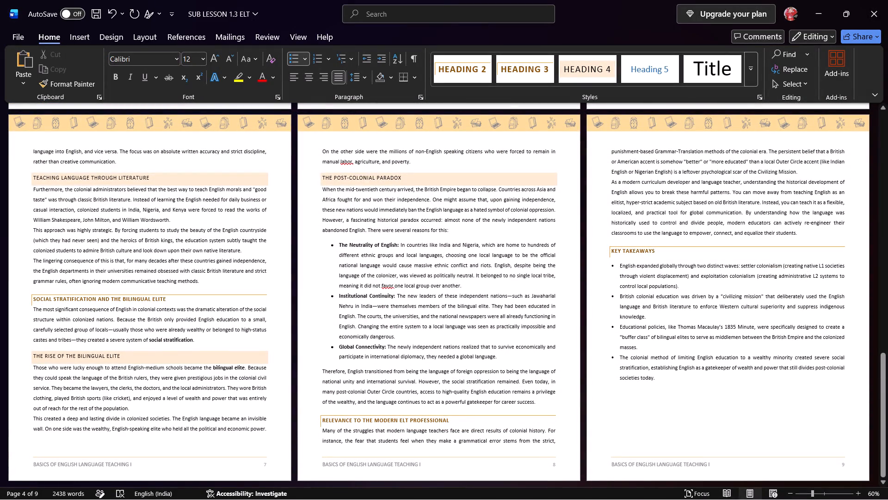
pyautogui.click(437, 290)
pyautogui.click(119, 264)
pyautogui.scroll(6, 124, 262)
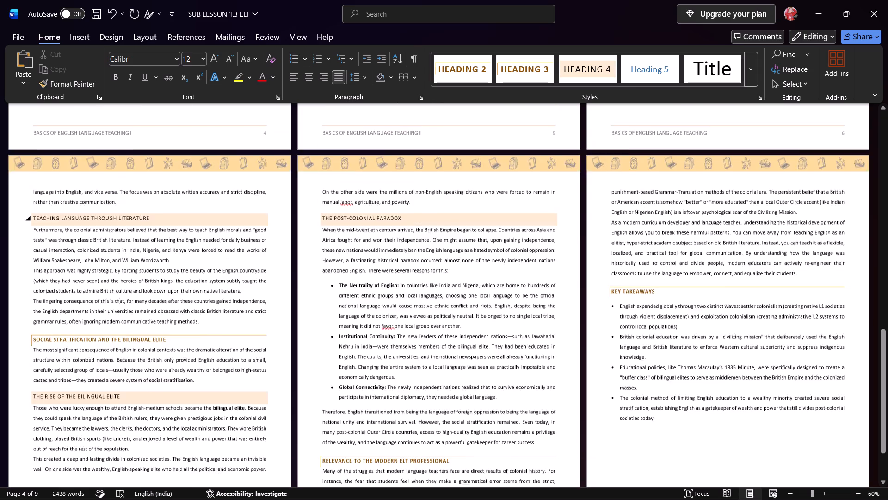
pyautogui.scroll(20, 124, 262)
pyautogui.scroll(18, 124, 262)
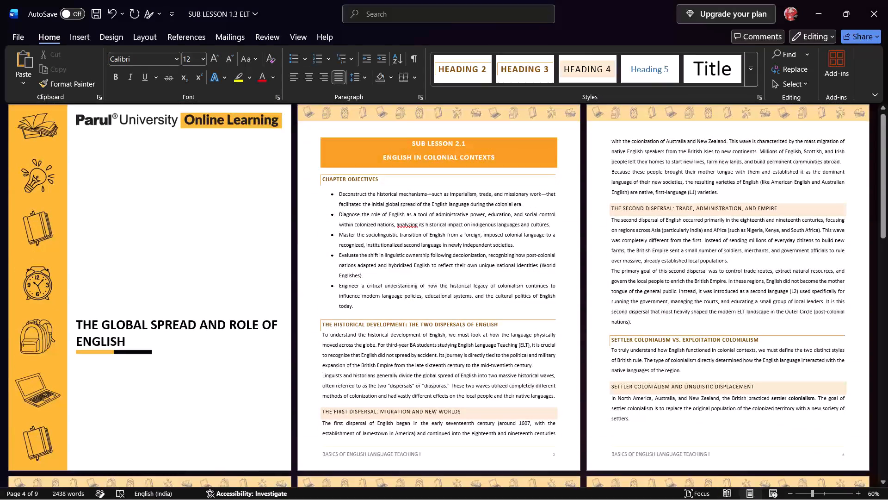
pyautogui.click(148, 323)
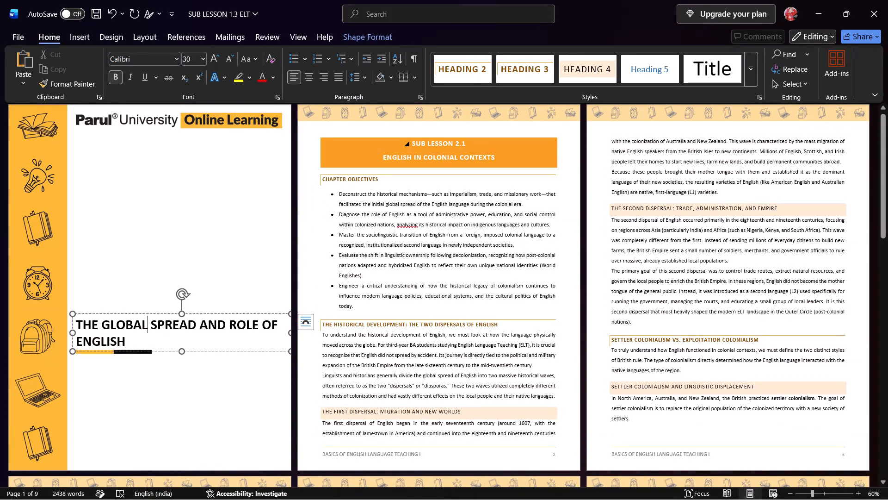
pyautogui.click(470, 155)
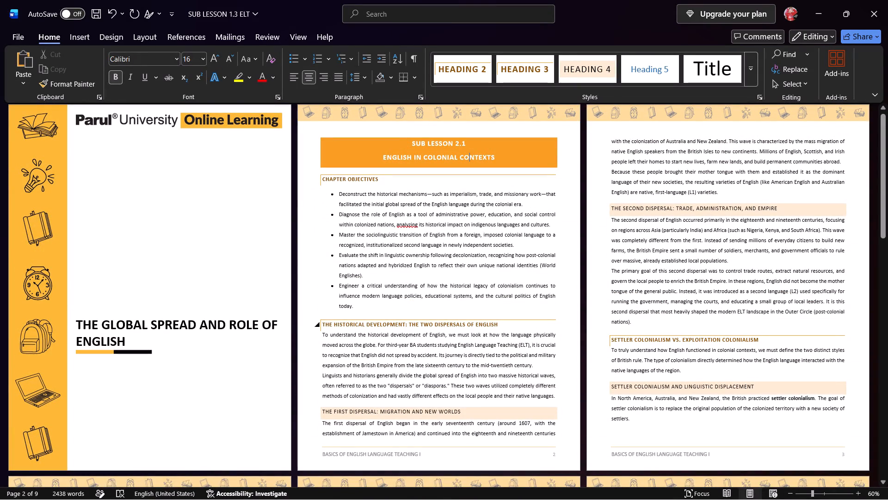
# Save the finished lesson as a new Word document named SUB LESSON 2.1 ELT in the Downloads folder.
pyautogui.click(20, 39)
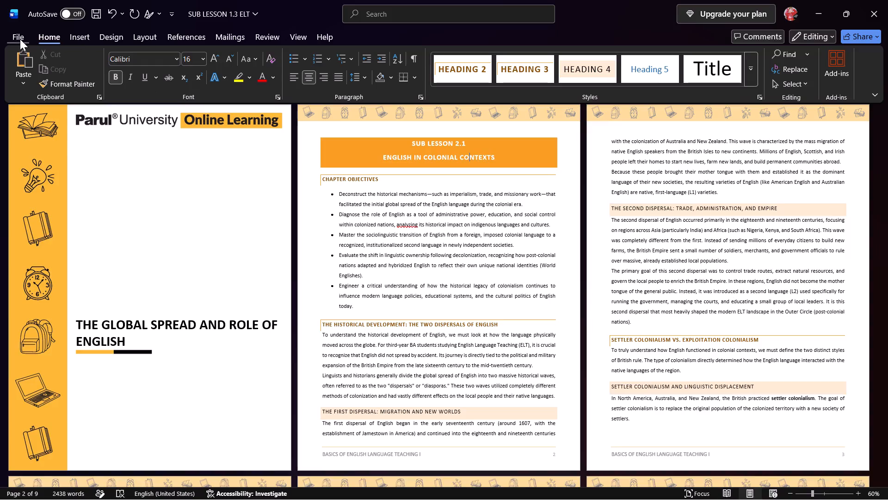
pyautogui.click(56, 215)
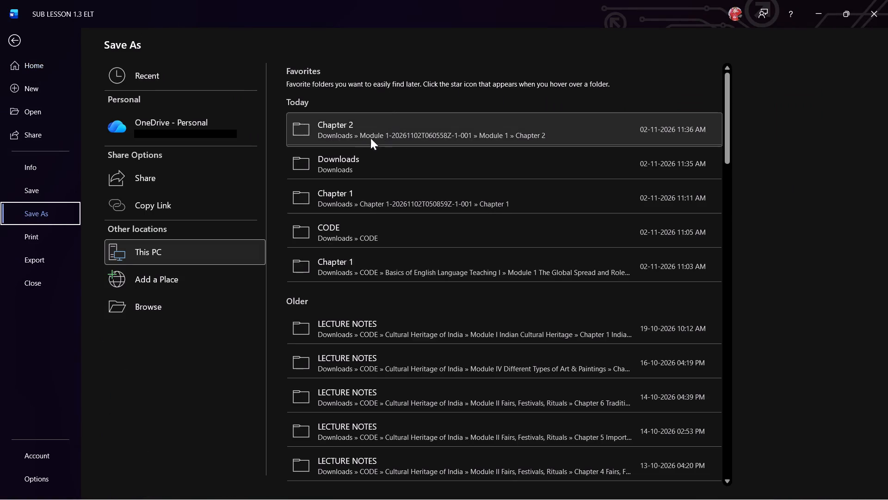
pyautogui.click(400, 156)
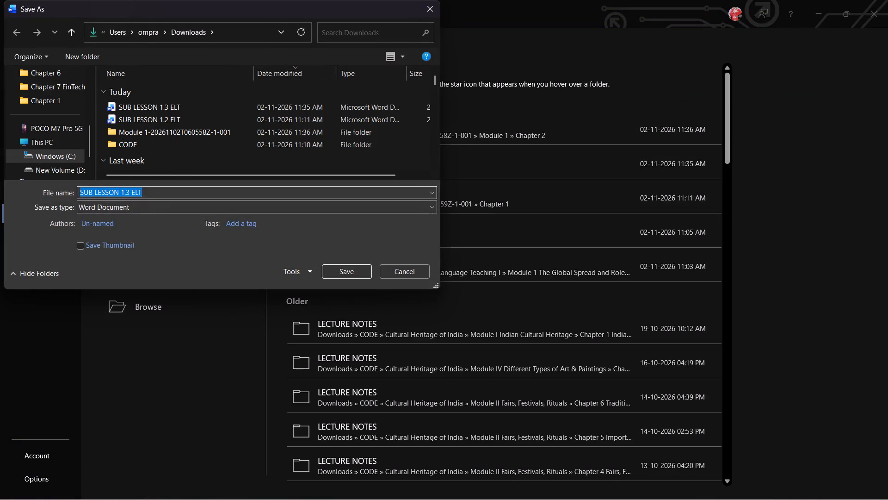
pyautogui.click(128, 193)
pyautogui.press('BackSpace')
pyautogui.press('BackSpace')
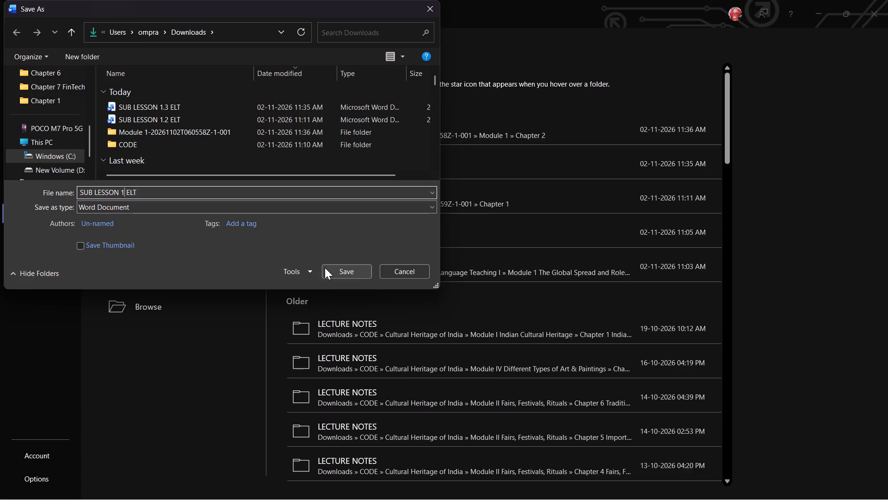
pyautogui.press('BackSpace')
pyautogui.write('2.1')
pyautogui.press('Return')
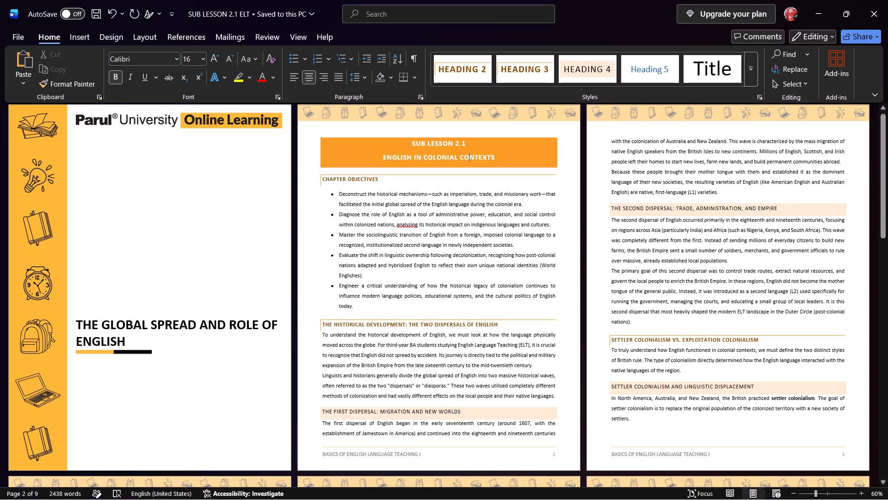
# In File Explorer, copy SUB LESSON 2.1 ELT from Downloads into Chapter 2 of Module 1 The Global Spread and Role of English.
pyautogui.click(521, 490)
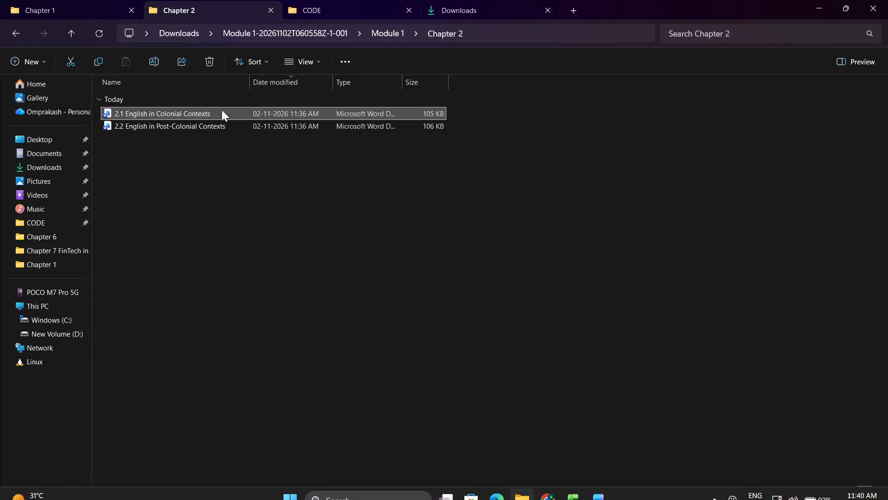
pyautogui.click(481, 9)
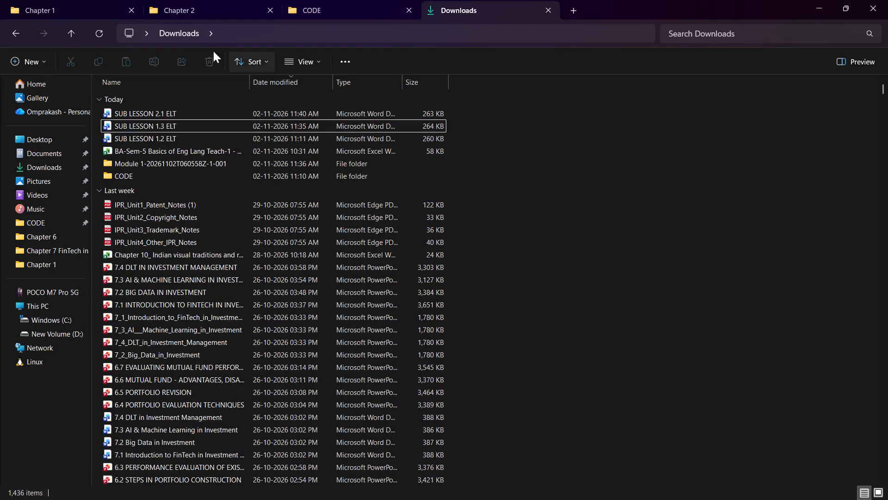
pyautogui.click(100, 33)
pyautogui.click(165, 113)
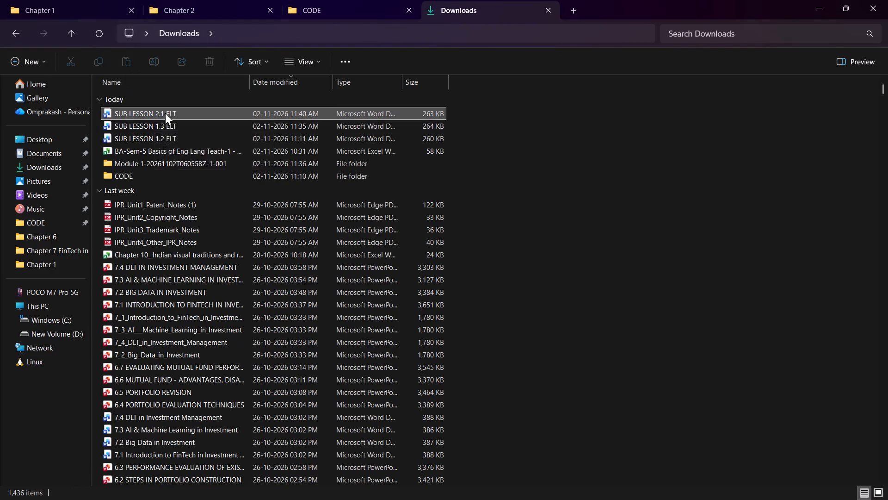
pyautogui.click(93, 62)
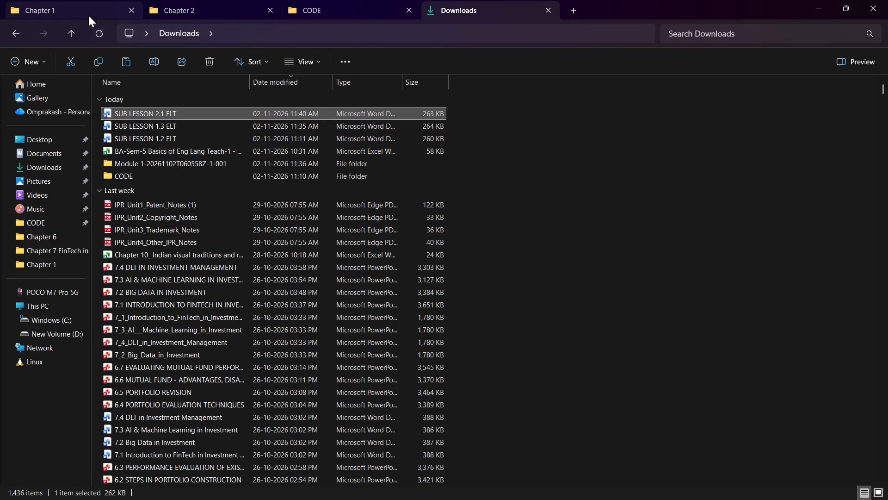
pyautogui.click(89, 12)
pyautogui.click(17, 32)
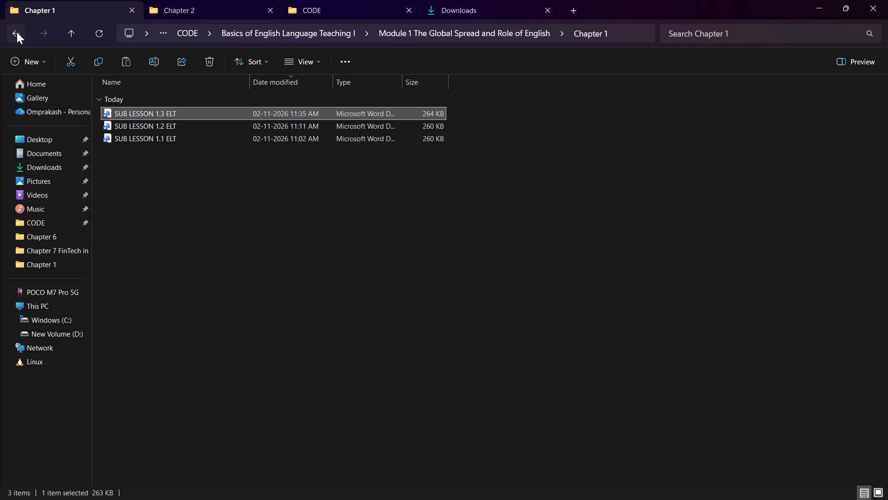
pyautogui.doubleClick(153, 153)
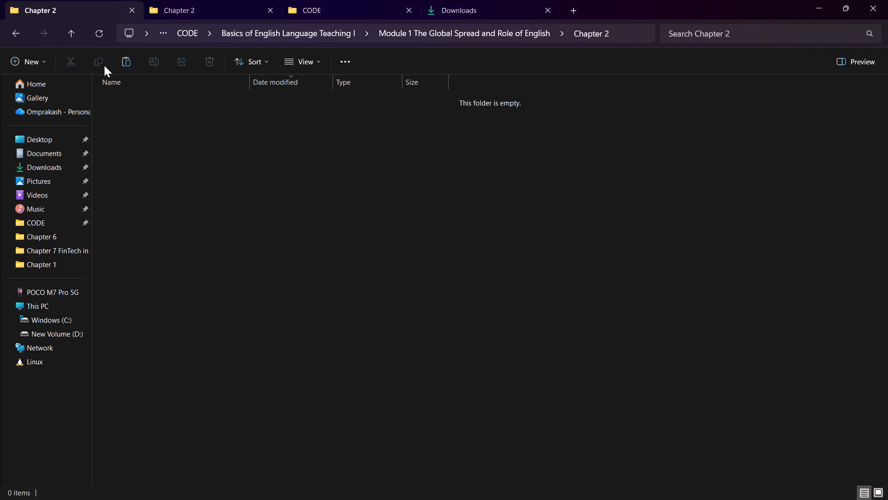
pyautogui.click(124, 60)
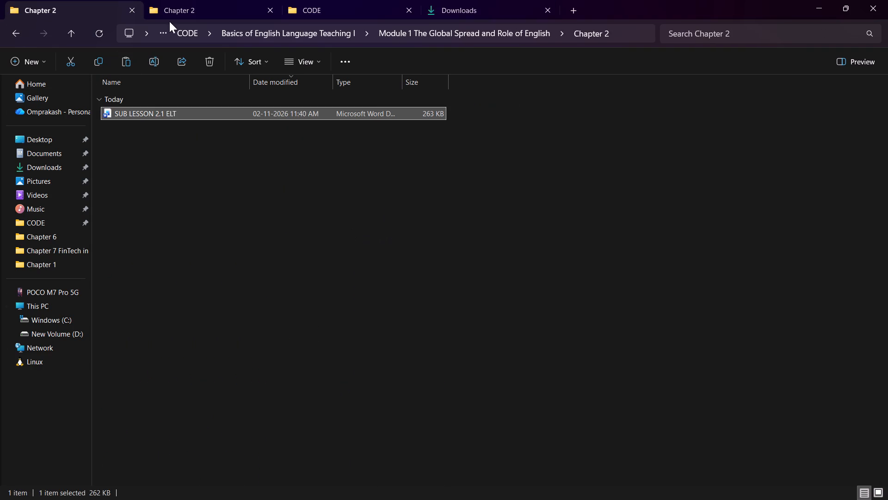
# Open 2.2 English in Post-Colonial Contexts from the downloaded Chapter 2 folder and close the 2.1 English in Colonial Contexts source document.
pyautogui.click(173, 8)
pyautogui.doubleClick(184, 122)
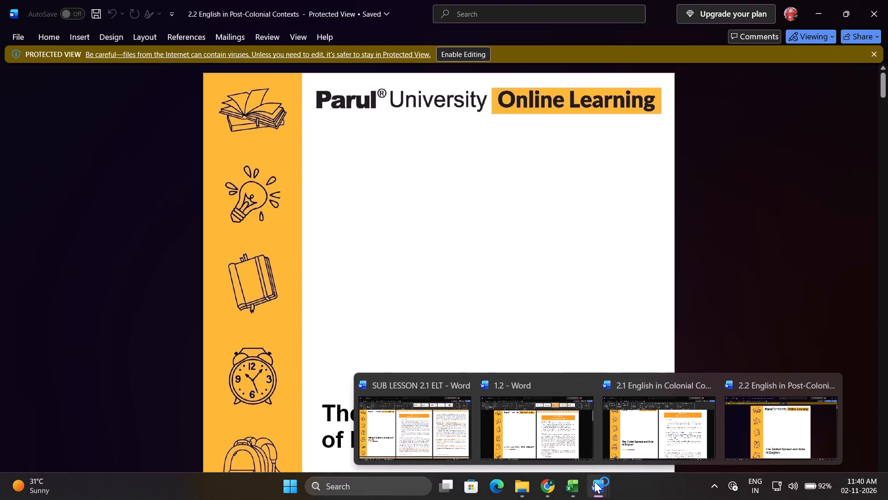
pyautogui.click(656, 440)
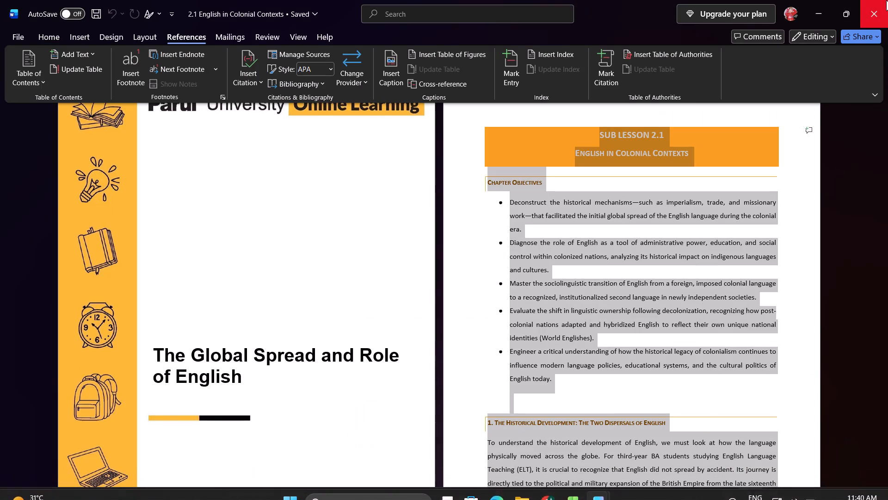
pyautogui.click(880, 7)
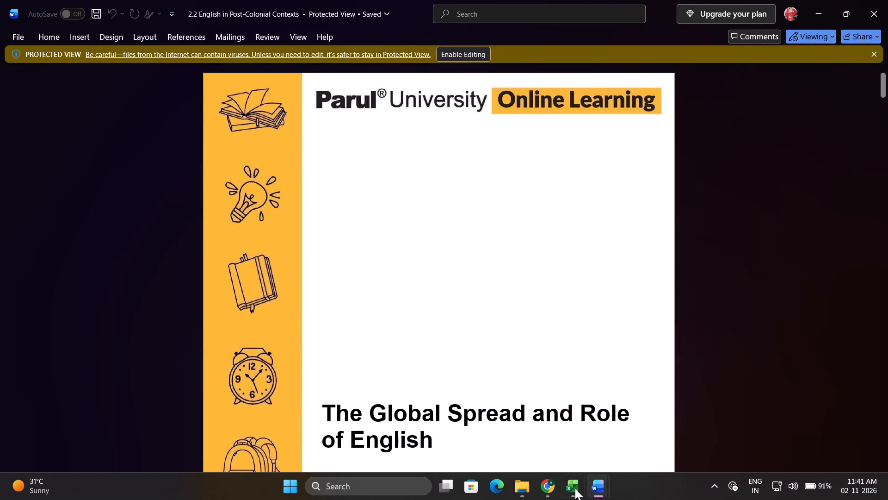
# Enable editing in the 2.2 English in Post-Colonial Contexts document and look through it as far as the Course Outcomes page.
pyautogui.click(456, 52)
pyautogui.keyDown('ctrl'); pyautogui.scroll(-4, 536, 226); pyautogui.keyUp('ctrl')
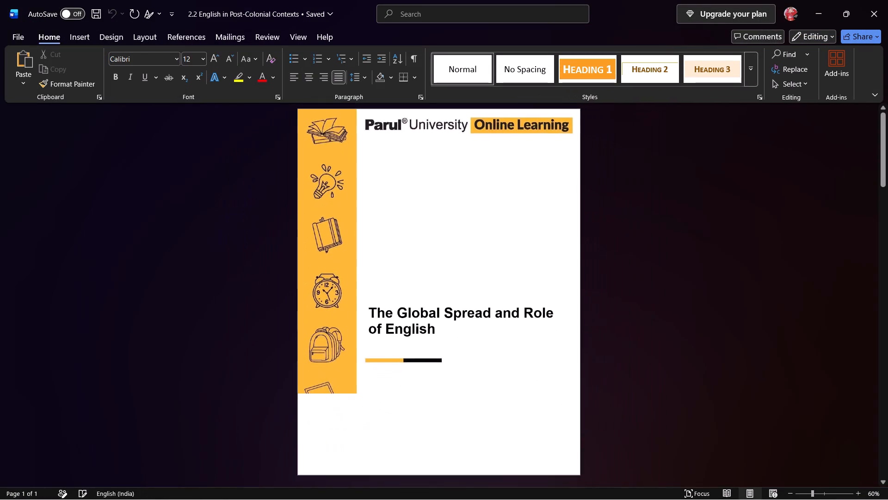
pyautogui.scroll(-8, 522, 356)
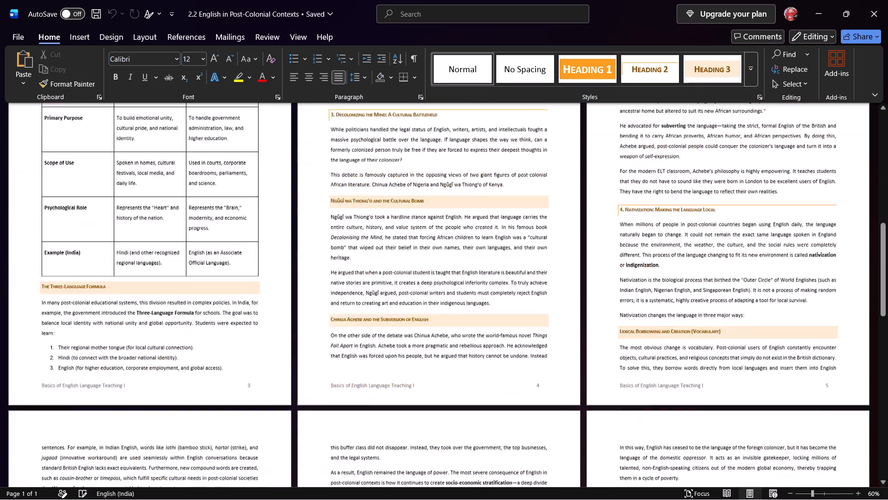
pyautogui.scroll(-2, 567, 419)
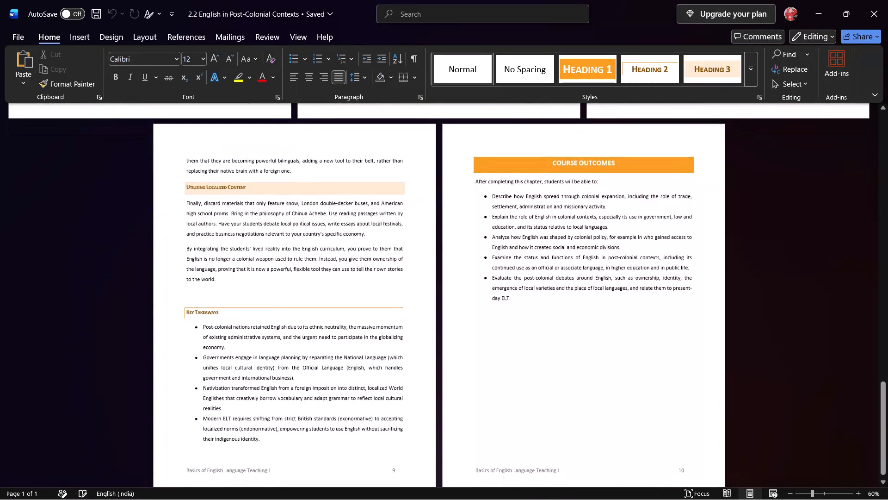
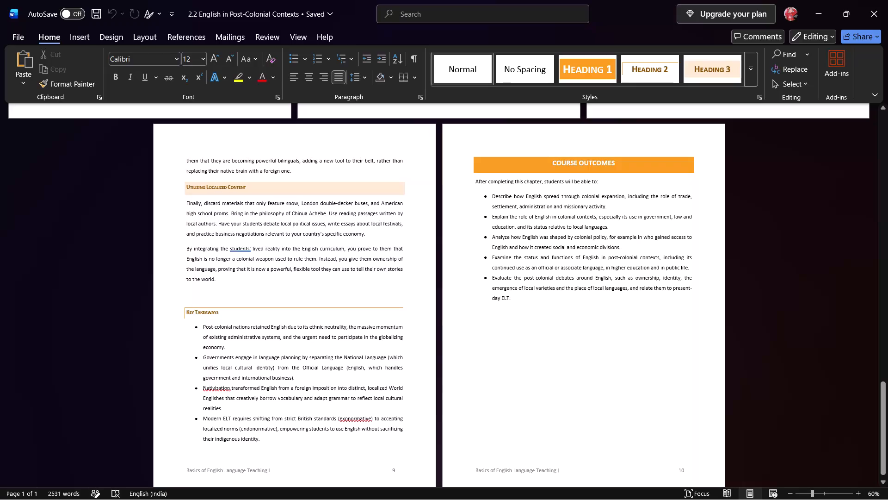
# Copy the lesson content from the SUB LESSON 2.2 title through the end of the Course Outcomes list, leaving out the cover page.
pyautogui.moveTo(546, 321); pyautogui.dragTo(358, 0)
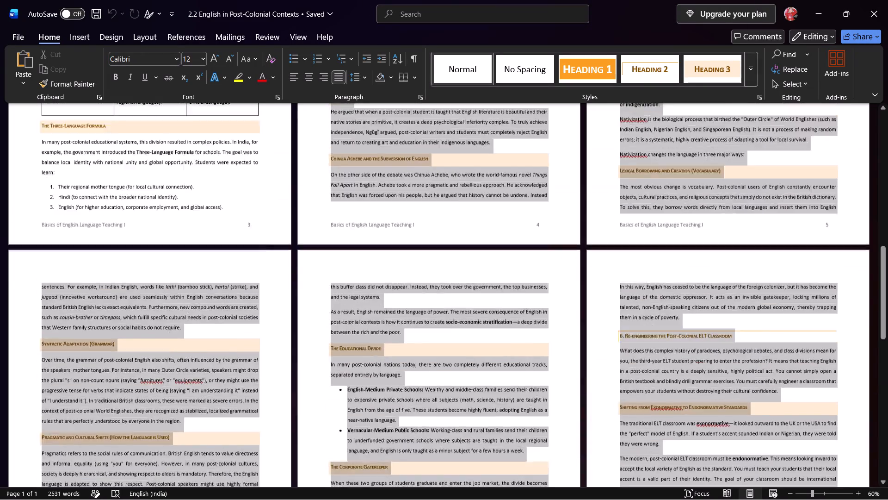
pyautogui.moveTo(358, 0); pyautogui.dragTo(395, 121)
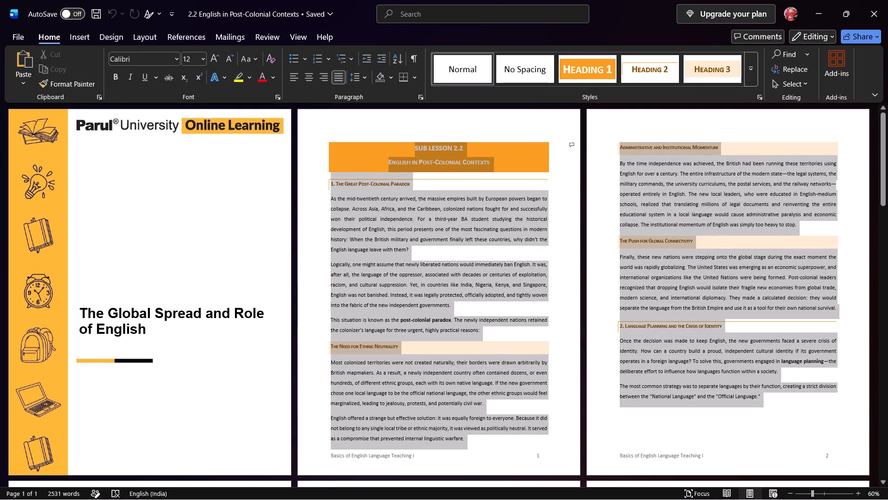
pyautogui.moveTo(395, 121); pyautogui.dragTo(393, 141)
pyautogui.moveTo(393, 141); pyautogui.dragTo(393, 142)
pyautogui.hotkey('ctrl', 'c')
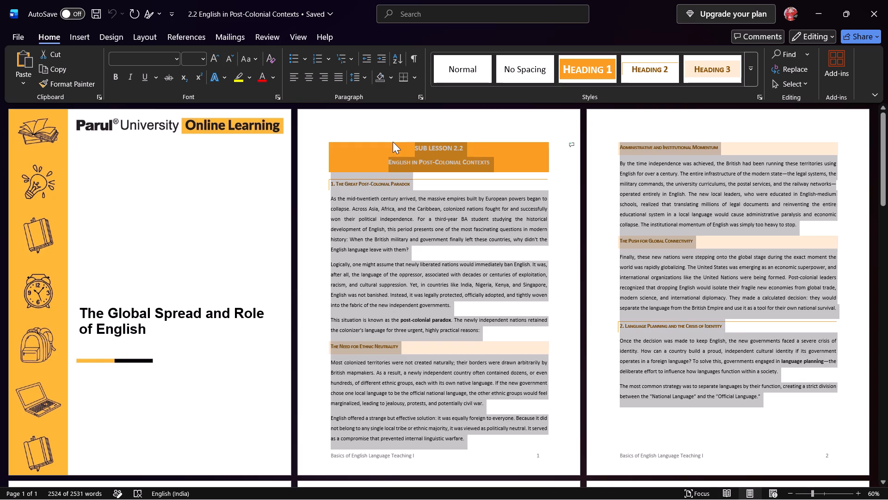
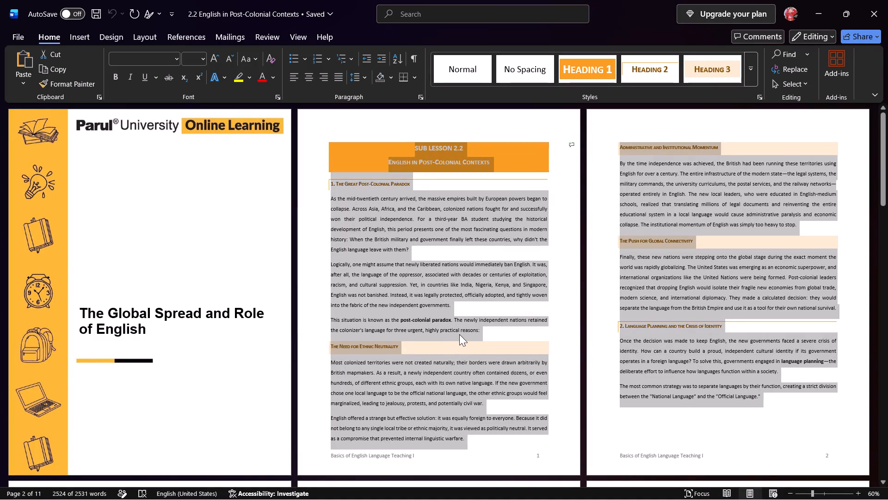
# Replace all lesson text after the cover page in the SUB LESSON 2.1 ELT document with the copied 2.2 lesson content.
pyautogui.hotkey('ctrl', 'c')
pyautogui.hotkey('alt', 'Tab')
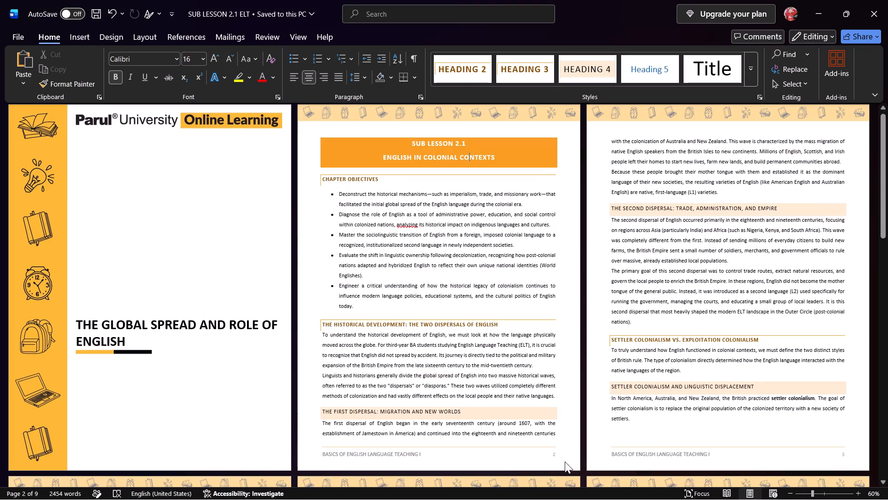
pyautogui.scroll(-20, 567, 218)
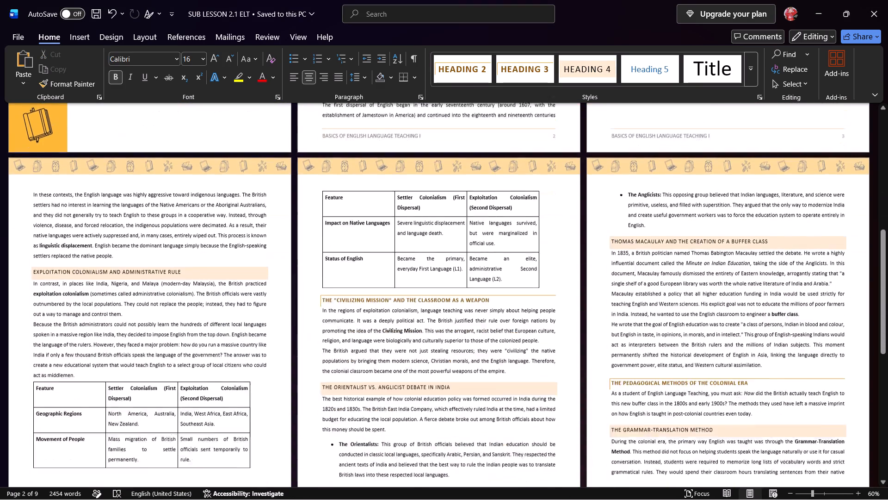
pyautogui.scroll(-20, 584, 212)
pyautogui.scroll(-12, 584, 212)
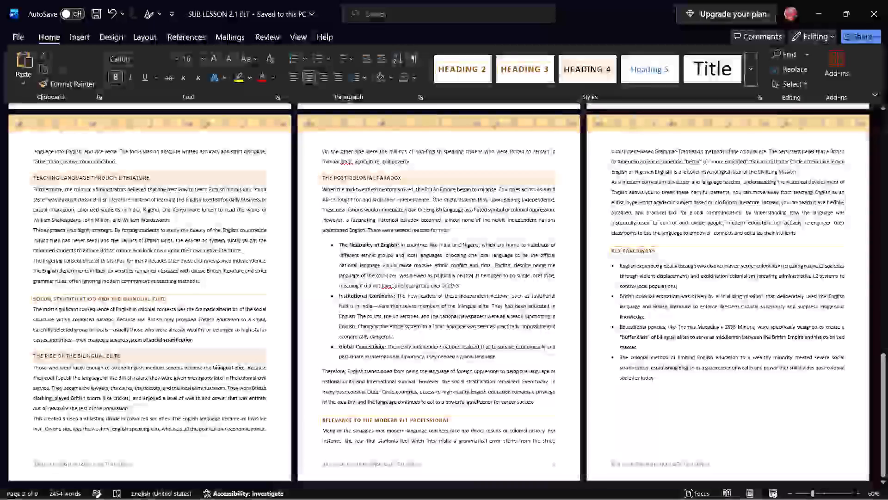
pyautogui.moveTo(733, 394); pyautogui.dragTo(352, 4)
pyautogui.press('BackSpace')
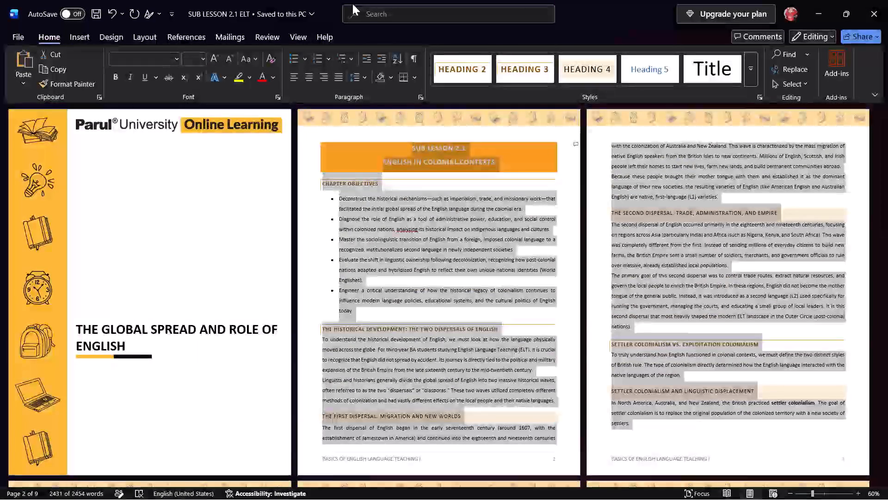
pyautogui.hotkey('ctrl', 'v')
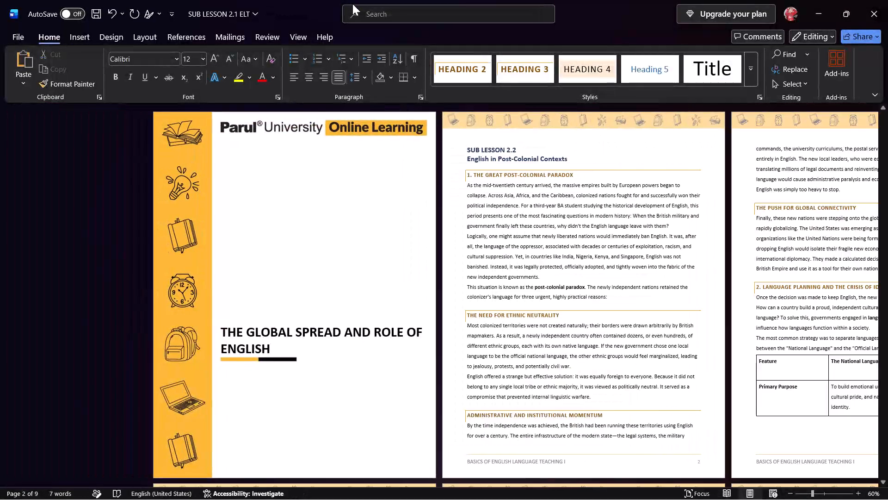
# Copy the formatting of the two-line SUB LESSON 12.1 title in document 1.2 onto the SUB LESSON 2.2 English in Post-Colonial Contexts title.
pyautogui.scroll(12, 639, 400)
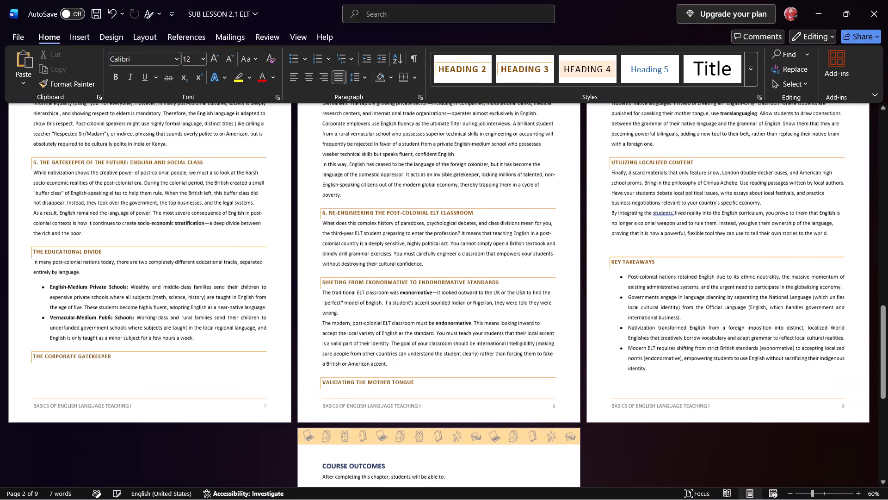
pyautogui.scroll(20, 639, 400)
pyautogui.scroll(20, 639, 400)
pyautogui.scroll(5, 639, 400)
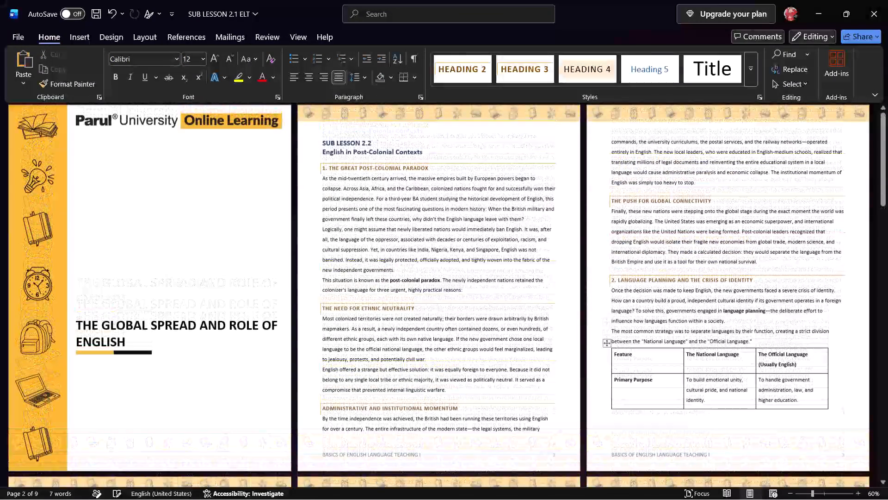
pyautogui.scroll(9, 635, 401)
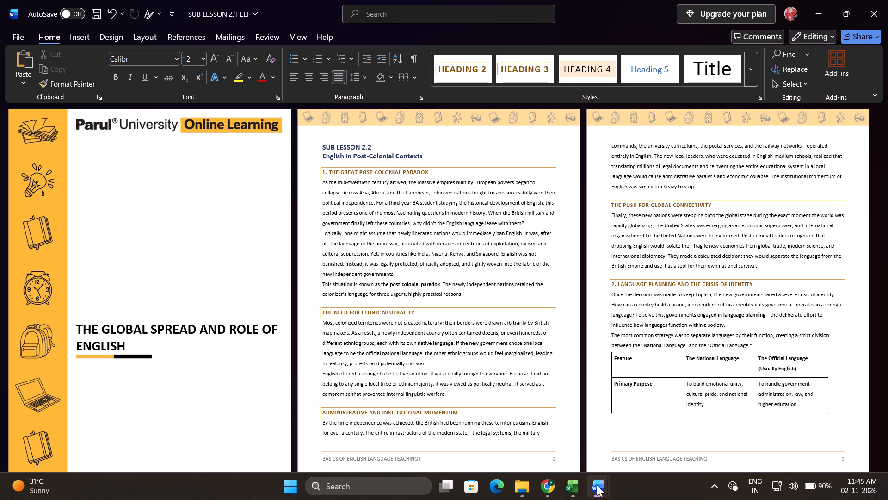
pyautogui.click(602, 434)
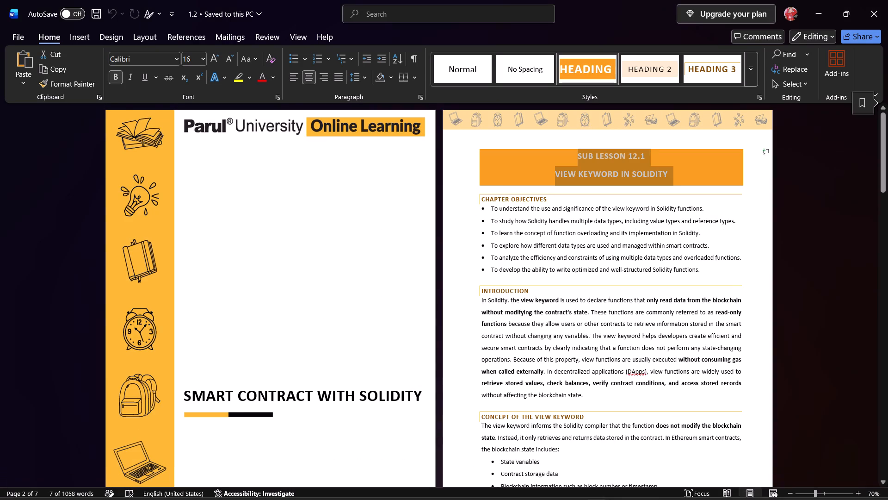
pyautogui.click(59, 83)
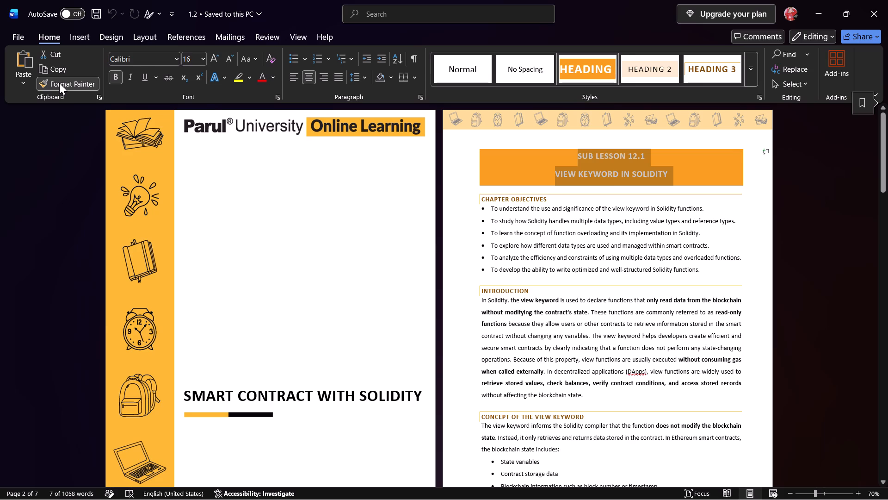
pyautogui.hotkey('alt', 'Tab')
pyautogui.moveTo(439, 156); pyautogui.dragTo(347, 144)
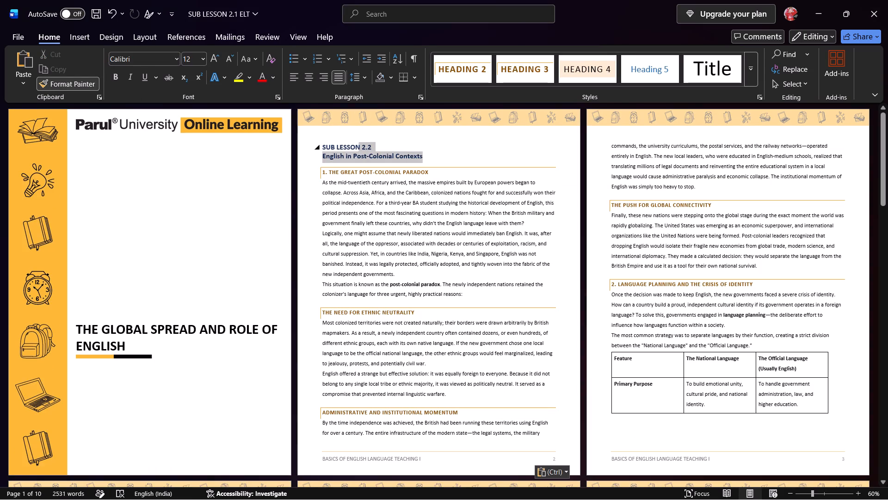
pyautogui.moveTo(347, 144); pyautogui.dragTo(322, 144)
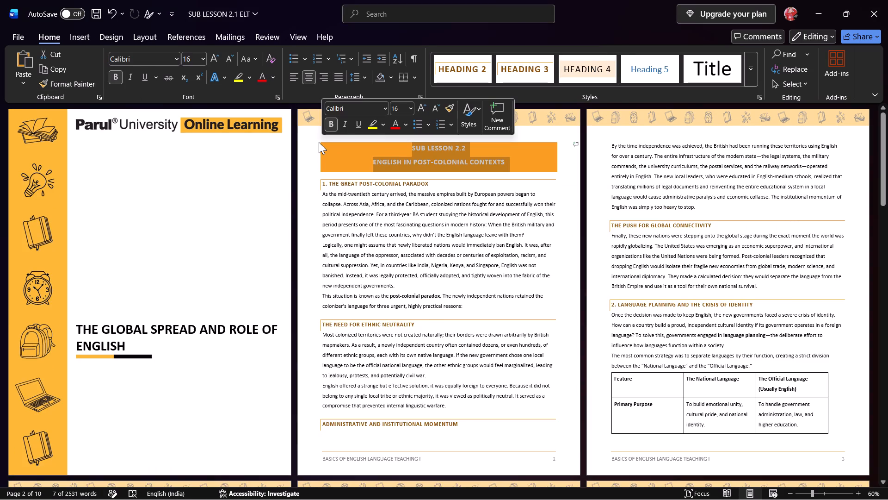
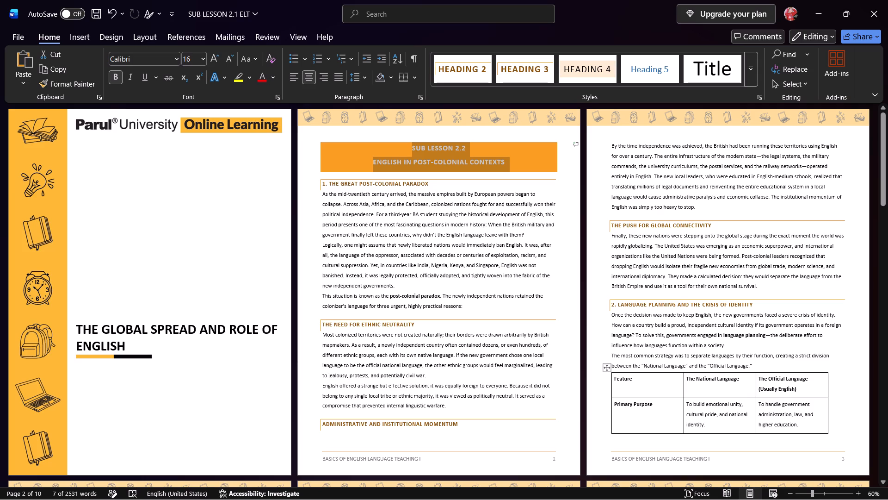
# Apply the Heading 4 style to the section 1 subheadings on ethnic neutrality, administrative and institutional momentum, and the push for global connectivity.
pyautogui.click(389, 325)
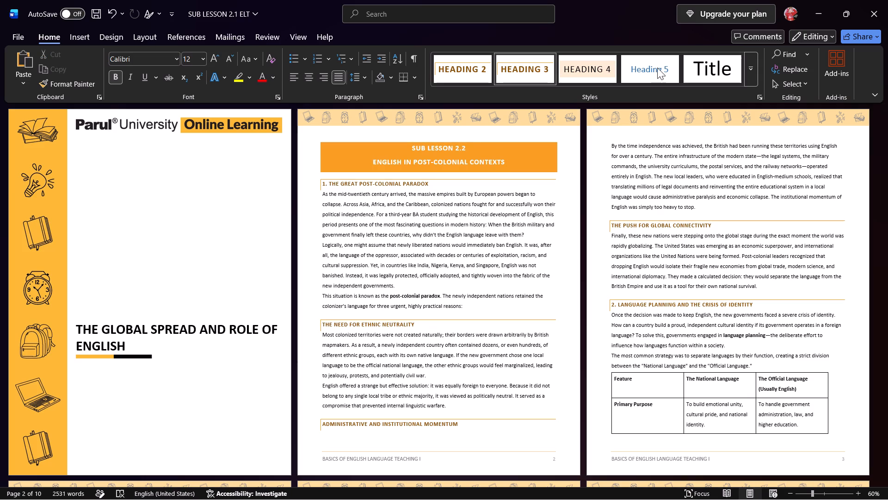
pyautogui.click(578, 64)
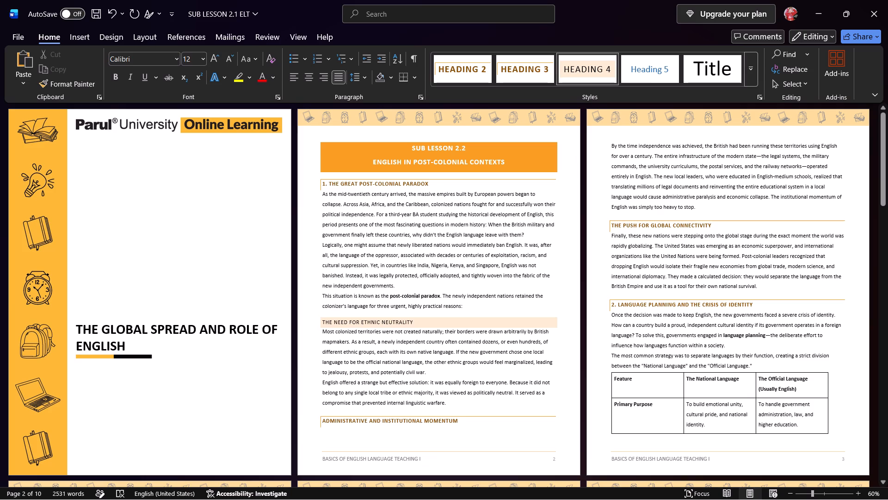
pyautogui.click(418, 420)
pyautogui.click(588, 73)
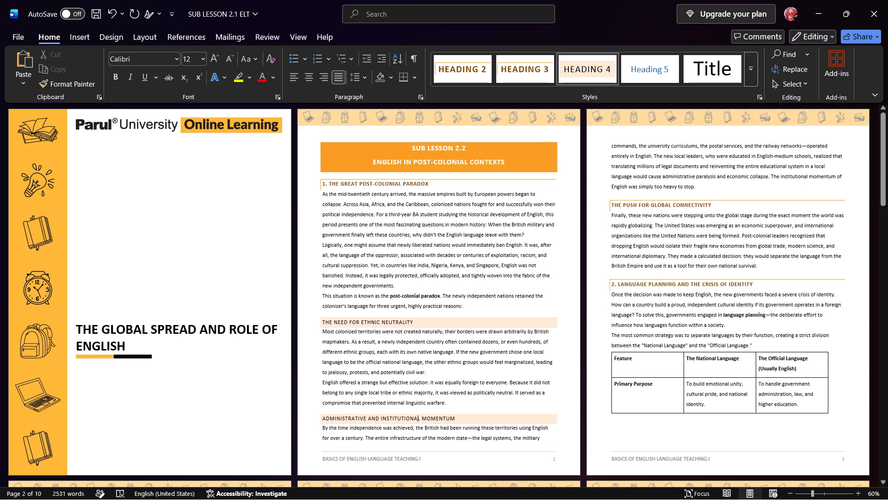
pyautogui.click(647, 205)
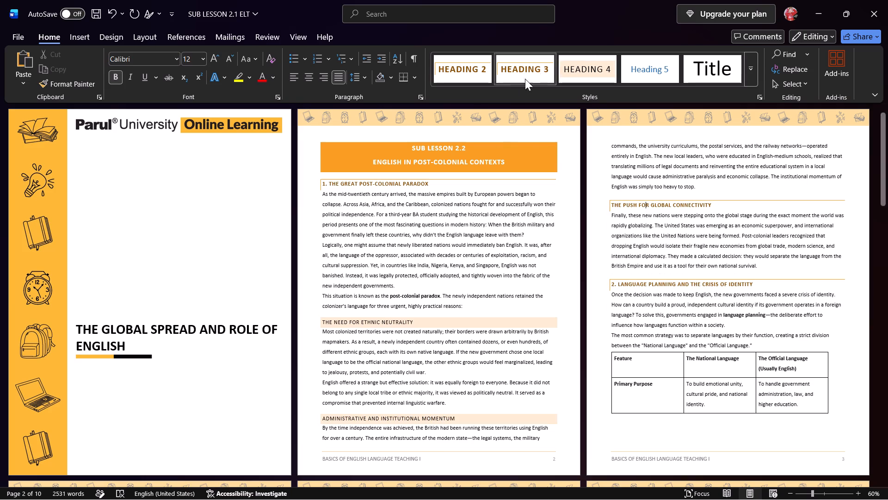
pyautogui.click(580, 61)
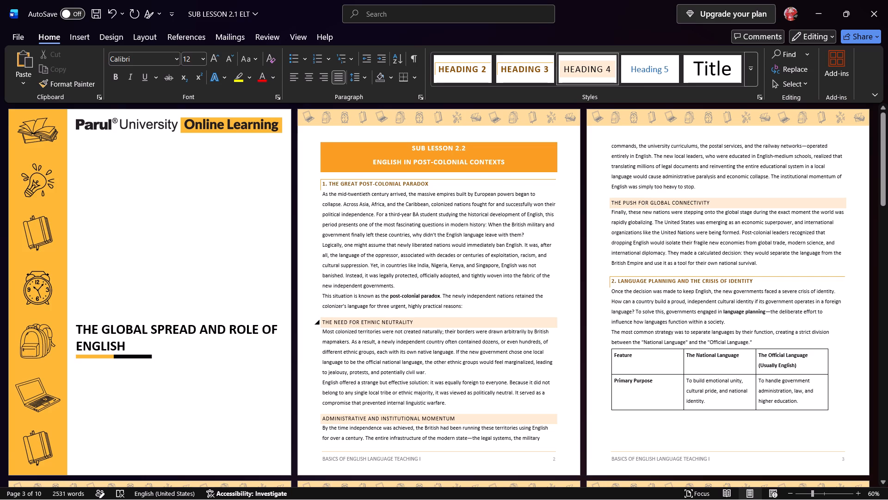
# Apply Heading 4 to the subheadings The Three-Language Formula, Ngũgĩ wa Thiong'o and the Cultural Bomb, and Chinua Achebe and the Subversion of English.
pyautogui.scroll(-18, 533, 314)
pyautogui.scroll(-4, 347, 344)
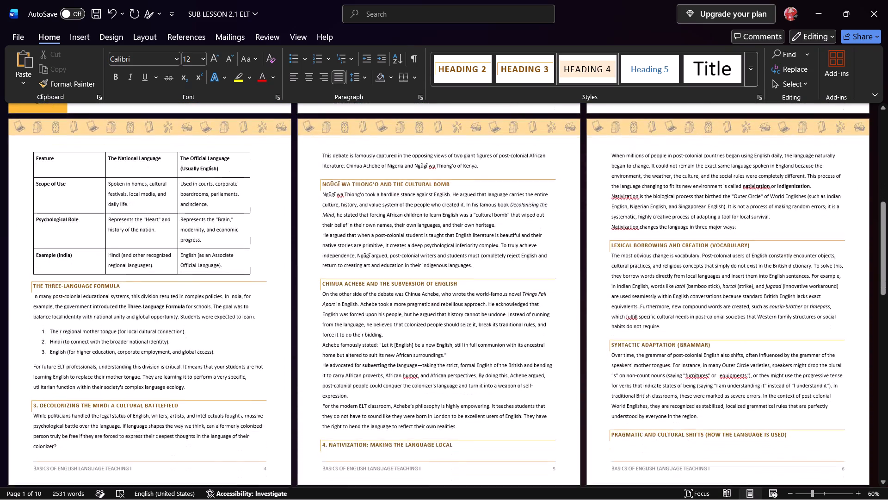
pyautogui.click(75, 281)
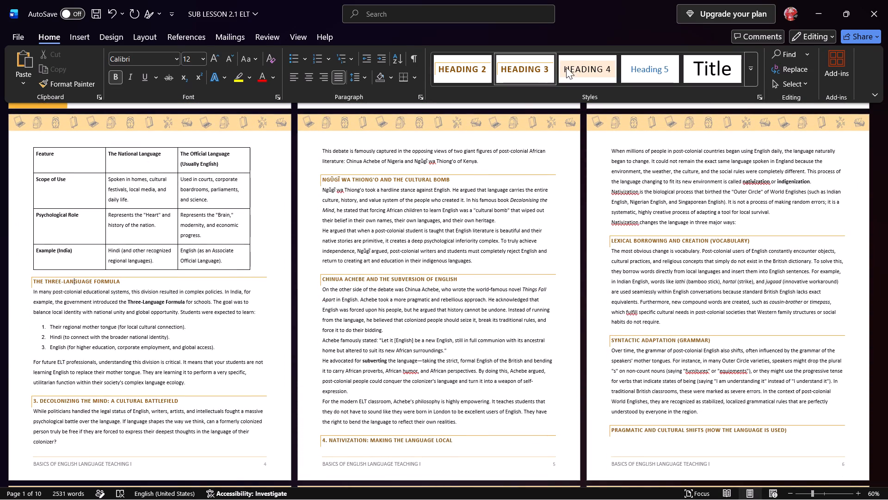
pyautogui.click(567, 67)
pyautogui.click(374, 178)
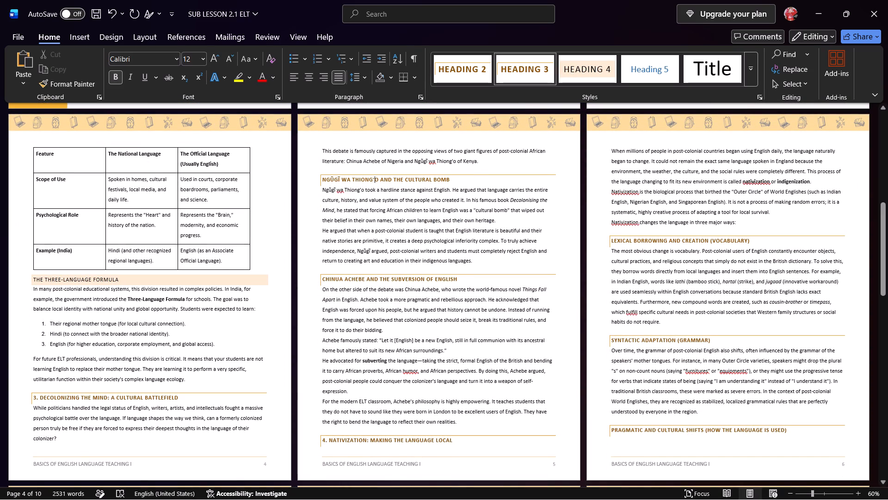
pyautogui.click(596, 65)
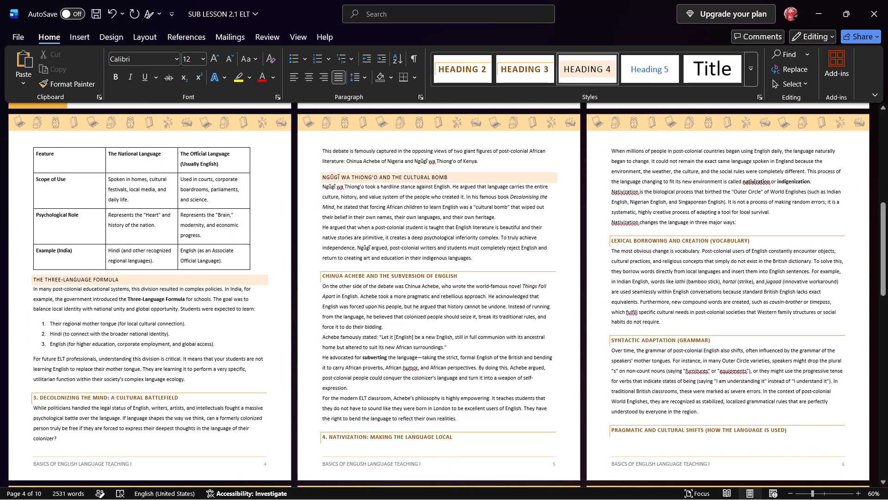
pyautogui.click(367, 274)
pyautogui.click(583, 60)
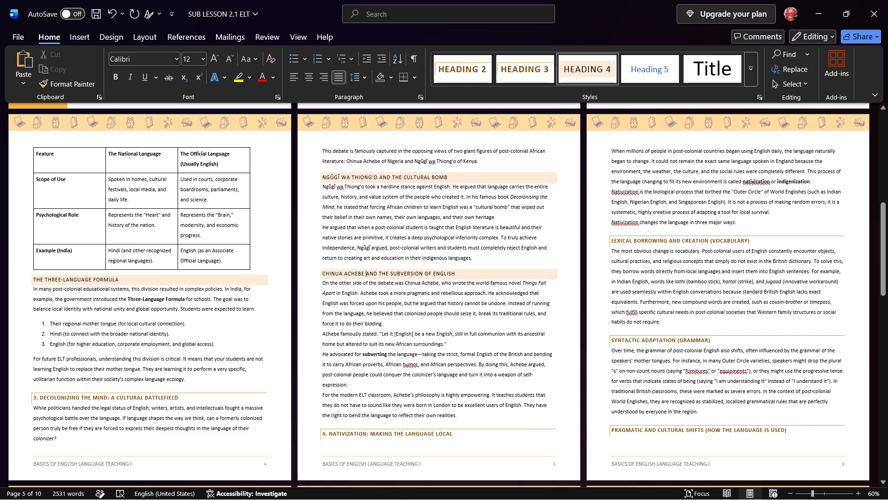
# Apply Heading 4 to the section 4 subheadings on lexical borrowing and creation, syntactic adaptation, and pragmatic and cultural shifts.
pyautogui.click(657, 241)
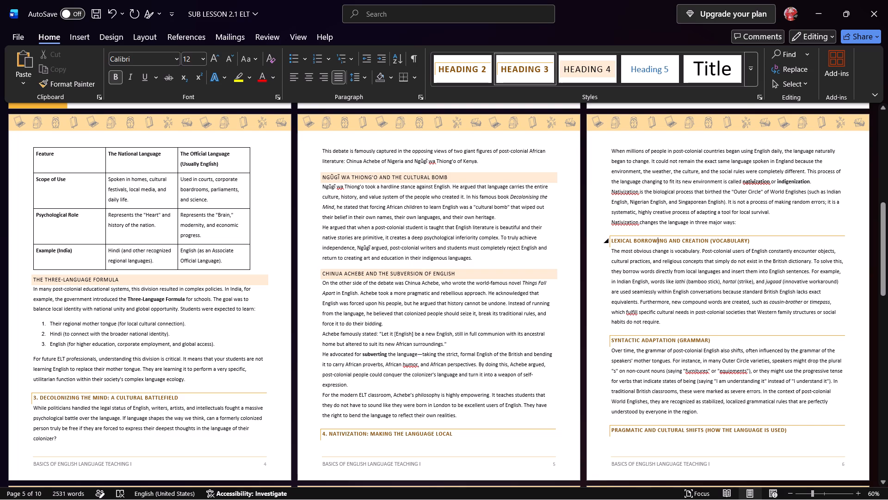
pyautogui.click(585, 66)
pyautogui.click(651, 337)
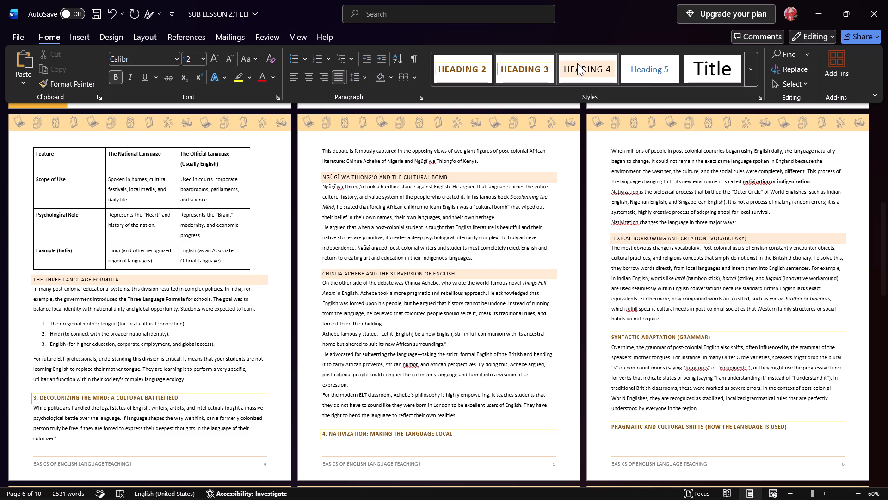
pyautogui.click(577, 63)
pyautogui.click(666, 421)
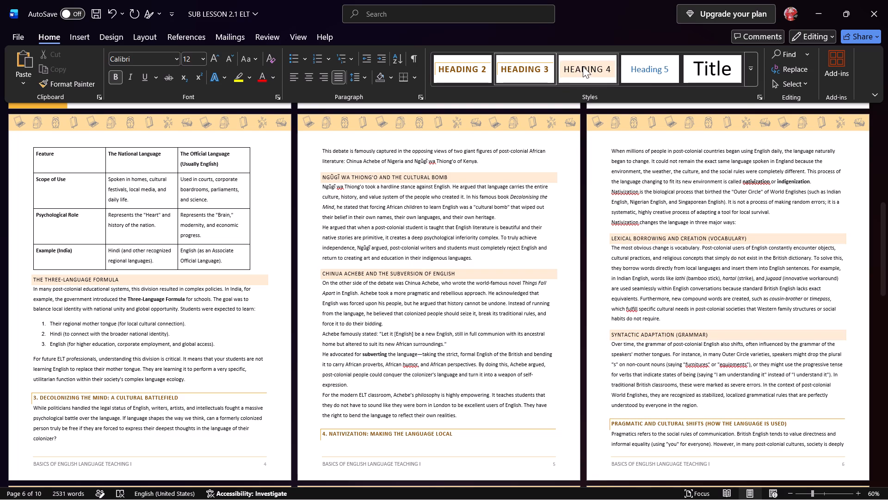
pyautogui.click(583, 66)
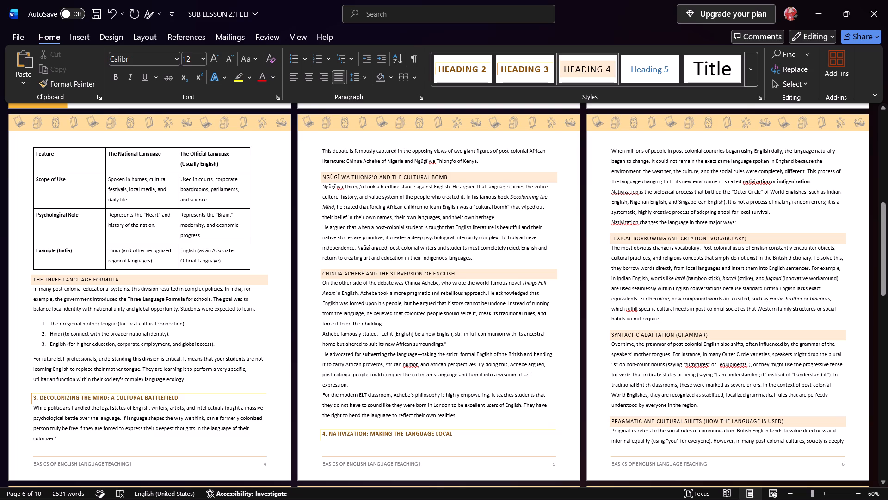
# Apply Heading 4 to all five subheadings in sections 5 and 6, from The Educational Divide through Utilizing Localized Content.
pyautogui.scroll(-17, 375, 404)
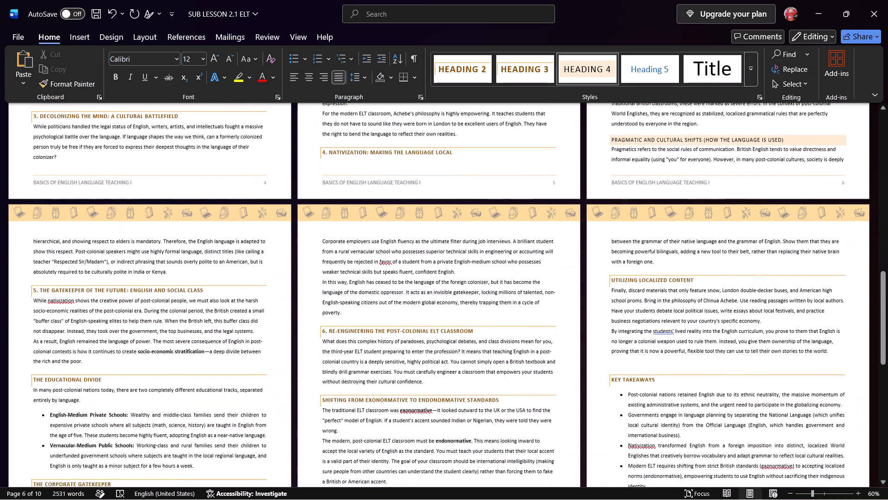
pyautogui.click(81, 378)
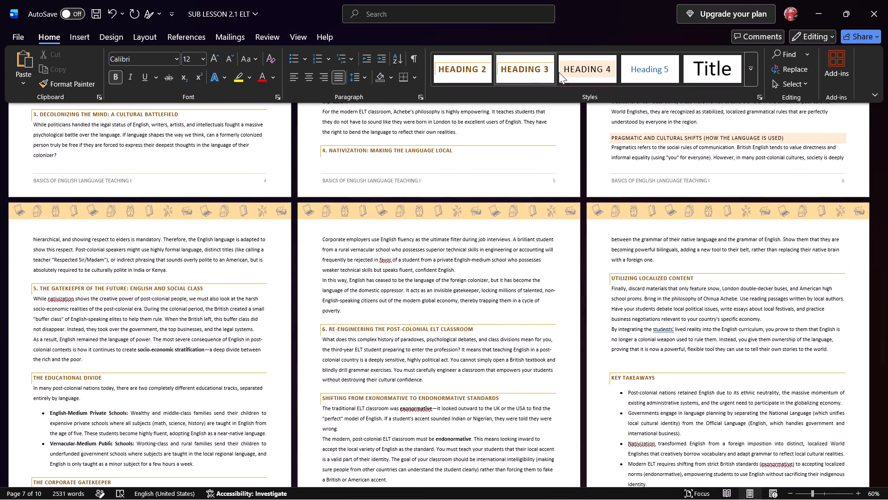
pyautogui.click(602, 63)
pyautogui.scroll(-4, 421, 337)
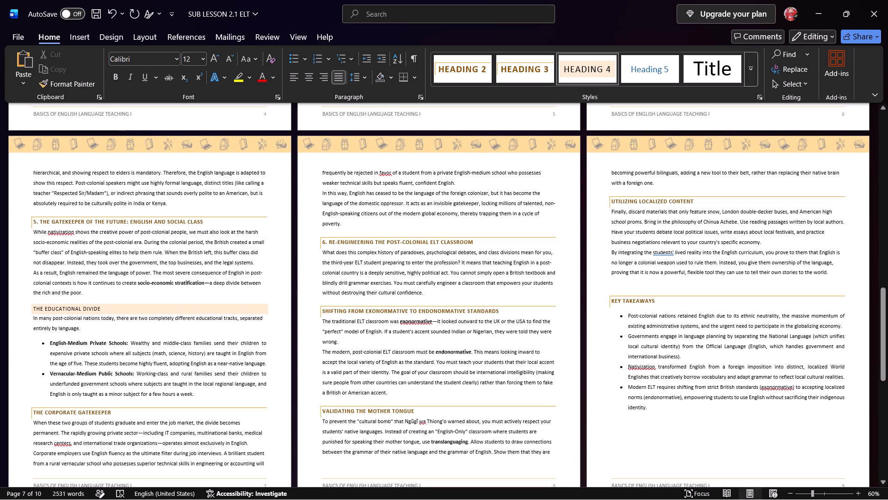
pyautogui.click(415, 305)
pyautogui.click(593, 70)
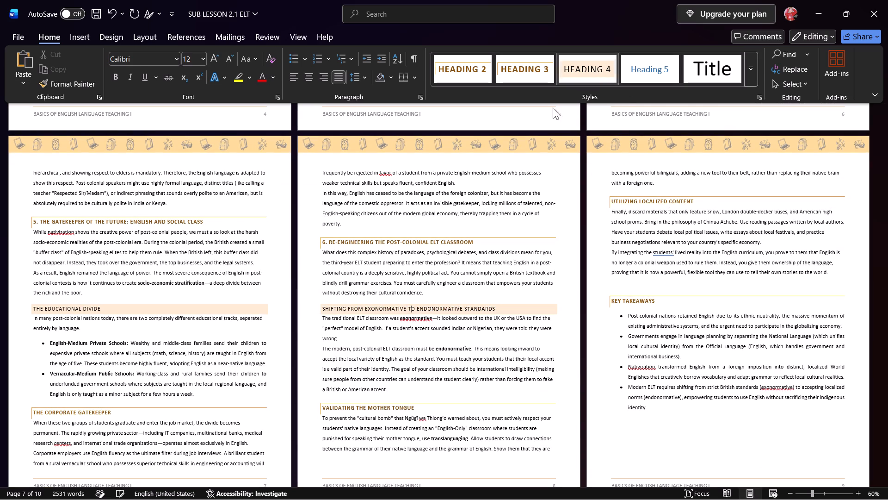
pyautogui.click(370, 409)
pyautogui.click(597, 70)
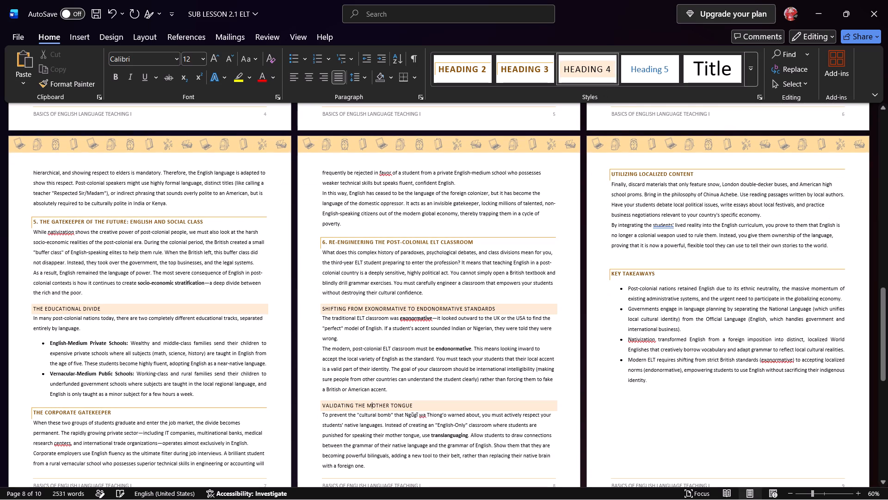
pyautogui.click(94, 416)
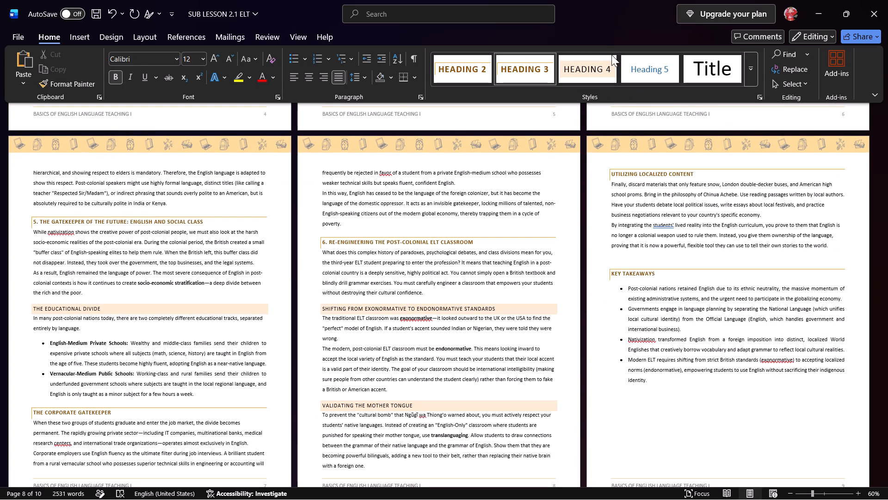
pyautogui.click(604, 62)
pyautogui.click(636, 169)
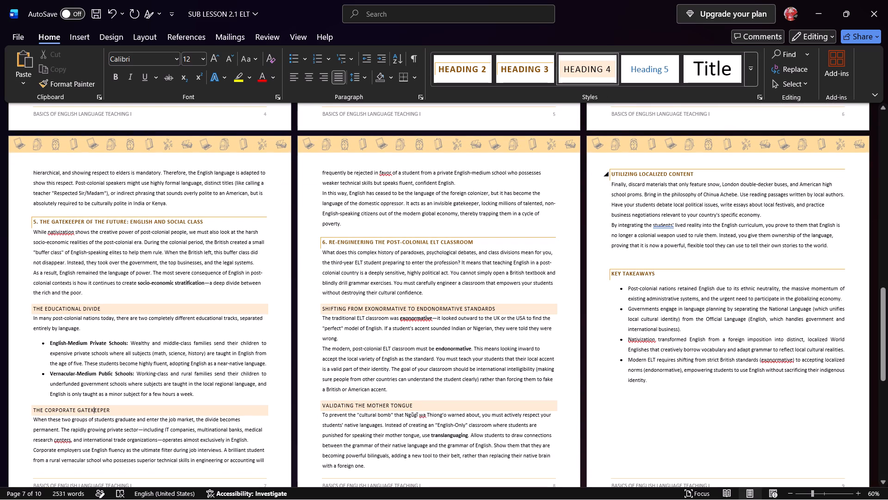
pyautogui.click(636, 176)
pyautogui.click(580, 57)
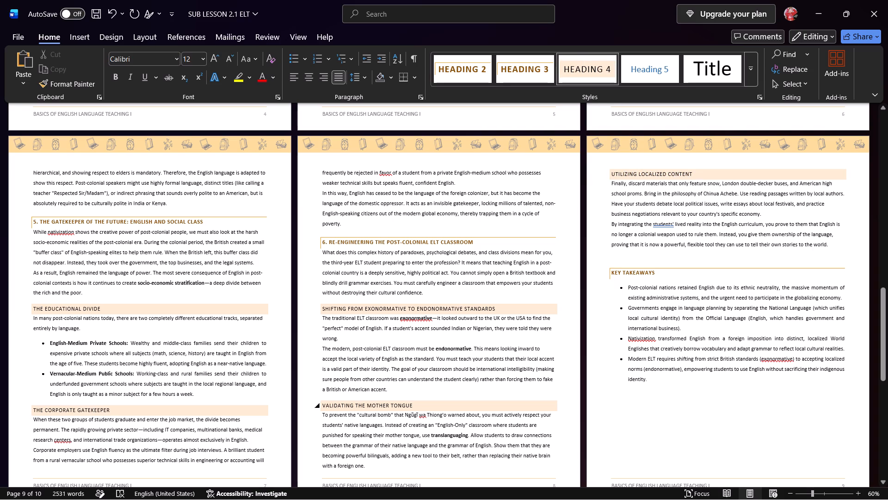
# Apply the Heading 3 style to the Course Outcomes heading on the last page.
pyautogui.scroll(-12, 455, 412)
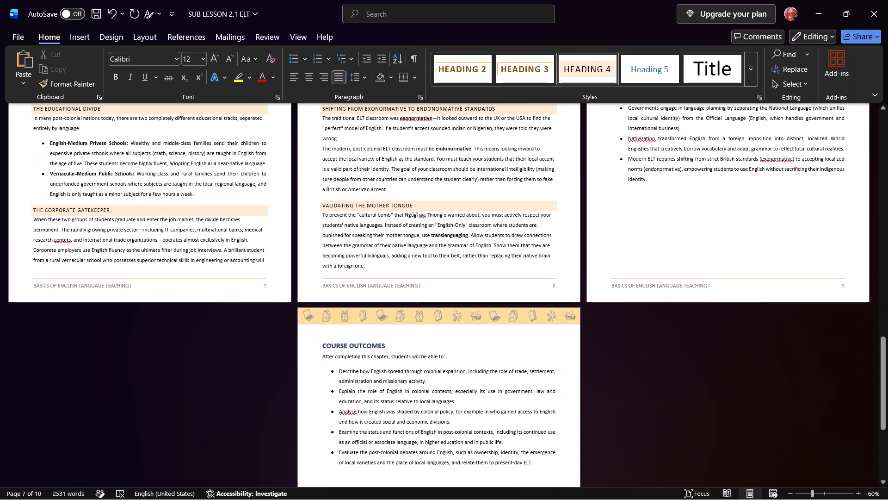
pyautogui.click(376, 343)
pyautogui.click(530, 61)
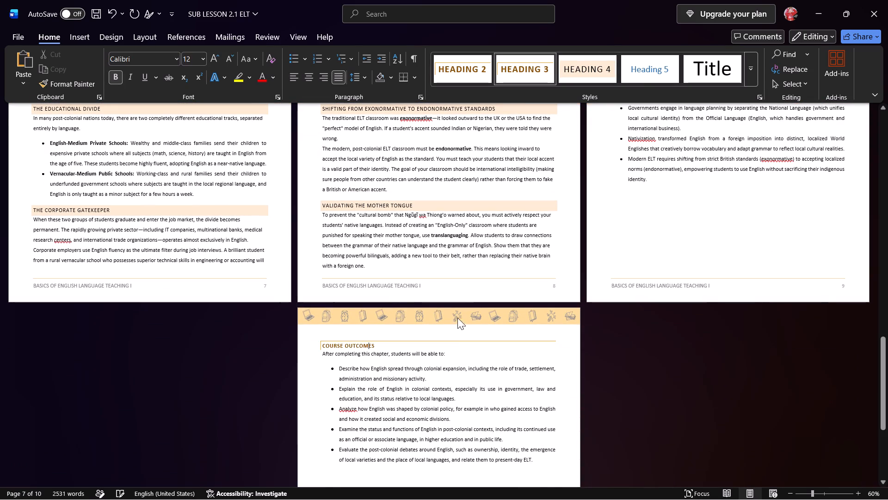
# Delete the line "After completing this chapter, students will be able to:" under Course Outcomes.
pyautogui.moveTo(448, 352); pyautogui.dragTo(324, 353)
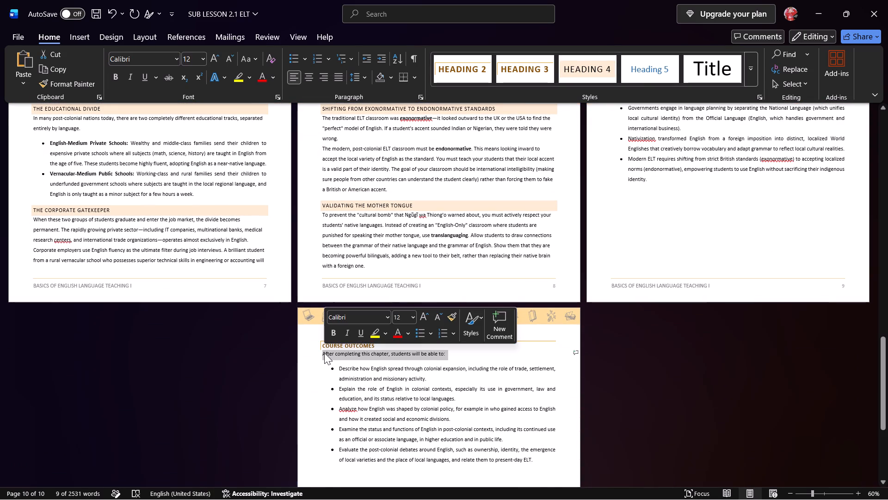
pyautogui.press('BackSpace')
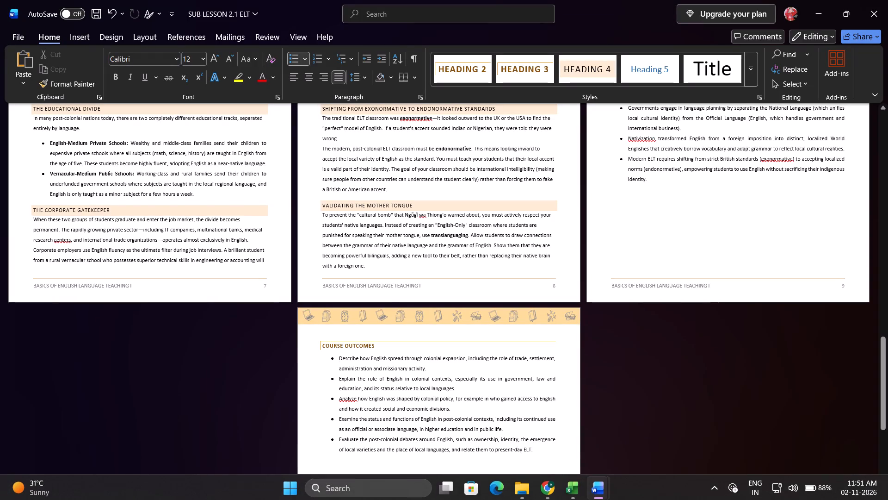
# Remove and reapply the bullets on the whole Course Outcomes list, and decrease its indent by one level.
pyautogui.moveTo(544, 449); pyautogui.dragTo(328, 360)
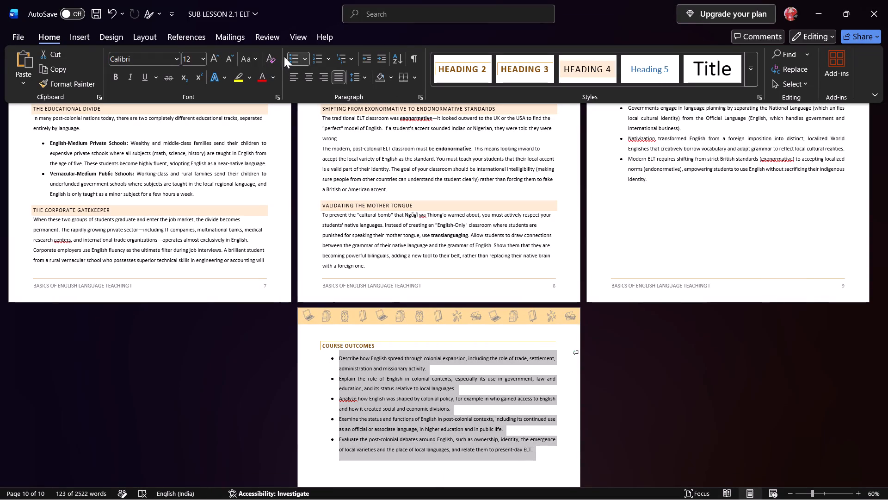
pyautogui.click(289, 56)
pyautogui.click(289, 56)
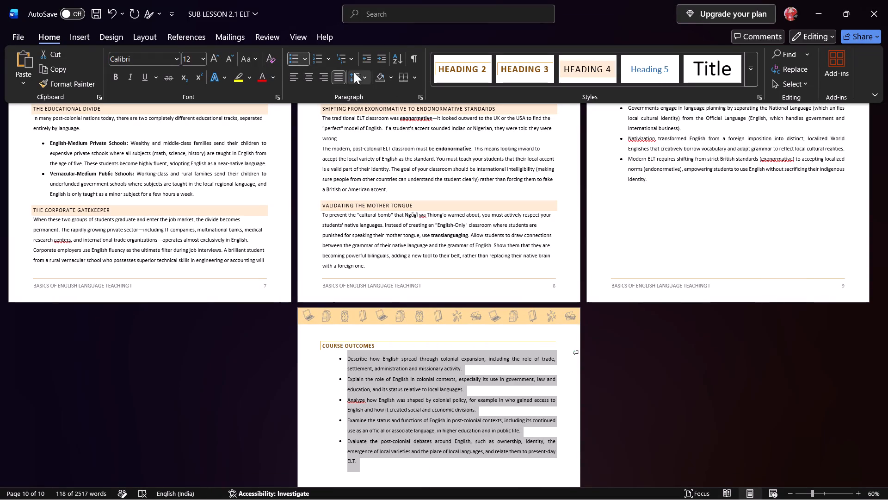
pyautogui.click(368, 58)
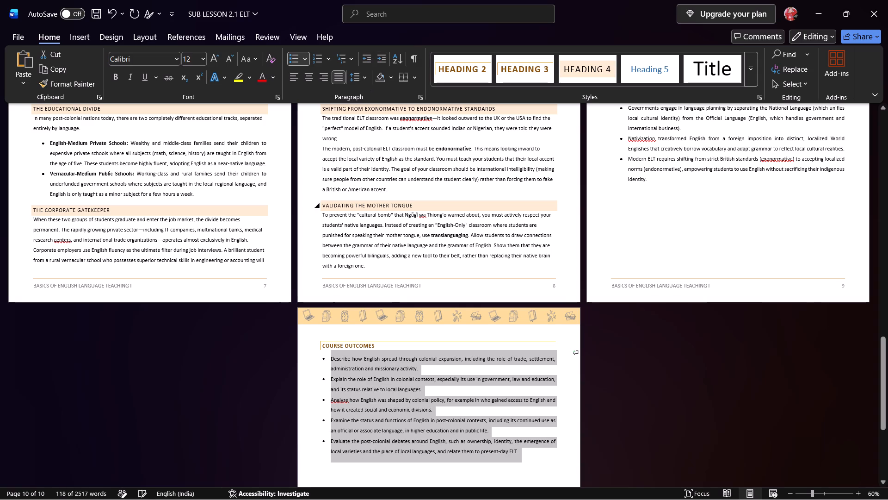
# Remove and reapply the bullets on the Key Takeaways list, and decrease its indent by one level.
pyautogui.scroll(4, 616, 225)
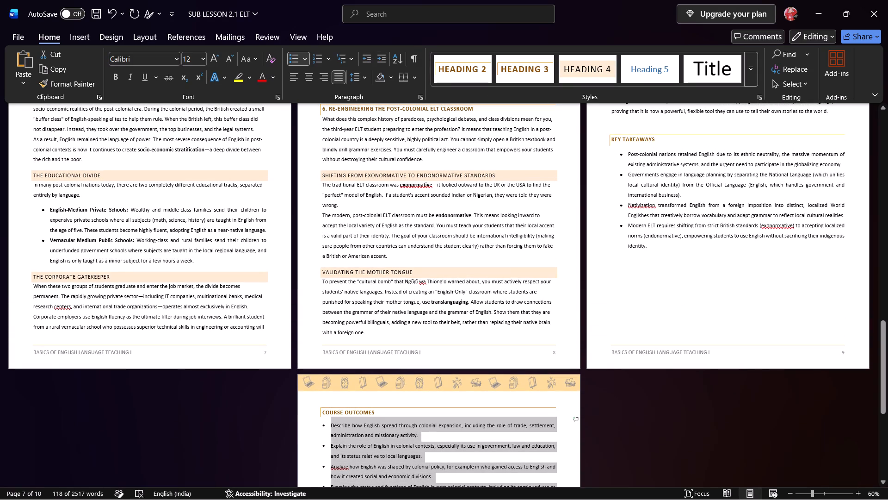
pyautogui.moveTo(676, 263); pyautogui.dragTo(607, 157)
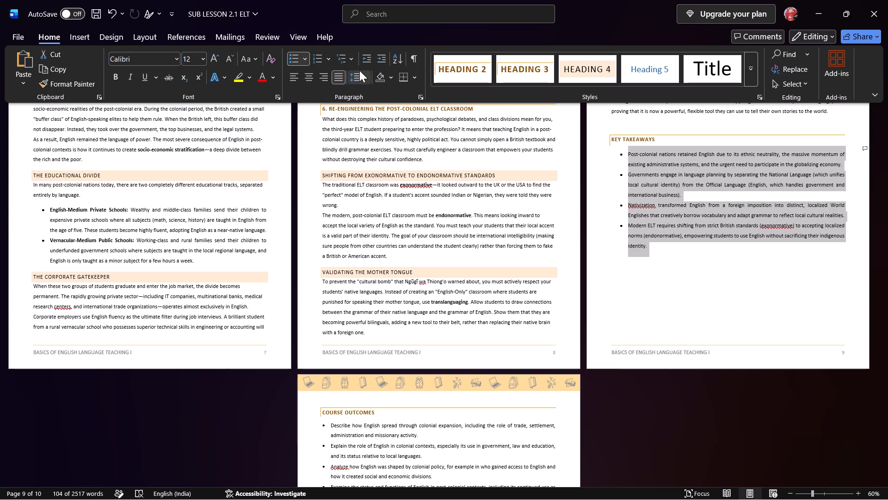
pyautogui.click(293, 56)
pyautogui.click(293, 56)
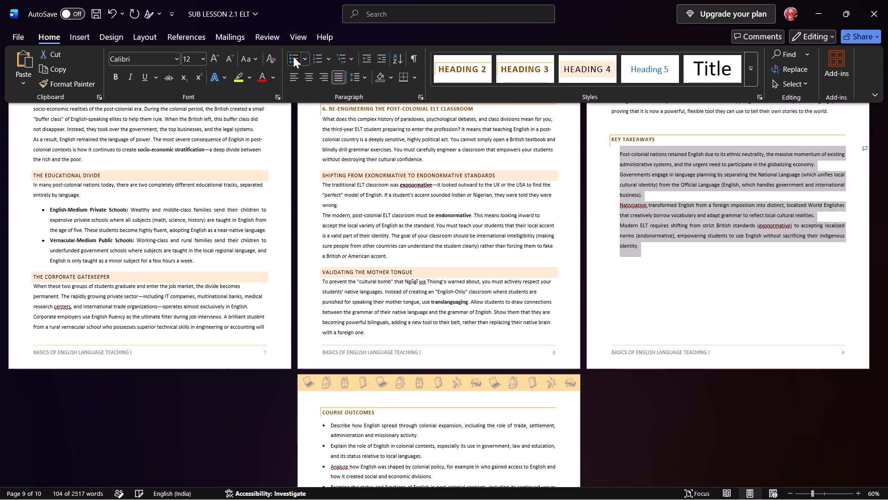
pyautogui.click(370, 57)
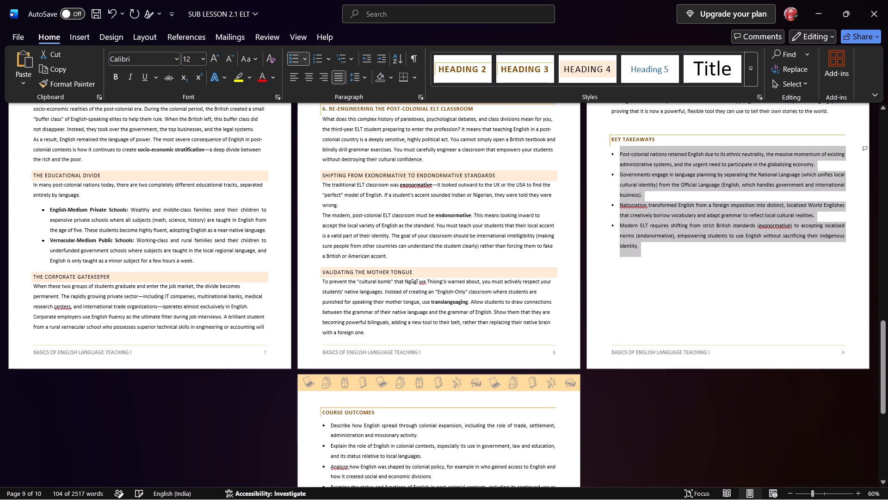
pyautogui.click(634, 279)
# Delete the empty line above the Key Takeaways heading.
pyautogui.scroll(4, 634, 279)
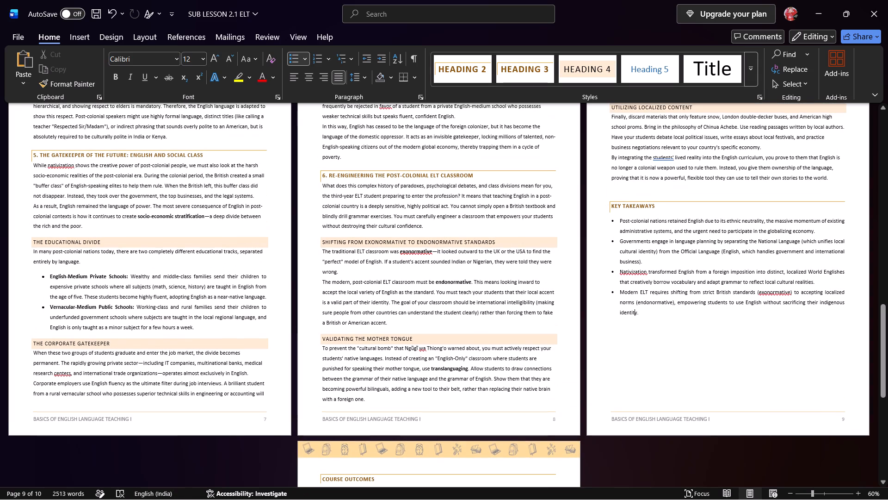
pyautogui.click(625, 188)
pyautogui.press('Delete')
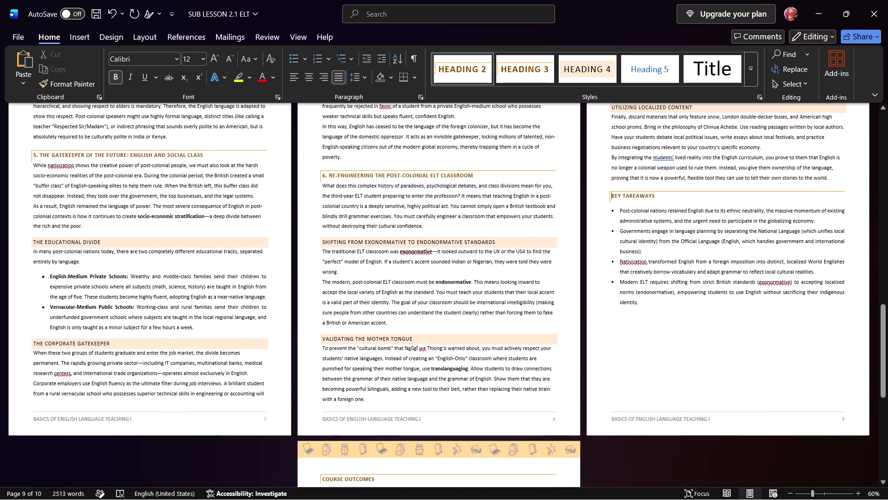
# Remove the leading numbers 1 and 2 from the headings The Great Post-Colonial Paradox and Language Planning and the Crisis of Identity.
pyautogui.scroll(13, 404, 380)
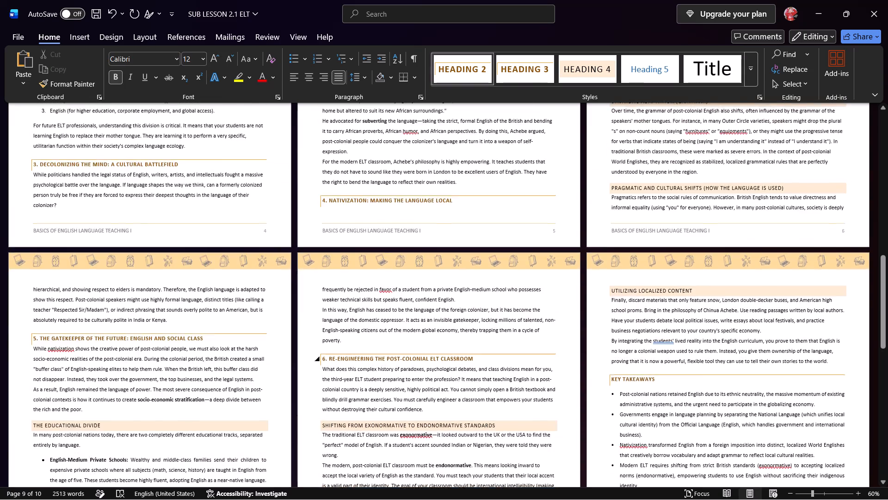
pyautogui.scroll(20, 404, 380)
pyautogui.scroll(10, 404, 380)
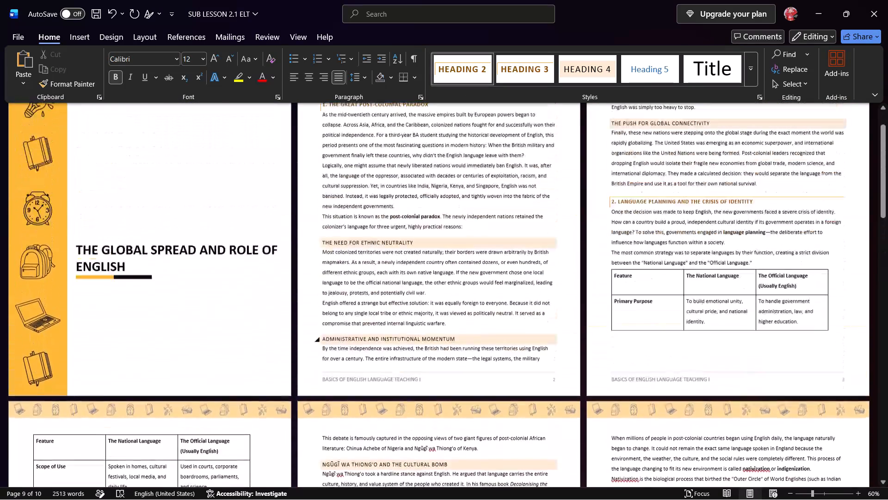
pyautogui.scroll(10, 404, 380)
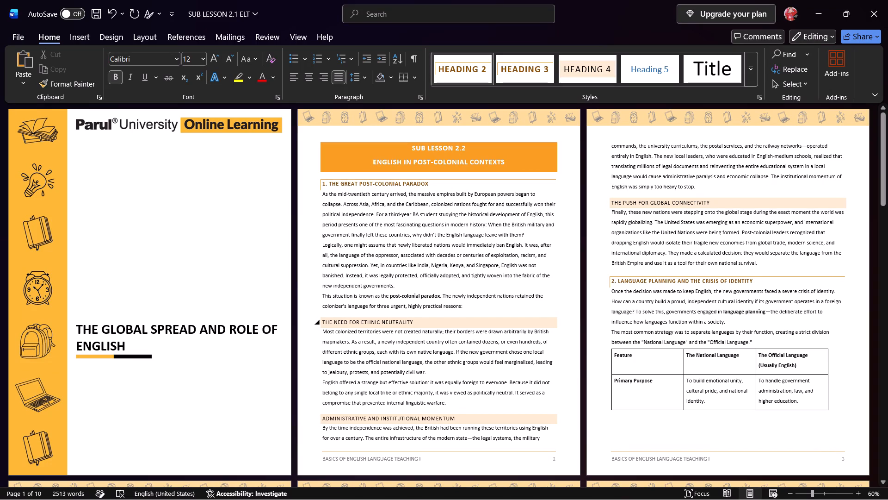
pyautogui.click(328, 184)
pyautogui.press('Delete')
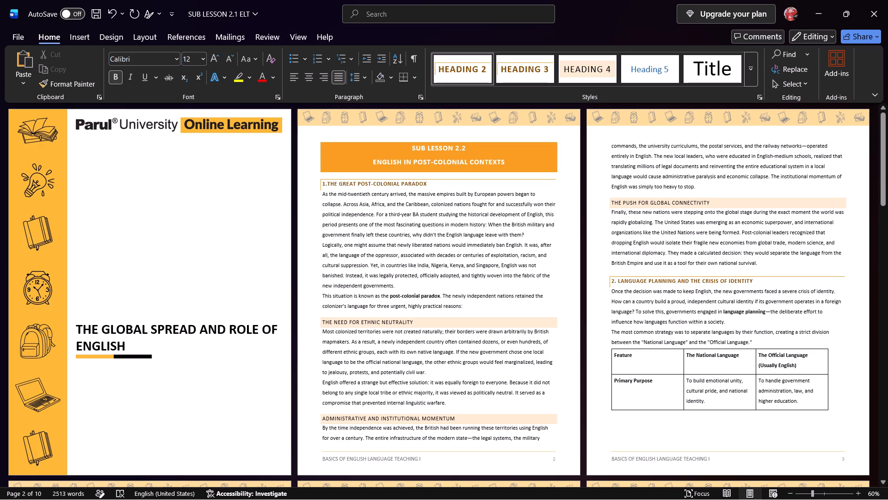
pyautogui.press('BackSpace')
pyautogui.press('BackSpace')
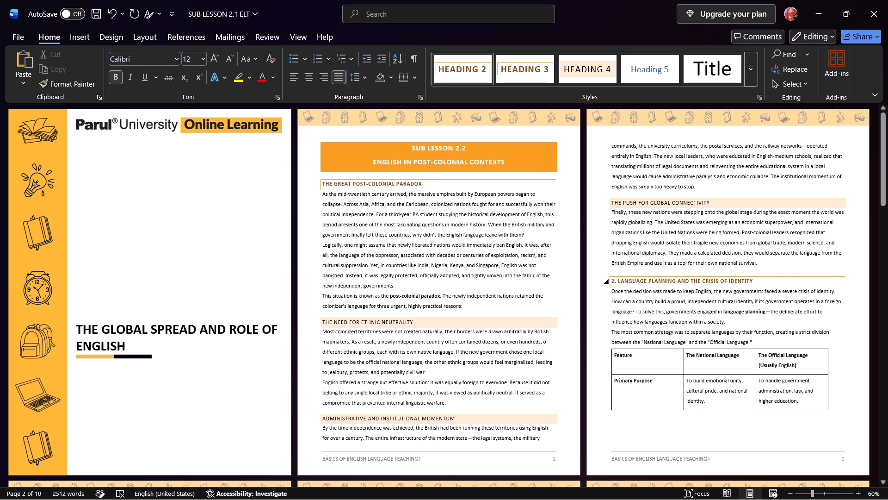
pyautogui.click(618, 283)
pyautogui.press('BackSpace')
pyautogui.press('BackSpace')
pyautogui.press('BackSpace')
# Remove the leading numbers 3 and 4 from the headings Decolonizing the Mind: A Cultural Battlefield and Nativization: Making the Language Local.
pyautogui.scroll(-2, 622, 341)
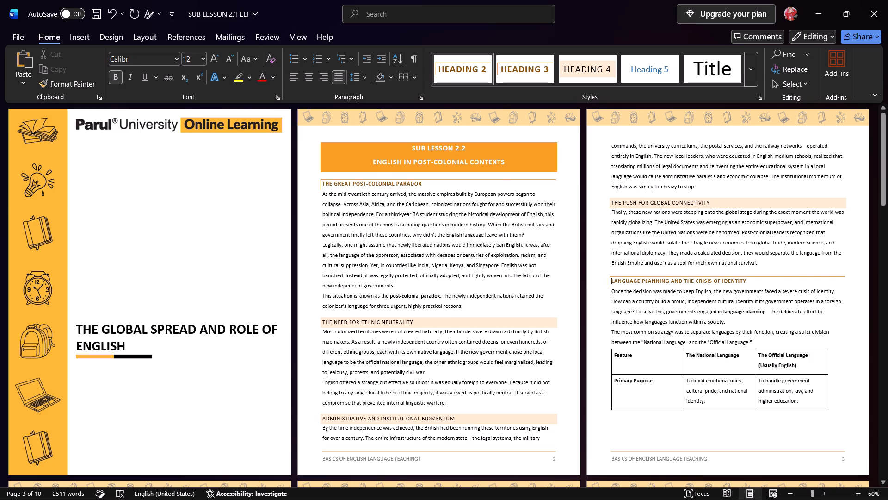
pyautogui.scroll(-16, 622, 341)
pyautogui.scroll(-6, 473, 387)
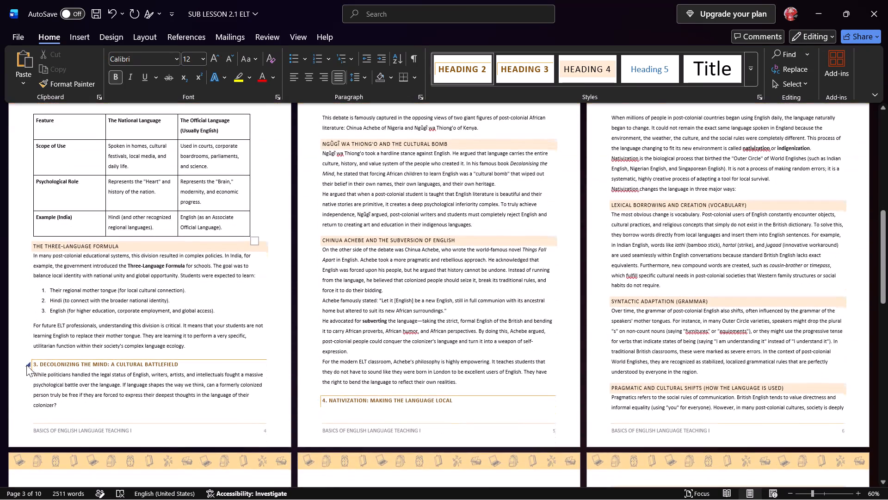
pyautogui.click(38, 362)
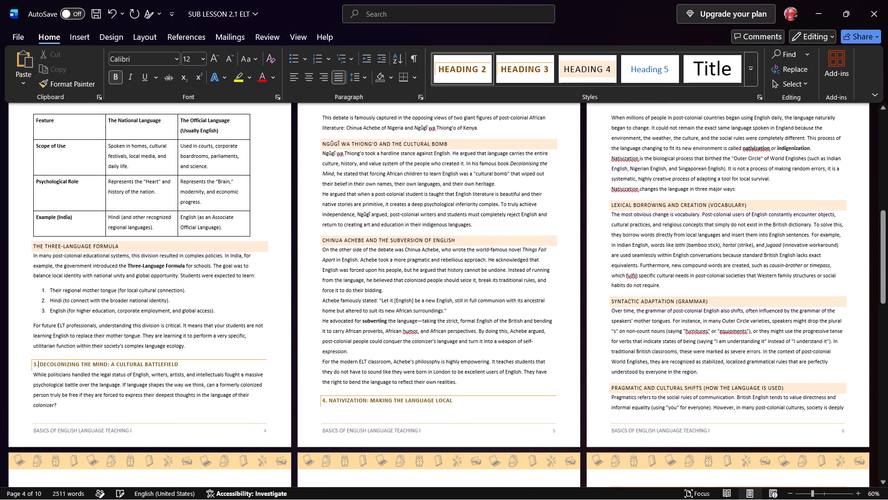
pyautogui.press('Delete')
pyautogui.press('BackSpace')
pyautogui.press('BackSpace')
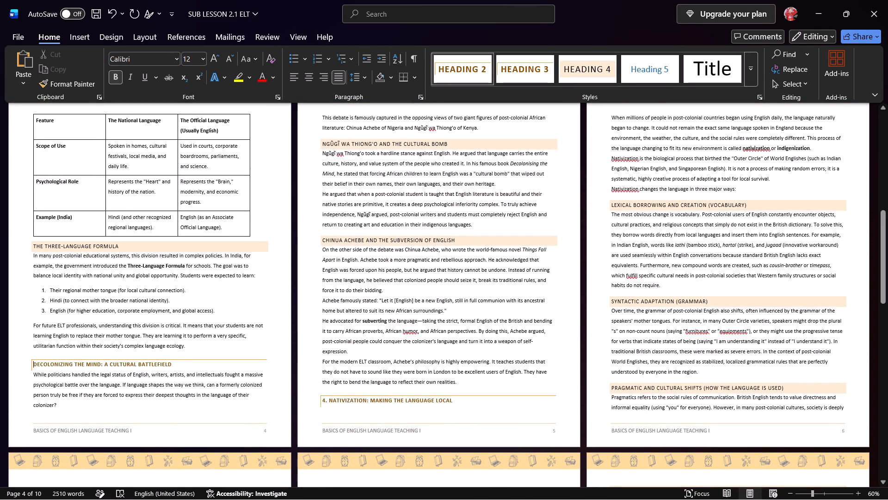
pyautogui.click(329, 400)
pyautogui.press('BackSpace')
pyautogui.press('BackSpace')
pyautogui.press('BackSpace')
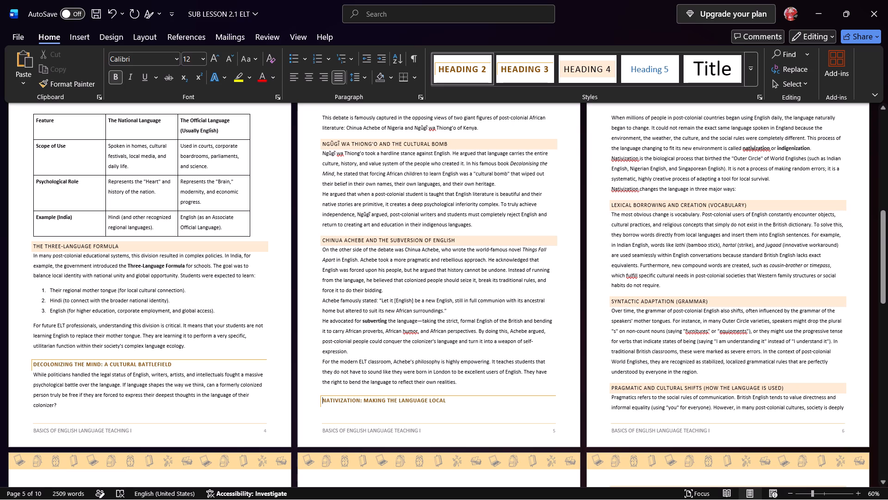
# Remove the leading numbers 6 and 5 from the headings Re-Engineering the Post-Colonial ELT Classroom and The Gatekeeper of the Future: English and Social Class.
pyautogui.scroll(-13, 456, 369)
pyautogui.scroll(-4, 319, 348)
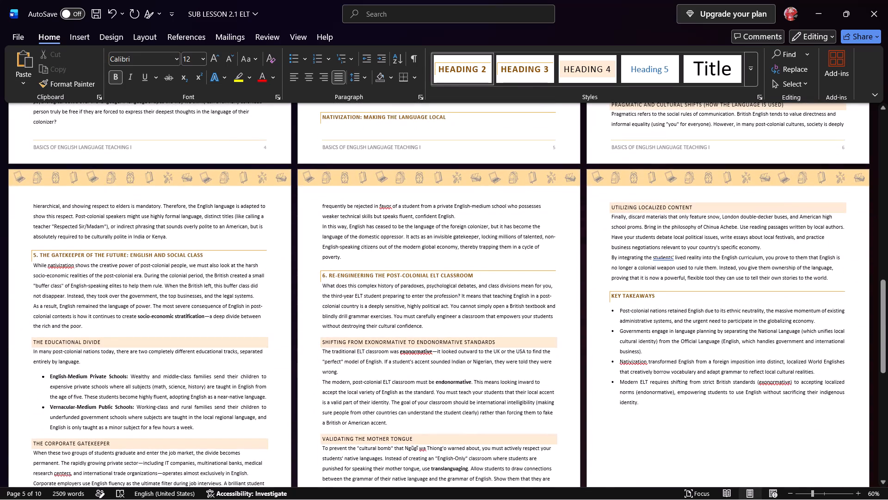
pyautogui.click(329, 275)
pyautogui.press('BackSpace')
pyautogui.press('BackSpace')
pyautogui.press('BackSpace')
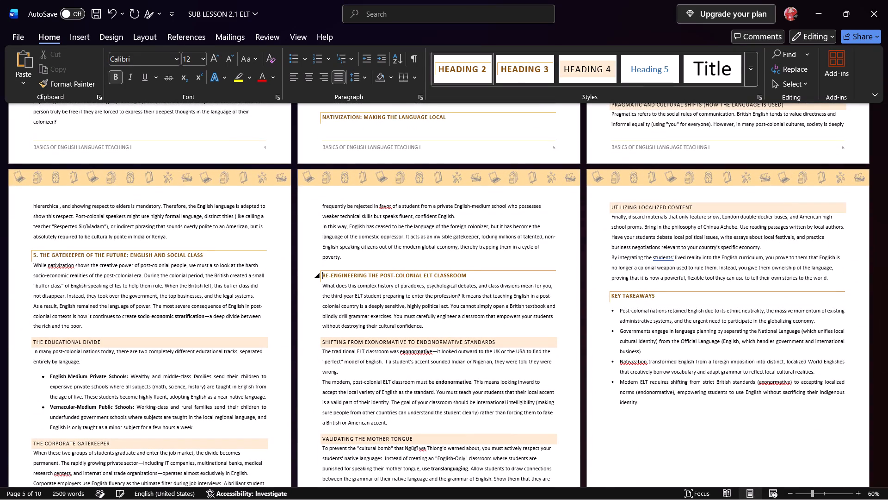
pyautogui.click(39, 254)
pyautogui.press('BackSpace')
pyautogui.press('BackSpace')
pyautogui.press('BackSpace')
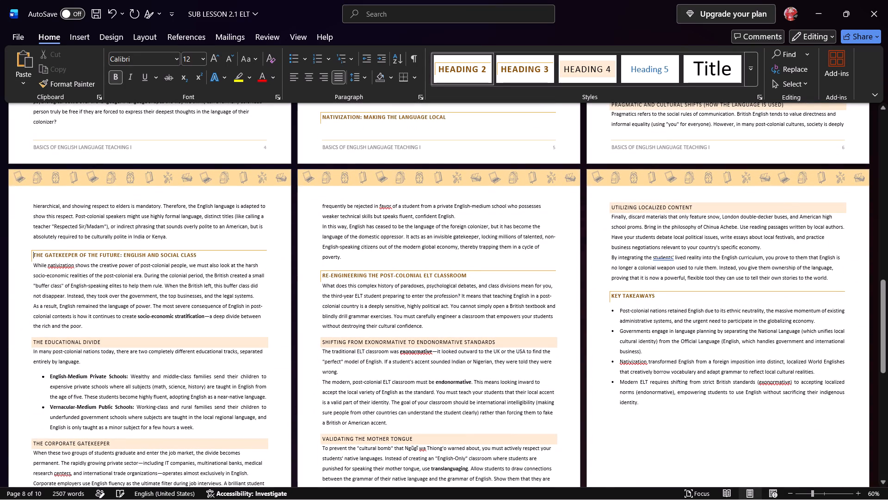
pyautogui.scroll(-4, 266, 421)
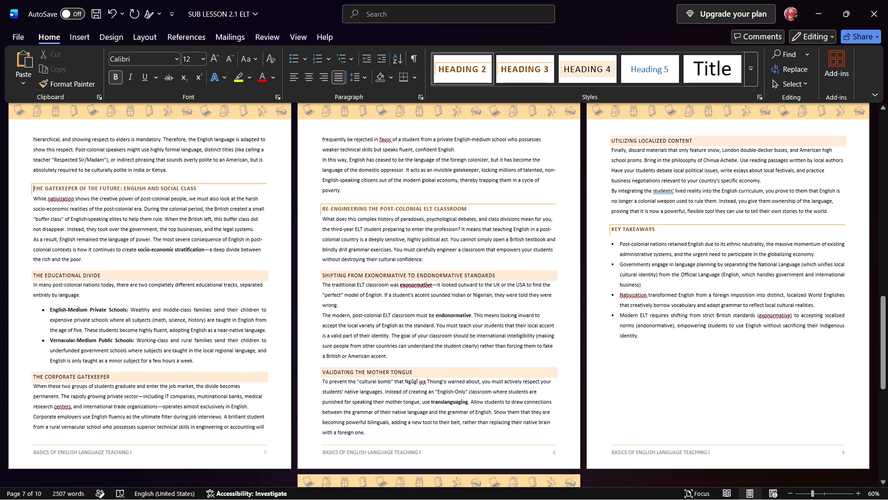
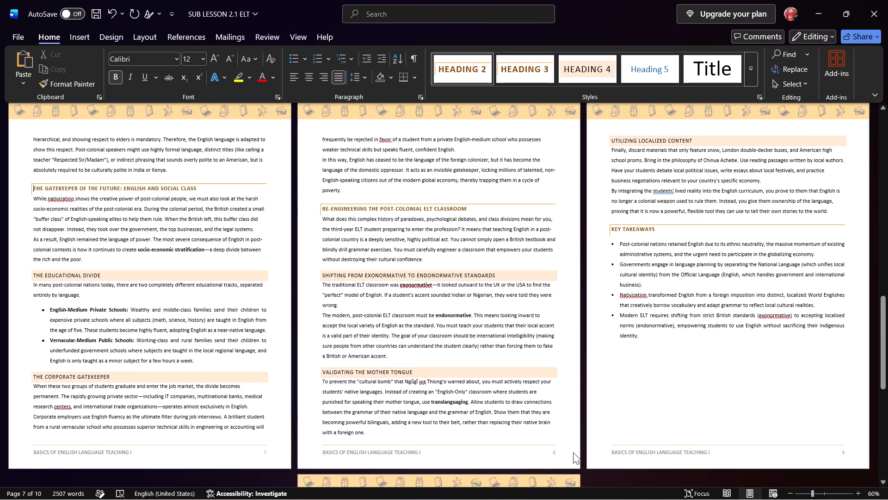
# Review the lesson's heading and paragraph layout from the Course Outcomes page back to the cover.
pyautogui.scroll(-12, 614, 344)
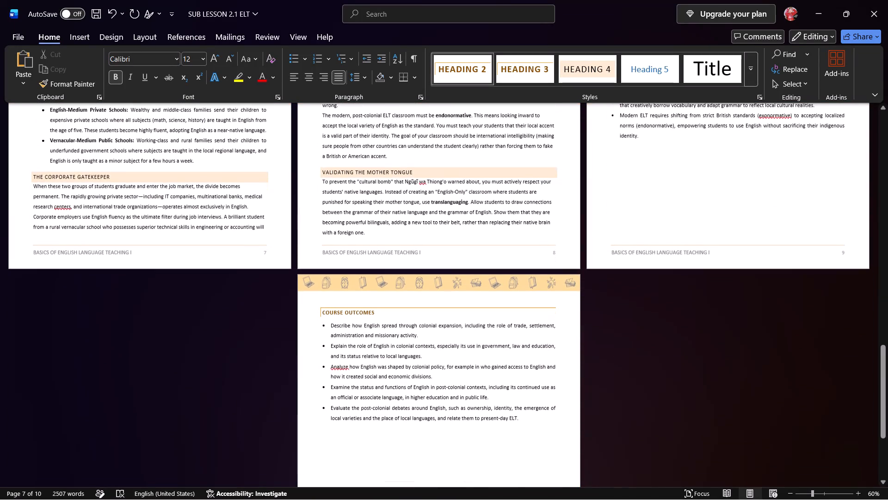
pyautogui.scroll(11, 614, 344)
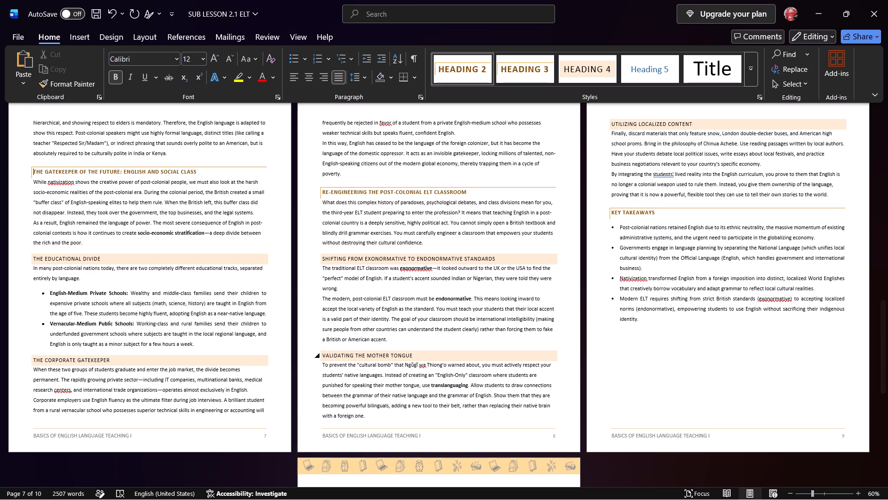
pyautogui.scroll(2, 404, 360)
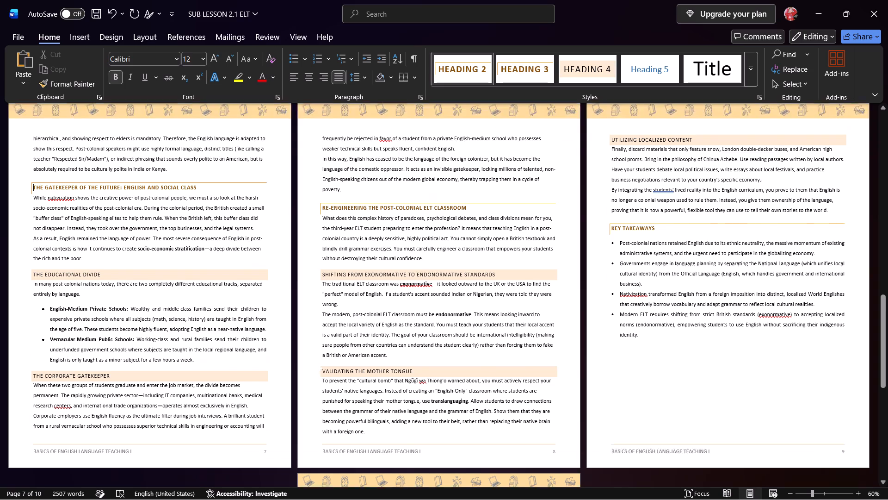
pyautogui.scroll(9, 404, 360)
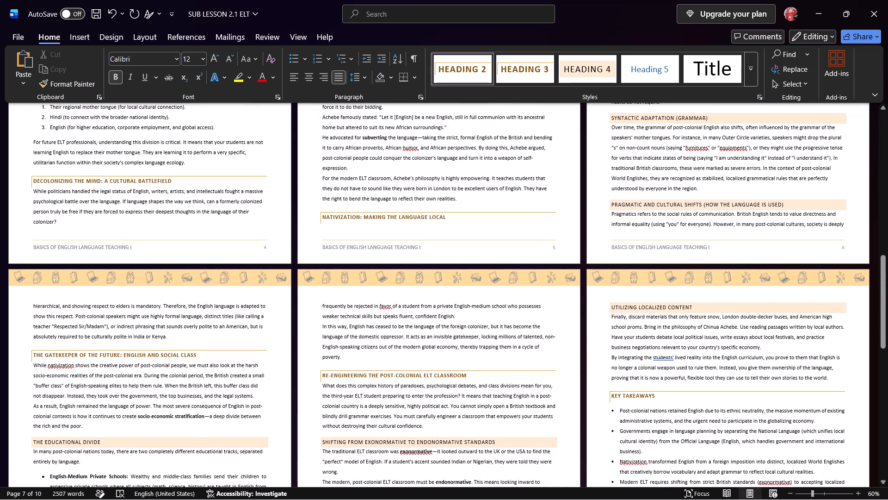
pyautogui.scroll(20, 404, 360)
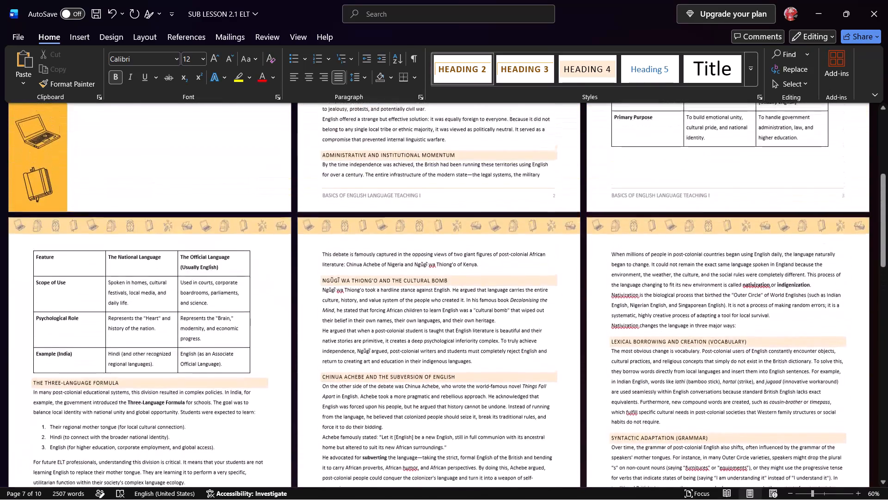
pyautogui.scroll(19, 404, 360)
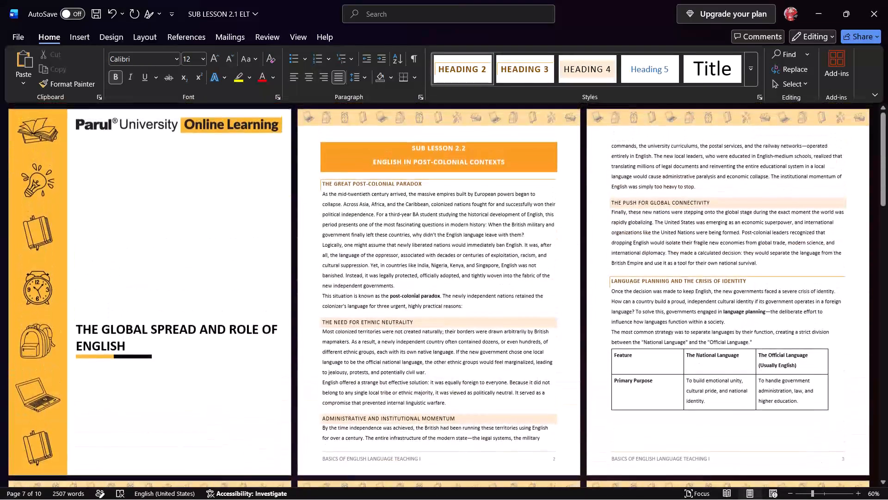
# Set the whole document's line spacing to 1.5 and justify all of its text.
pyautogui.hotkey('ctrl', 'a')
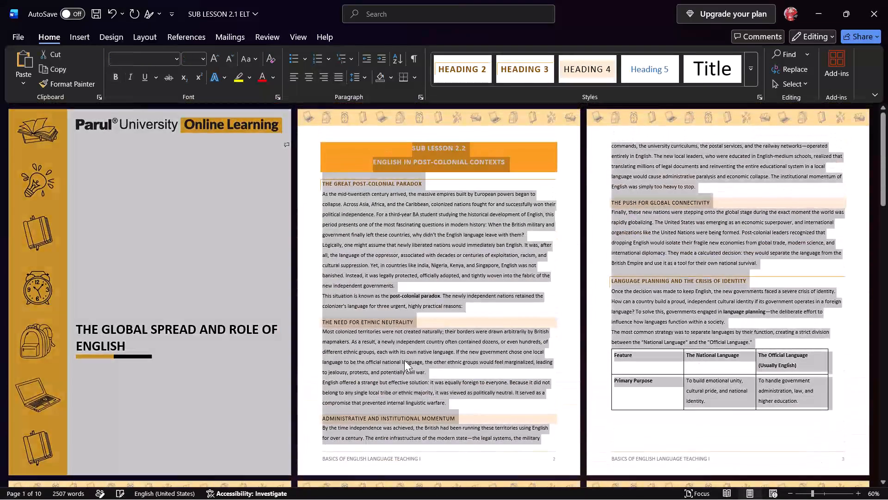
pyautogui.click(362, 71)
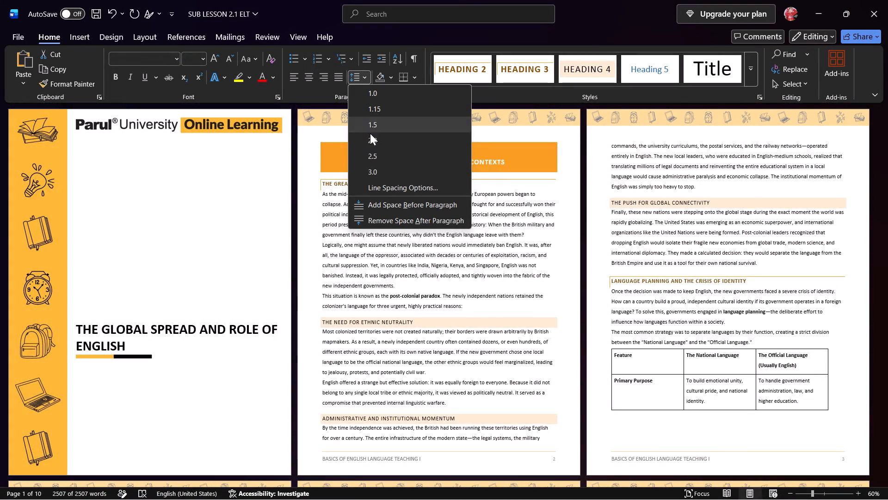
pyautogui.click(373, 120)
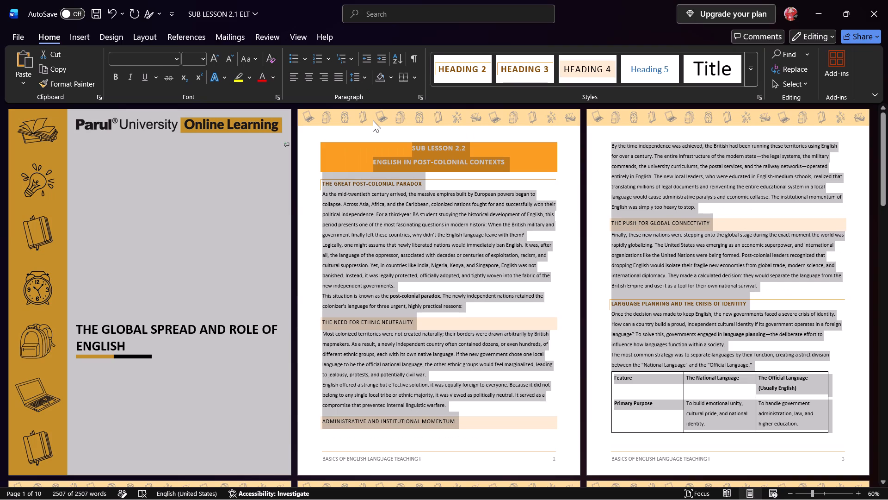
pyautogui.click(338, 78)
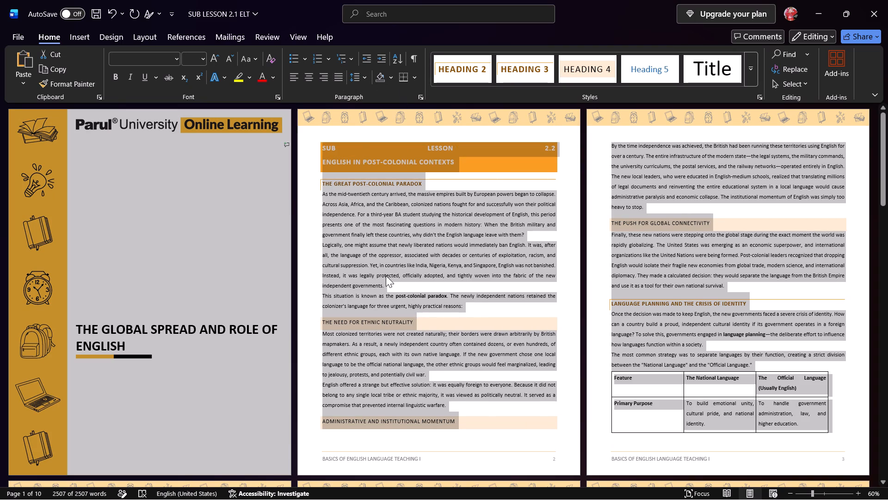
# Centre the two-line title block Sub Lesson 2.2 English in Post-Colonial Contexts.
pyautogui.click(415, 240)
pyautogui.moveTo(464, 166); pyautogui.dragTo(361, 152)
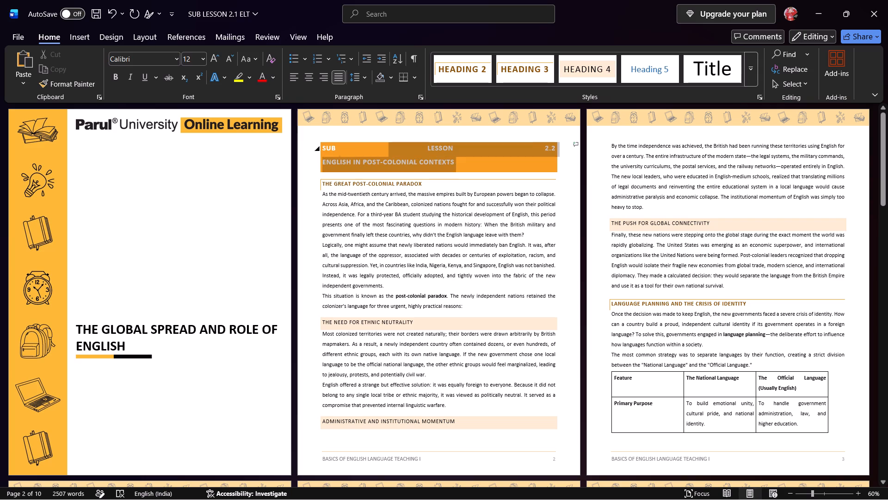
pyautogui.moveTo(361, 152); pyautogui.dragTo(336, 143)
pyautogui.click(305, 79)
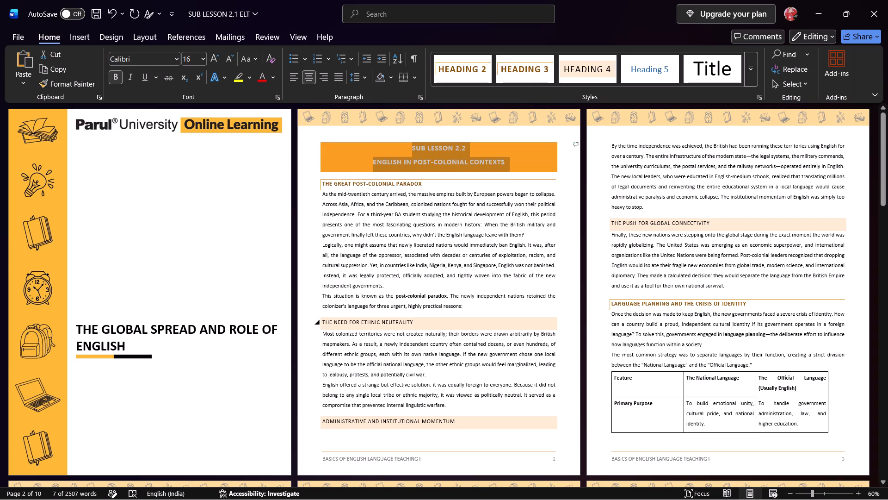
# Move the heading Nativization: Making the Language Local onto the following page by adding empty lines after the Chinua Achebe section.
pyautogui.scroll(-17, 499, 253)
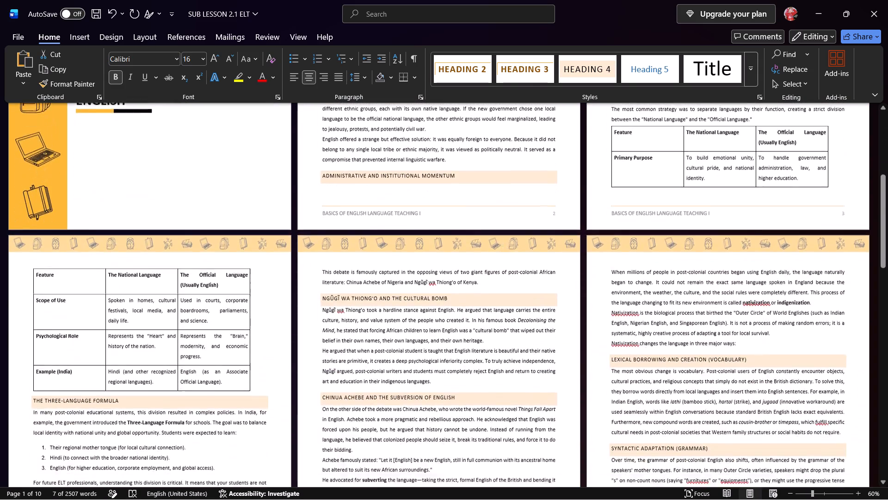
pyautogui.scroll(-20, 499, 253)
pyautogui.scroll(-1, 499, 253)
pyautogui.scroll(4, 499, 253)
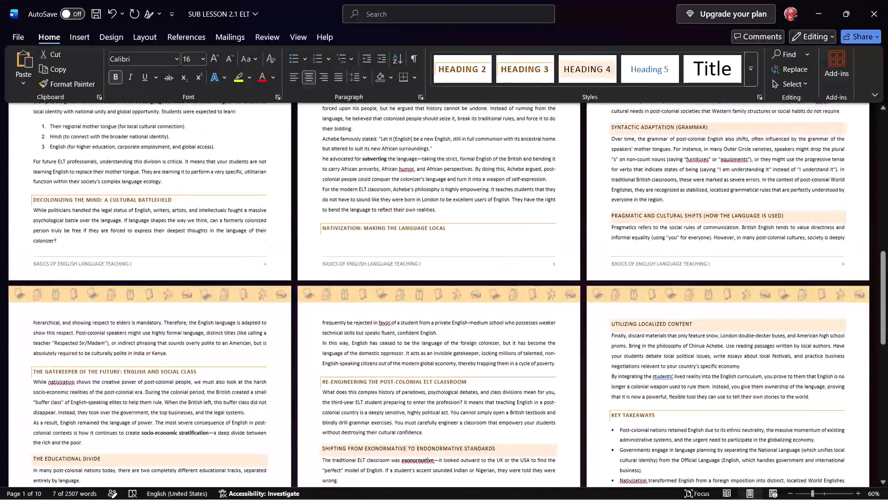
pyautogui.scroll(5, 490, 246)
pyautogui.click(474, 294)
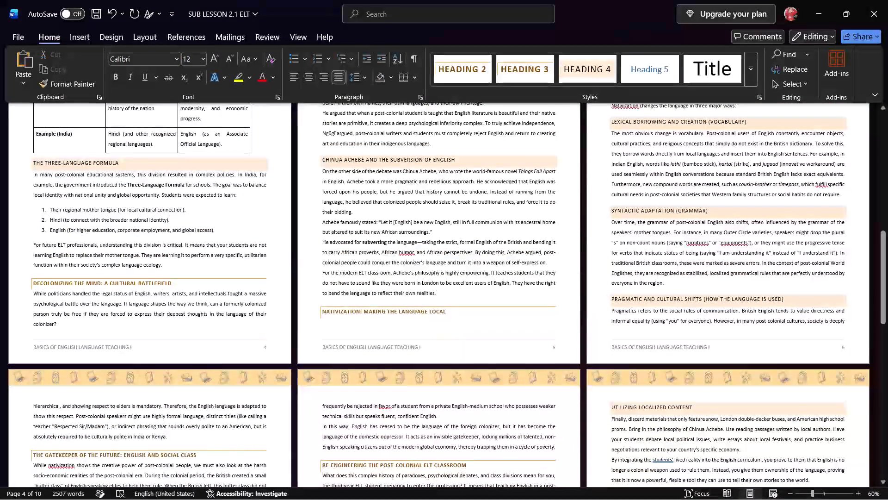
pyautogui.press('Return')
pyautogui.press('Return')
# Move the heading Pragmatic and Cultural Shifts onto the following page with empty lines after the Syntactic Adaptation paragraph.
pyautogui.scroll(11, 474, 294)
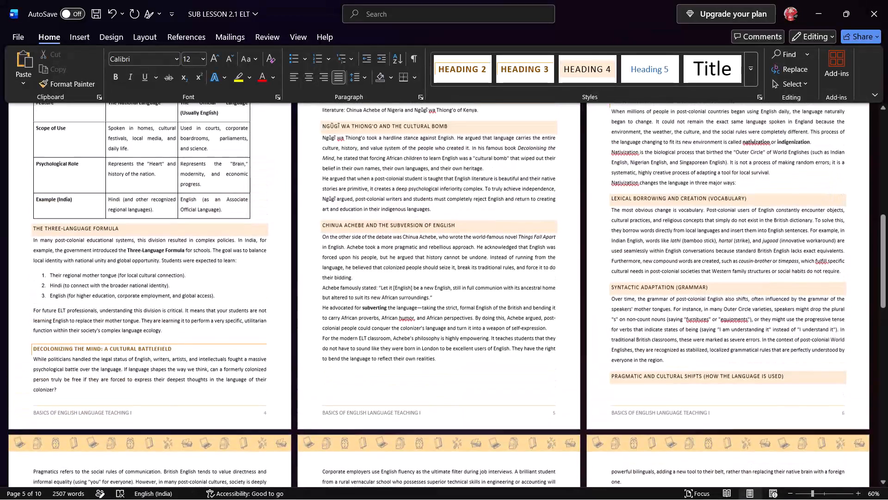
pyautogui.scroll(-14, 474, 294)
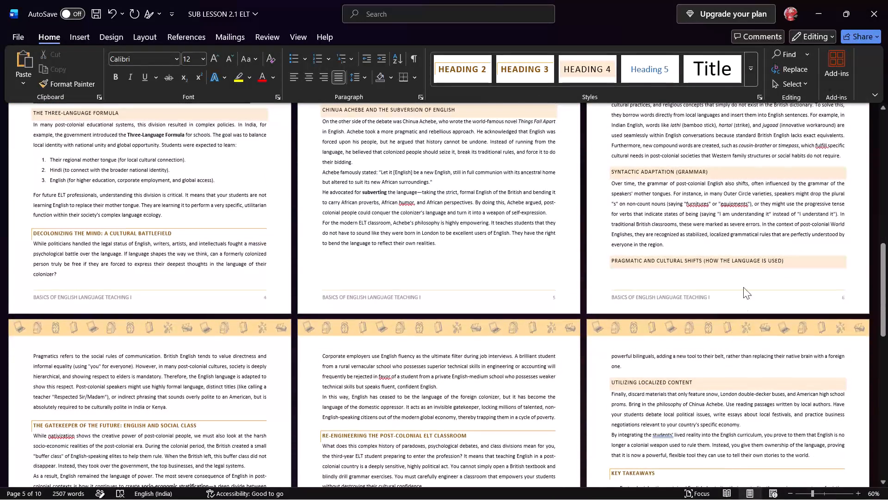
pyautogui.click(677, 247)
pyautogui.press('Return')
pyautogui.press('Return')
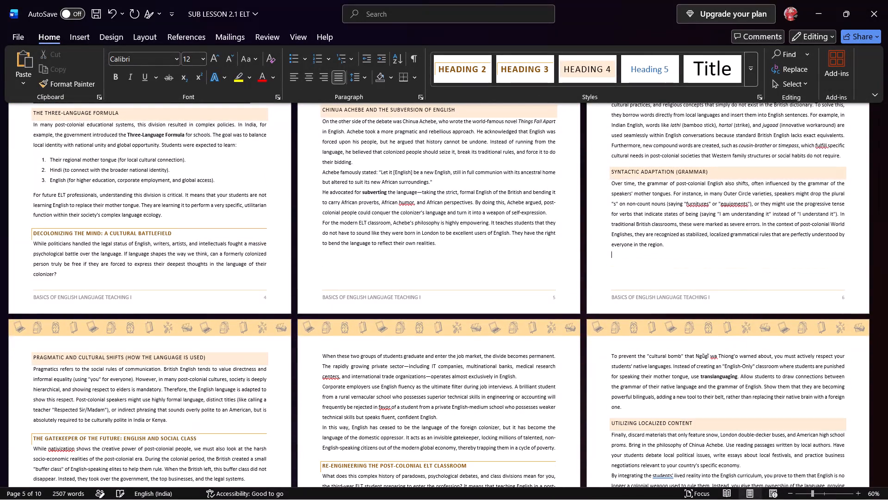
# Move the heading The Corporate Gatekeeper onto the following page with empty lines after the Vernacular-Medium Public Schools bullet.
pyautogui.scroll(-12, 677, 247)
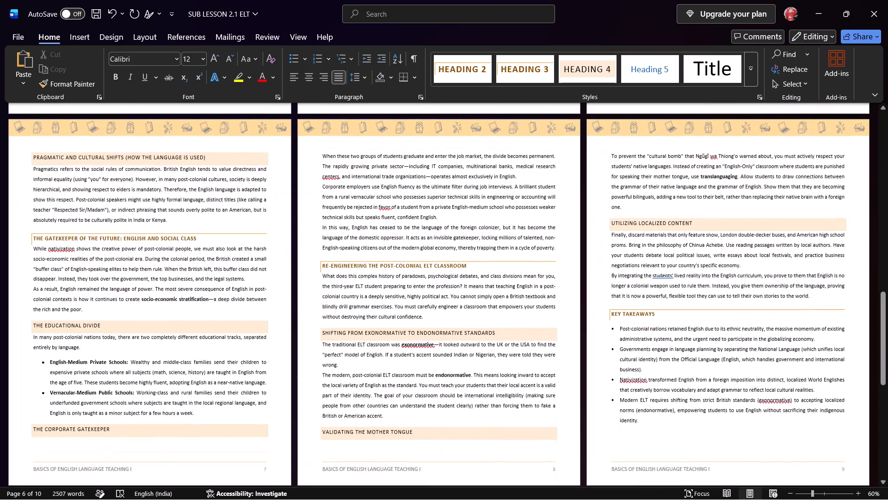
pyautogui.scroll(-9, 677, 247)
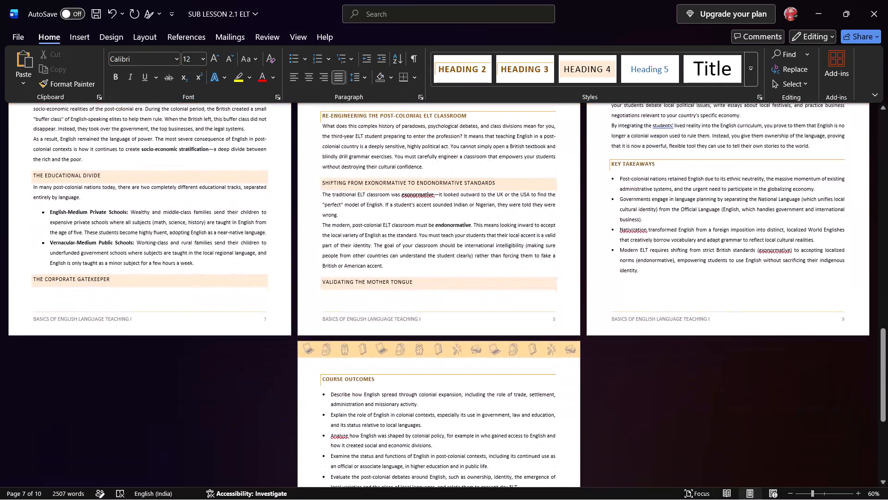
pyautogui.scroll(2, 455, 291)
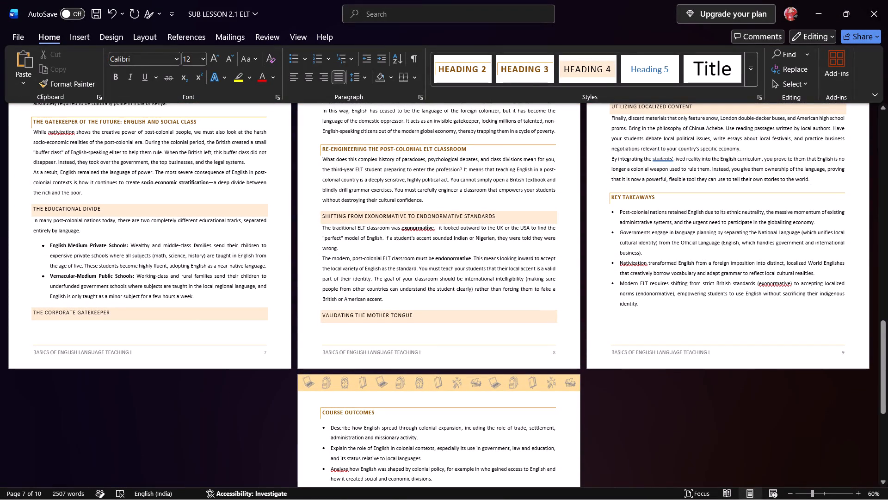
pyautogui.click(203, 300)
pyautogui.press('Return')
pyautogui.press('Return')
pyautogui.press('Return')
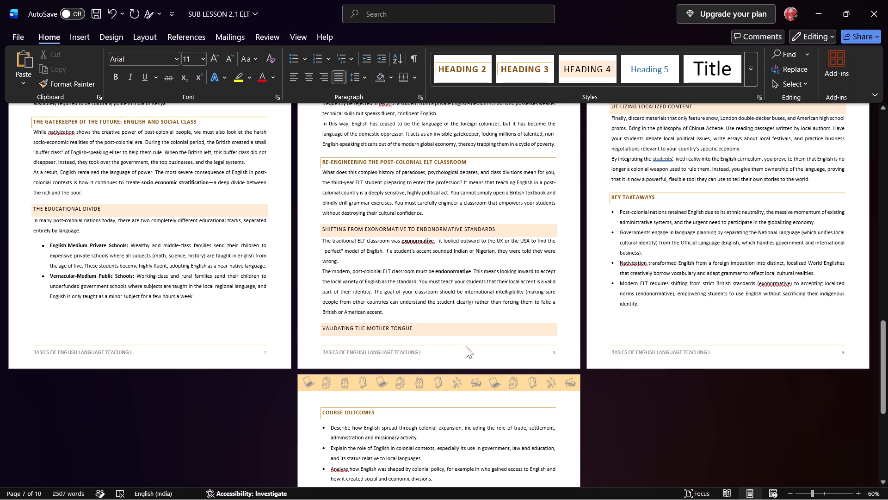
# Move the heading Validating the Mother Tongue onto the following page with two empty lines after the endonormative paragraph.
pyautogui.click(402, 316)
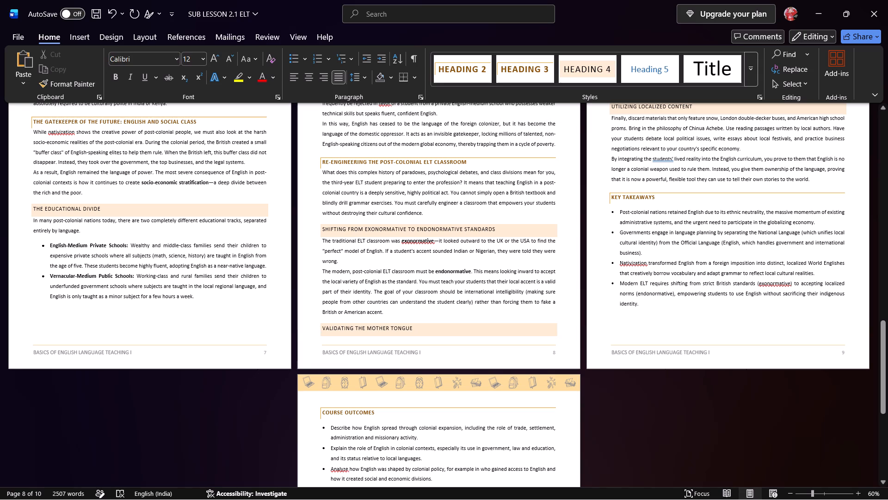
pyautogui.press('Return')
pyautogui.press('Return')
# Check the page breaks and heading placement throughout the lesson, from the final pages back to the cover.
pyautogui.scroll(9, 402, 316)
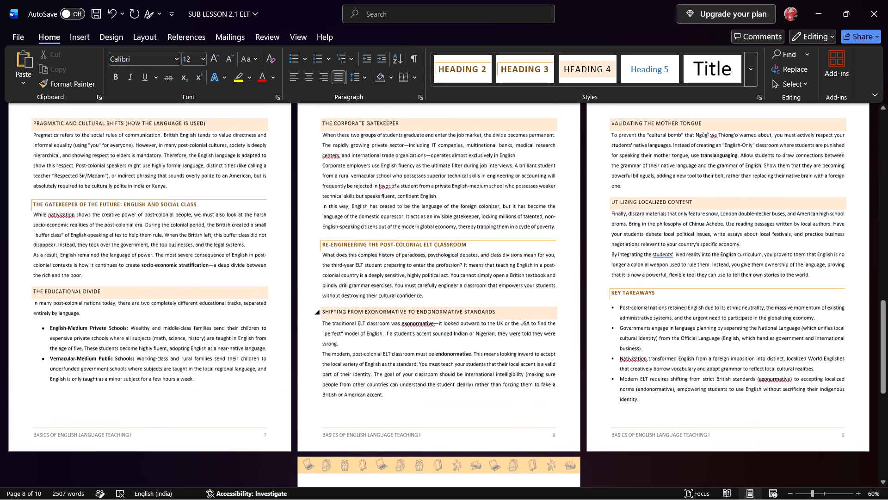
pyautogui.scroll(2, 402, 316)
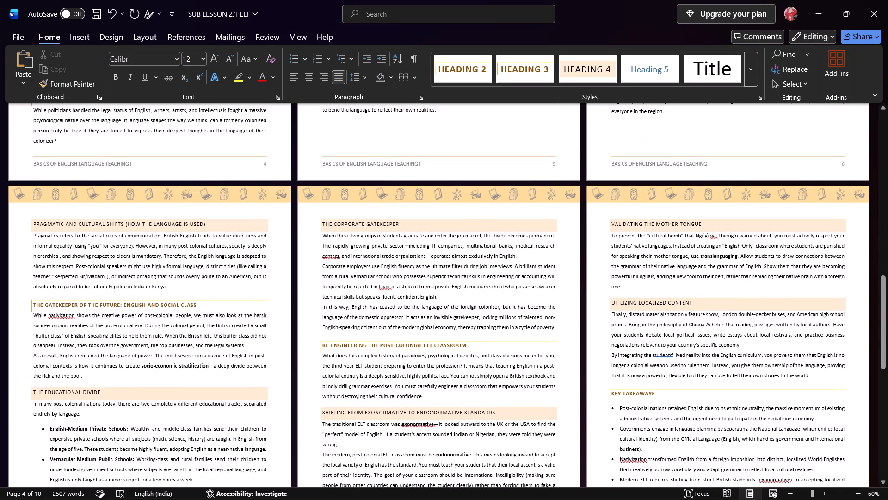
pyautogui.scroll(-14, 551, 329)
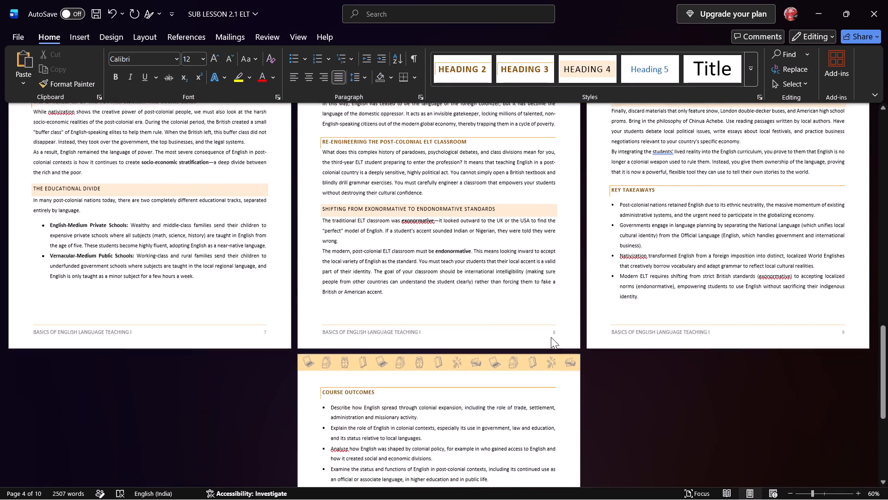
pyautogui.scroll(-3, 551, 337)
pyautogui.scroll(3, 551, 337)
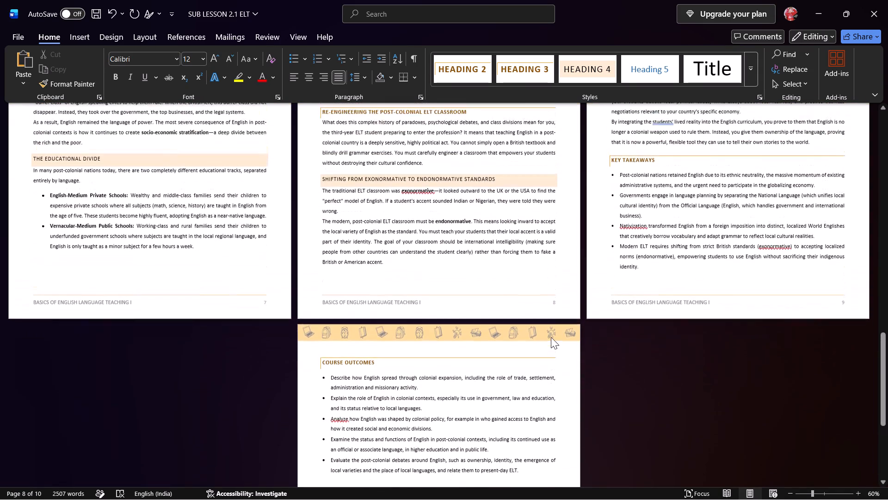
pyautogui.scroll(3, 551, 337)
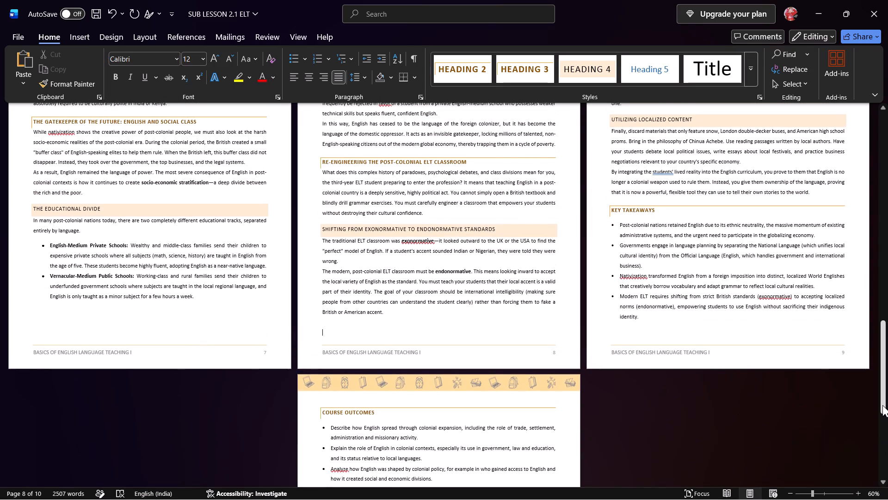
pyautogui.moveTo(882, 405); pyautogui.dragTo(883, 388)
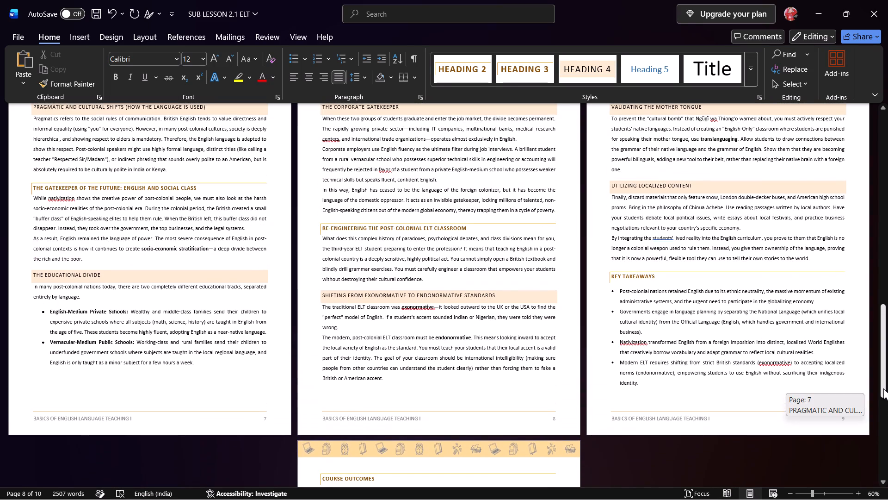
pyautogui.moveTo(883, 388); pyautogui.dragTo(885, 380)
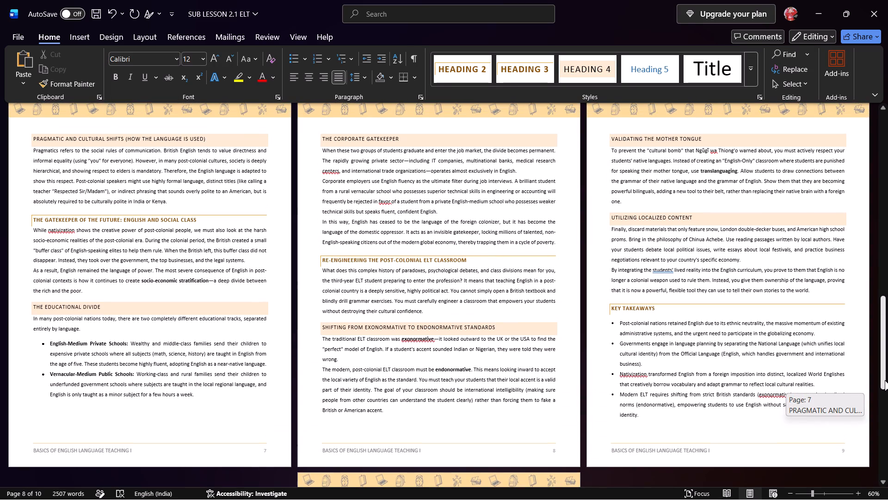
pyautogui.moveTo(885, 380); pyautogui.dragTo(886, 354)
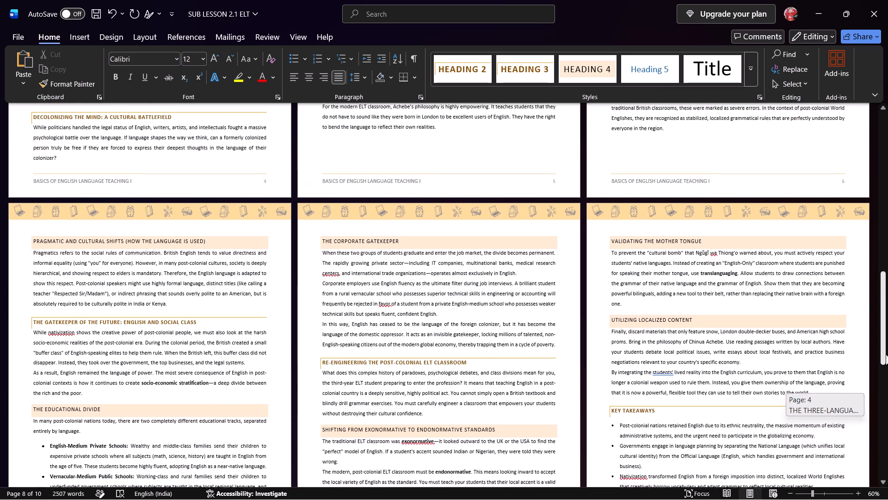
pyautogui.moveTo(886, 354); pyautogui.dragTo(883, 318)
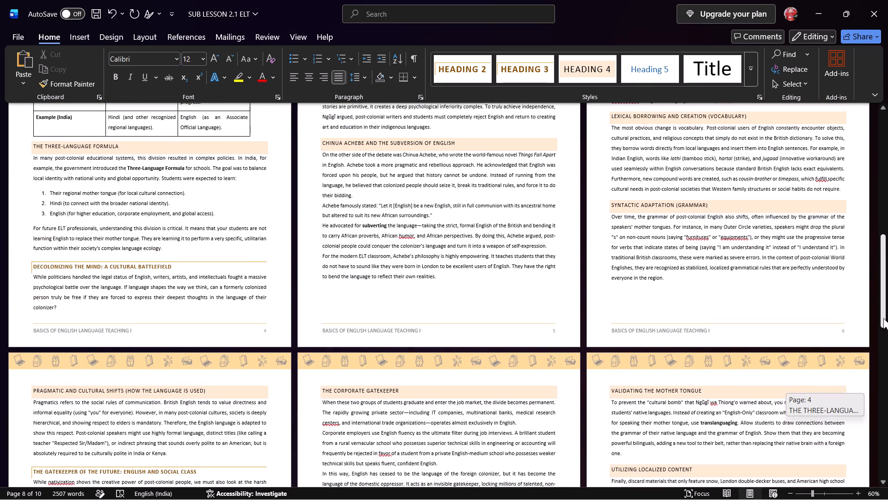
pyautogui.moveTo(883, 318); pyautogui.dragTo(876, 262)
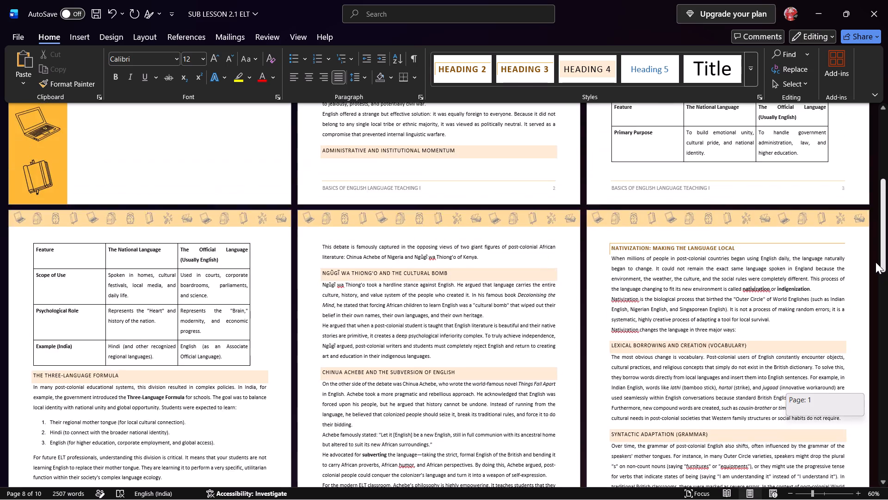
pyautogui.moveTo(876, 262); pyautogui.dragTo(875, 184)
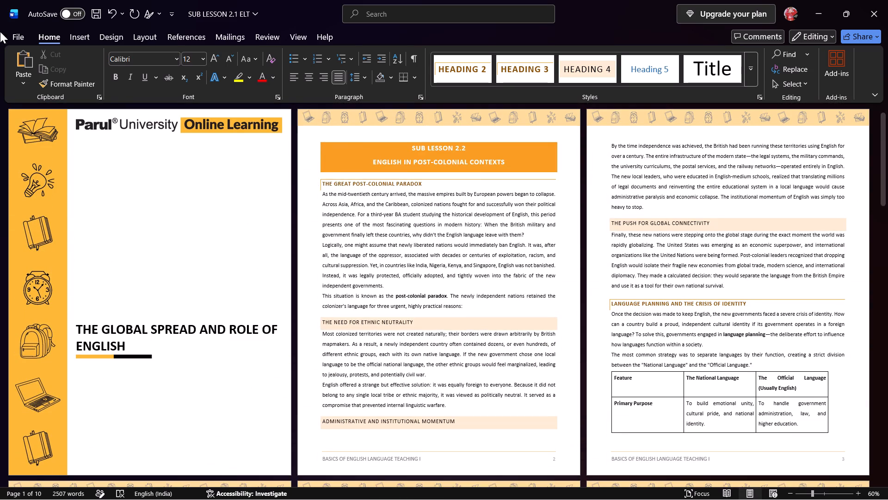
# Save the finished lesson as a new Word document named SUB LESSON 2.2 ELT in the Downloads folder.
pyautogui.click(22, 31)
pyautogui.click(42, 212)
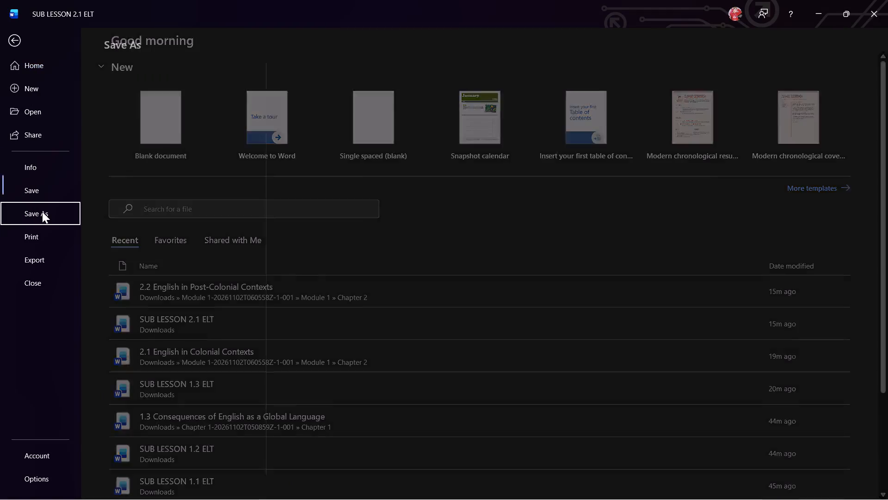
pyautogui.click(347, 131)
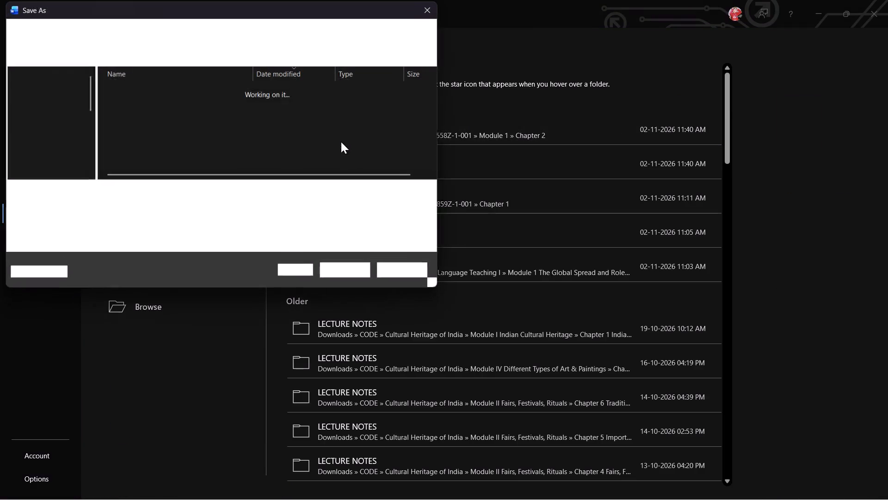
pyautogui.click(438, 8)
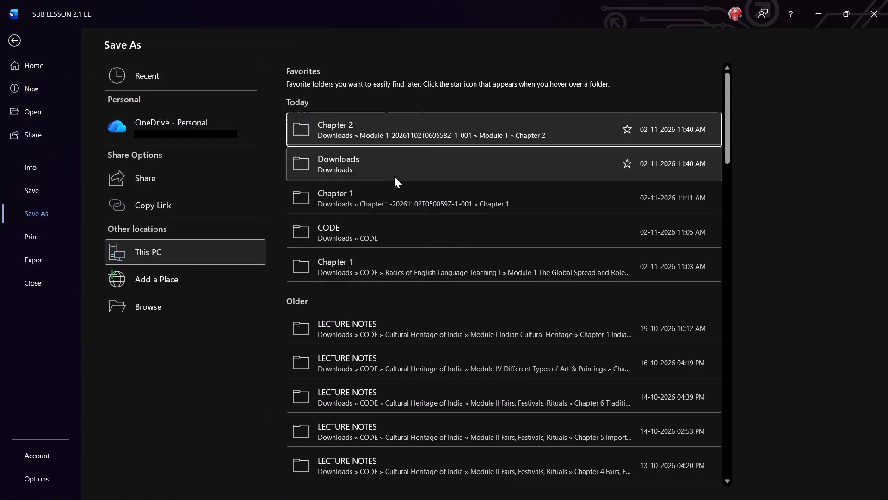
pyautogui.click(391, 165)
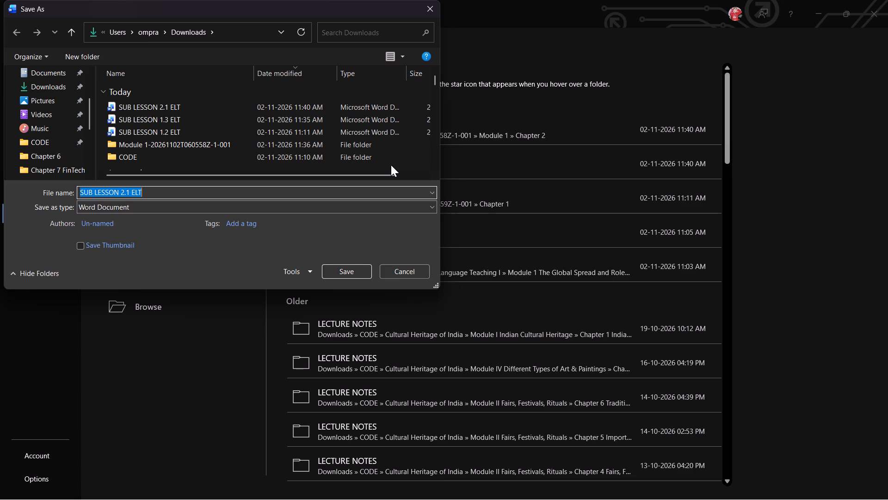
pyautogui.click(129, 192)
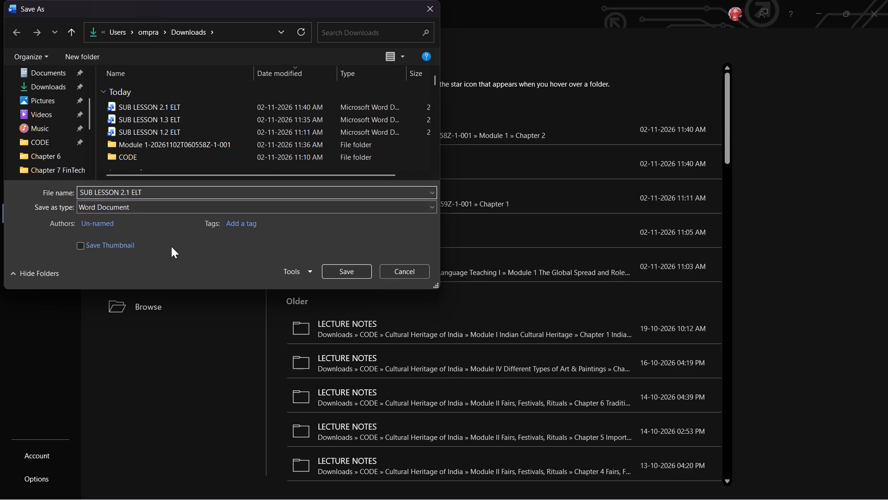
pyautogui.press('BackSpace')
pyautogui.press('2')
pyautogui.click(347, 271)
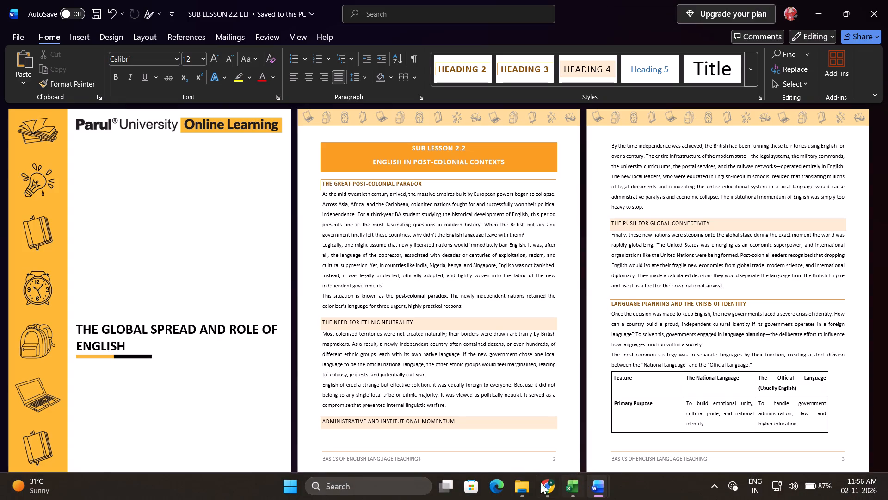
# In File Explorer, copy SUB LESSON 2.2 ELT from Downloads into the Chapter 2 folder of Module 1 The Global Spread and Role of English.
pyautogui.click(512, 494)
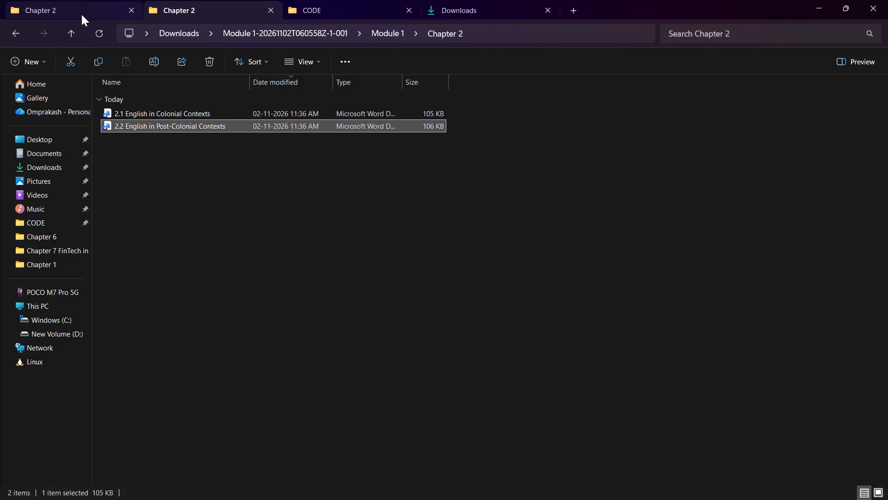
pyautogui.click(491, 11)
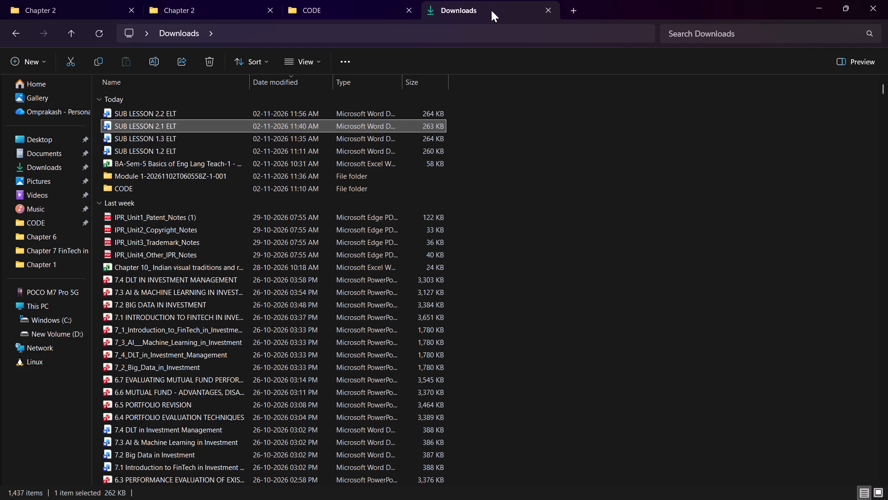
pyautogui.click(99, 37)
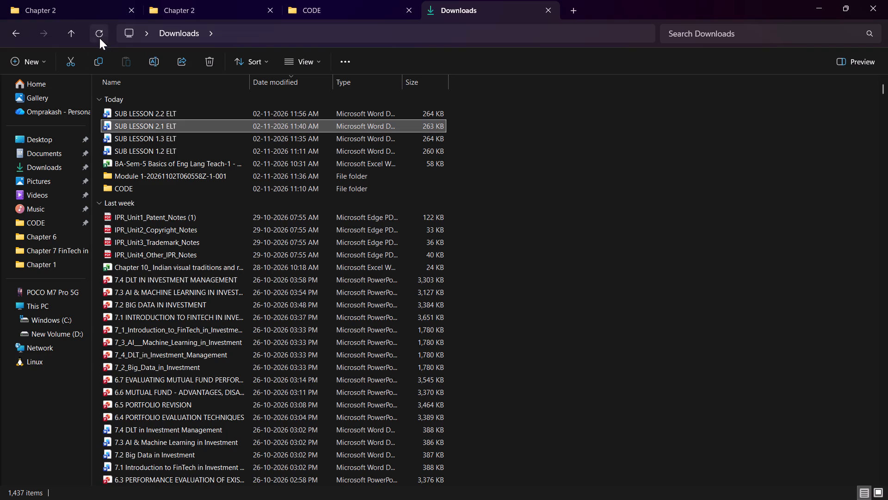
pyautogui.click(149, 107)
pyautogui.click(96, 63)
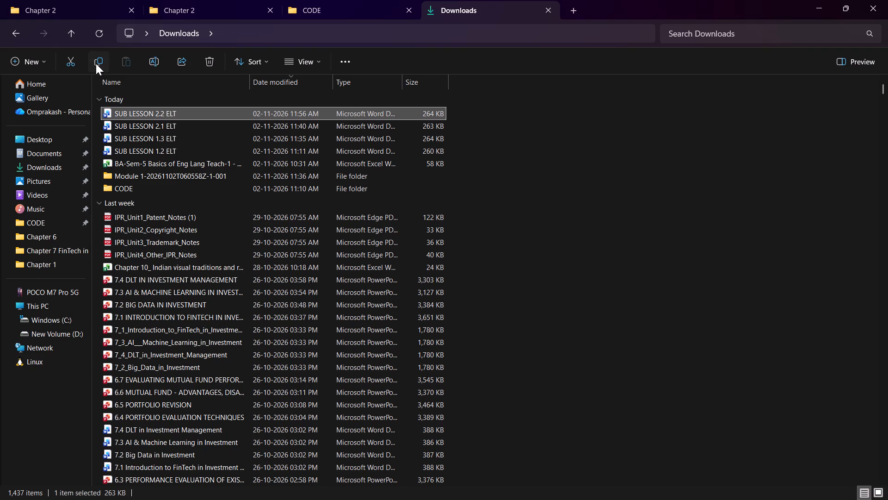
pyautogui.click(64, 10)
pyautogui.click(129, 57)
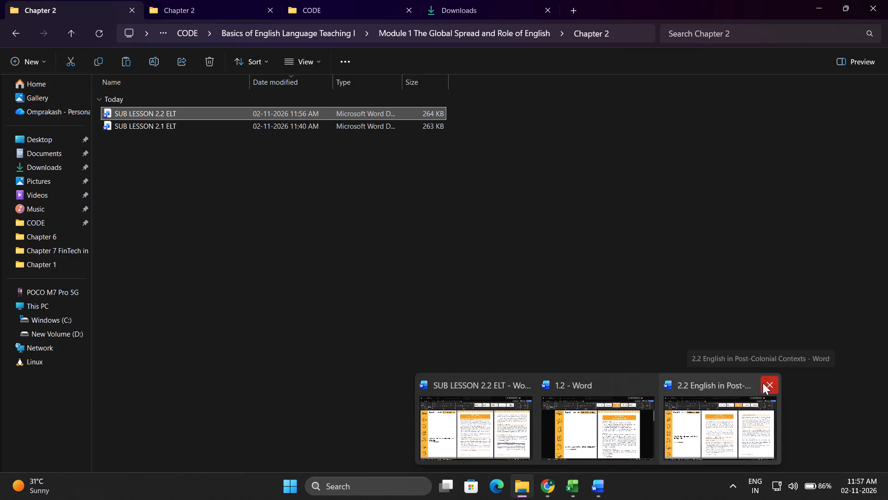
# Close the source document 2.2 English in Post-Colonial Contexts.
pyautogui.click(768, 381)
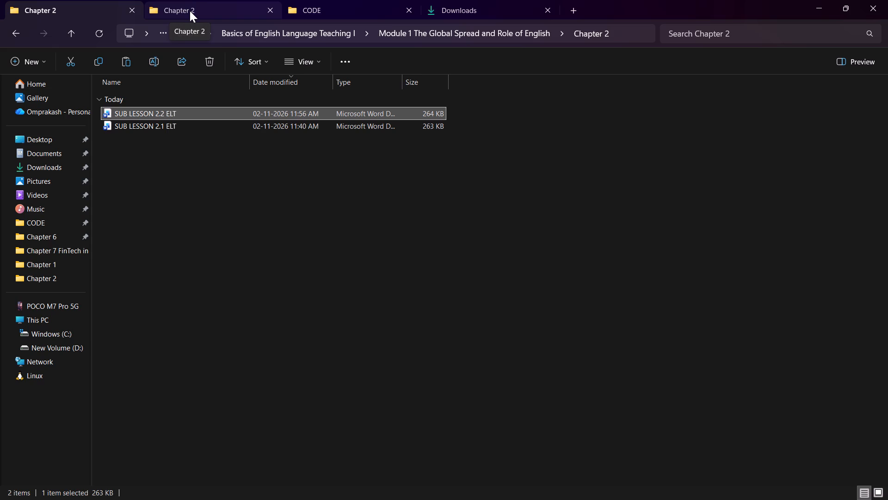
# Open 3.1 History of English in India from the downloaded Module 1 Chapter 3 folder and make it editable in Word.
pyautogui.click(190, 11)
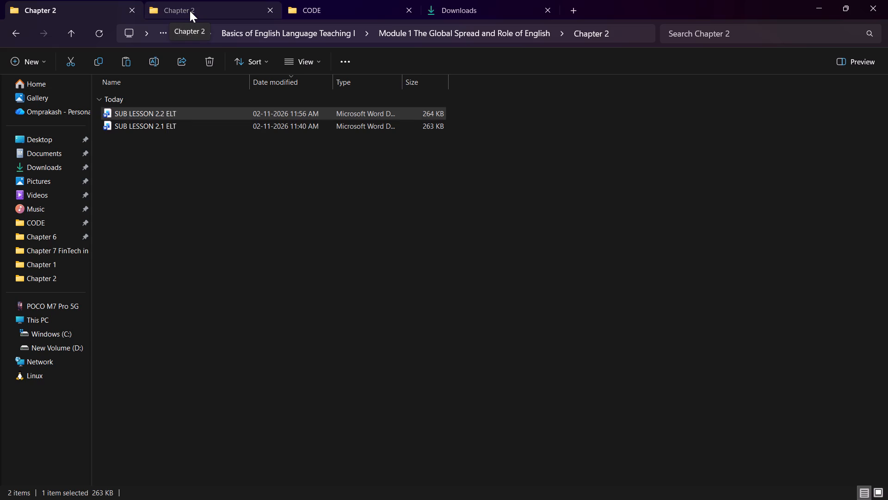
pyautogui.click(13, 33)
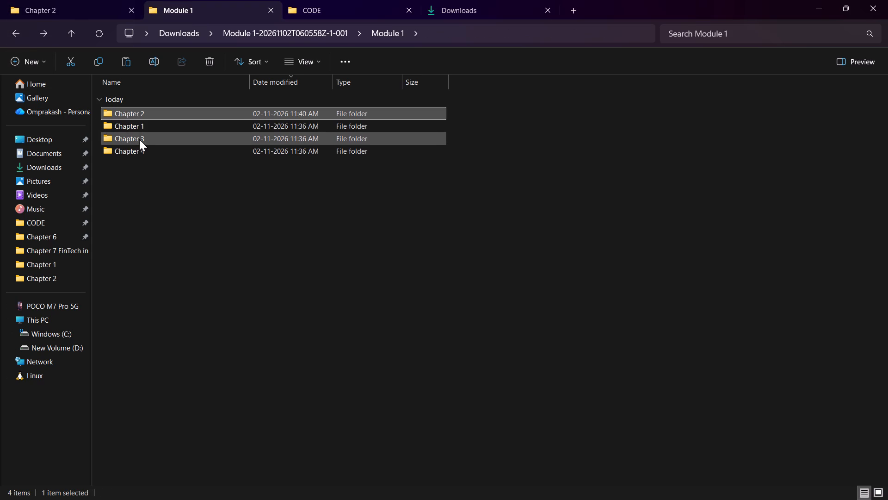
pyautogui.doubleClick(139, 139)
pyautogui.doubleClick(156, 117)
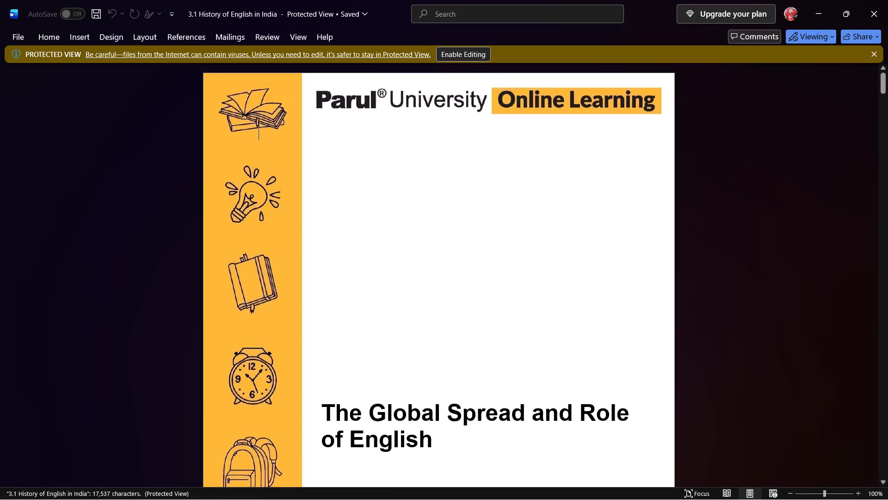
pyautogui.click(460, 52)
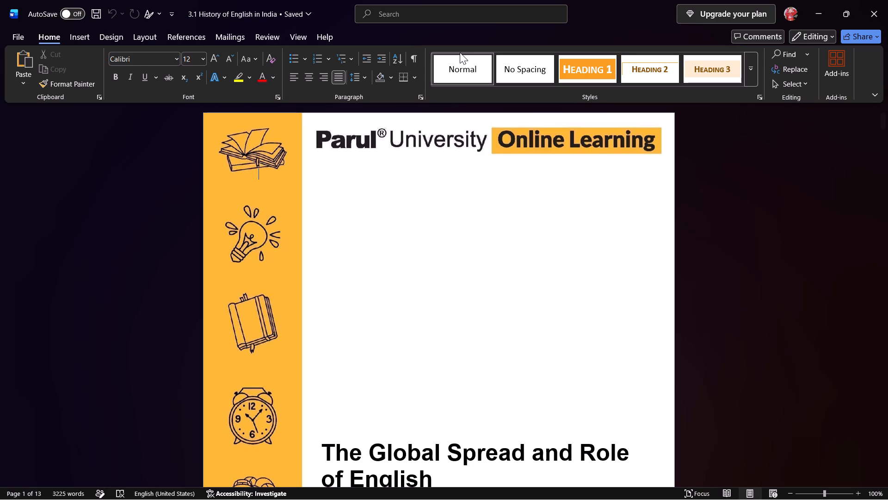
pyautogui.scroll(-4, 458, 107)
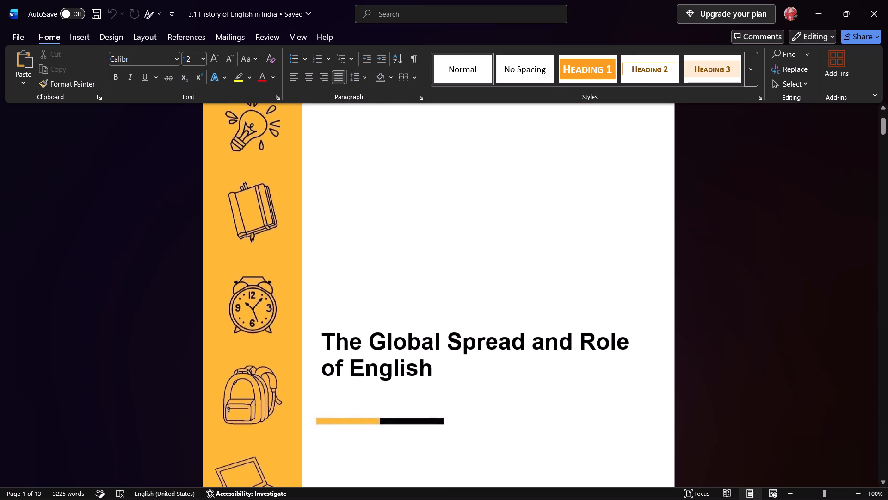
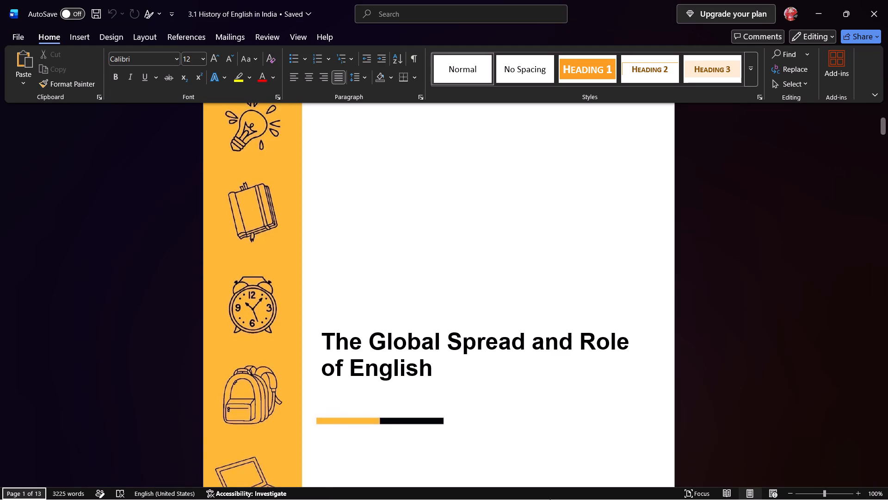
# Copy the whole lesson text of 3.1 History of English in India, from the Sub Lesson 3.1 title to the last takeaway.
pyautogui.scroll(-15, 456, 269)
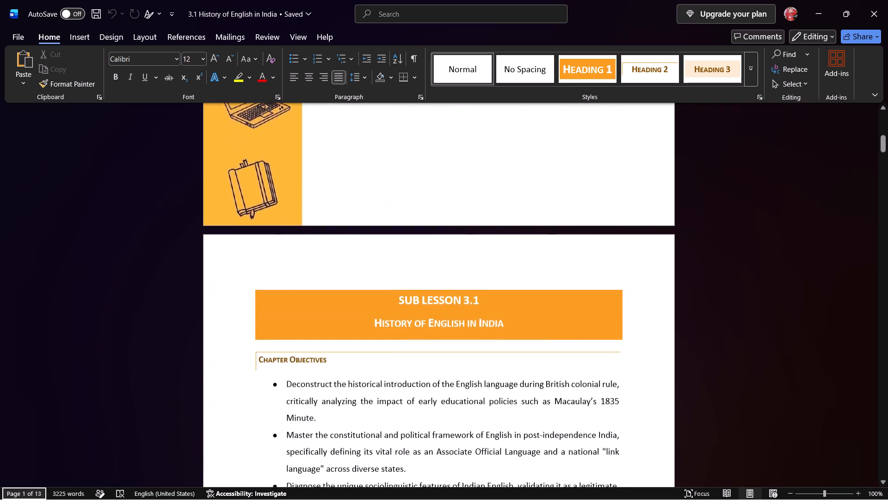
pyautogui.scroll(-3, 456, 269)
pyautogui.keyDown('ctrl'); pyautogui.scroll(-4, 457, 269); pyautogui.keyUp('ctrl')
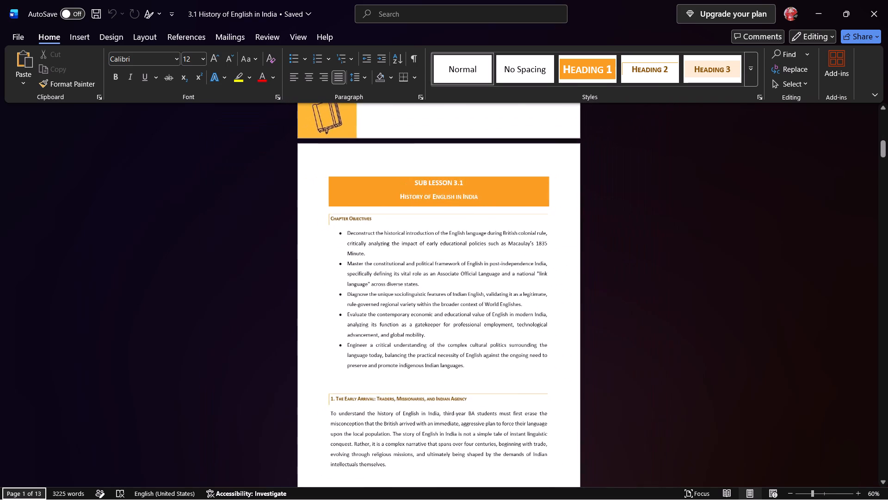
pyautogui.keyDown('ctrl'); pyautogui.scroll(-3, 457, 269); pyautogui.keyUp('ctrl')
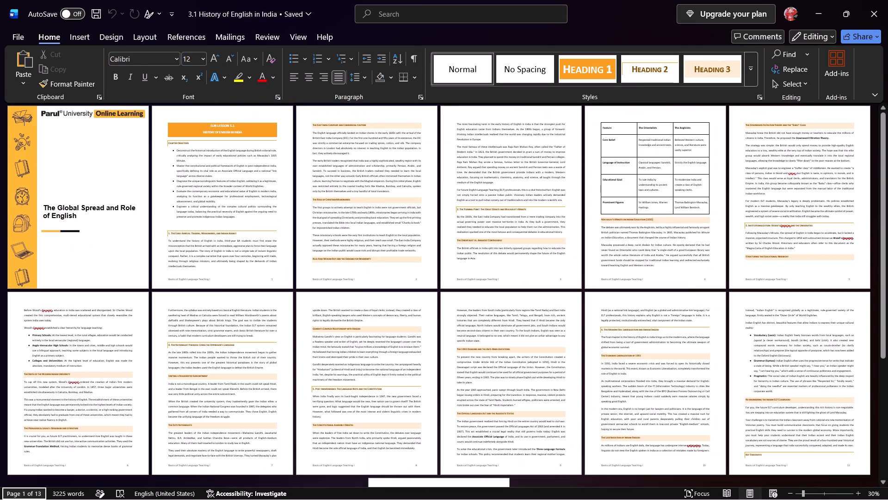
pyautogui.scroll(-16, 475, 266)
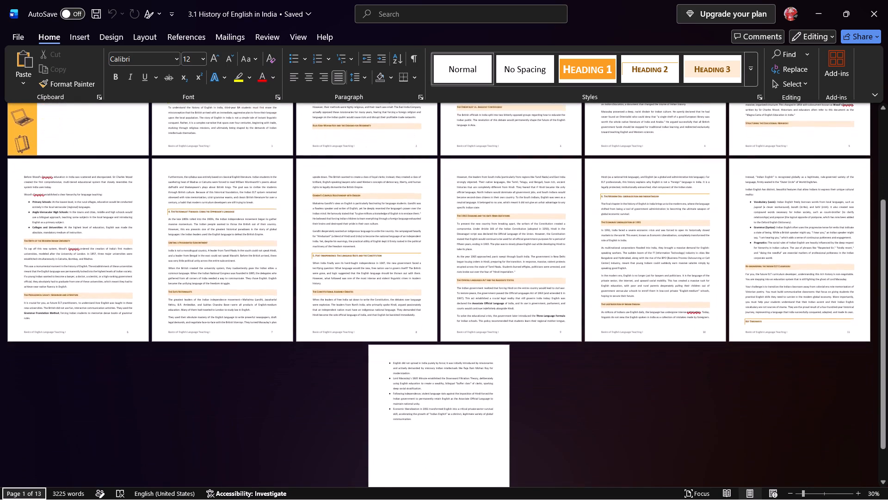
pyautogui.scroll(-14, 429, 436)
pyautogui.moveTo(432, 381); pyautogui.dragTo(366, 226)
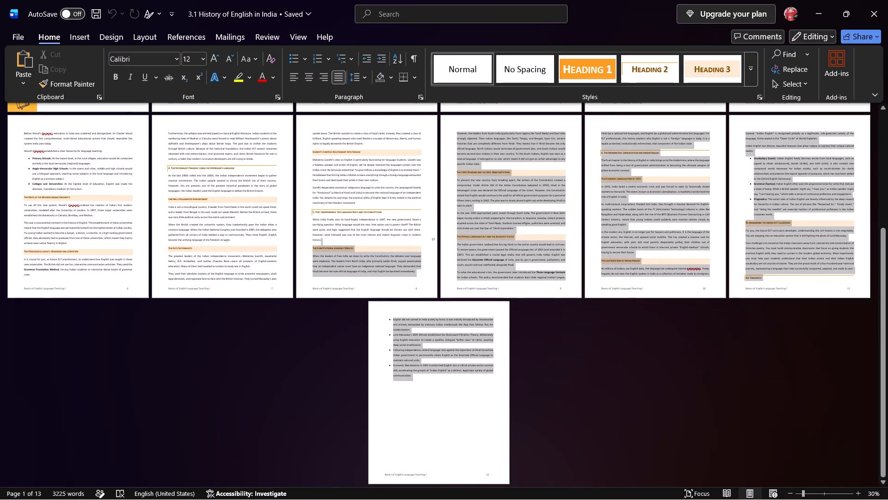
pyautogui.moveTo(366, 226); pyautogui.dragTo(211, 128)
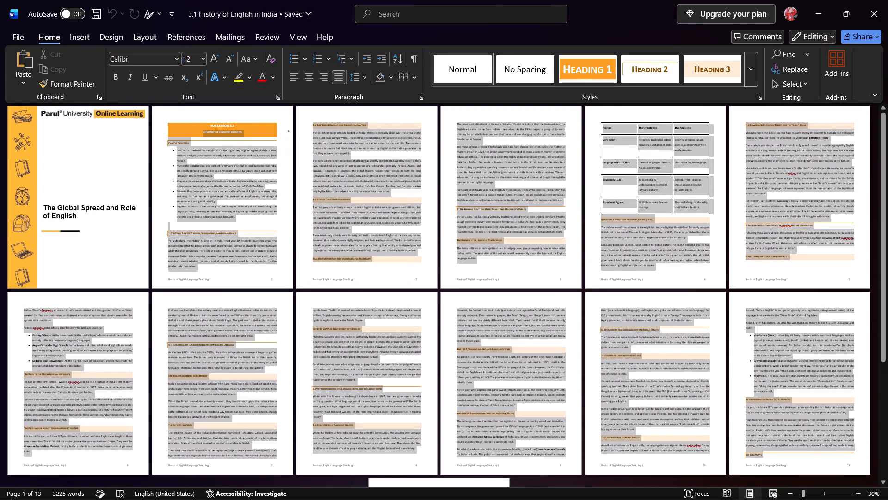
pyautogui.moveTo(211, 128); pyautogui.dragTo(210, 124)
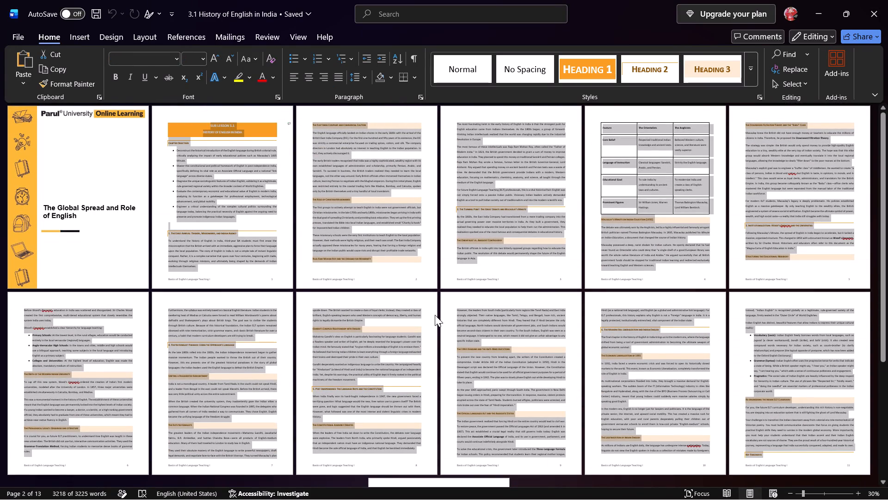
pyautogui.hotkey('ctrl', 'c')
# In SUB LESSON 2.2 ELT, replace everything after the cover page with the copied Sub Lesson 3.1 text.
pyautogui.hotkey('alt', 'Tab')
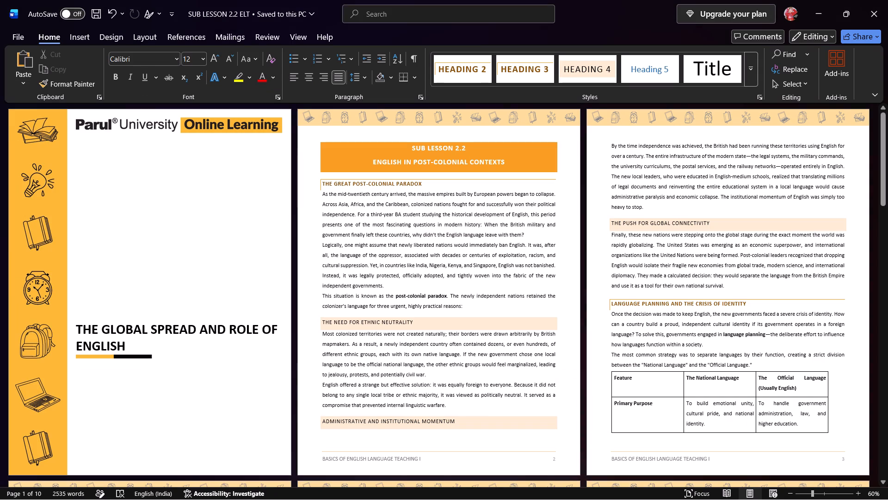
pyautogui.scroll(-6, 481, 258)
pyautogui.moveTo(883, 215); pyautogui.dragTo(883, 321)
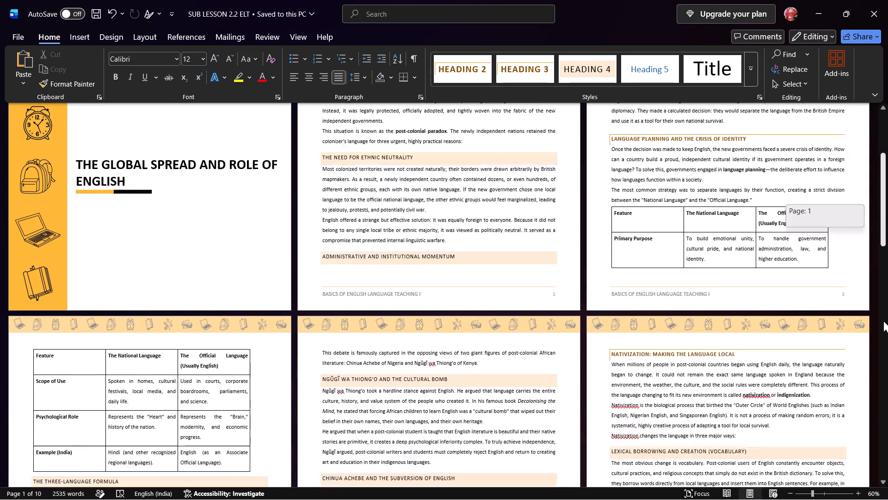
pyautogui.moveTo(883, 321); pyautogui.dragTo(887, 499)
pyautogui.moveTo(553, 285); pyautogui.dragTo(557, 181)
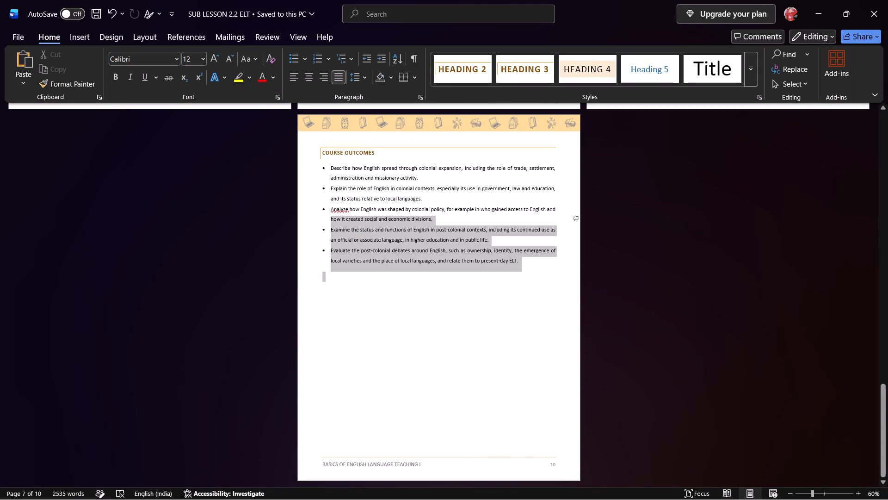
pyautogui.moveTo(557, 181); pyautogui.dragTo(484, 57)
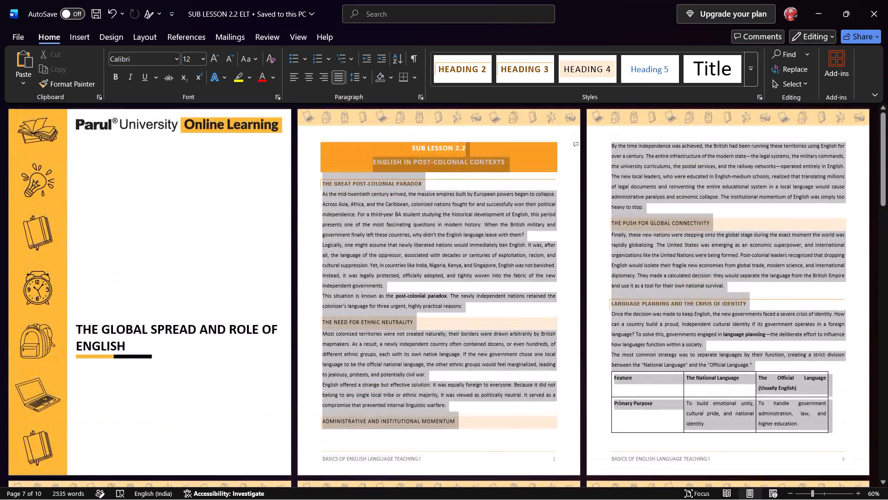
pyautogui.moveTo(484, 57); pyautogui.dragTo(372, 137)
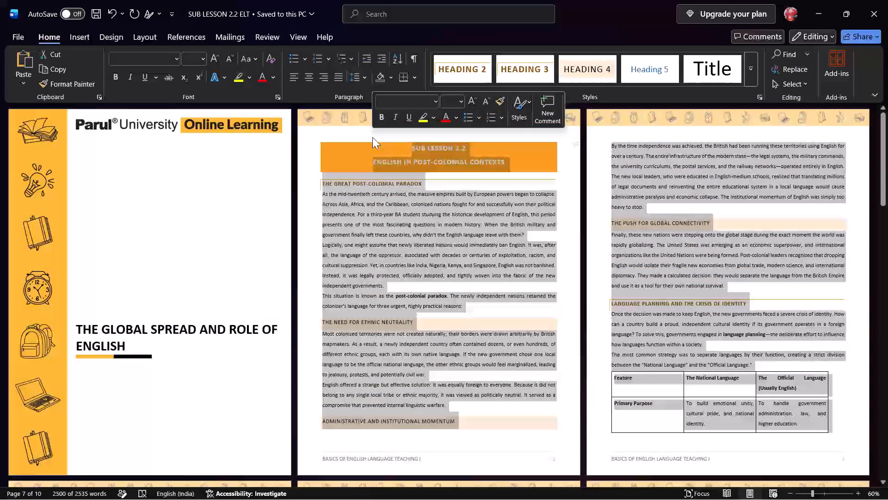
pyautogui.hotkey('ctrl', 'v')
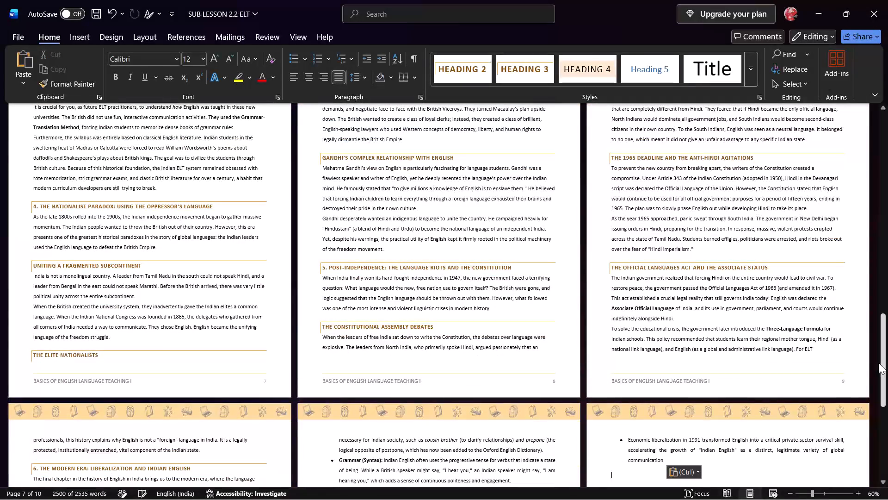
# Reapply bullets to the Chapter Objectives list and decrease its indent by one level.
pyautogui.moveTo(885, 362); pyautogui.dragTo(875, 90)
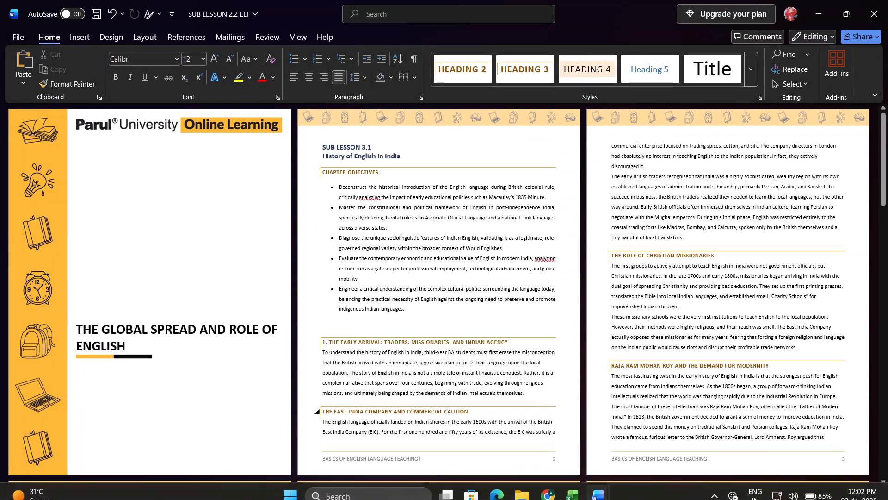
pyautogui.moveTo(413, 307); pyautogui.dragTo(294, 163)
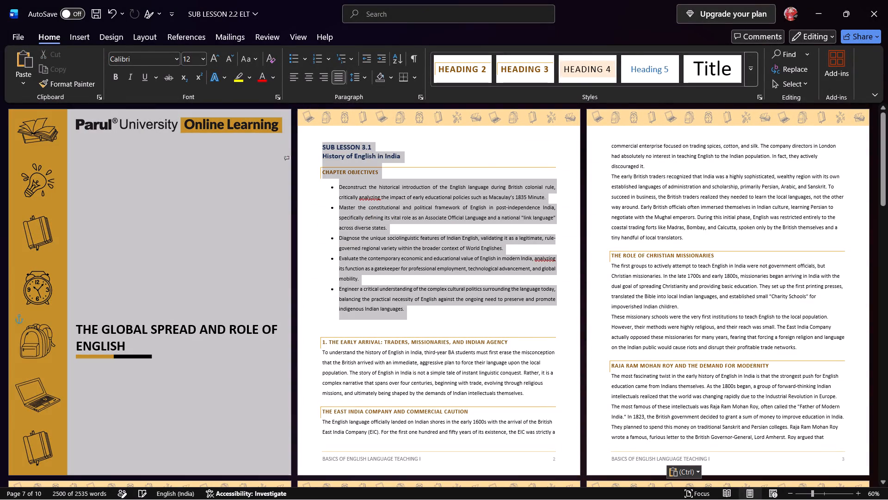
pyautogui.moveTo(294, 163); pyautogui.dragTo(312, 188)
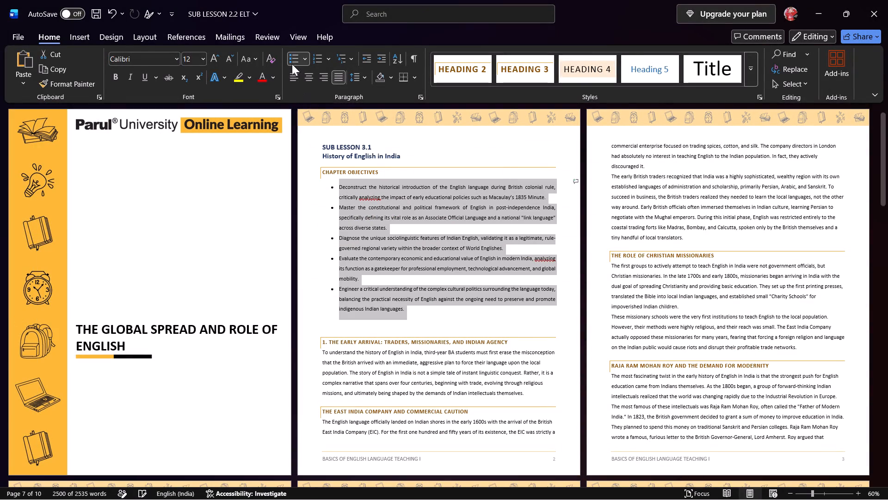
pyautogui.click(292, 62)
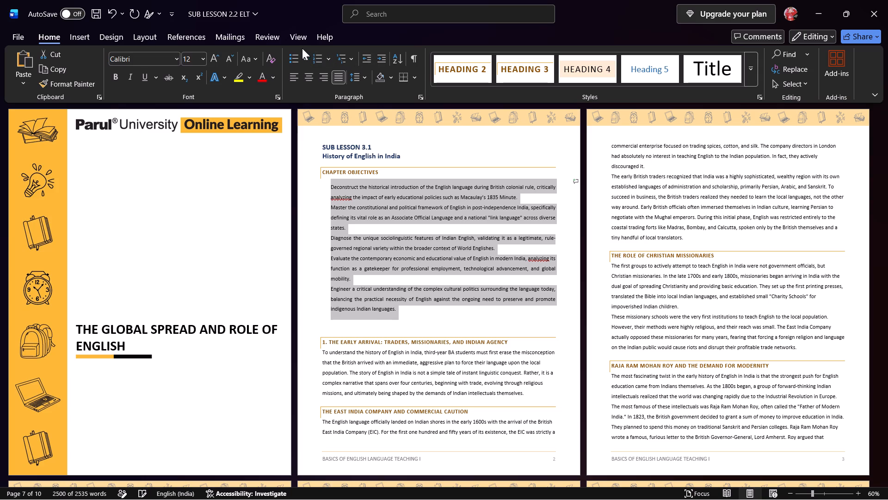
pyautogui.click(292, 51)
pyautogui.click(293, 54)
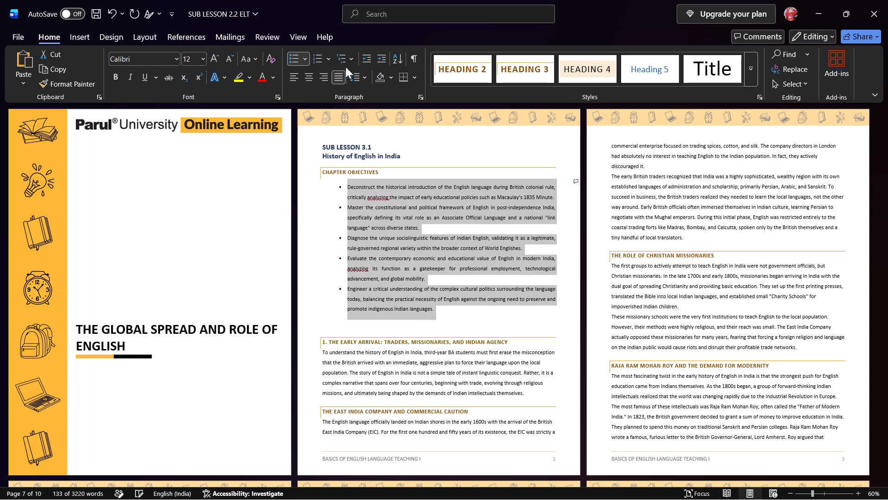
pyautogui.click(364, 58)
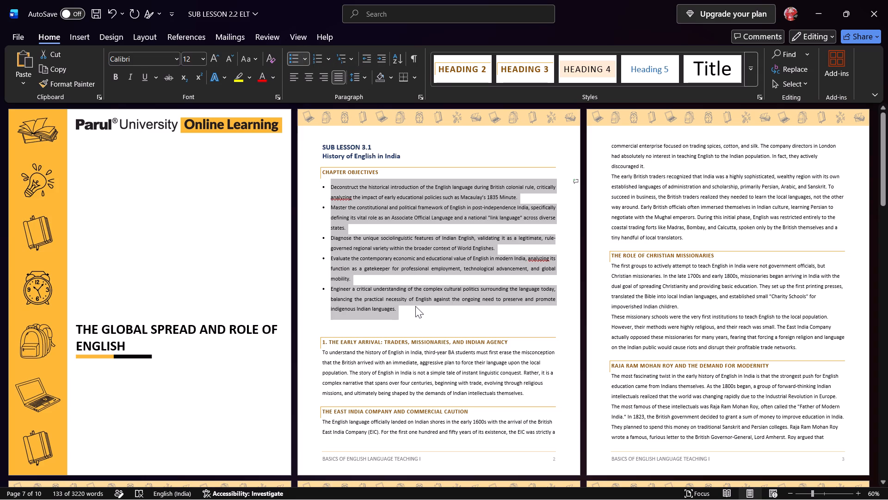
# Delete the empty line between the last chapter objective and the heading 1. The Early Arrival.
pyautogui.click(415, 306)
pyautogui.click(346, 323)
pyautogui.press('Delete')
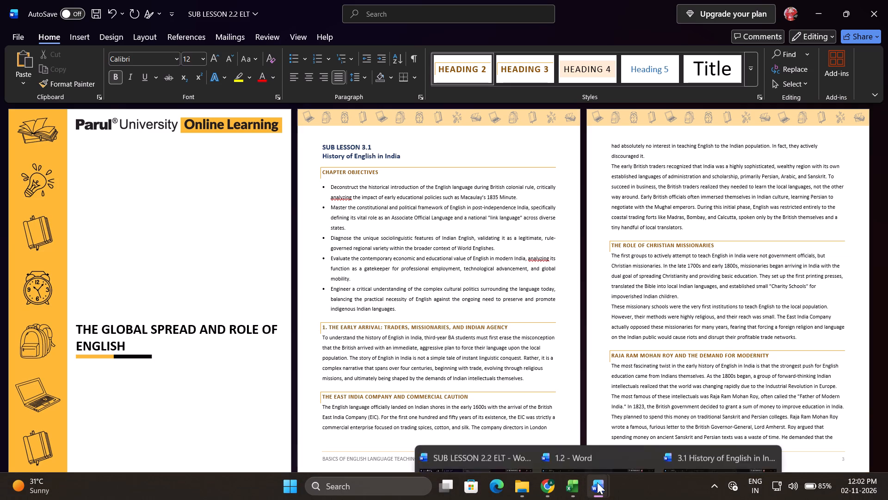
# Copy the orange title banner formatting from the 1.2 document onto the two title lines Sub Lesson 3.1 and History of English in India.
pyautogui.click(598, 448)
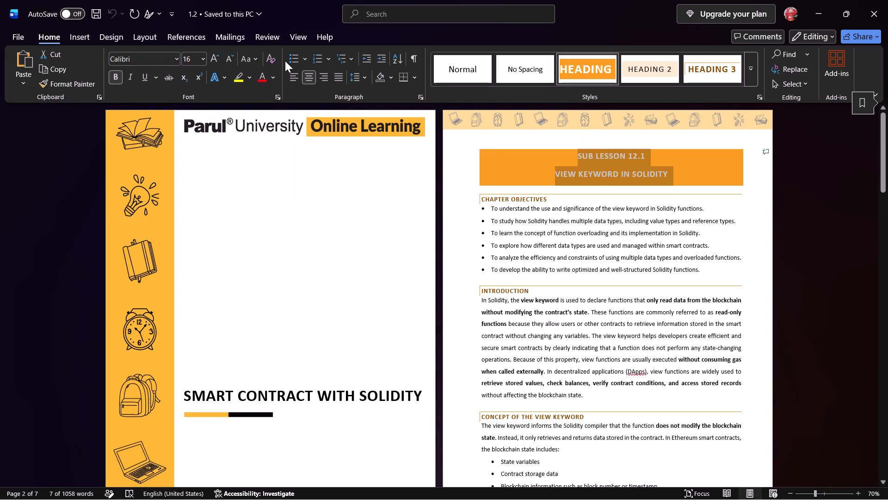
pyautogui.click(66, 86)
pyautogui.hotkey('alt', 'Tab')
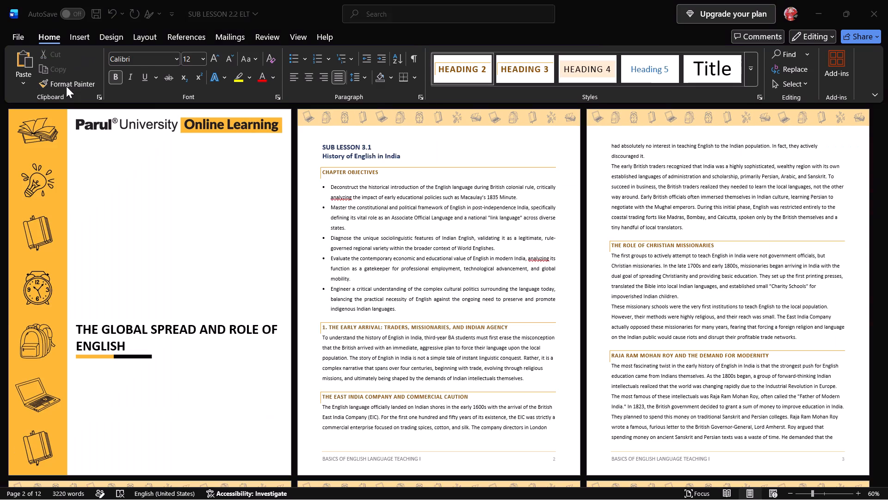
pyautogui.moveTo(423, 159); pyautogui.dragTo(312, 133)
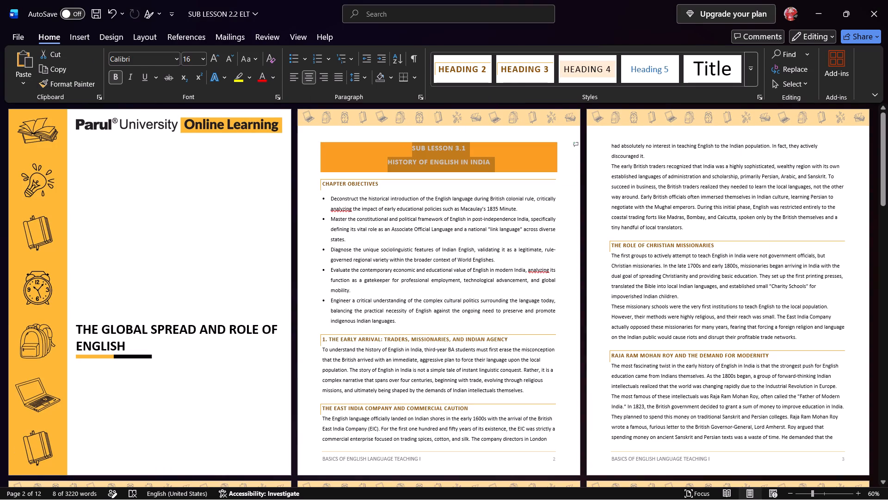
# Apply the Heading 4 style to the East India Company, Role of Christian Missionaries and Raja Ram Mohan Roy subheadings.
pyautogui.click(357, 406)
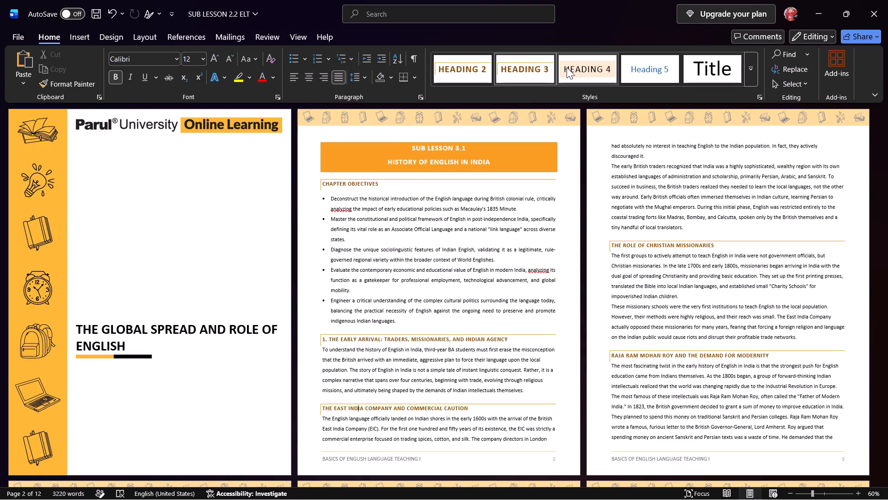
pyautogui.click(572, 67)
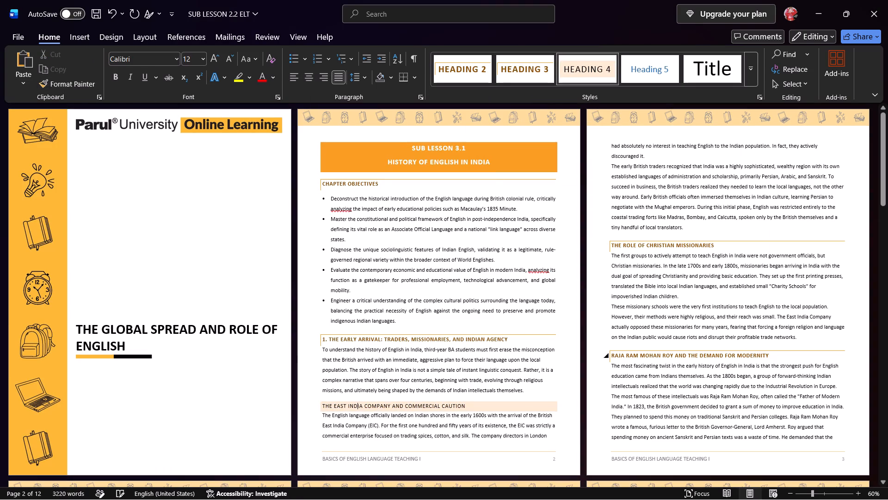
pyautogui.click(643, 245)
pyautogui.click(586, 72)
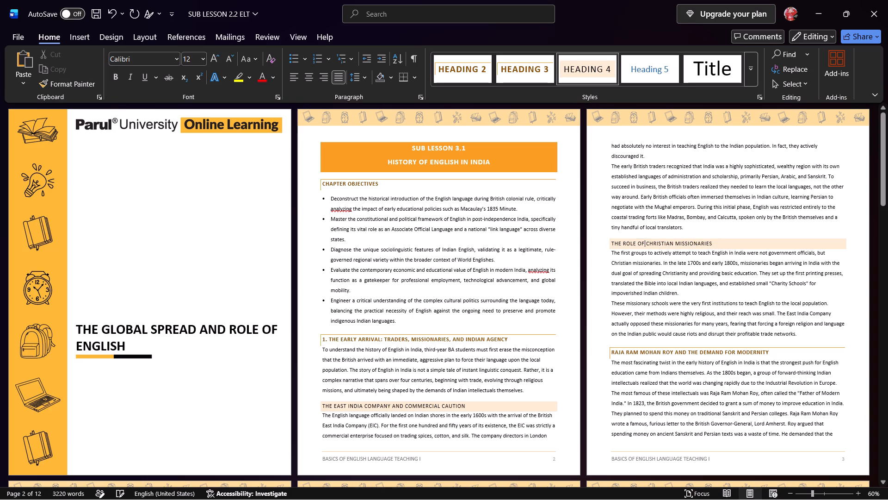
pyautogui.click(696, 353)
pyautogui.click(570, 71)
pyautogui.scroll(-2, 561, 305)
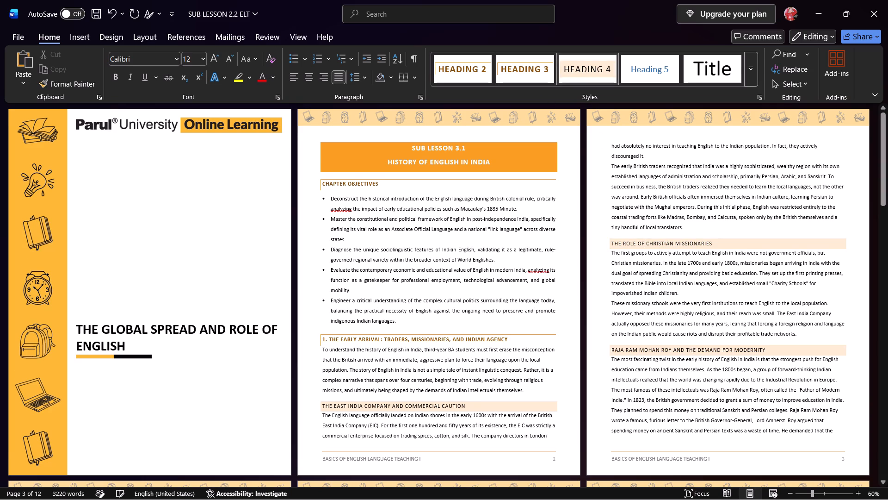
pyautogui.scroll(-13, 561, 305)
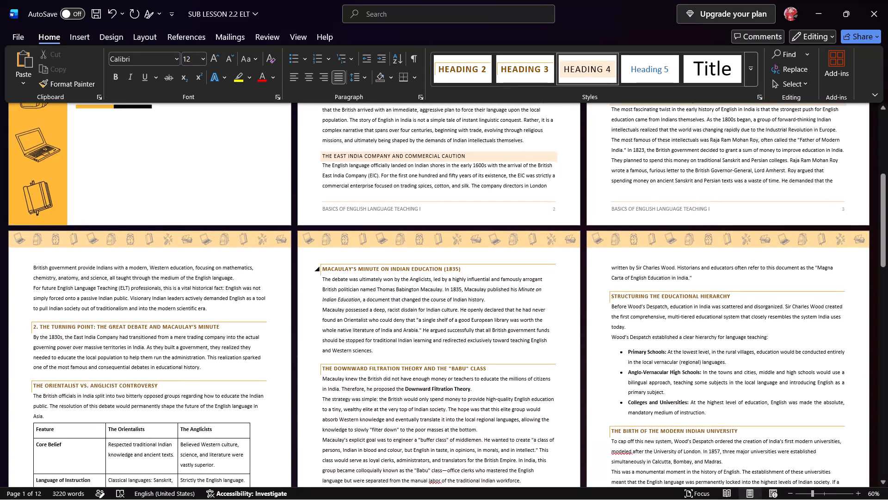
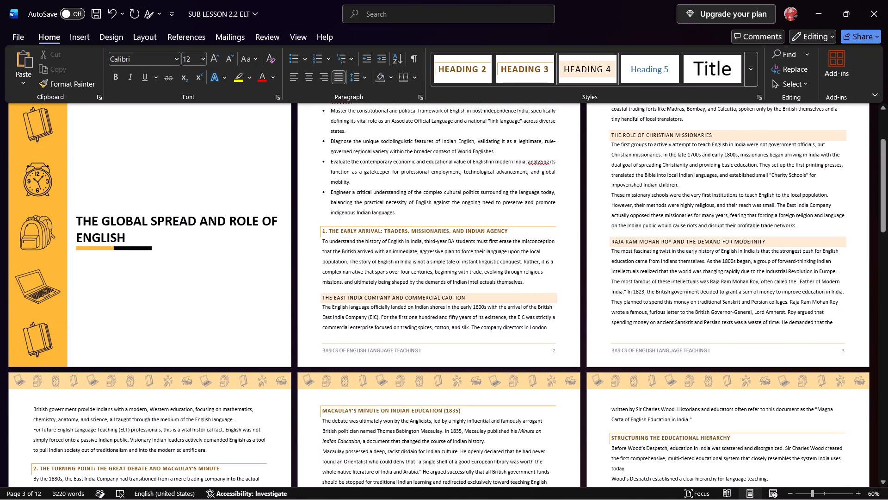
# Apply the Heading 4 style to the Macaulay's Minute, Downward Filtration Theory and Orientalist vs. Anglicist Controversy subheadings.
pyautogui.scroll(-14, 603, 275)
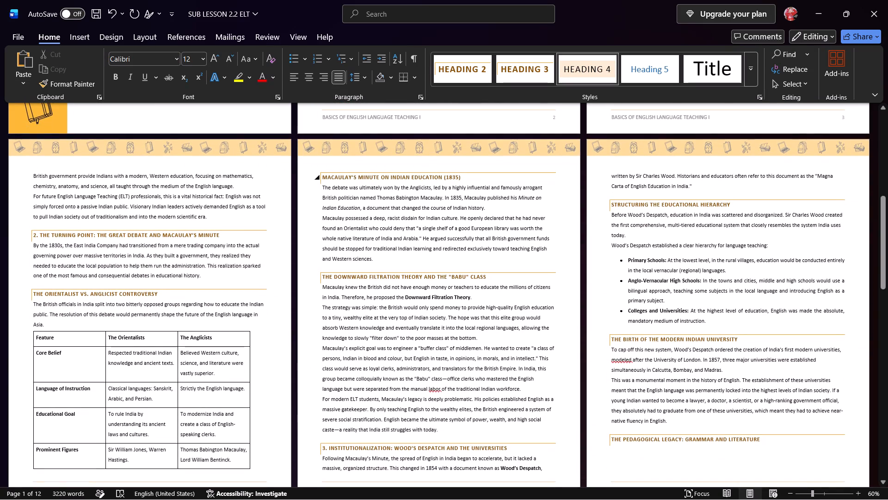
pyautogui.click(423, 177)
pyautogui.click(592, 57)
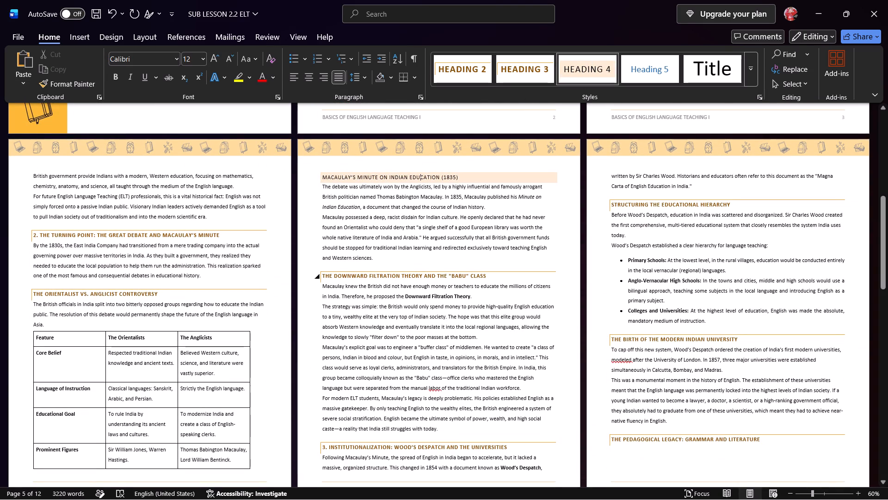
pyautogui.click(440, 281)
pyautogui.click(578, 60)
pyautogui.click(103, 292)
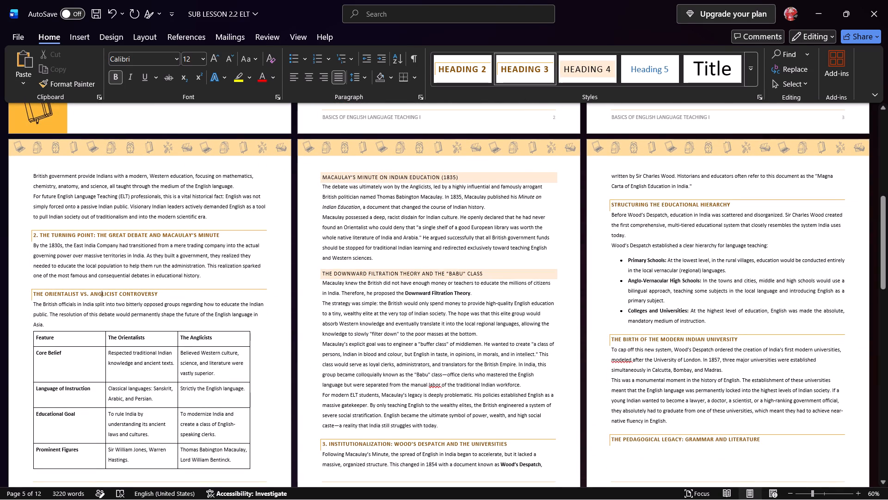
pyautogui.click(582, 67)
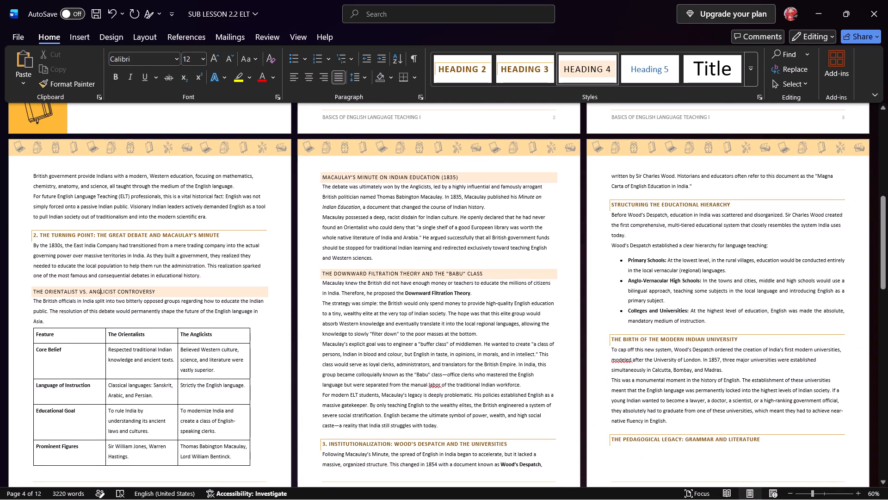
# Apply the Heading 4 style to the Structuring the Educational Hierarchy, Birth of the Modern Indian University and Pedagogical Legacy subheadings.
pyautogui.click(670, 204)
pyautogui.click(600, 69)
pyautogui.click(642, 332)
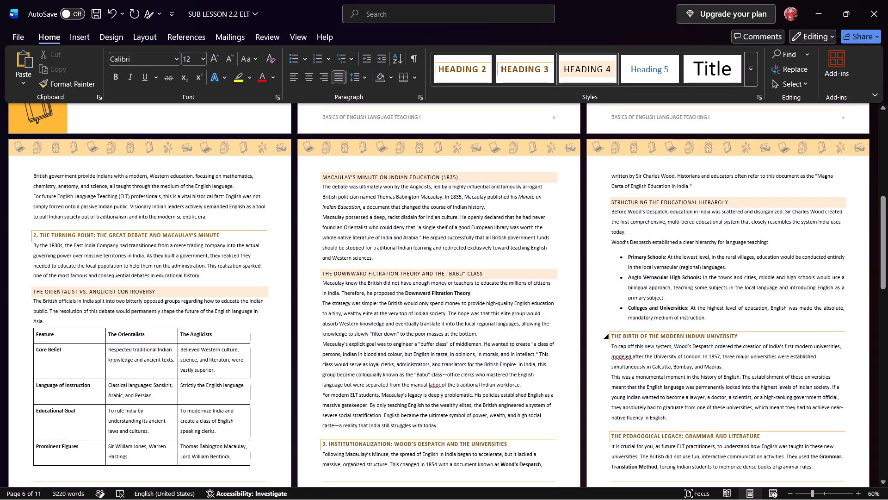
pyautogui.click(639, 335)
pyautogui.click(577, 71)
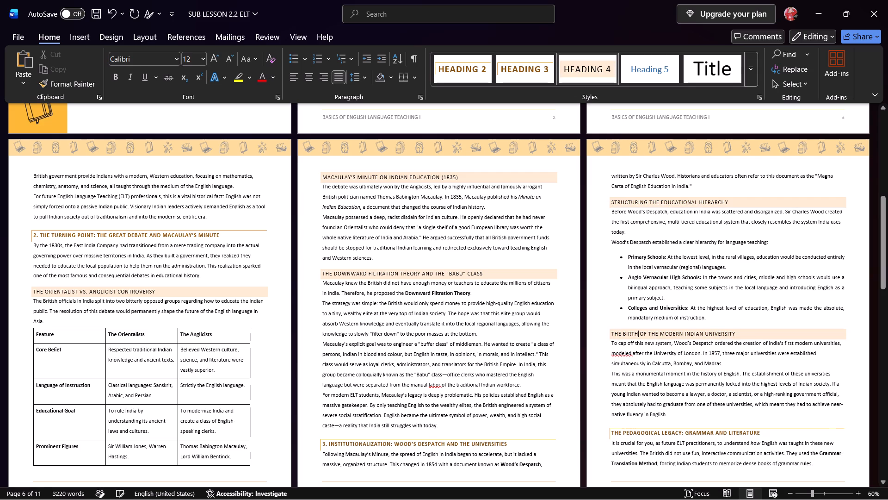
pyautogui.click(664, 437)
pyautogui.click(588, 71)
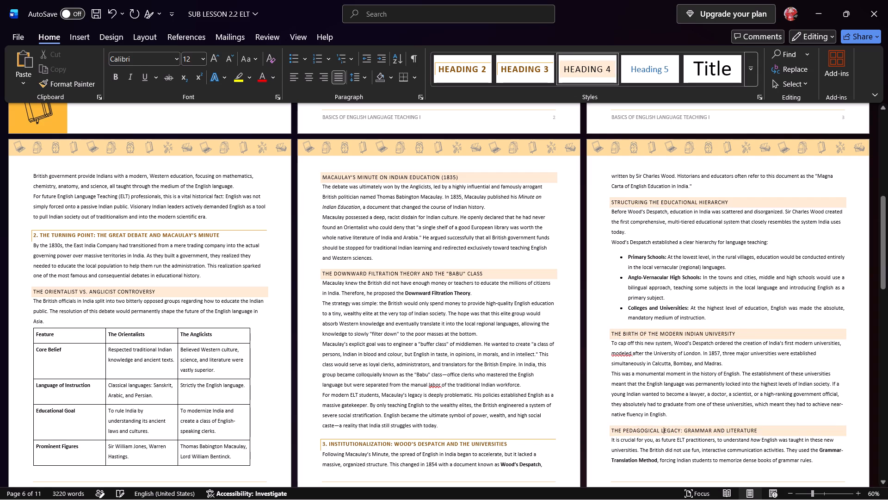
# Apply the Heading 4 style to the Gandhi's Complex Relationship, Constitutional Assembly Debates, Uniting a Fragmented Subcontinent and Elite Nationalists subheadings.
pyautogui.scroll(-19, 592, 260)
pyautogui.scroll(-4, 421, 272)
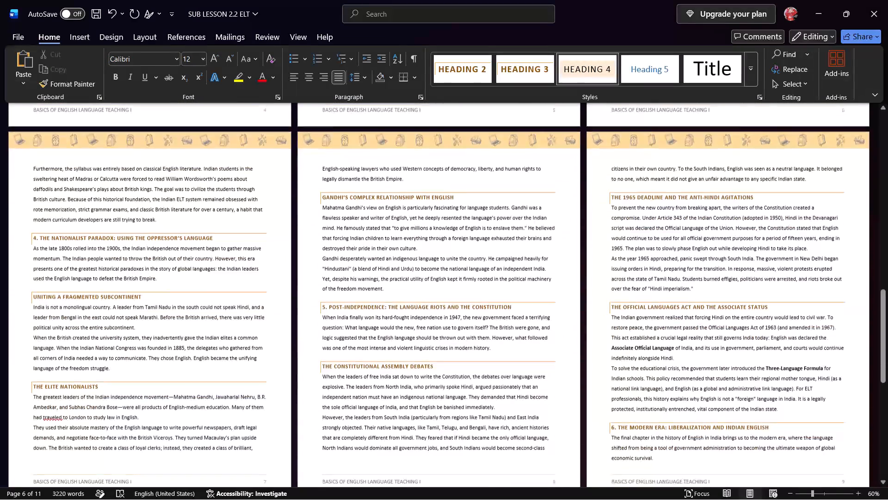
pyautogui.click(364, 192)
pyautogui.click(592, 68)
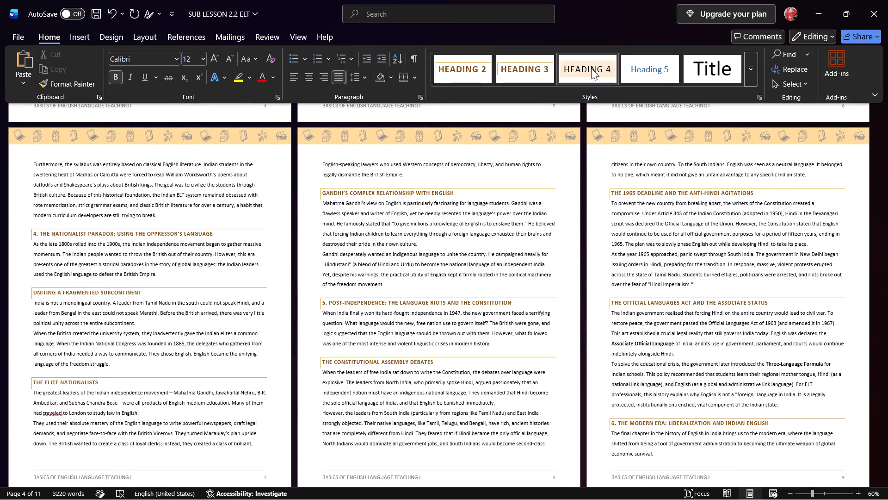
pyautogui.click(400, 355)
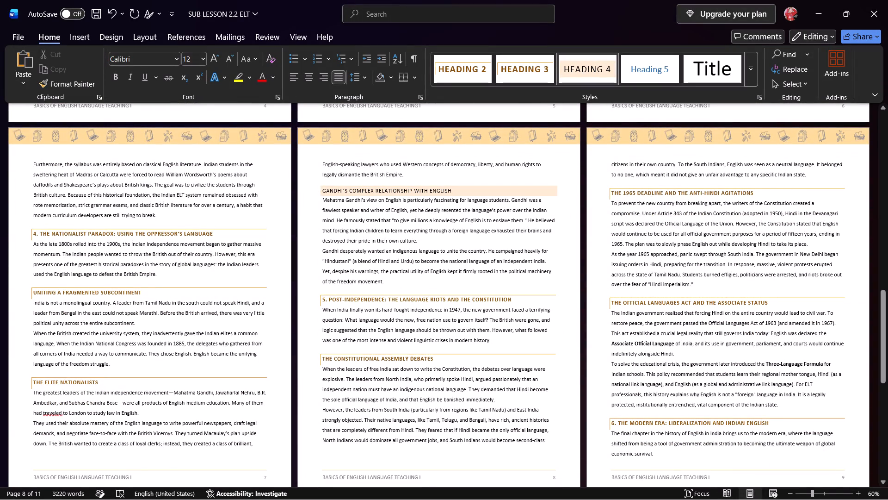
pyautogui.click(421, 356)
pyautogui.click(594, 68)
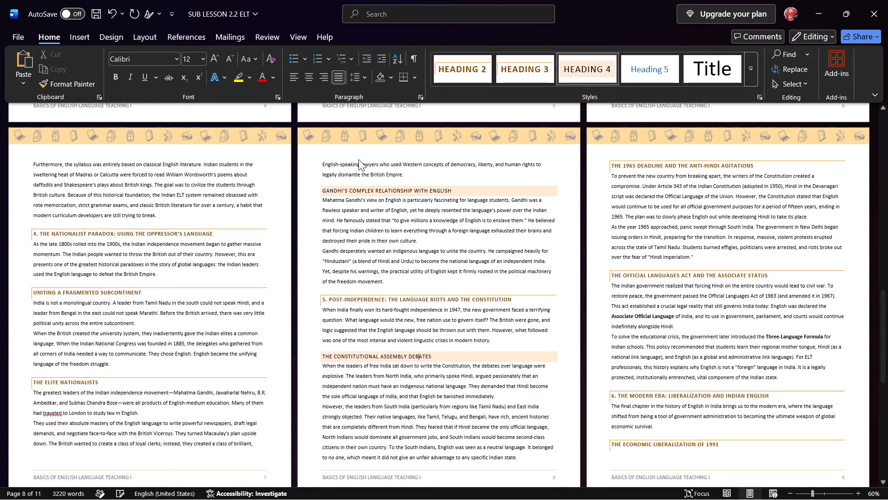
pyautogui.click(76, 292)
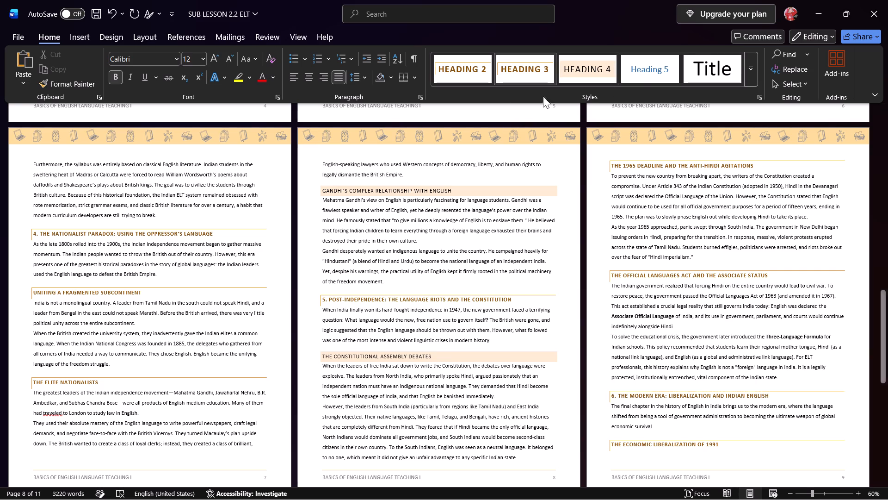
pyautogui.click(604, 68)
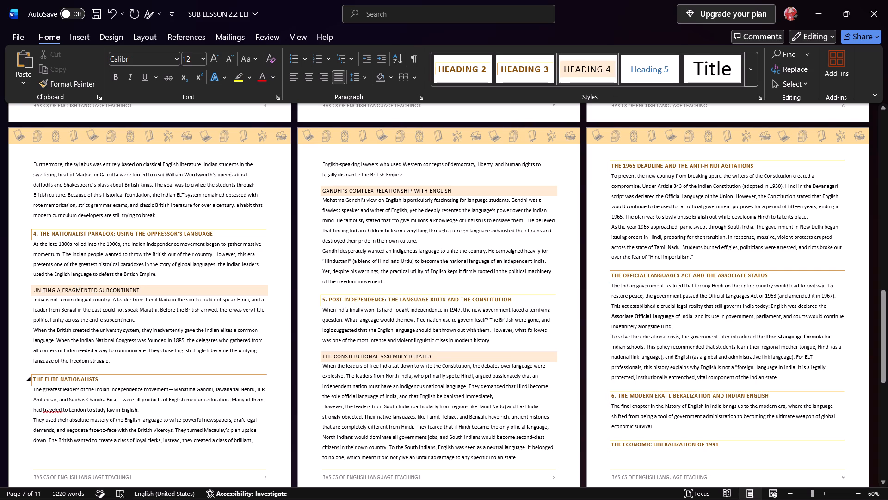
pyautogui.click(71, 375)
pyautogui.click(608, 69)
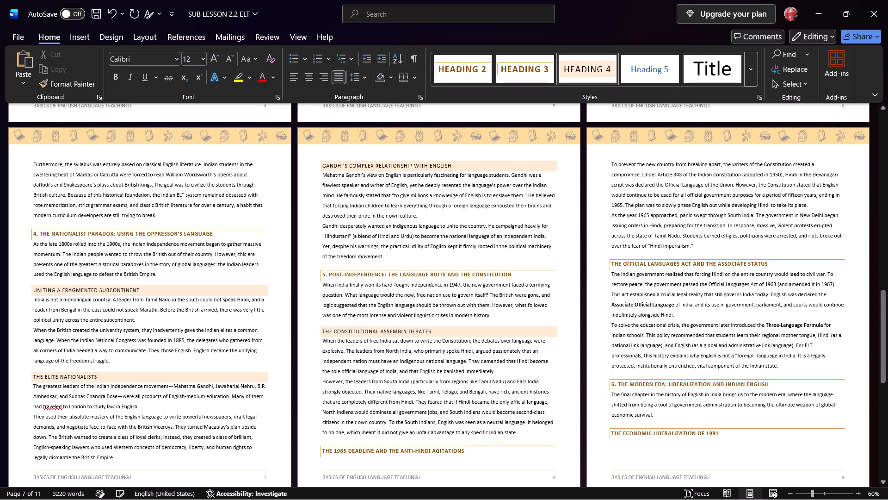
# Apply the Heading 4 style to the Official Languages Act, 1965 Deadline and Economic Liberalization of 1991 subheadings.
pyautogui.click(640, 268)
pyautogui.click(576, 76)
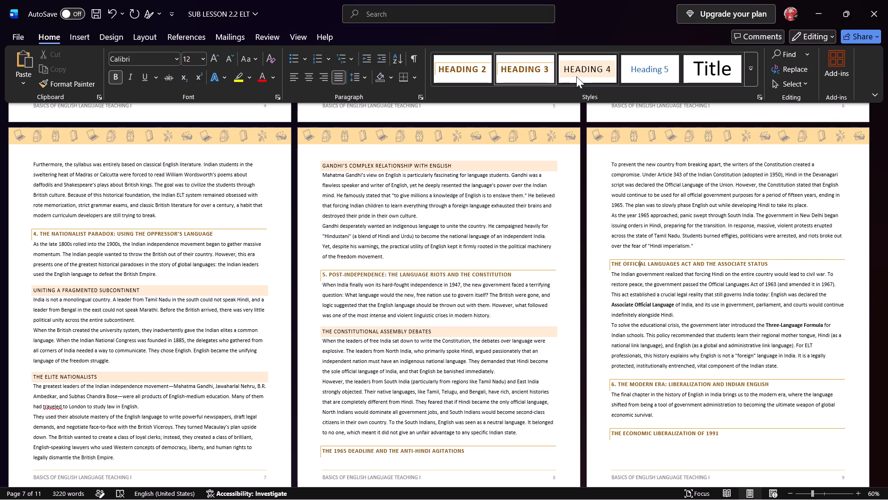
pyautogui.click(377, 453)
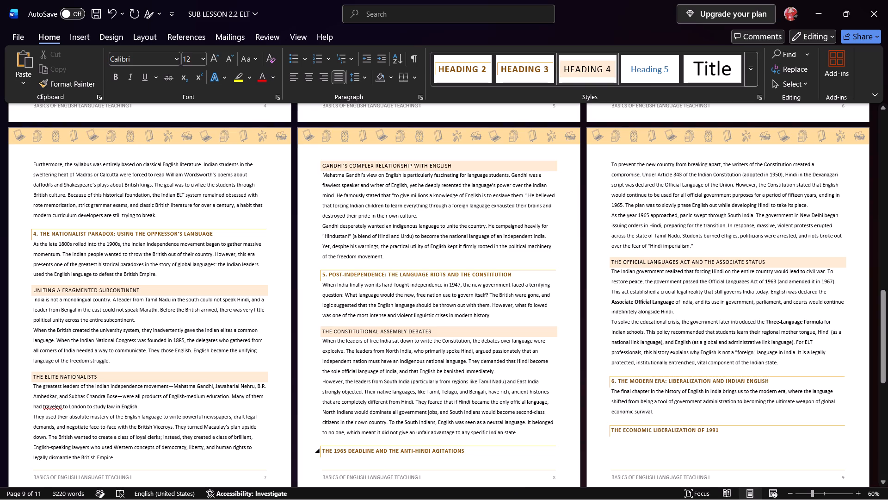
pyautogui.click(576, 70)
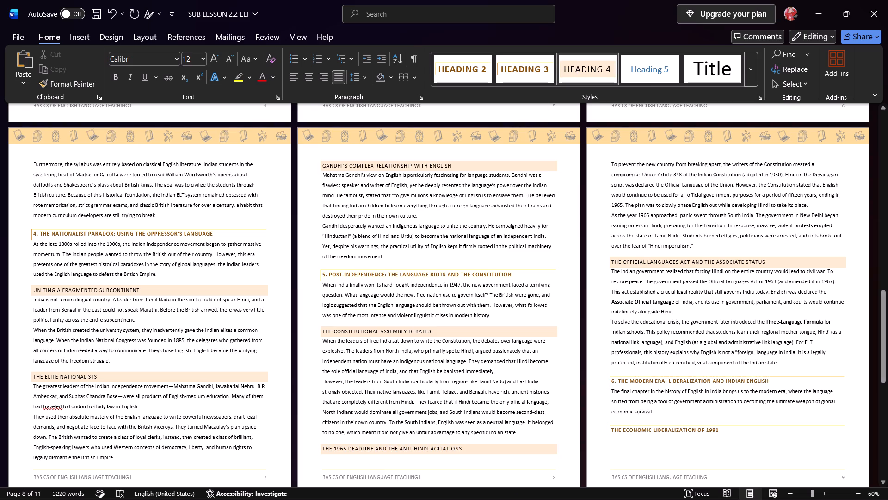
pyautogui.click(629, 431)
pyautogui.click(591, 71)
# Apply the Heading 4 style to the Legitimization of Indian English and Re-engineering the Indian ELT Classroom subheadings.
pyautogui.scroll(-4, 631, 282)
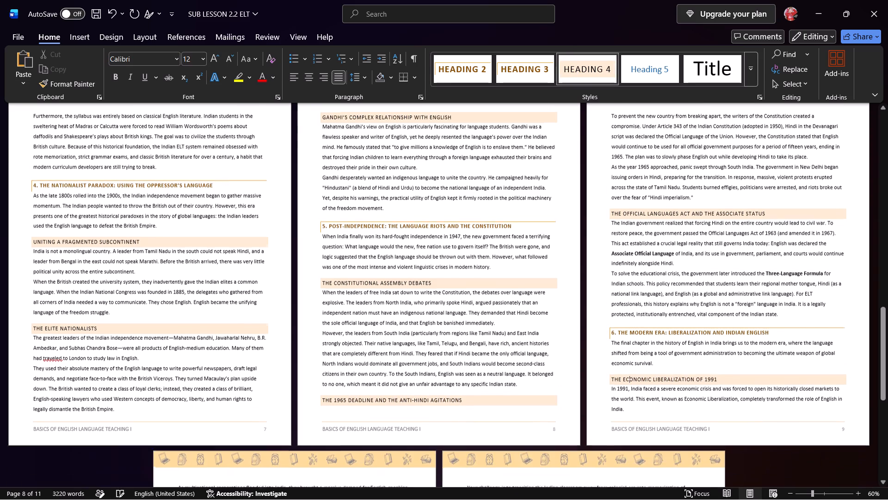
pyautogui.scroll(-8, 631, 282)
pyautogui.scroll(-5, 531, 308)
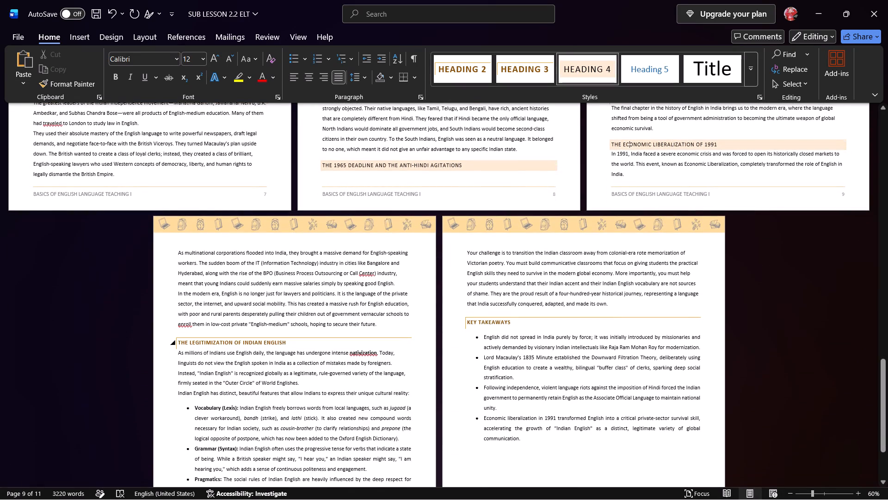
pyautogui.click(247, 339)
pyautogui.scroll(-5, 327, 372)
pyautogui.scroll(7, 327, 372)
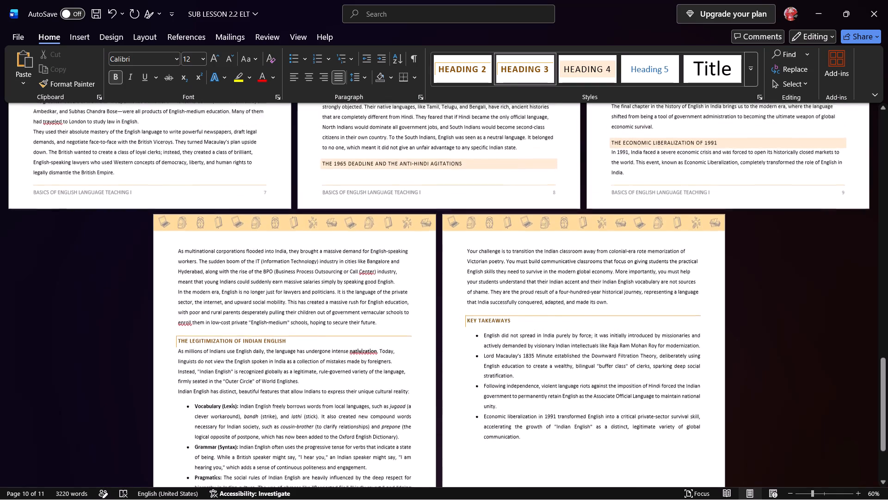
pyautogui.scroll(7, 327, 372)
pyautogui.click(583, 69)
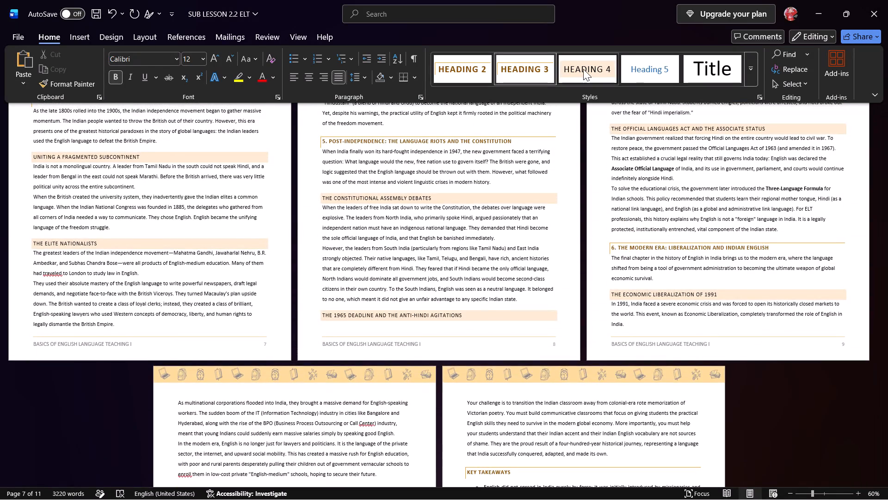
pyautogui.scroll(-18, 347, 278)
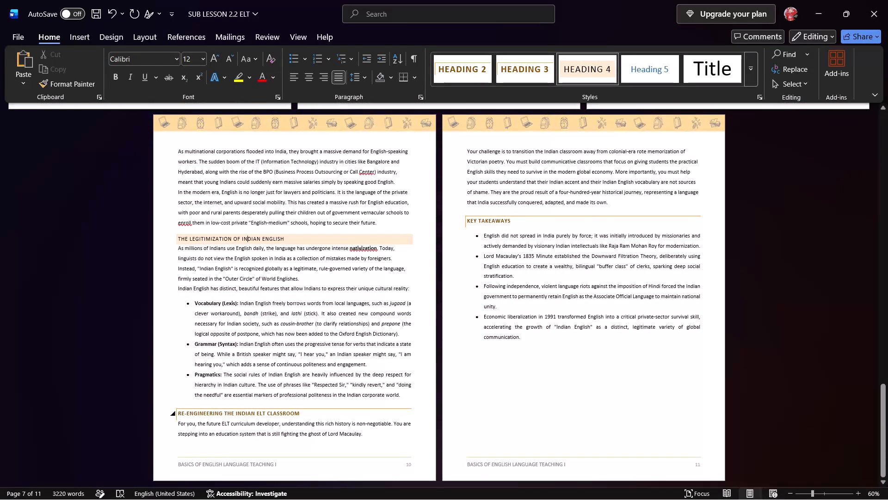
pyautogui.click(238, 414)
pyautogui.click(600, 66)
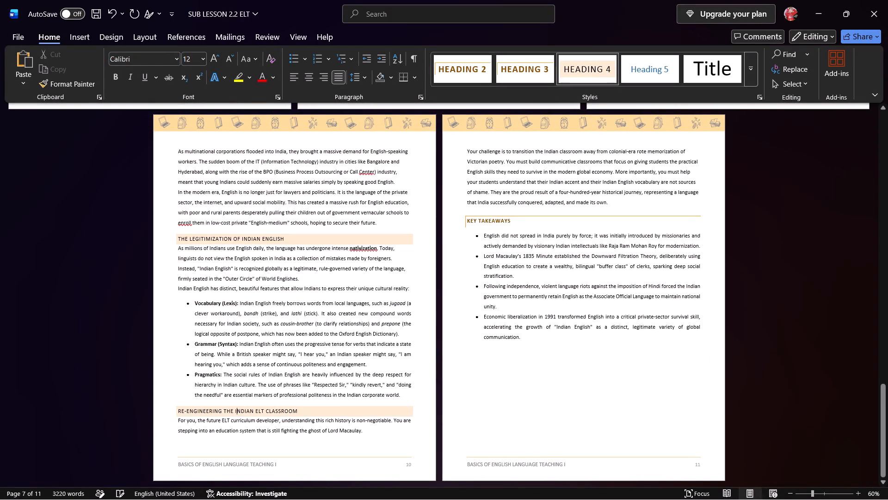
# Reapply bullets to the Key Takeaways list and decrease its indent by one level.
pyautogui.scroll(-5, 574, 178)
pyautogui.scroll(-5, 538, 278)
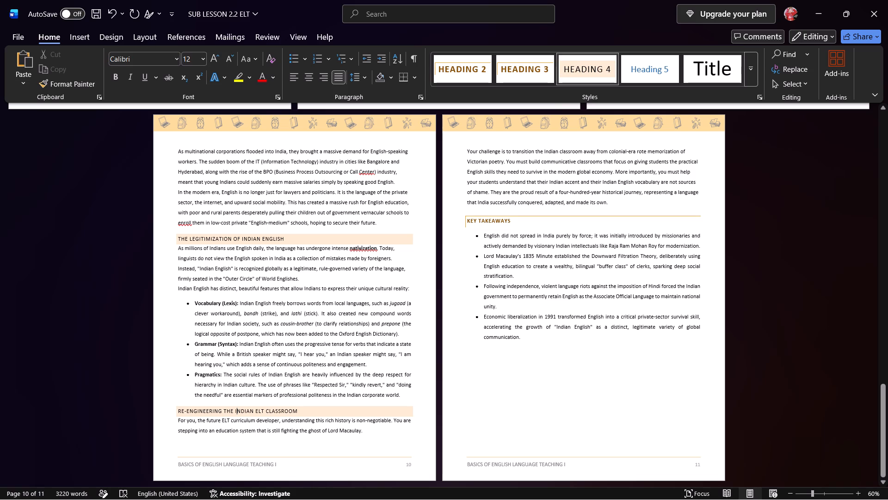
pyautogui.moveTo(549, 344); pyautogui.dragTo(475, 237)
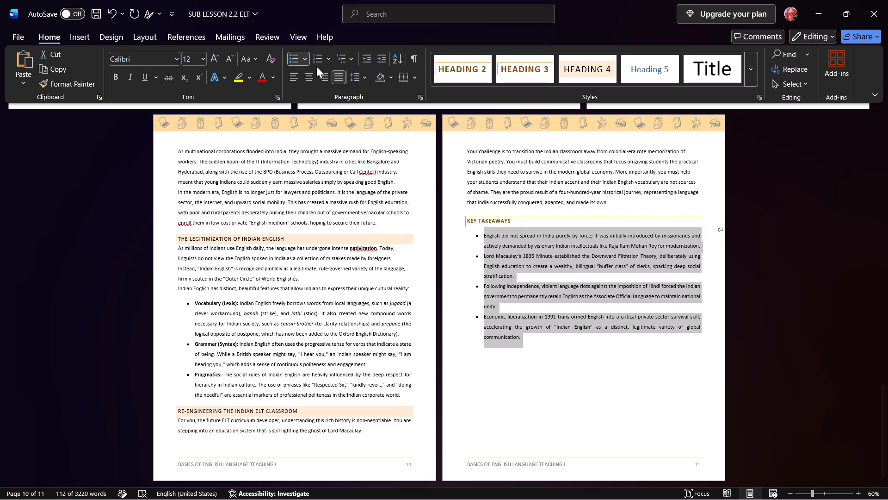
pyautogui.click(287, 56)
pyautogui.click(287, 56)
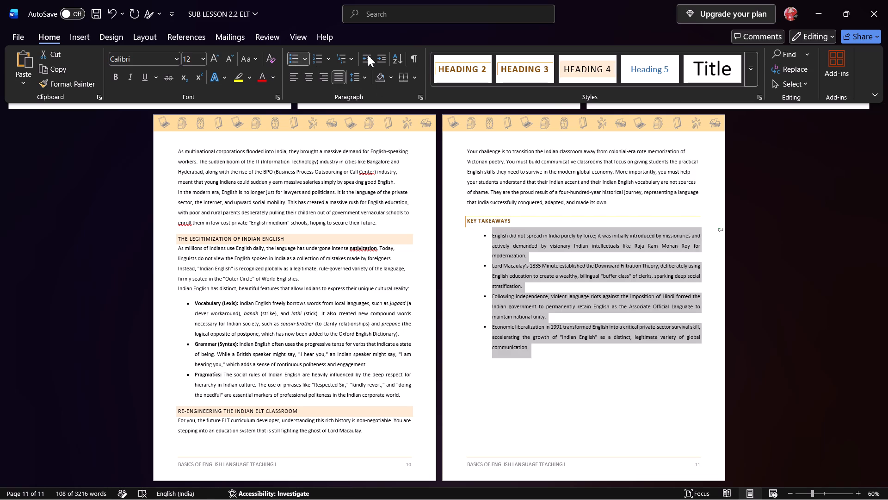
pyautogui.click(367, 55)
# Justify the text of the whole document.
pyautogui.scroll(-10, 549, 352)
pyautogui.scroll(6, 549, 353)
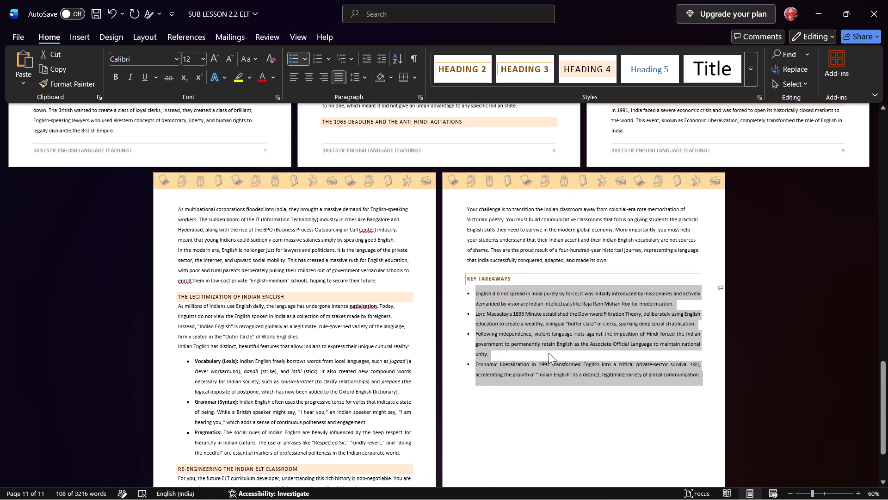
pyautogui.scroll(20, 549, 353)
pyautogui.scroll(20, 549, 353)
pyautogui.scroll(16, 549, 353)
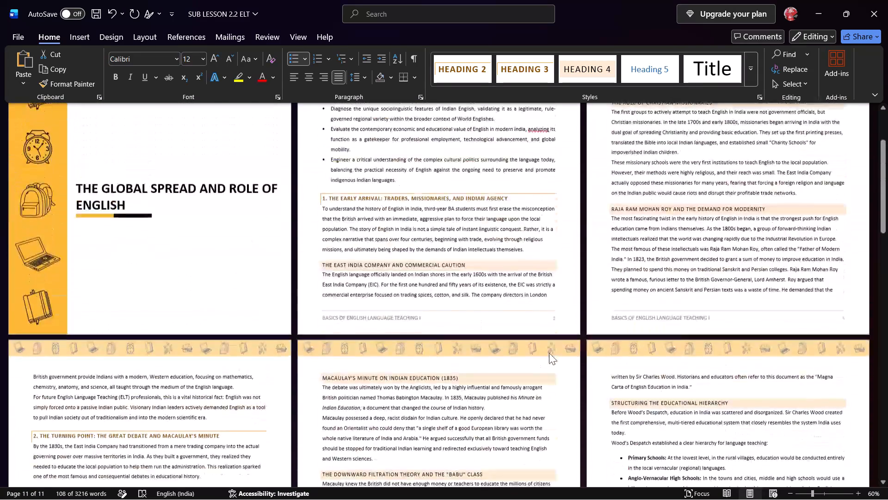
pyautogui.scroll(13, 549, 353)
pyautogui.hotkey('ctrl', 'a')
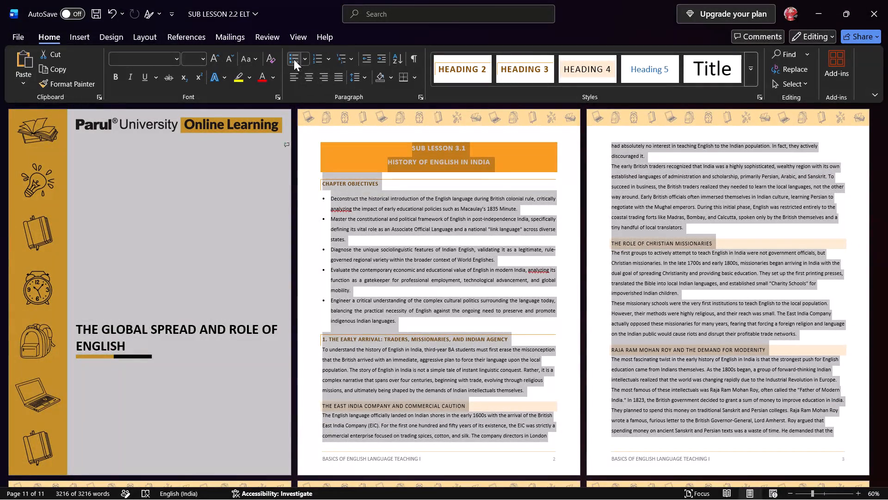
pyautogui.click(337, 77)
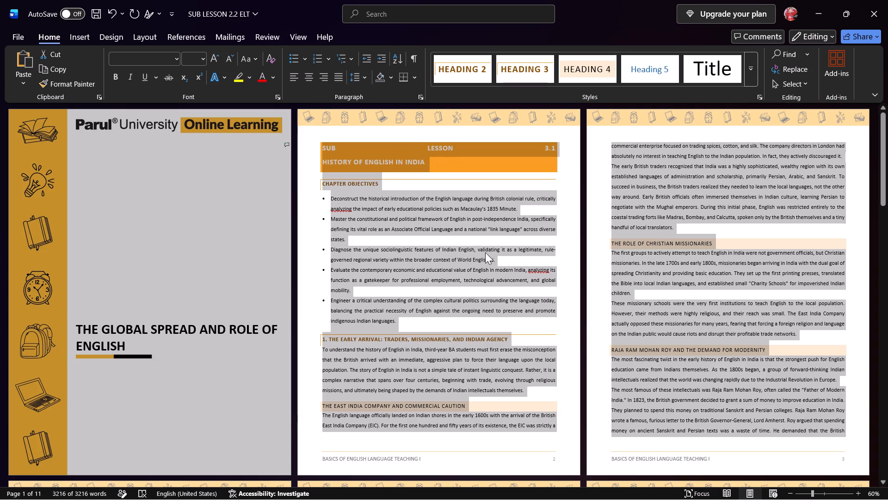
# Center the two title lines Sub Lesson 3.1 and History of English in India in the orange banner.
pyautogui.click(474, 275)
pyautogui.moveTo(432, 164); pyautogui.dragTo(319, 136)
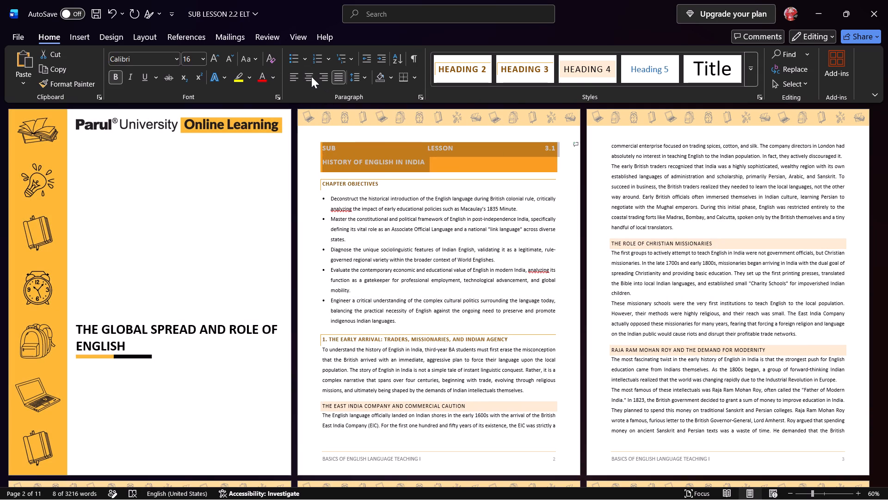
pyautogui.click(311, 76)
pyautogui.click(449, 223)
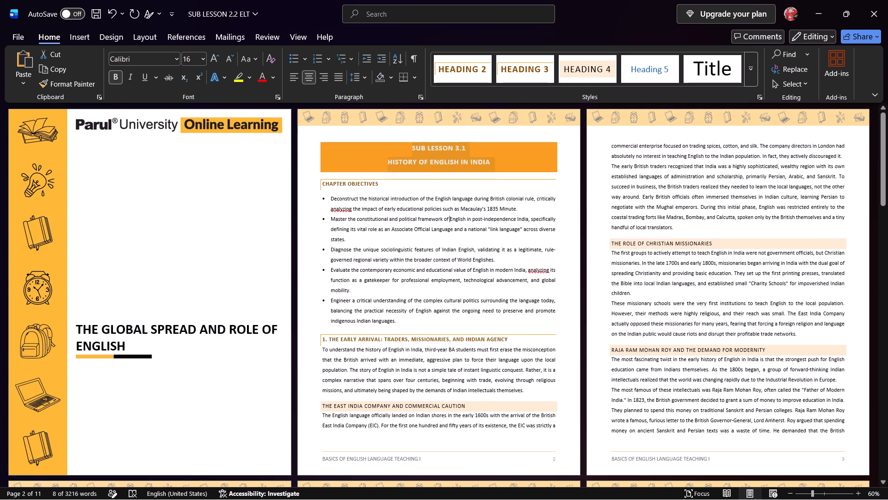
# Set the line spacing of the whole document to 1.5.
pyautogui.scroll(-16, 449, 223)
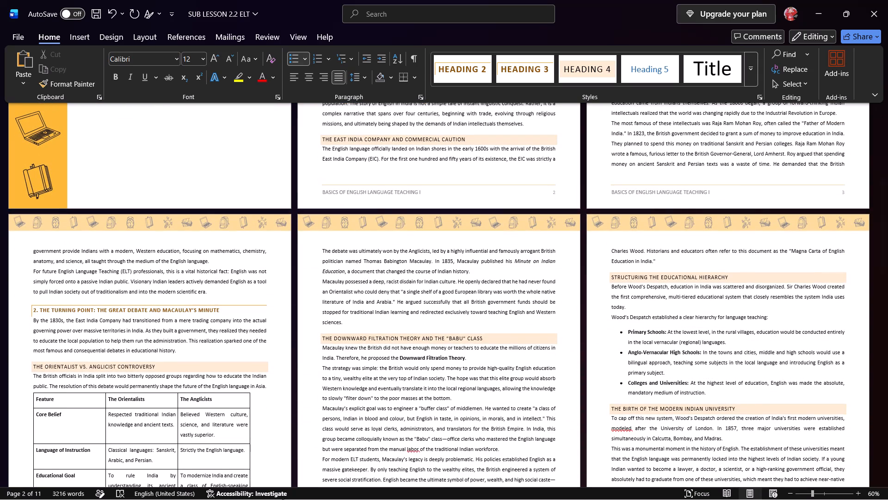
pyautogui.scroll(-11, 536, 333)
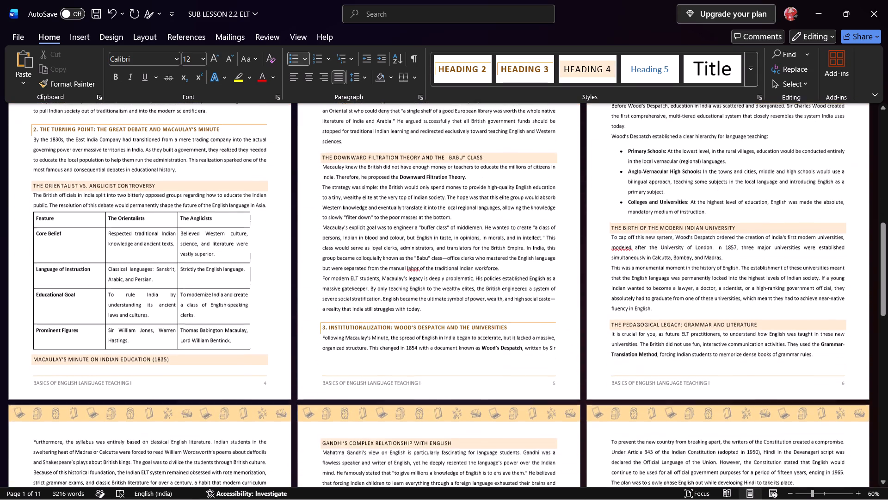
pyautogui.hotkey('ctrl', 'a')
pyautogui.click(365, 79)
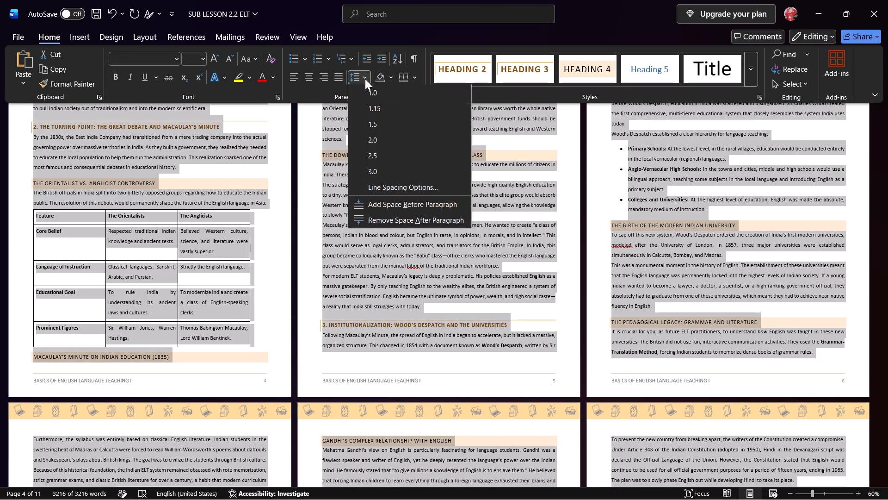
pyautogui.click(371, 126)
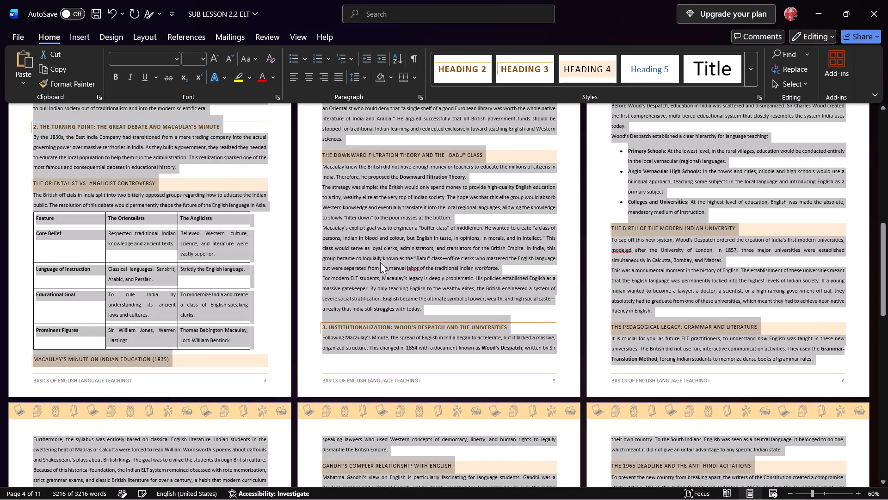
pyautogui.click(407, 304)
# Look through the lesson pages to check the line spacing and headings.
pyautogui.scroll(19, 395, 303)
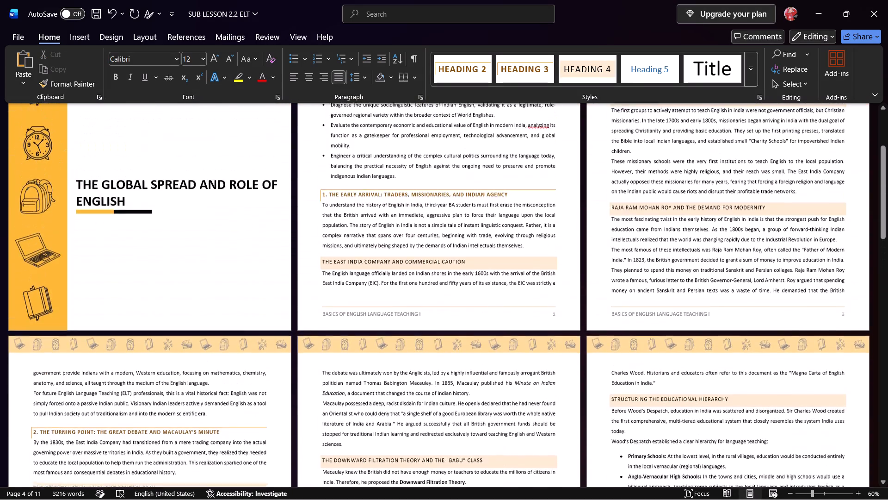
pyautogui.scroll(16, 394, 303)
pyautogui.scroll(-13, 394, 303)
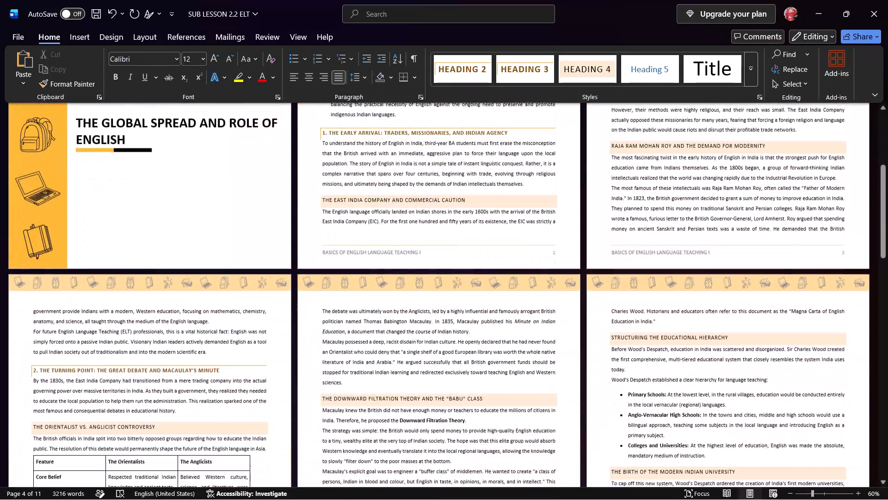
pyautogui.scroll(-18, 402, 340)
pyautogui.scroll(-7, 450, 324)
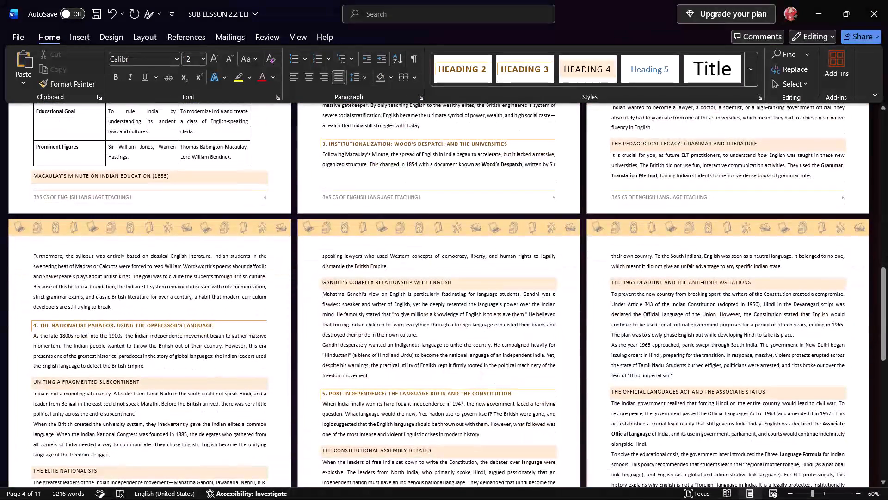
pyautogui.scroll(20, 356, 370)
pyautogui.scroll(4, 356, 370)
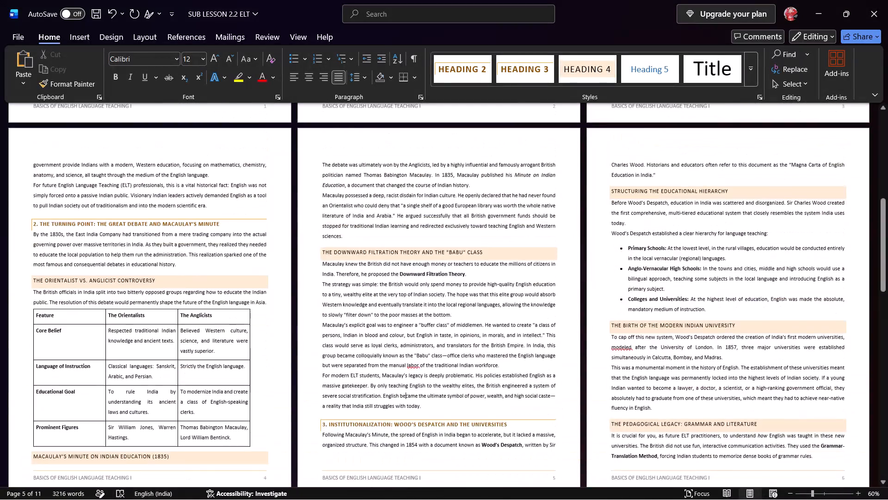
pyautogui.scroll(18, 356, 370)
pyautogui.scroll(3, 356, 370)
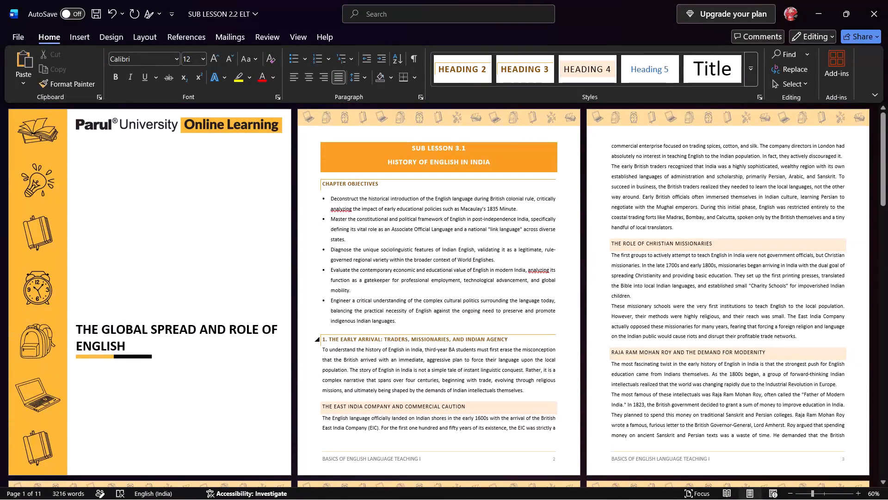
# Remove the leading numbers 1. and 2. from the Early Arrival and Turning Point section headings.
pyautogui.click(330, 340)
pyautogui.press('BackSpace')
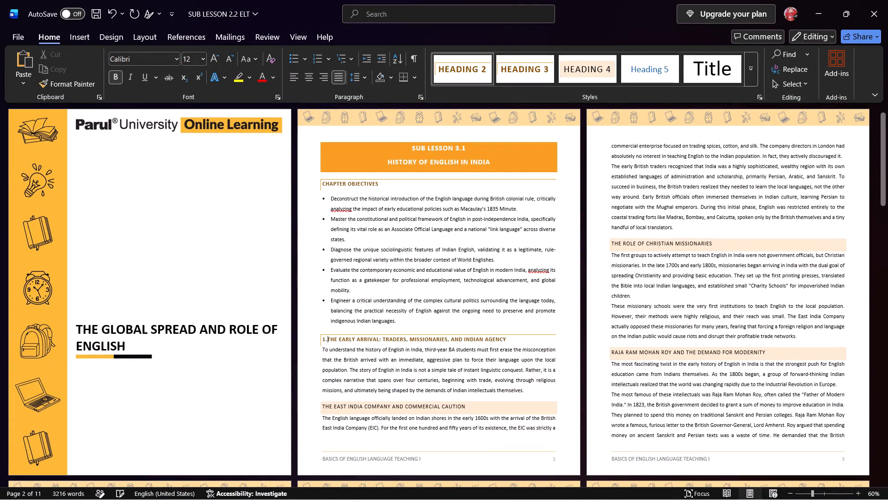
pyautogui.press('BackSpace')
pyautogui.press('BackSpace')
pyautogui.scroll(-7, 251, 372)
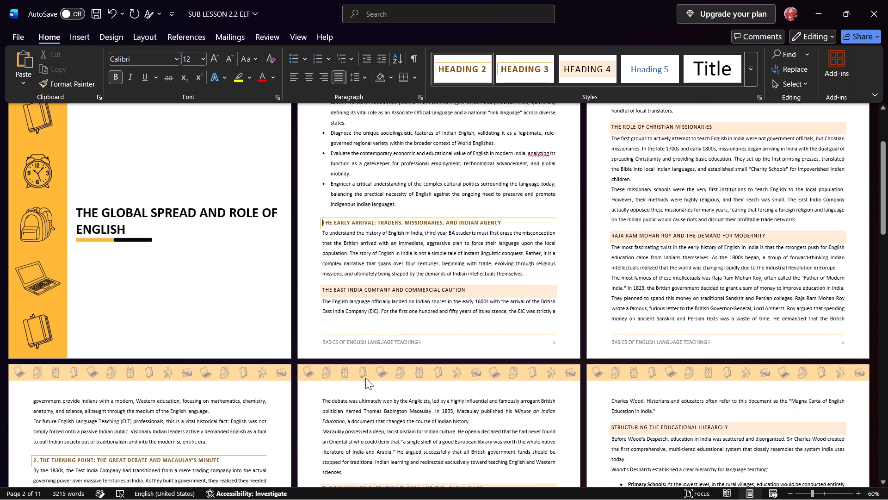
pyautogui.scroll(-6, 365, 378)
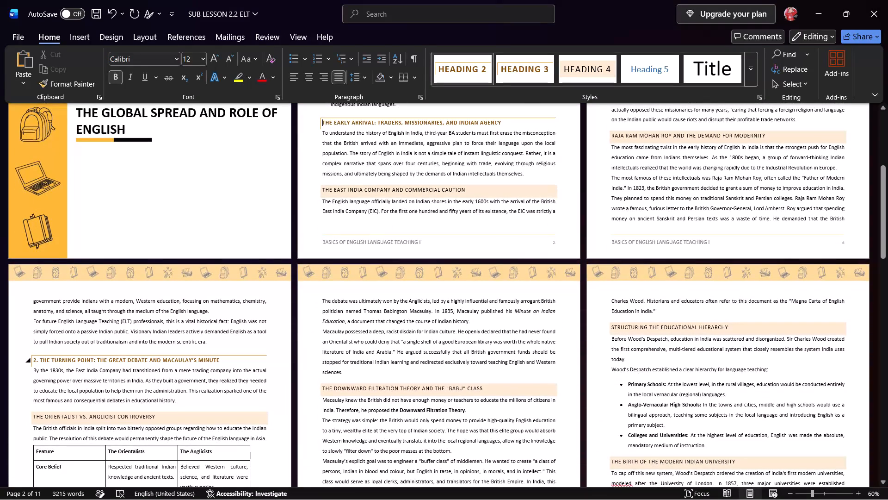
pyautogui.click(41, 360)
pyautogui.press('BackSpace')
pyautogui.press('BackSpace')
pyautogui.press('BackSpace')
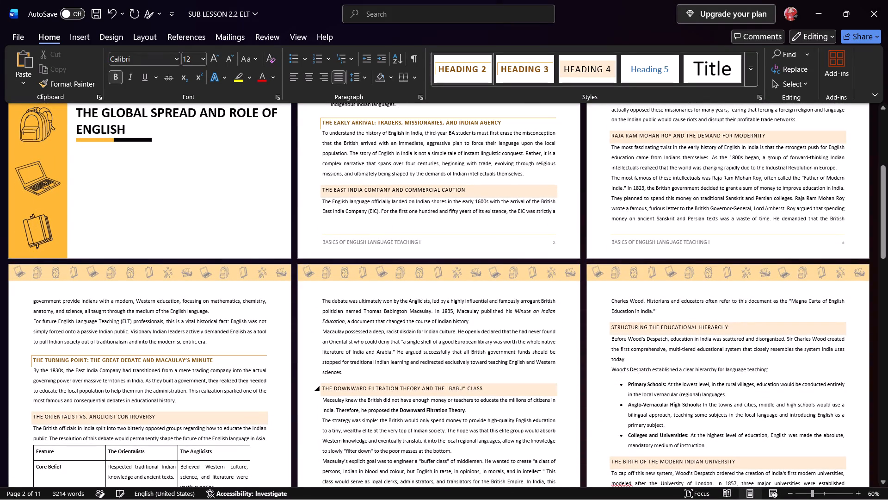
# Remove the leading numbers 3. and 4. from the Institutionalization and Nationalist Paradox section headings.
pyautogui.scroll(-13, 696, 354)
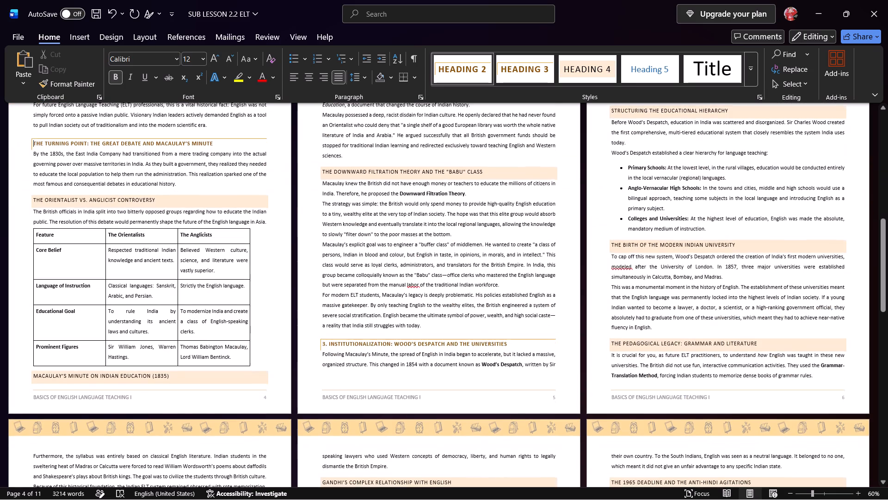
pyautogui.click(328, 344)
pyautogui.press('BackSpace')
pyautogui.press('Delete')
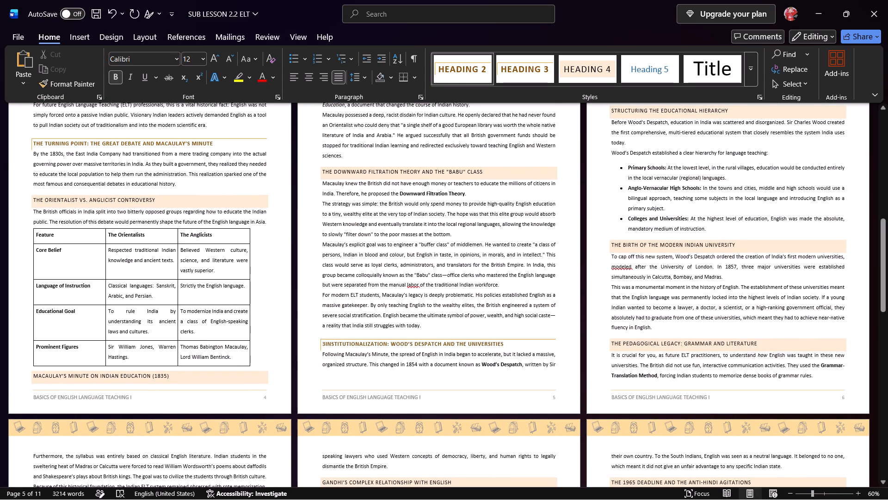
pyautogui.press('BackSpace')
pyautogui.scroll(-7, 501, 365)
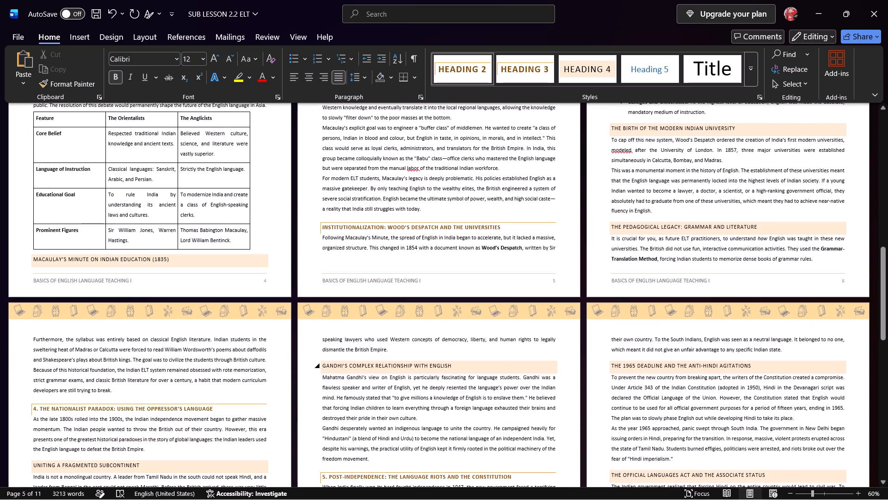
pyautogui.click(41, 407)
pyautogui.press('BackSpace')
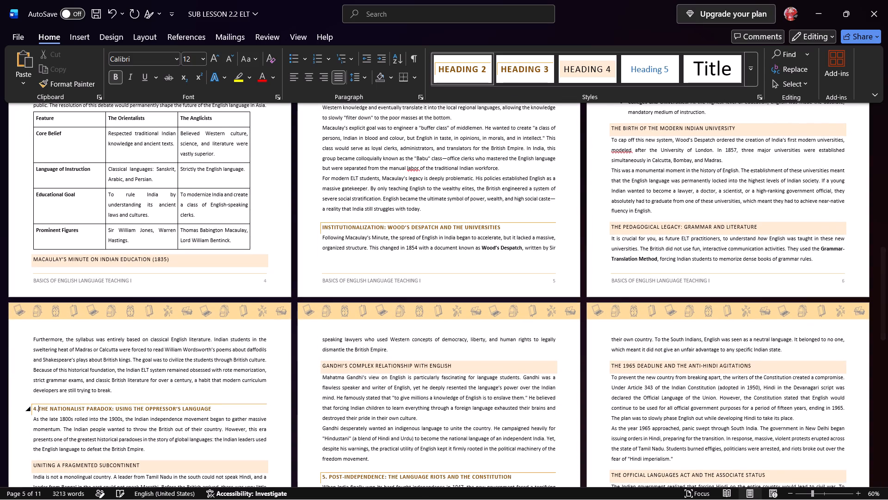
pyautogui.press('BackSpace')
pyautogui.press('BackSpace')
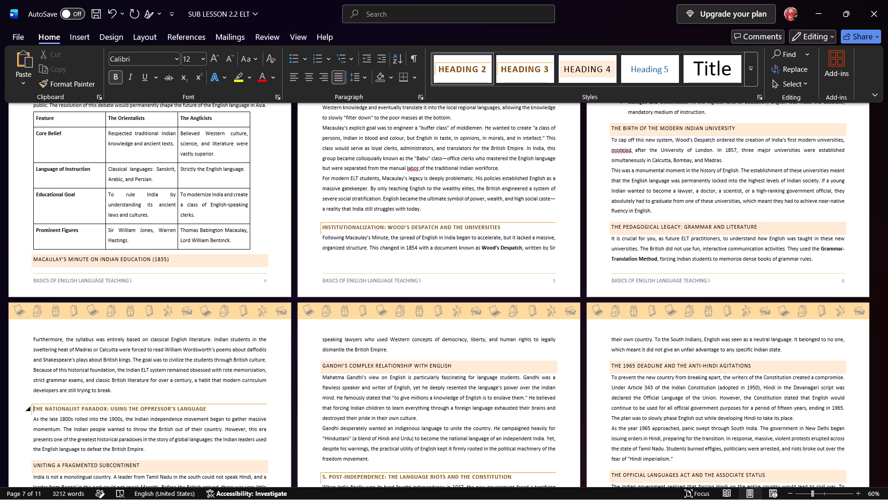
# Remove the leading numbers 5. and 6. from the Post-Independence and Modern Era section headings.
pyautogui.scroll(-5, 433, 362)
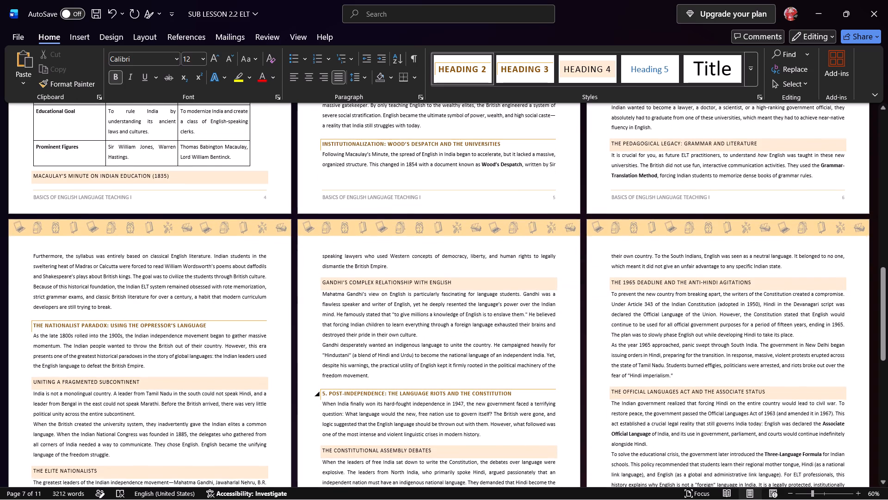
pyautogui.scroll(-3, 324, 396)
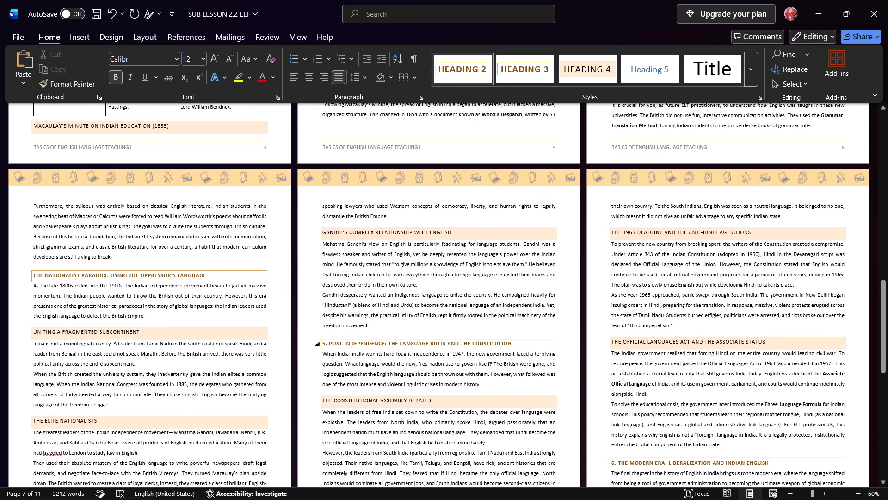
pyautogui.click(329, 341)
pyautogui.press('BackSpace')
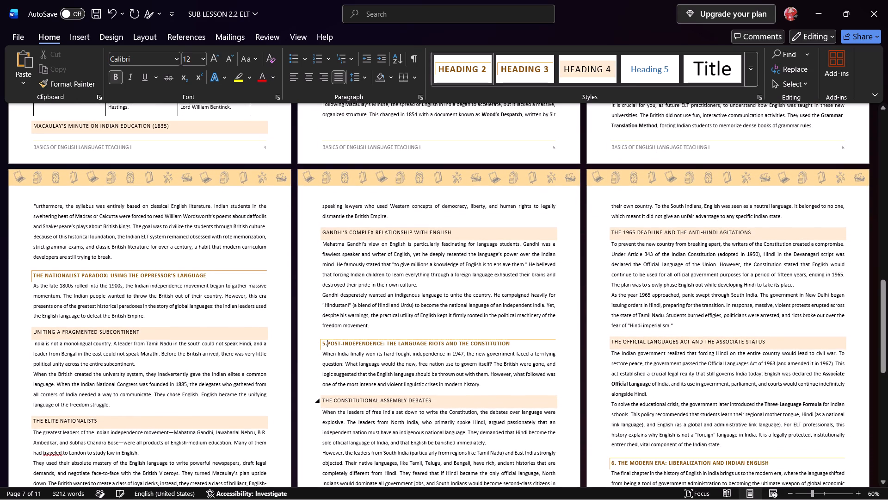
pyautogui.press('BackSpace')
pyautogui.press('BackSpace')
pyautogui.scroll(-6, 456, 373)
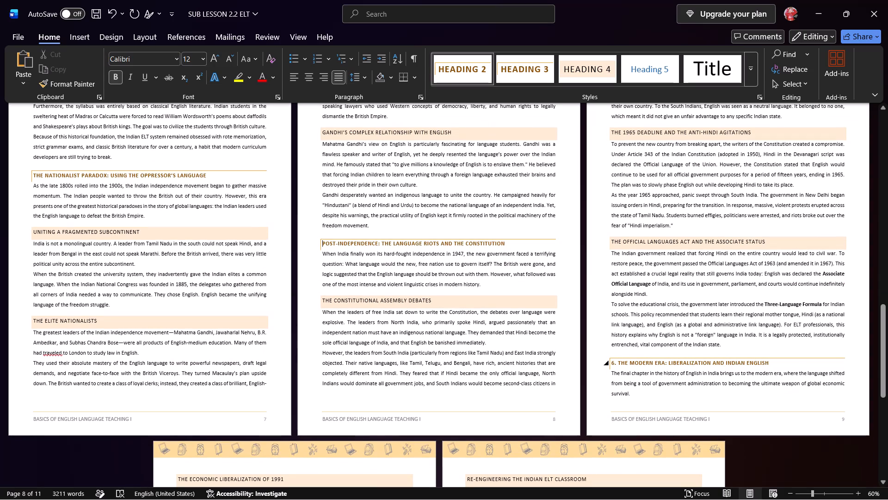
pyautogui.click(617, 365)
pyautogui.press('BackSpace')
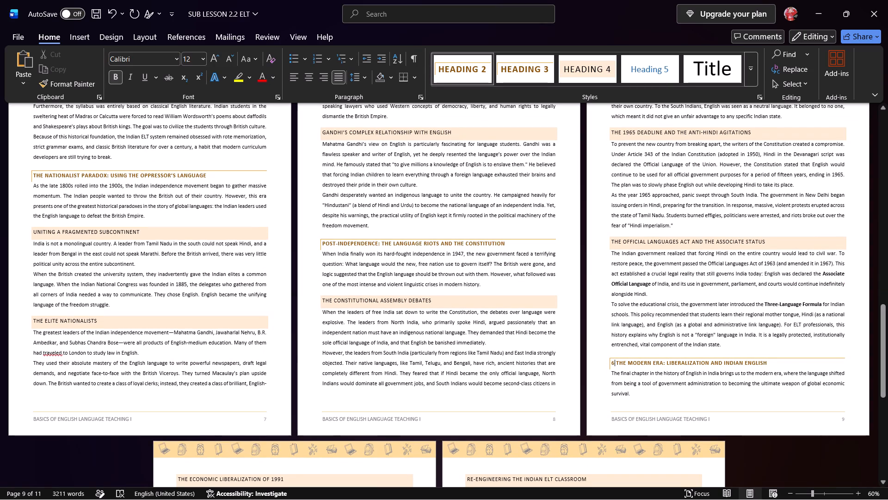
pyautogui.press('Delete')
pyautogui.press('BackSpace')
# Review the whole lesson through the Key Takeaways and back to the cover page, checking headings and layout.
pyautogui.scroll(-10, 546, 373)
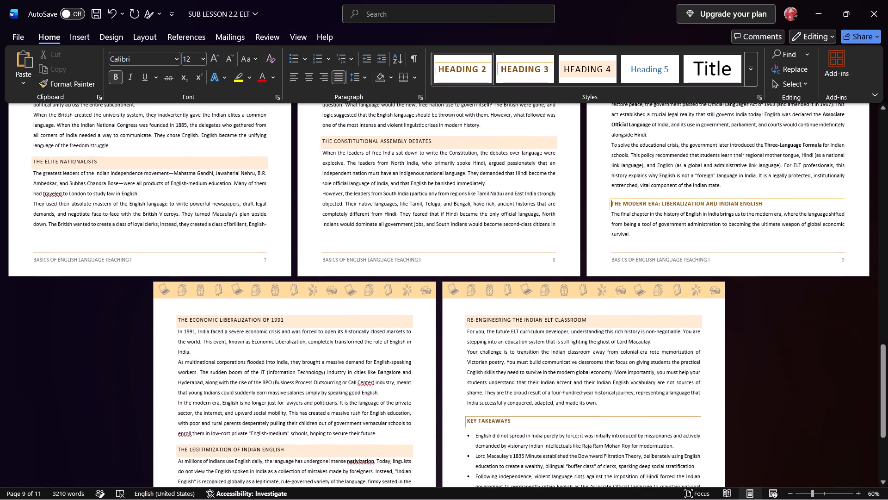
pyautogui.scroll(-15, 437, 381)
pyautogui.scroll(2, 437, 381)
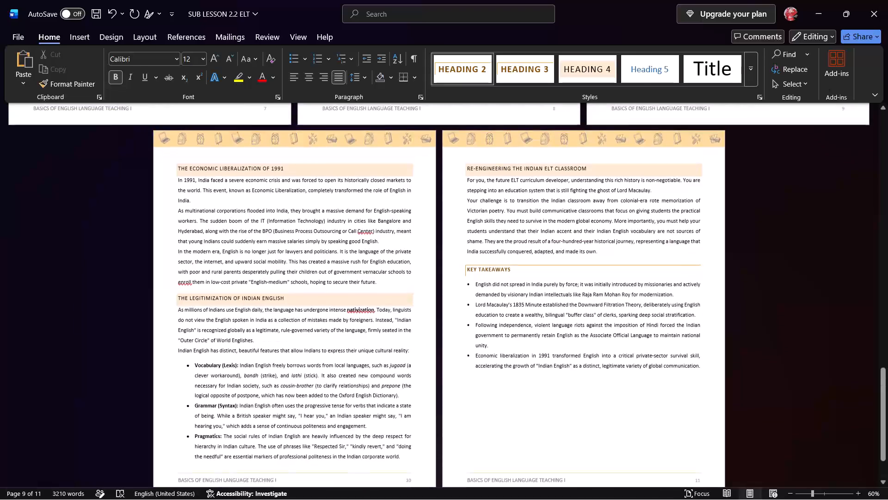
pyautogui.scroll(19, 437, 381)
pyautogui.scroll(4, 437, 381)
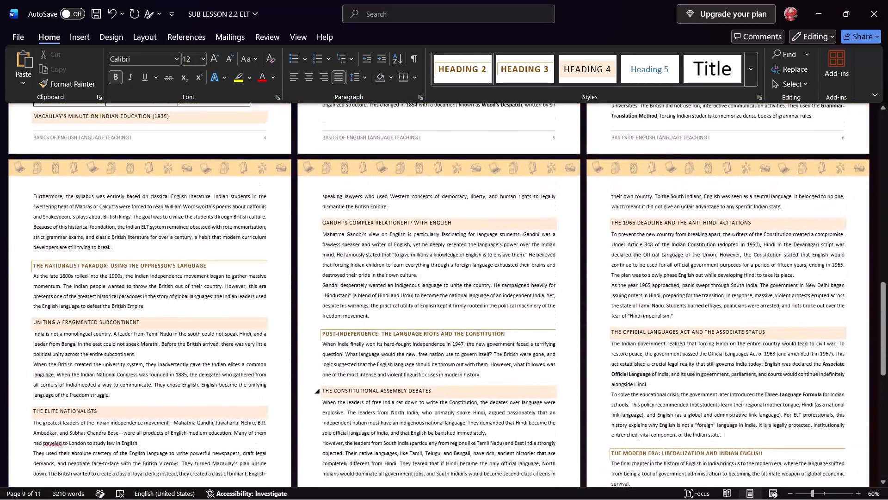
pyautogui.scroll(10, 437, 381)
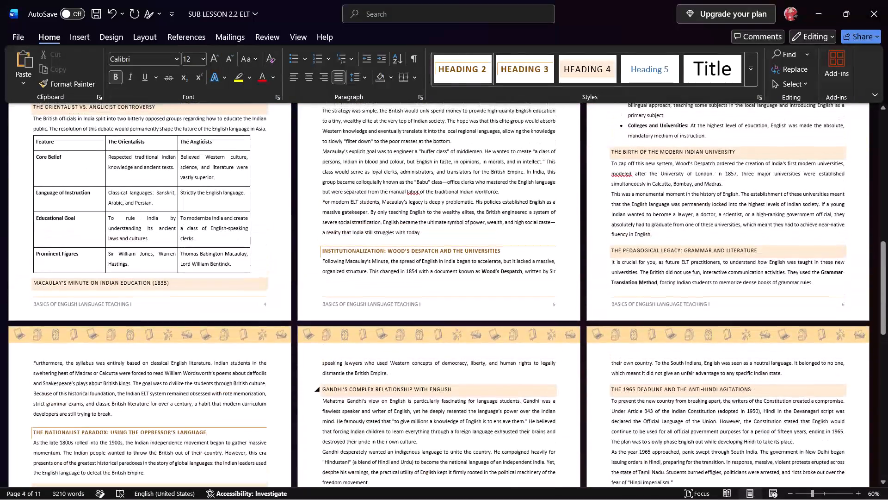
pyautogui.scroll(14, 436, 381)
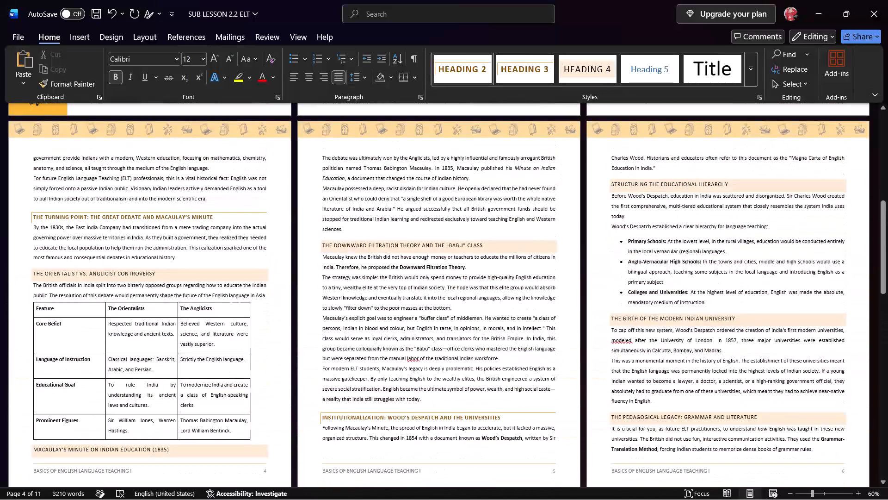
pyautogui.scroll(13, 436, 381)
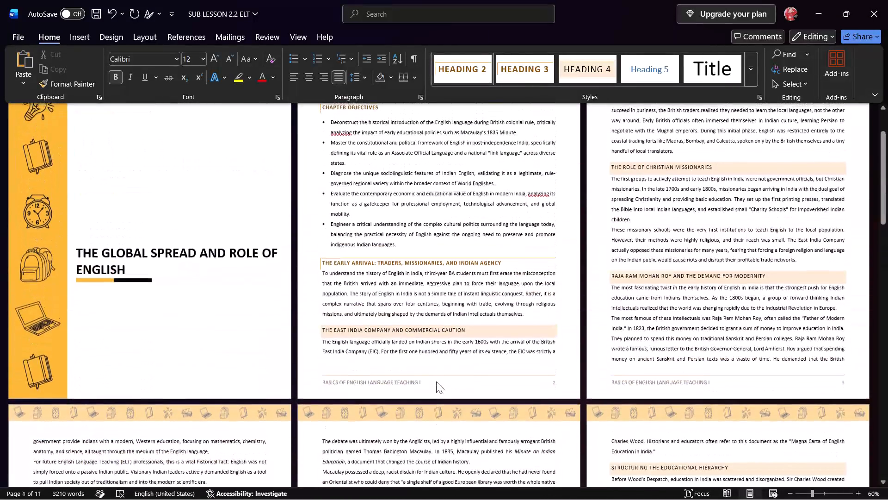
pyautogui.scroll(14, 436, 381)
pyautogui.scroll(7, 436, 381)
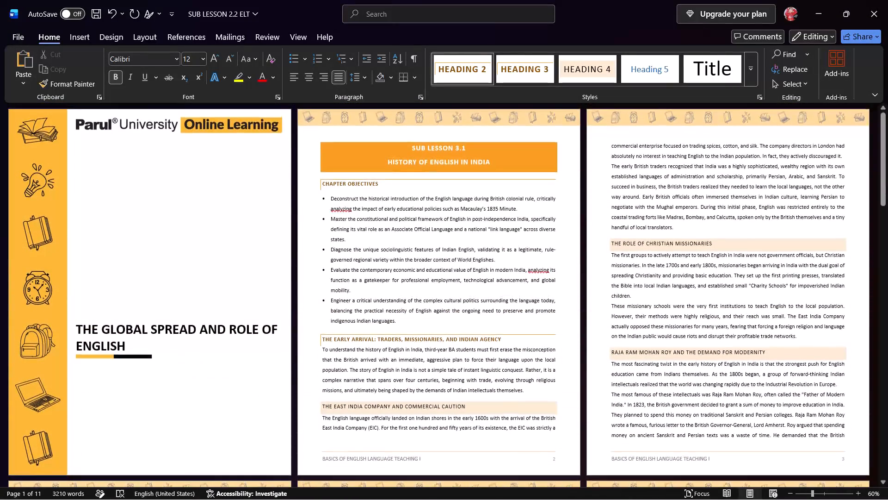
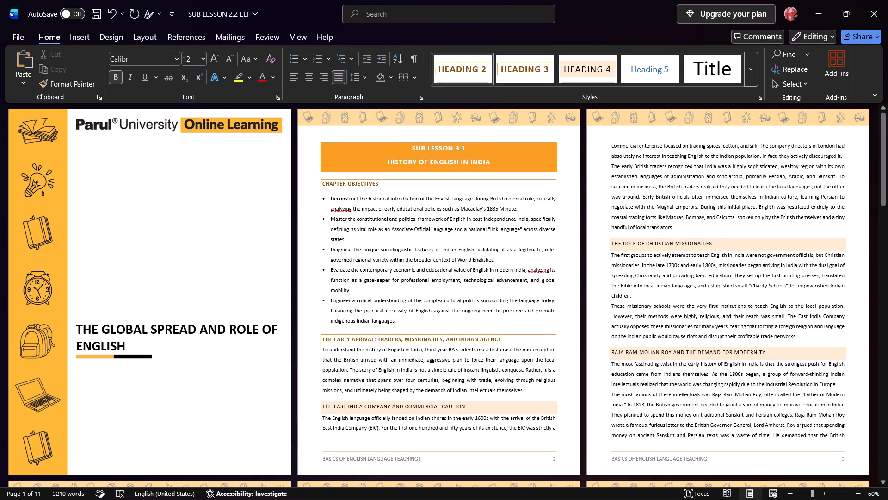
# Copy the SUB LESSON 3.1 title text from the lesson's heading banner and open the document's file page.
pyautogui.moveTo(466, 147); pyautogui.dragTo(403, 147)
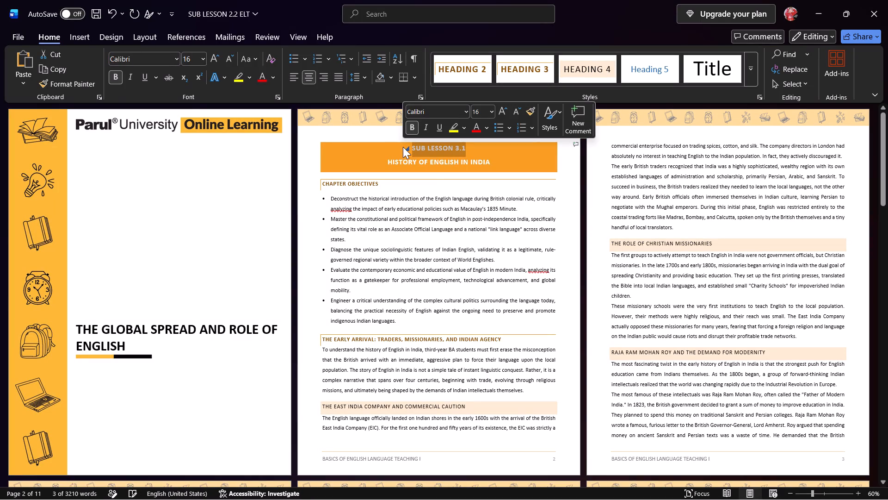
pyautogui.hotkey('ctrl', 'c')
pyautogui.click(15, 37)
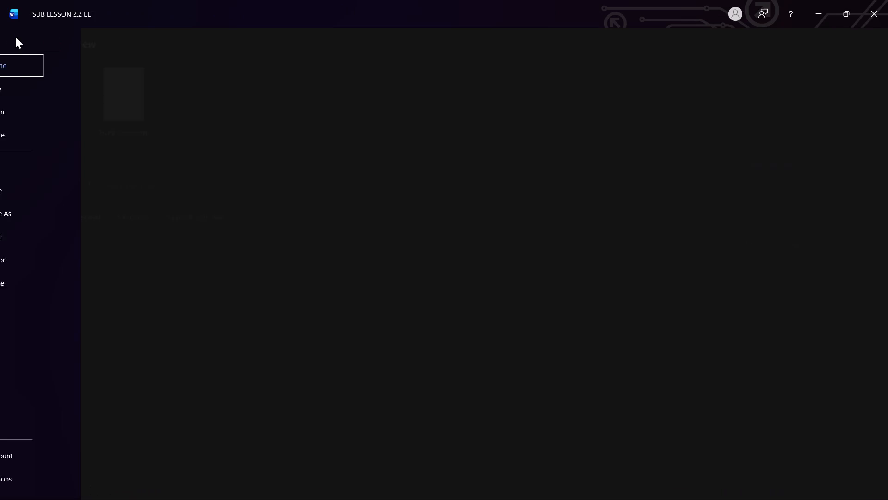
# Minimize the lesson document and open the computer's power options from Windows Start.
pyautogui.click(820, 17)
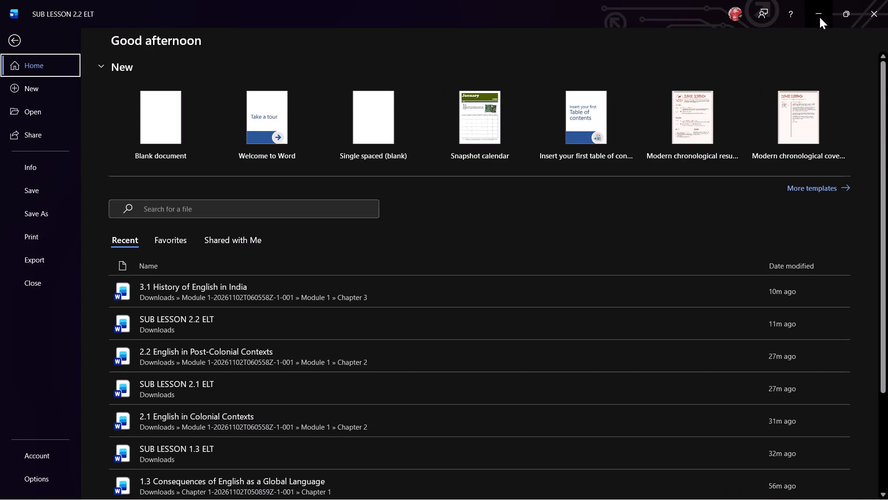
pyautogui.moveTo(282, 491); pyautogui.dragTo(293, 481)
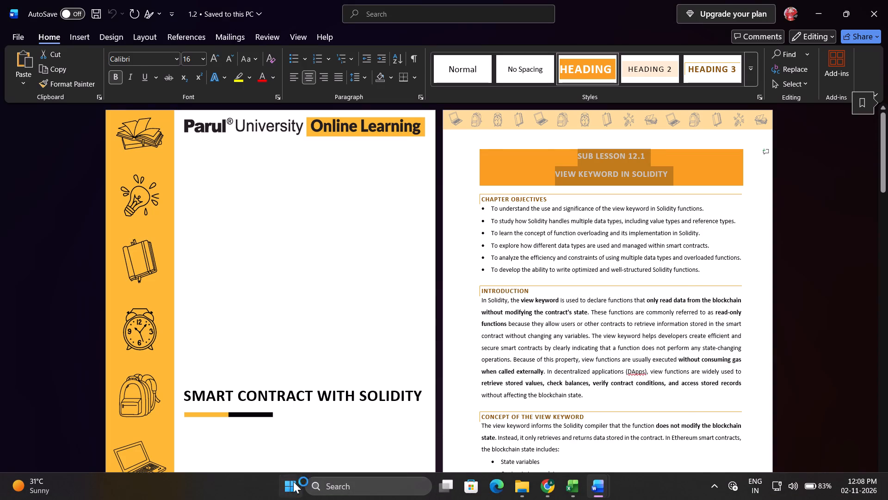
pyautogui.moveTo(293, 481); pyautogui.dragTo(287, 487)
pyautogui.click(523, 443)
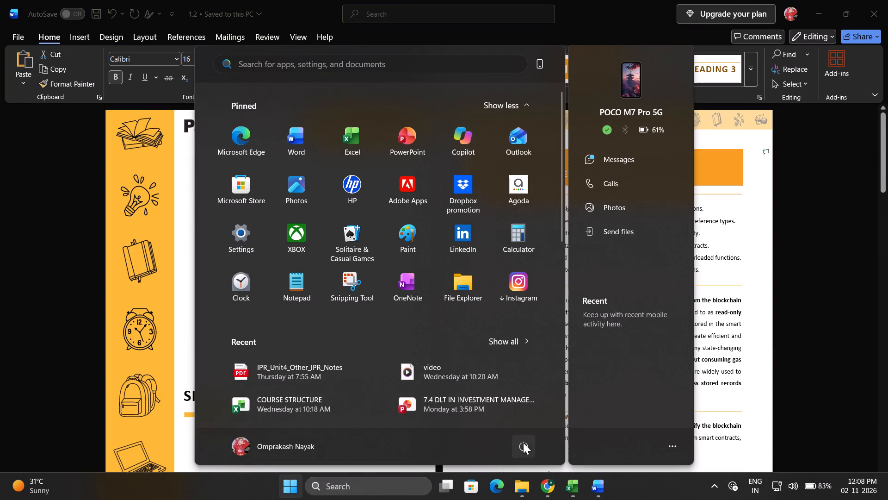
pyautogui.click(534, 385)
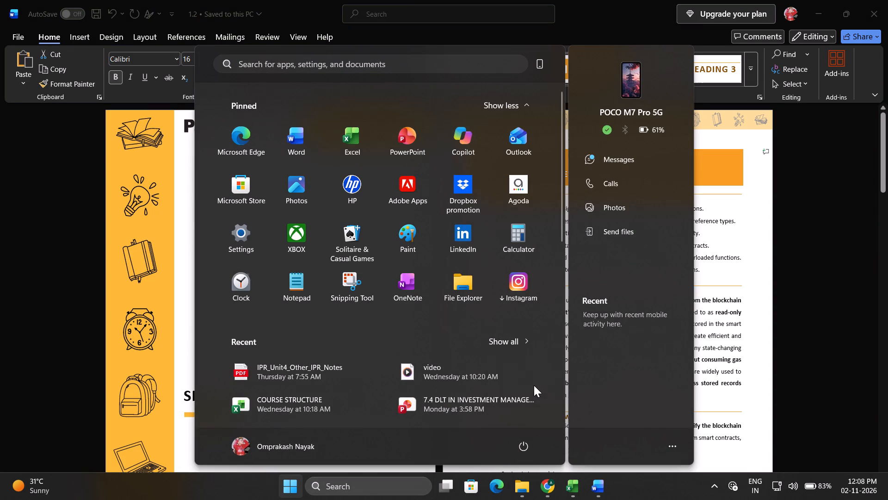